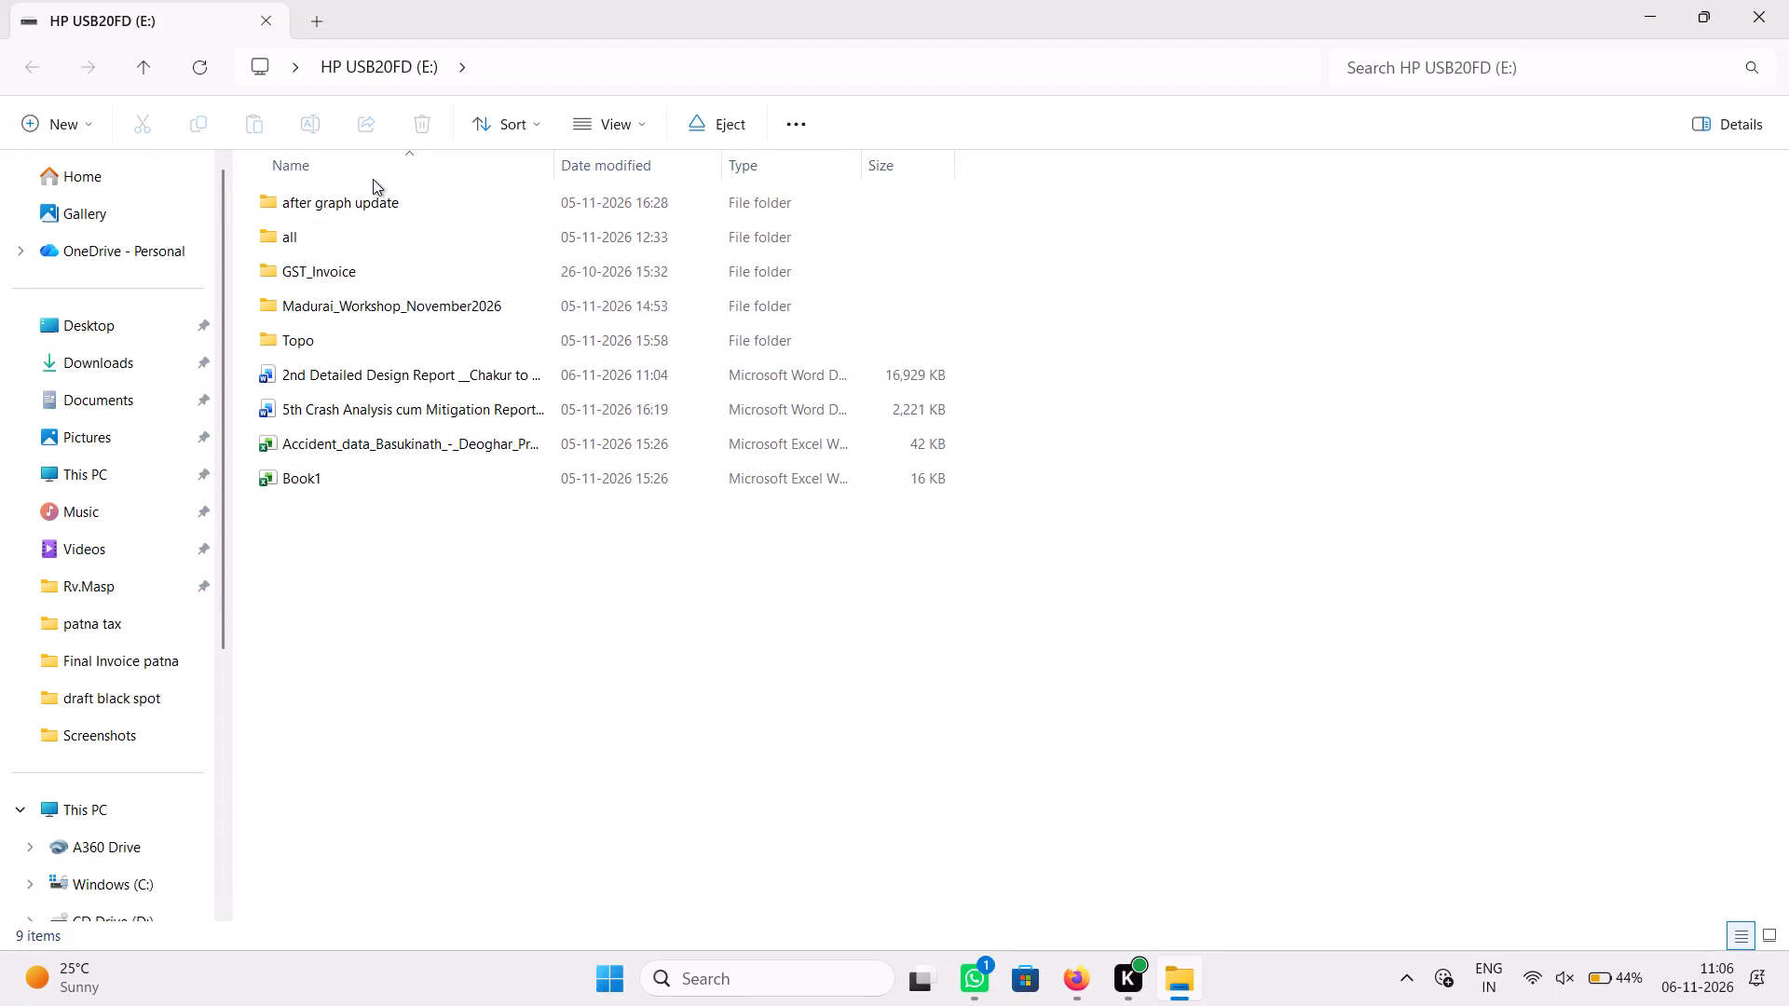
# Copy the Word document "2nd Detailed Design Report __Chakur to Loha" from the USB drive's "after graph update" folder into the Downloads folder.
pyautogui.doubleClick(376, 205)
pyautogui.moveTo(403, 309); pyautogui.dragTo(417, 268)
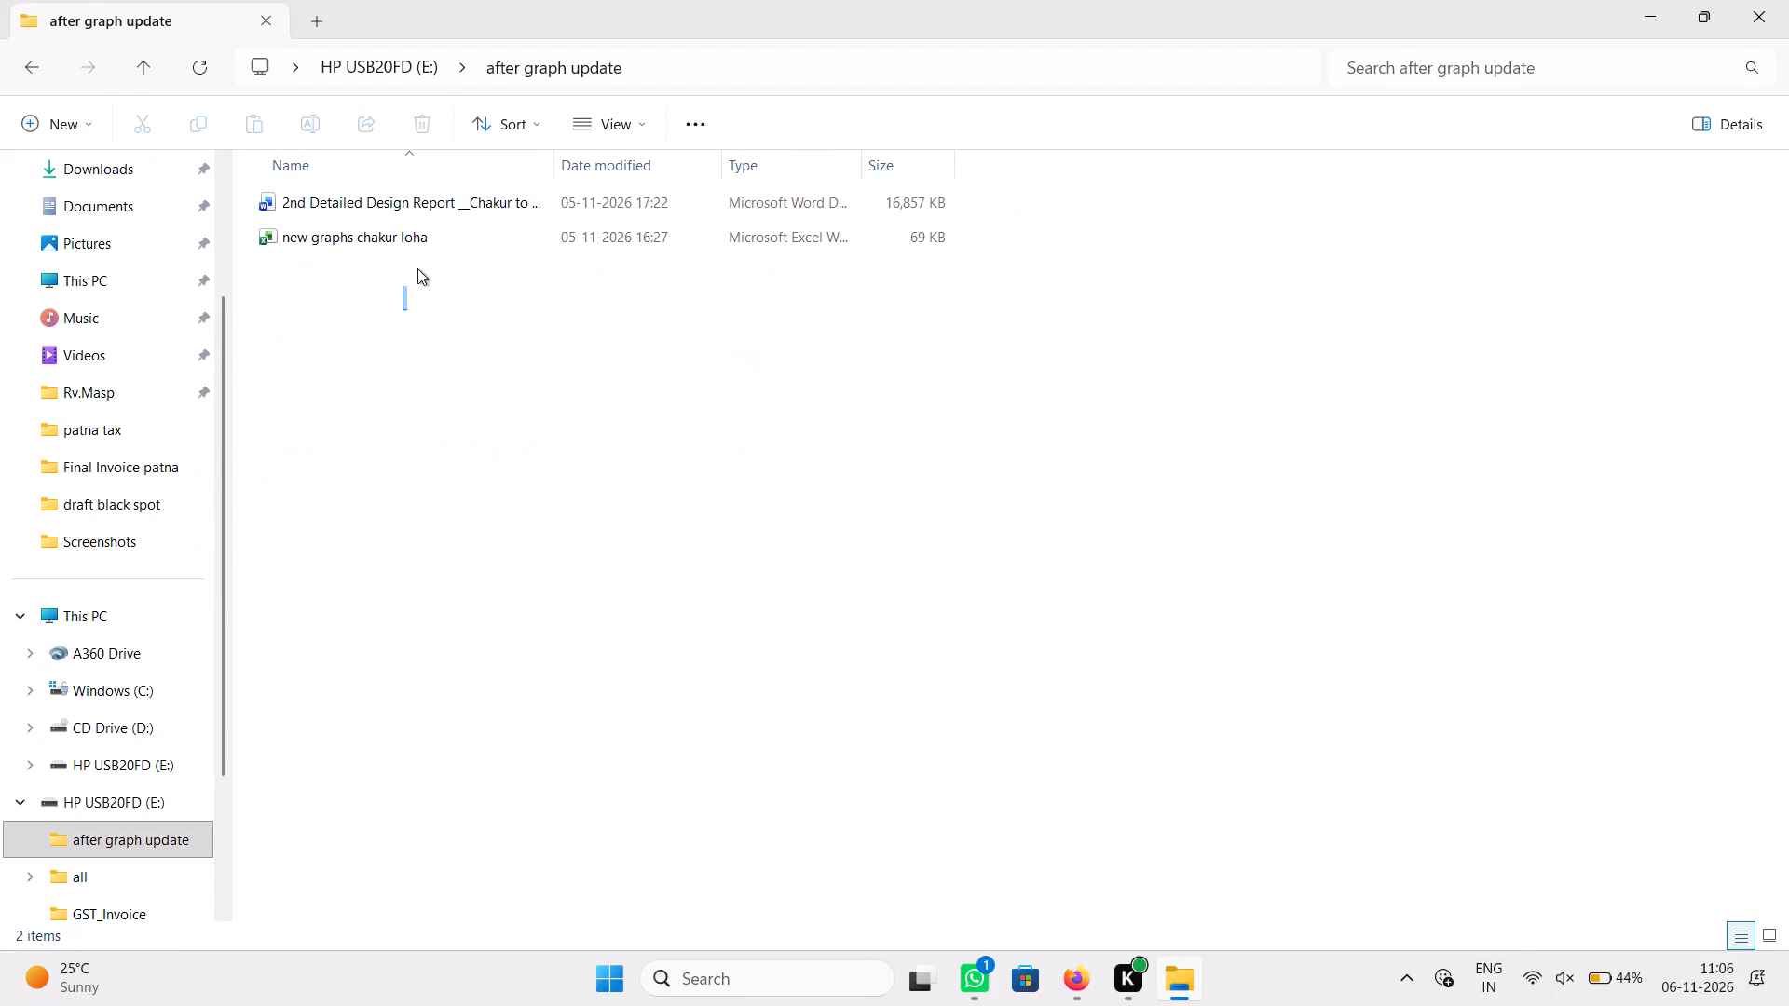
pyautogui.moveTo(417, 268); pyautogui.dragTo(497, 197)
pyautogui.rightClick(497, 197)
pyautogui.click(374, 344)
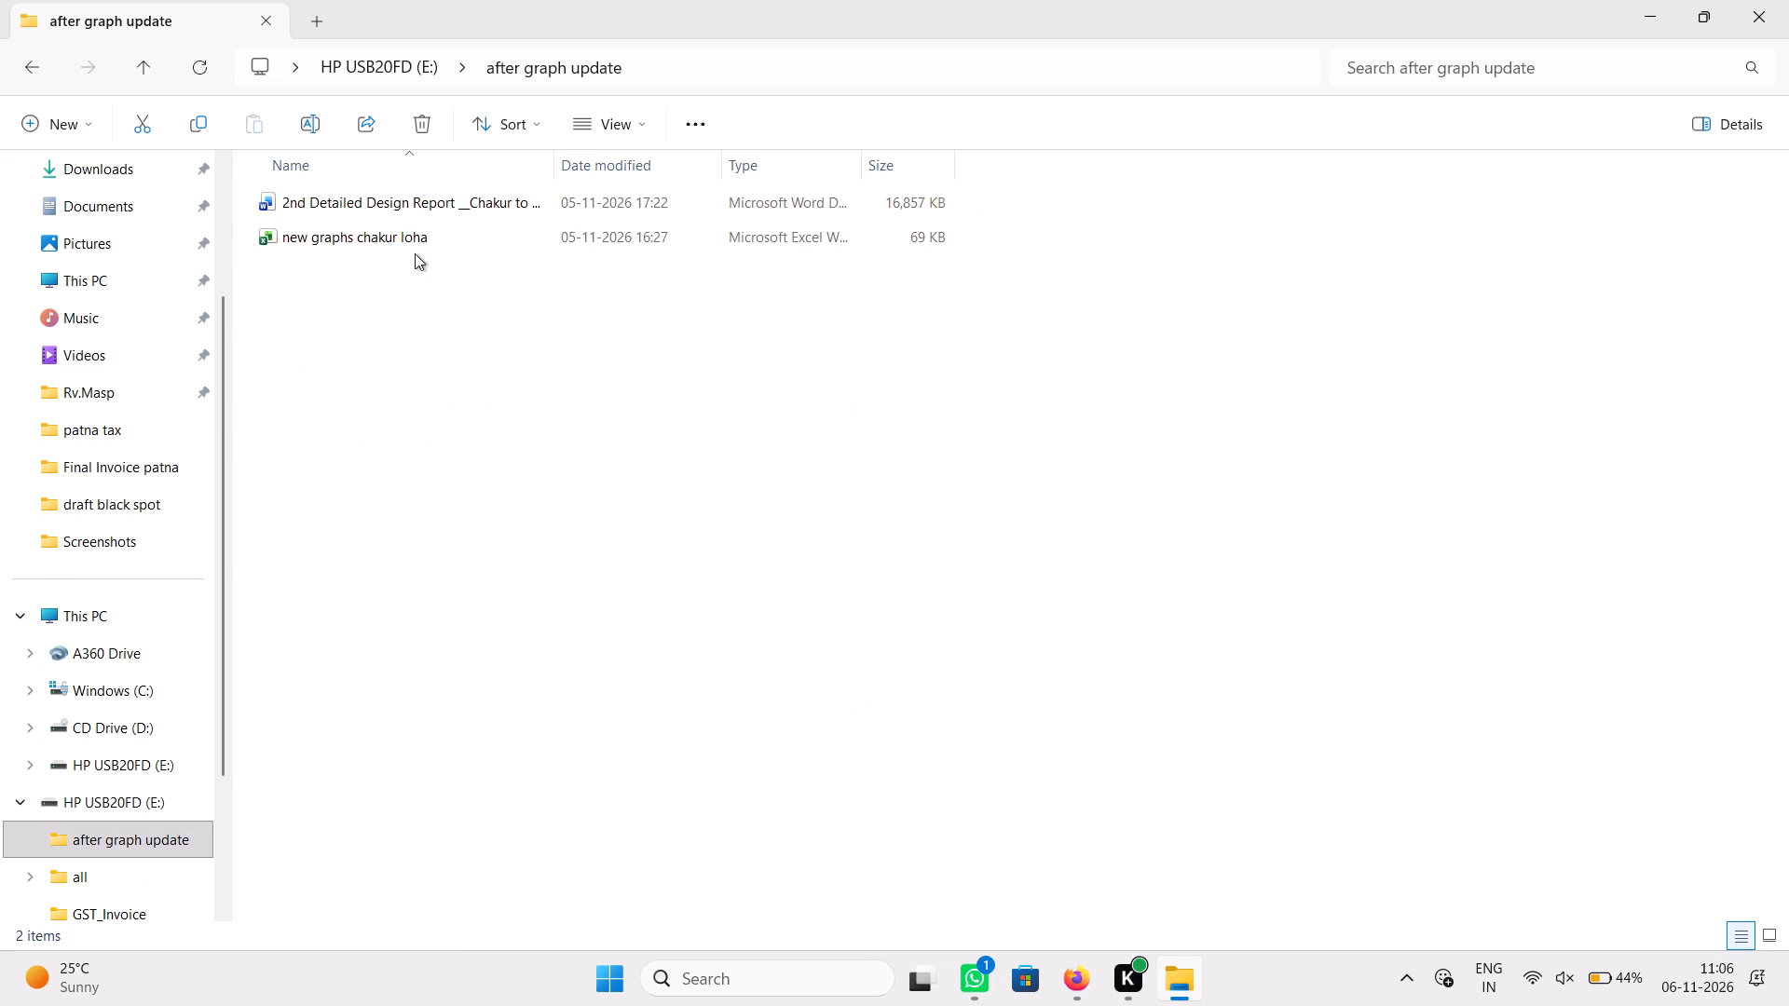
pyautogui.click(422, 204)
pyautogui.rightClick(422, 204)
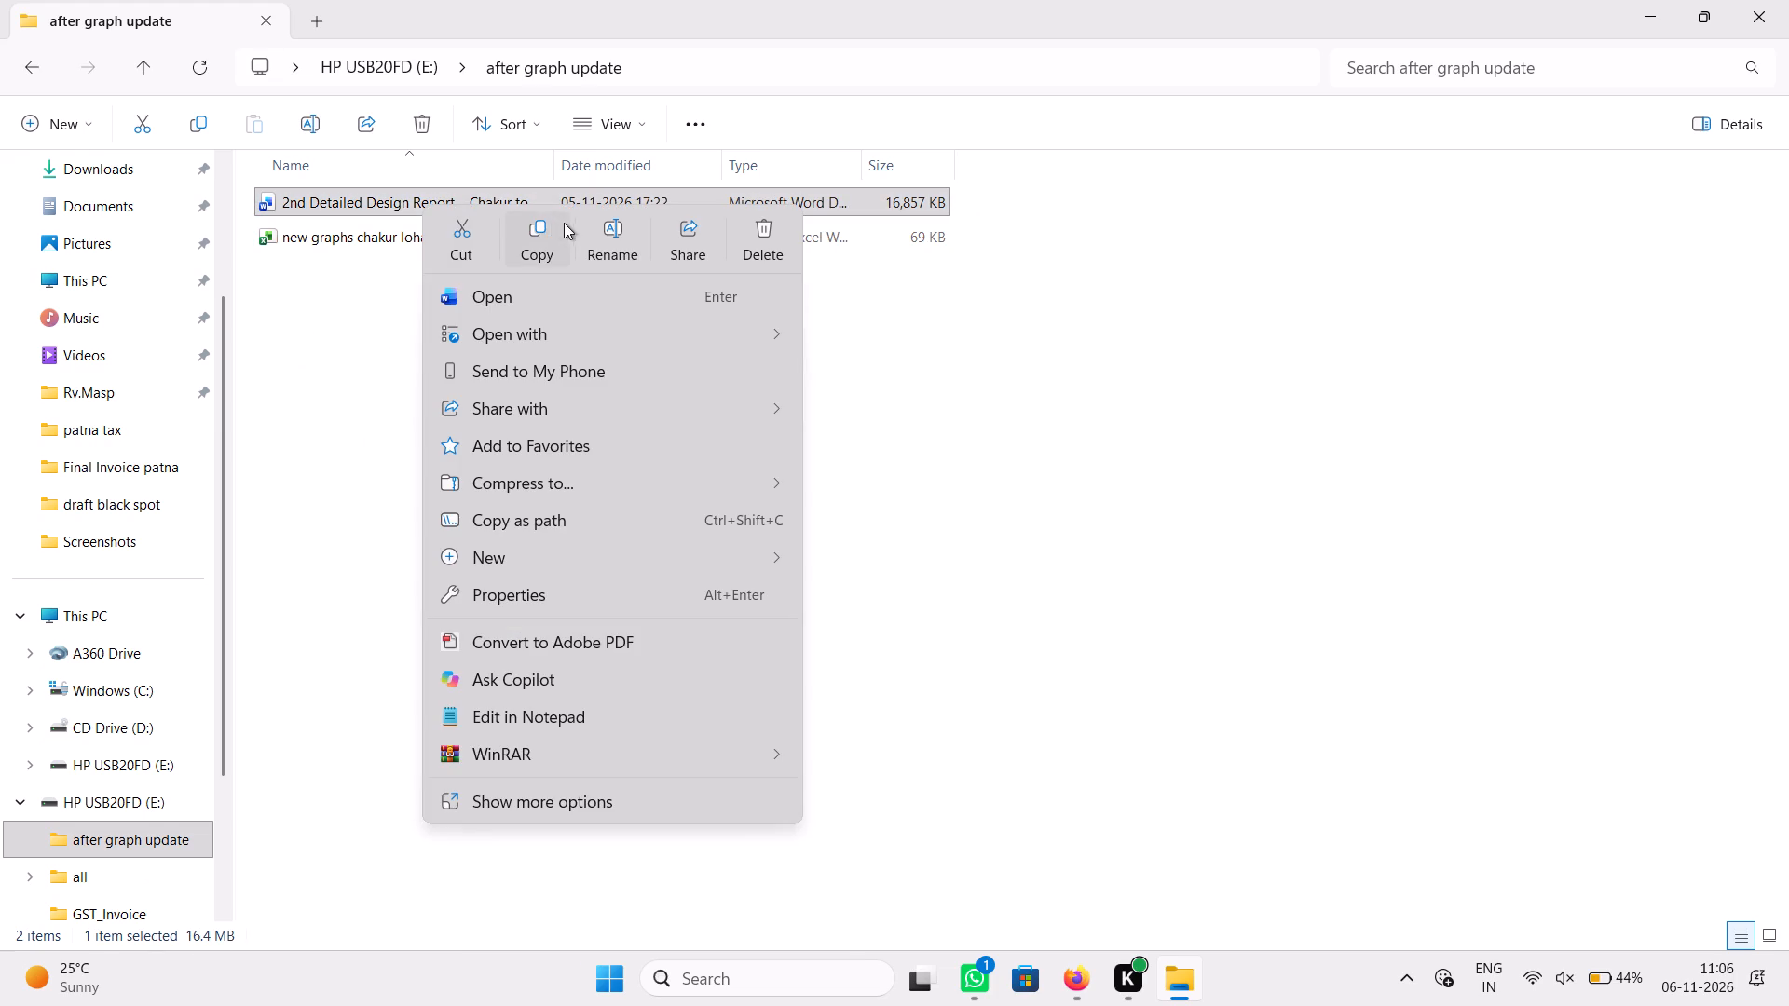
pyautogui.click(526, 230)
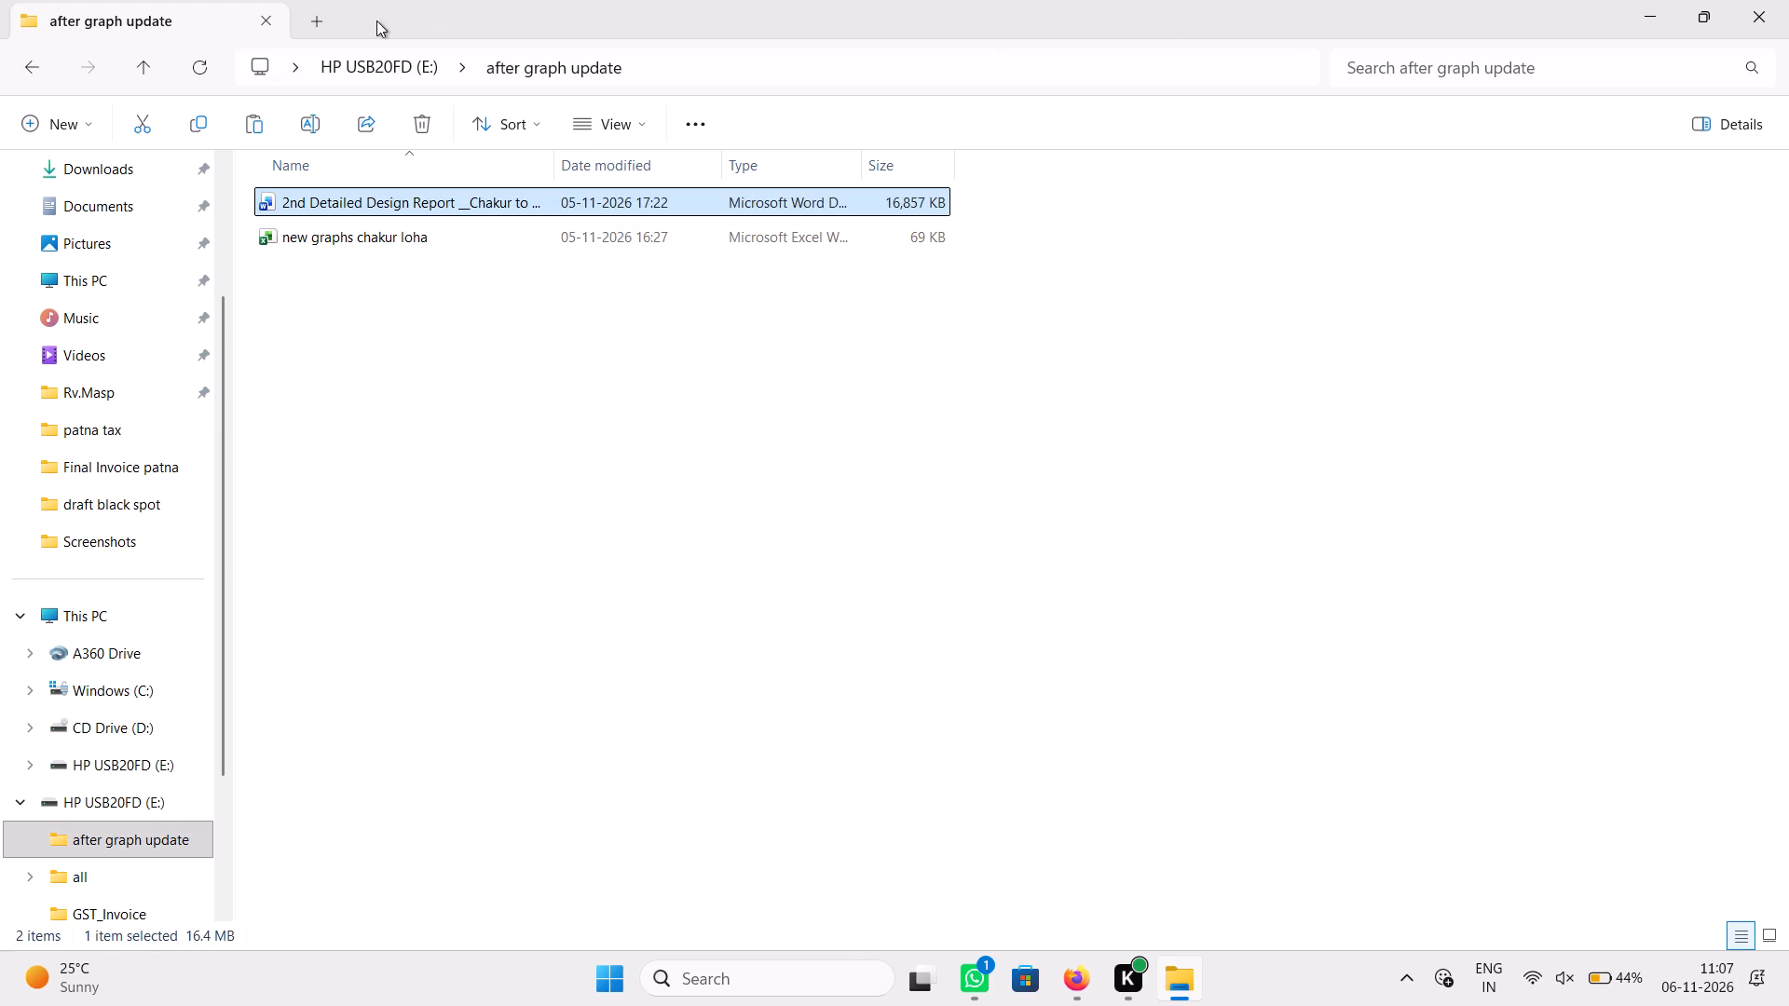
pyautogui.click(315, 23)
pyautogui.click(100, 376)
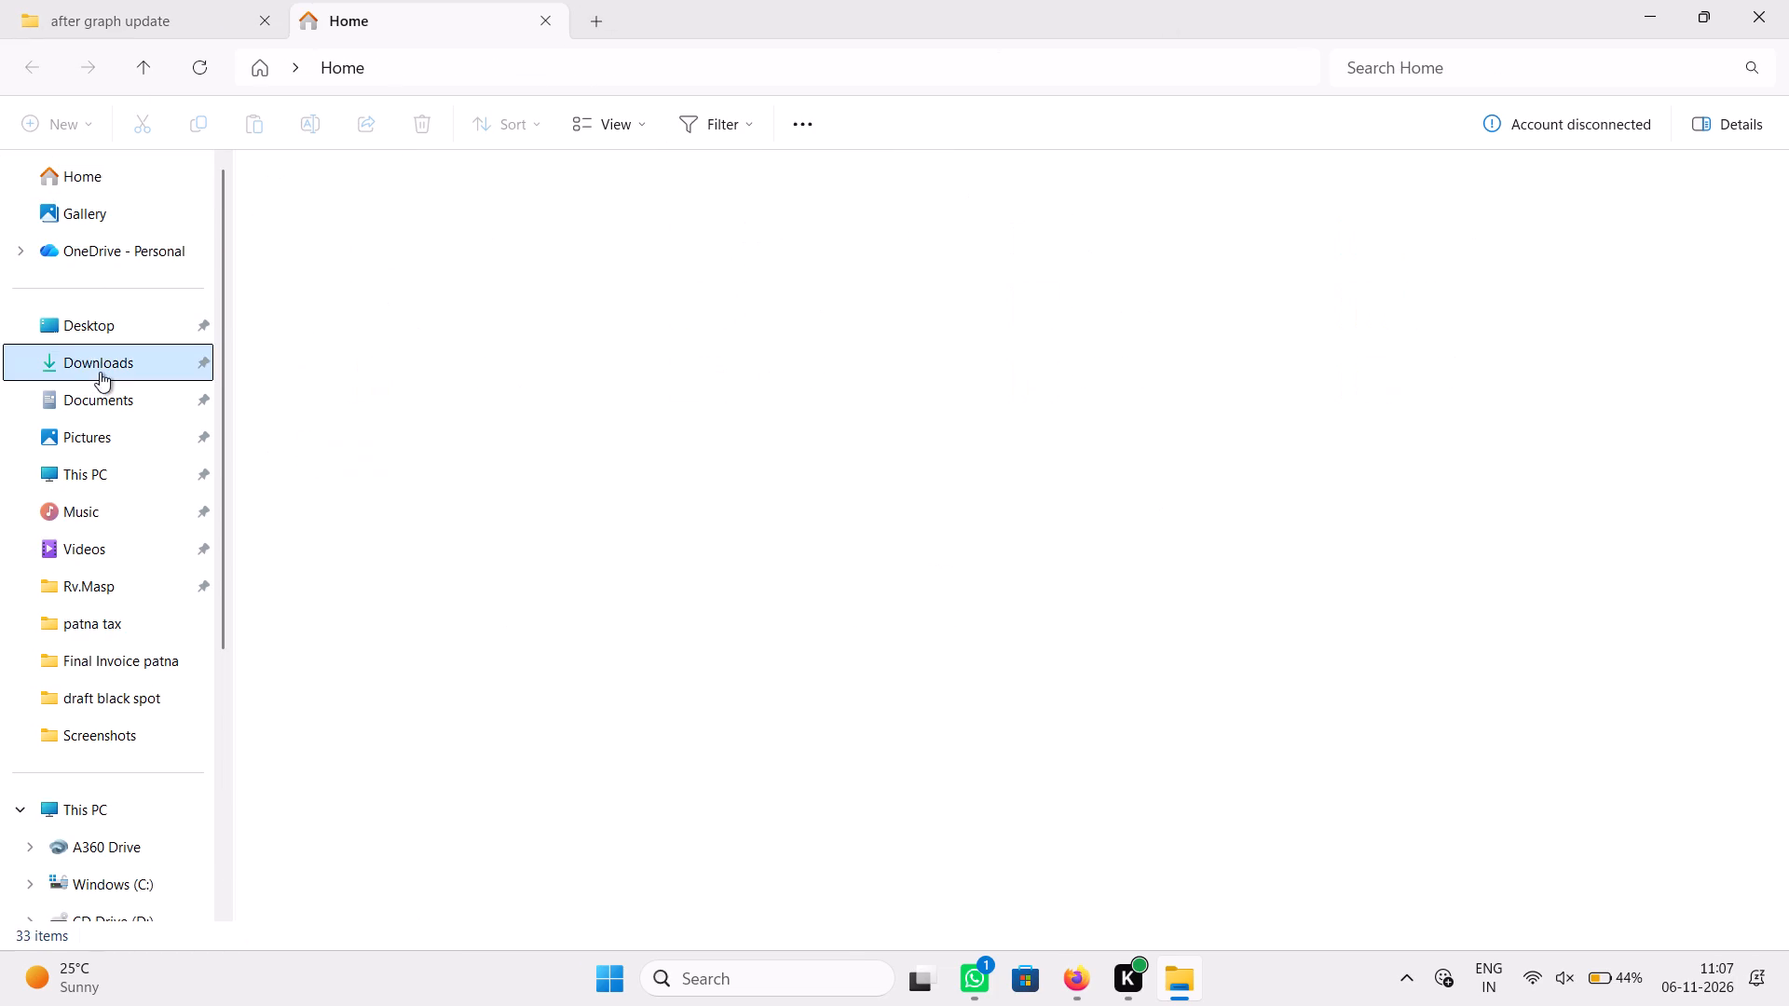
pyautogui.rightClick(714, 255)
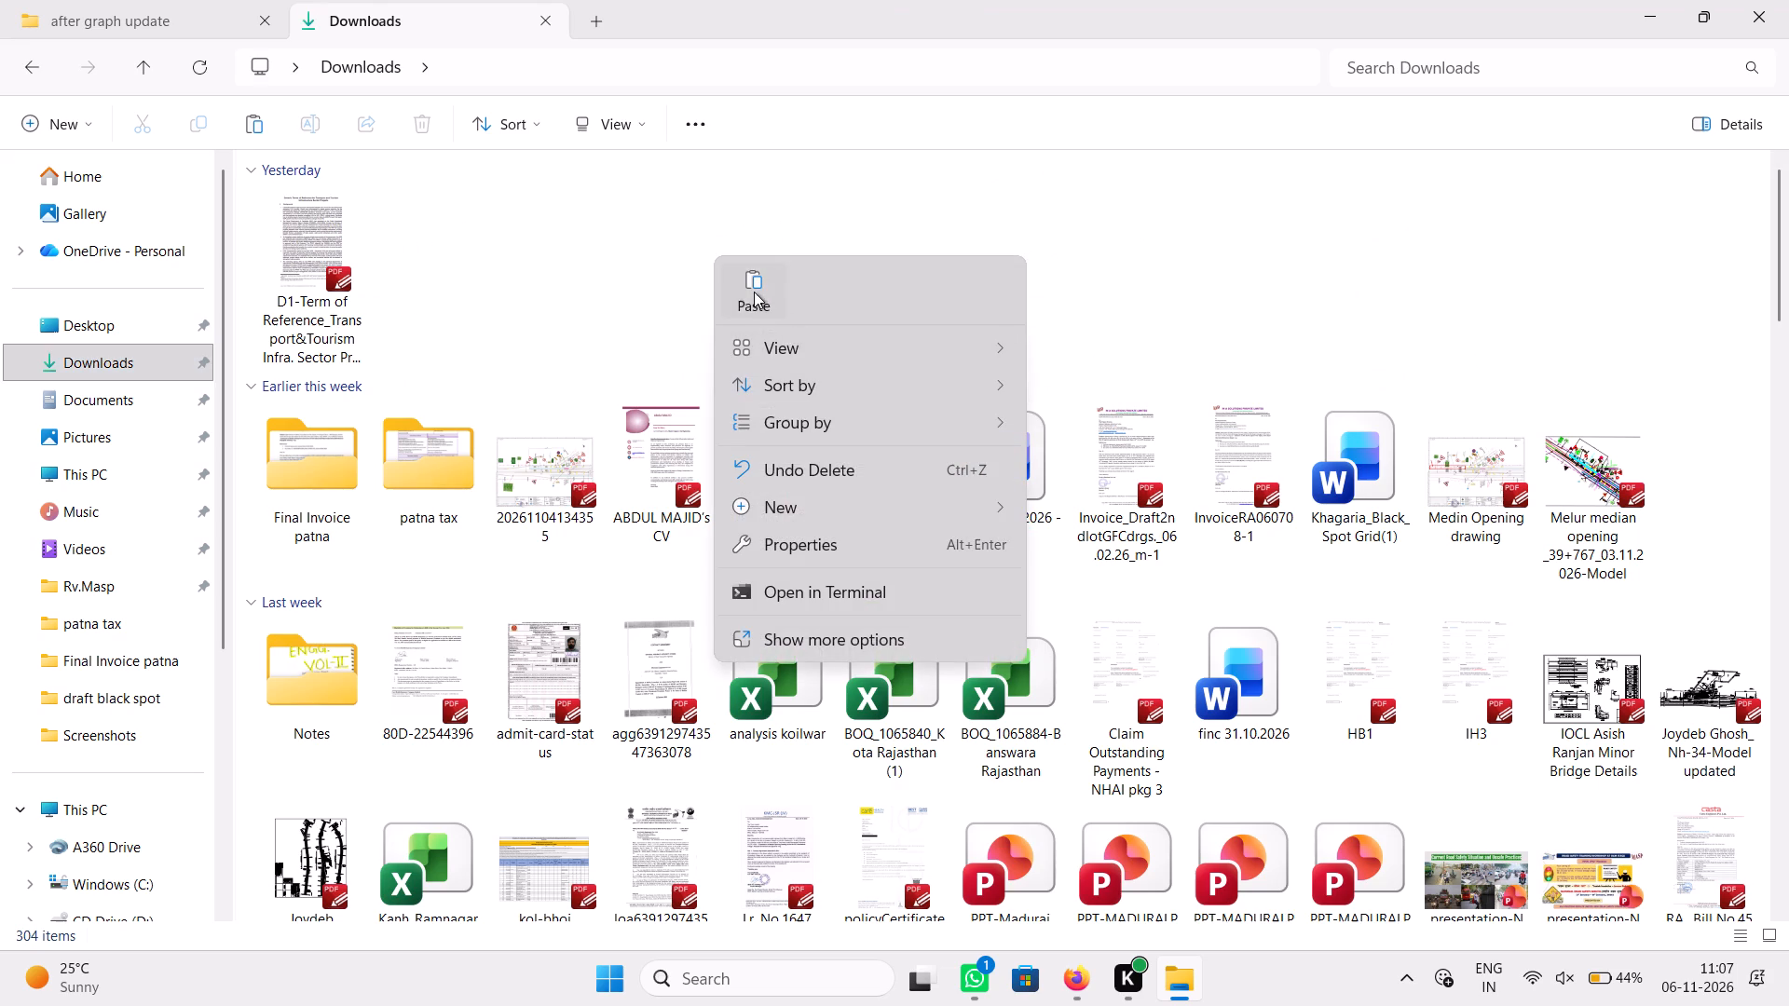
pyautogui.click(754, 292)
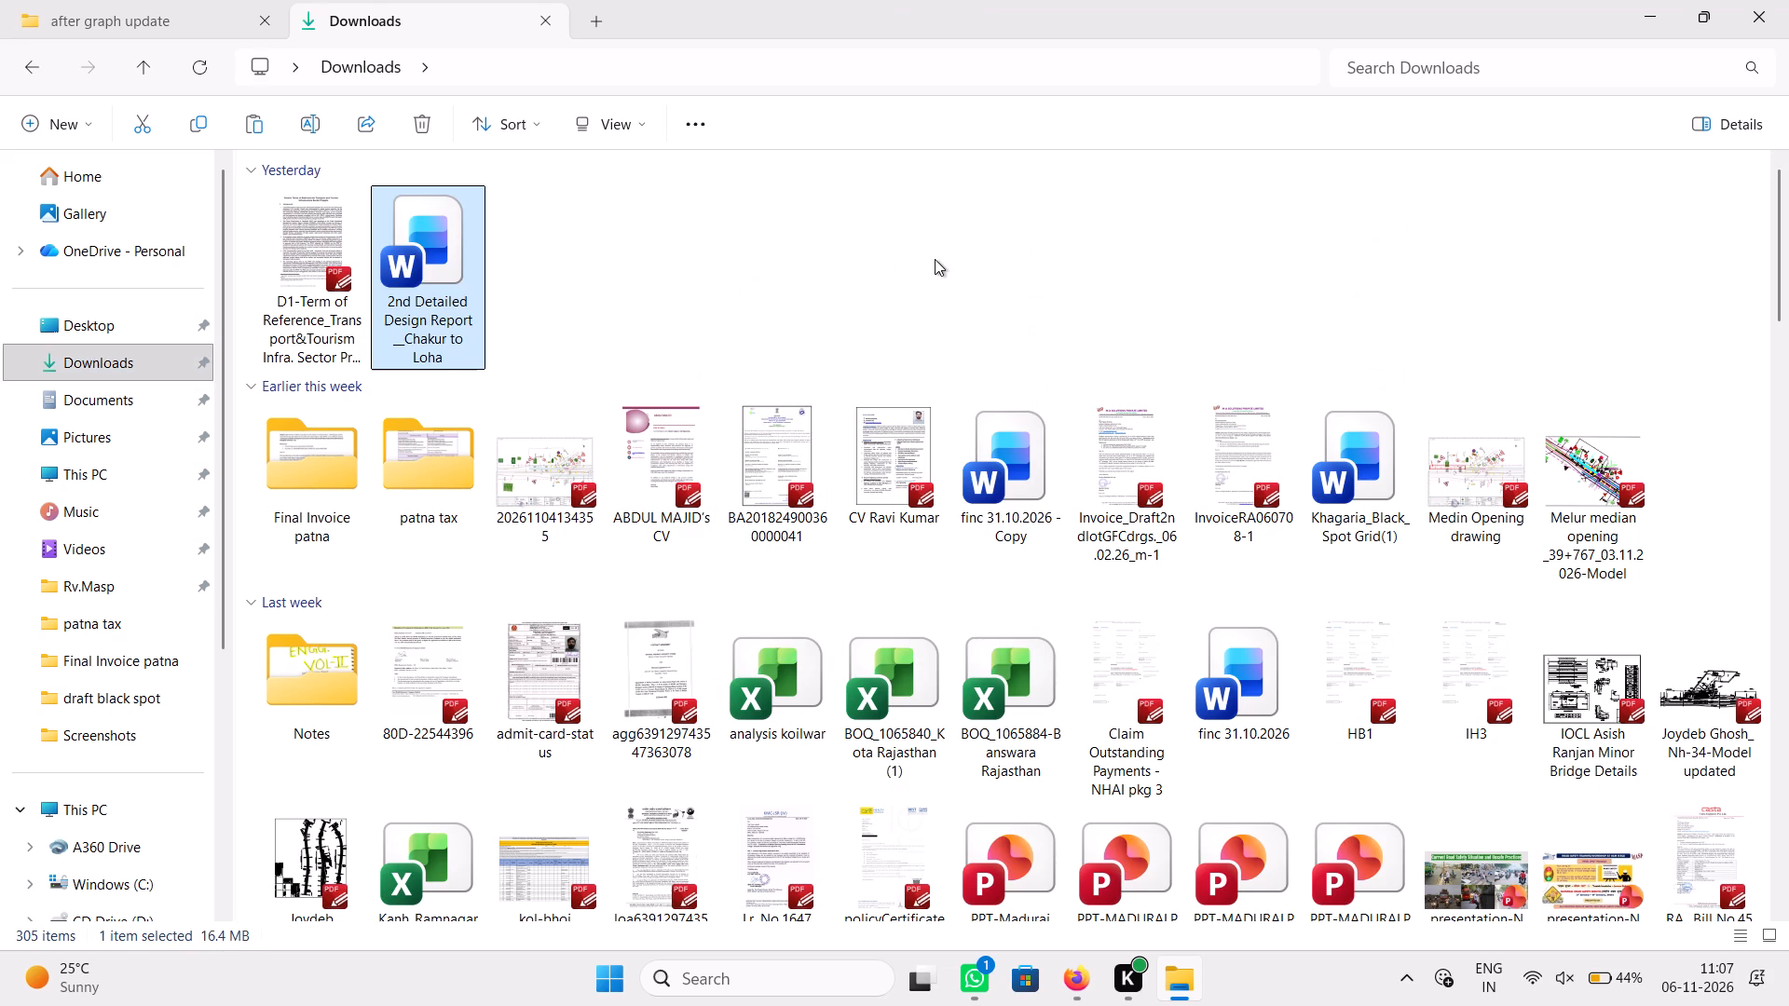
pyautogui.click(904, 246)
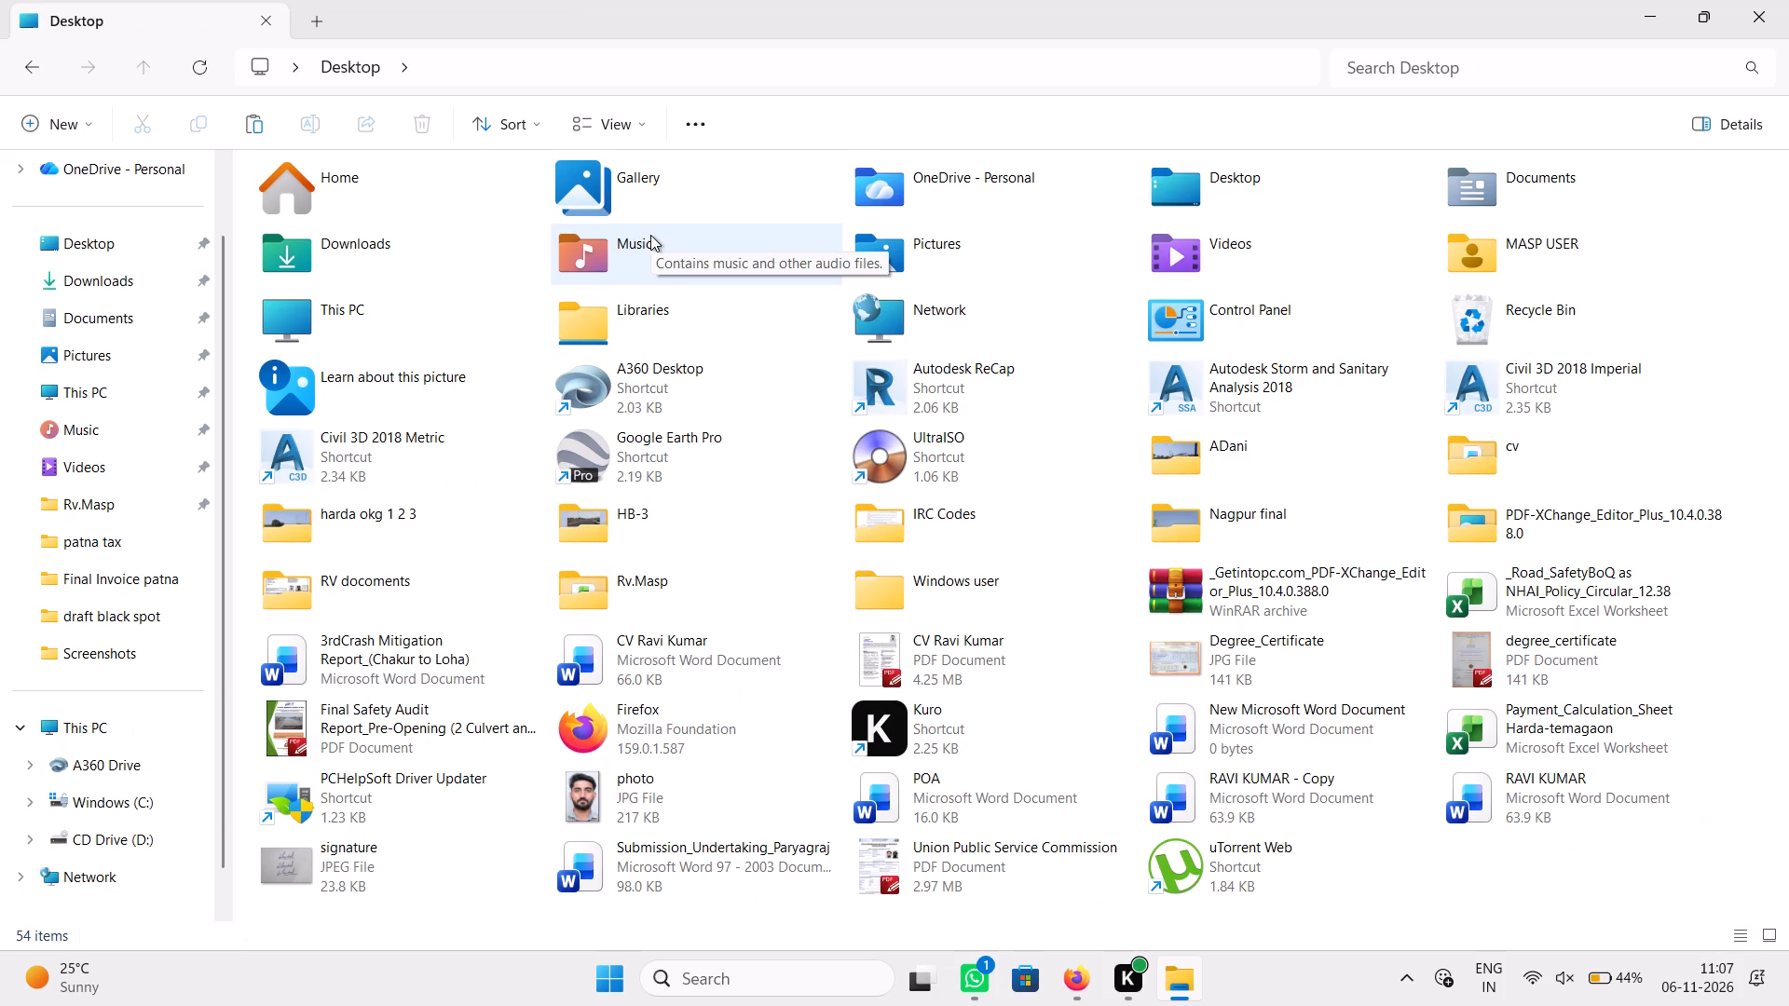
# Open the copied "2nd Detailed Design Report __Chakur to Loha" document from the Downloads folder.
pyautogui.click(104, 279)
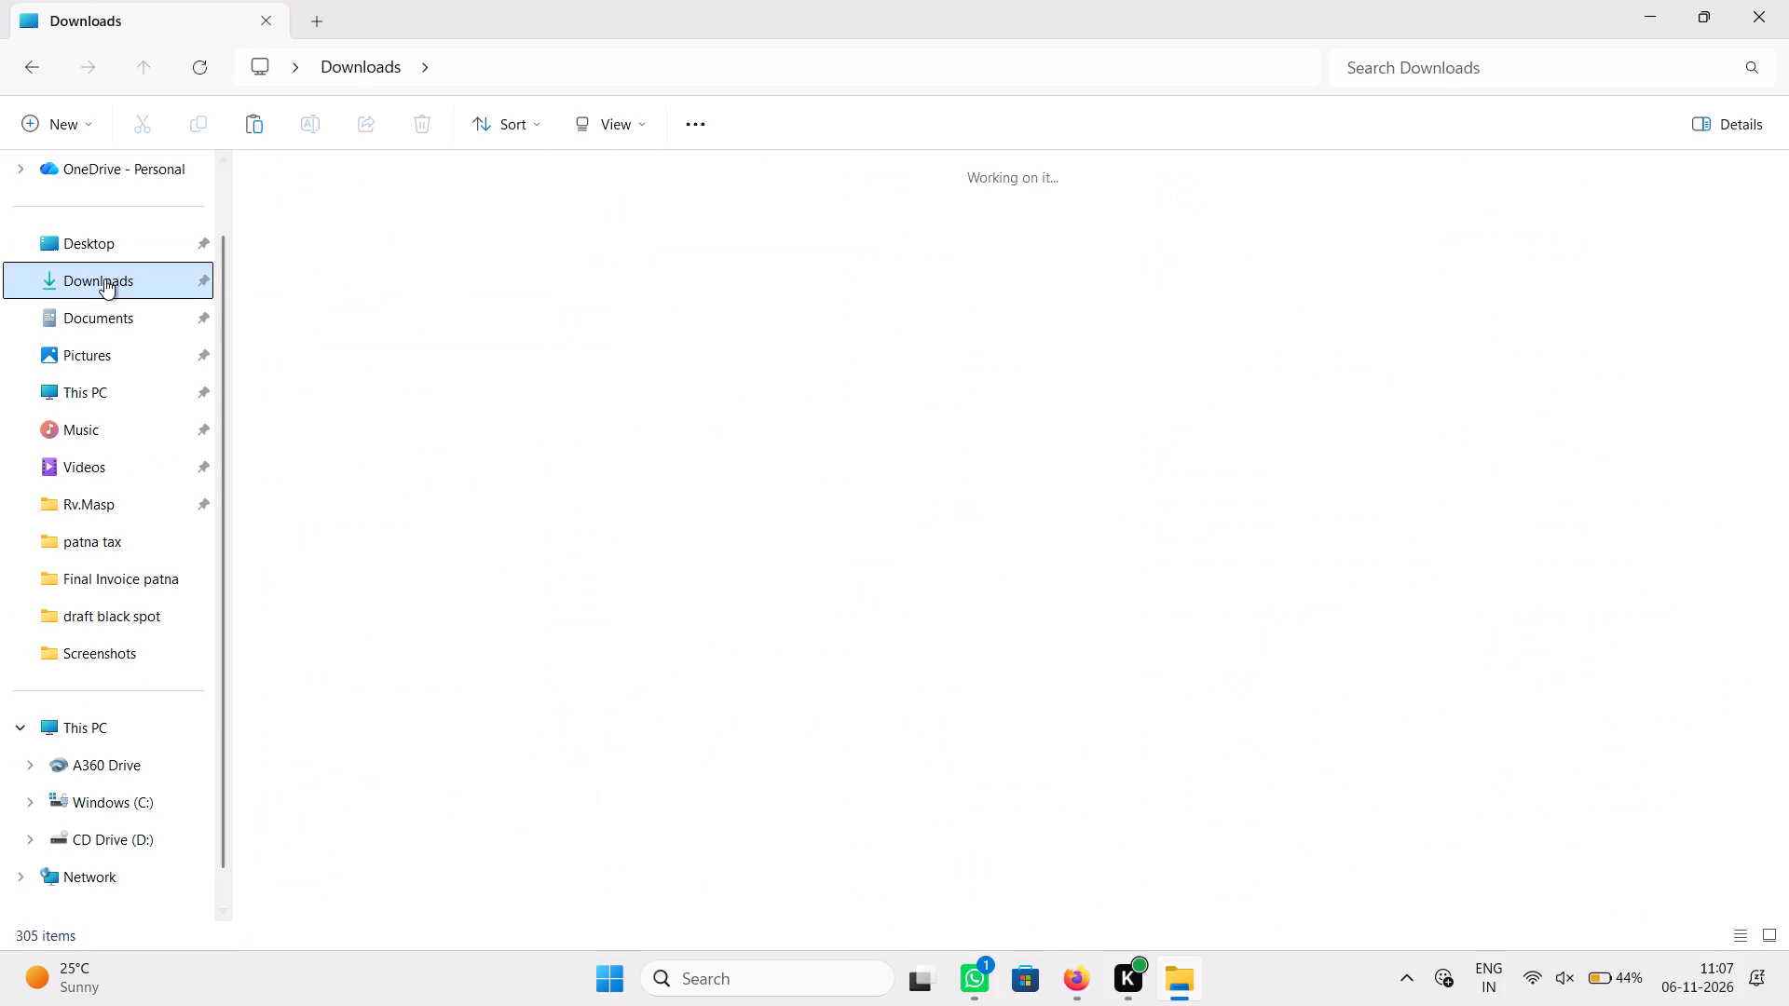
pyautogui.doubleClick(321, 267)
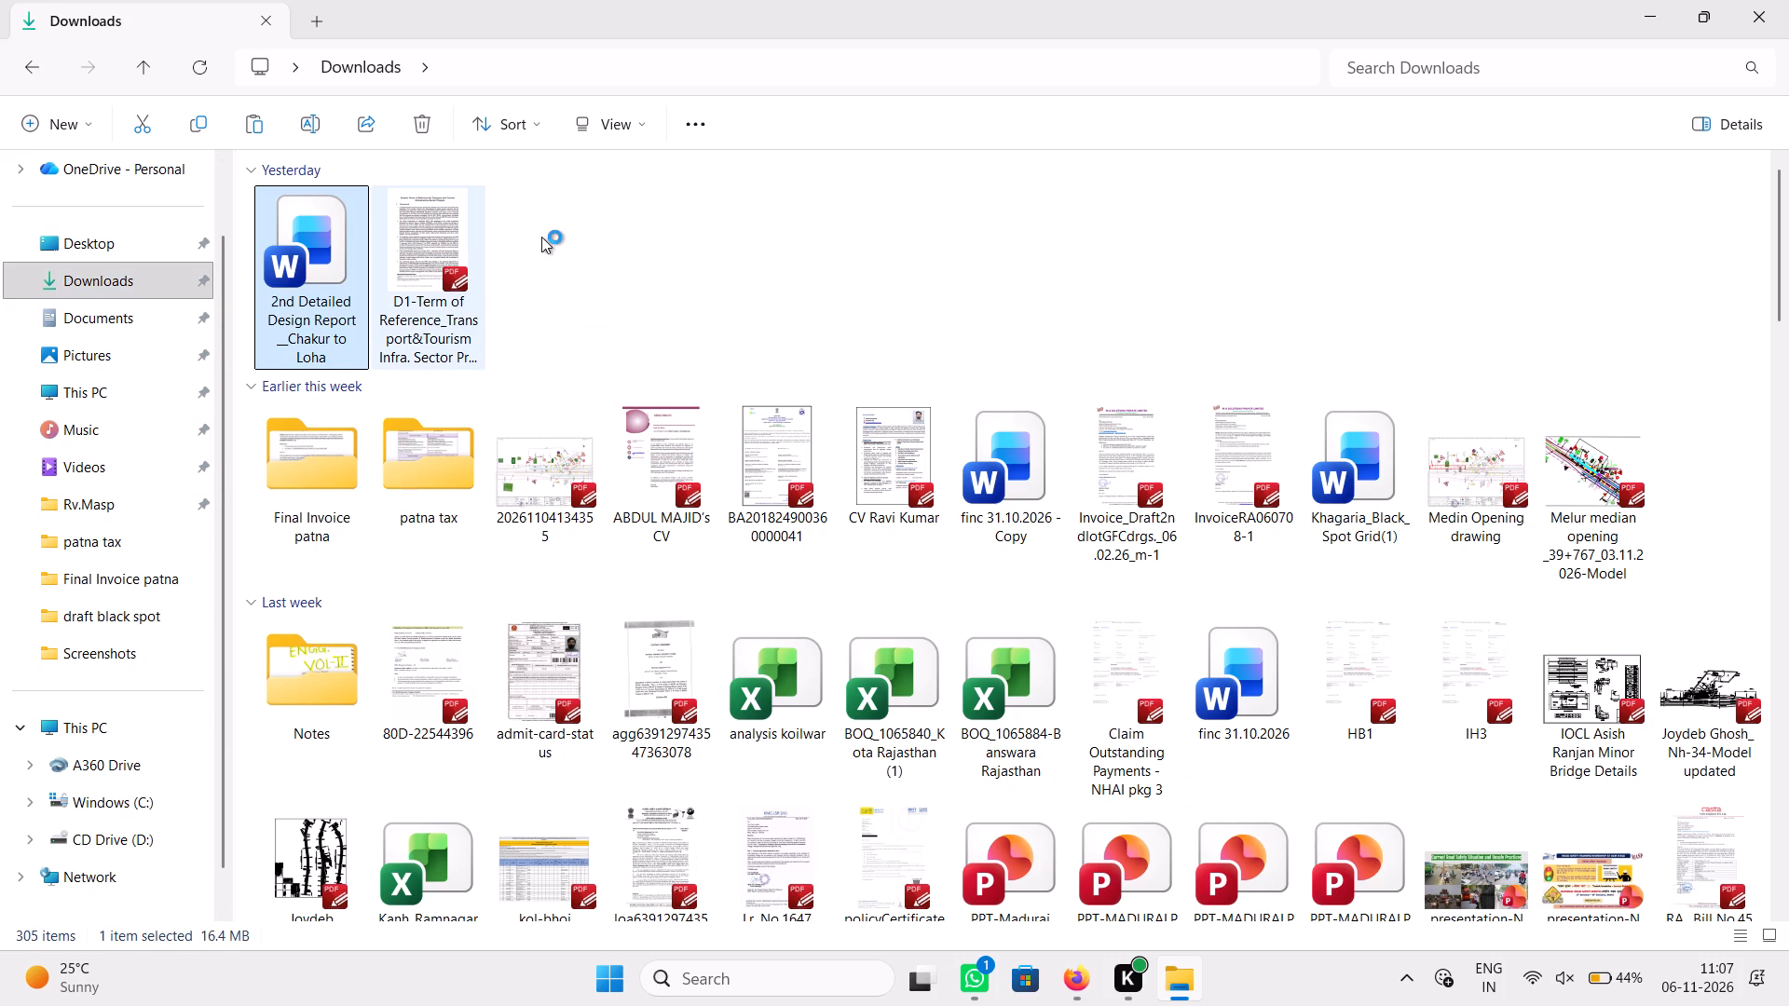
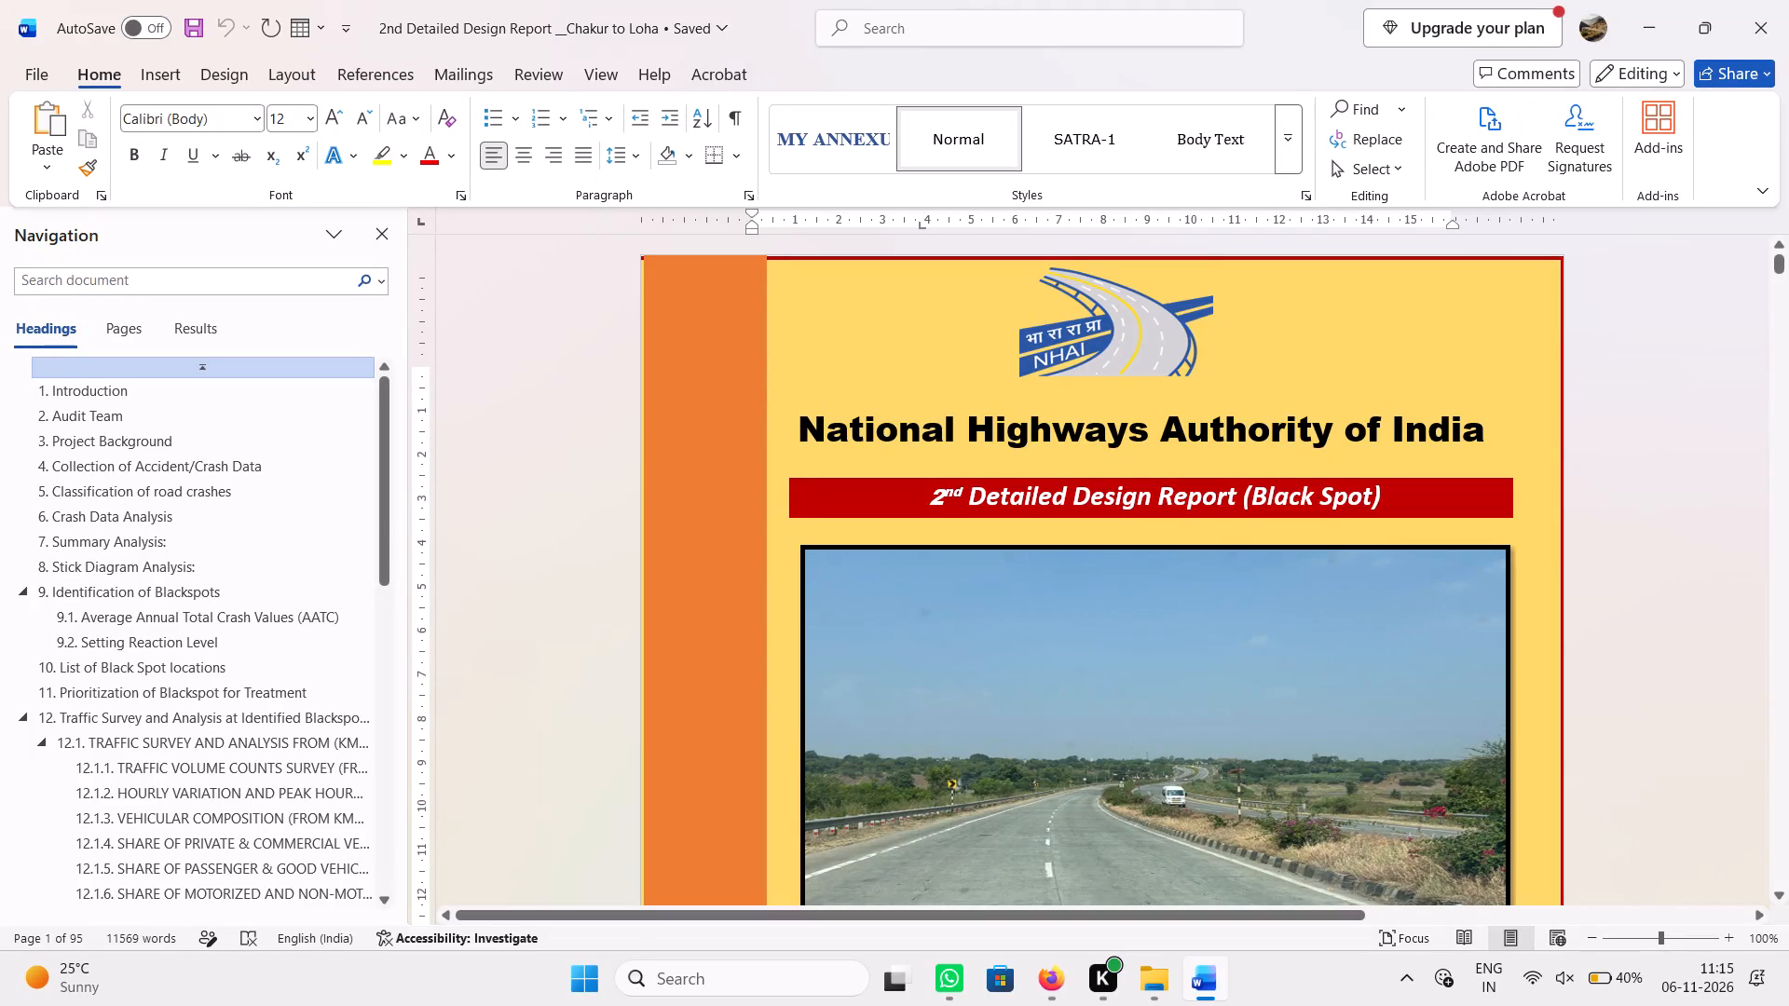
# Read through the report from the cover, contents, Introduction and Project Background to the Crash Data Analysis section.
pyautogui.keyDown('ctrl'); pyautogui.scroll(-1, 1041, 452); pyautogui.keyUp('ctrl')
pyautogui.scroll(-2, 1041, 452)
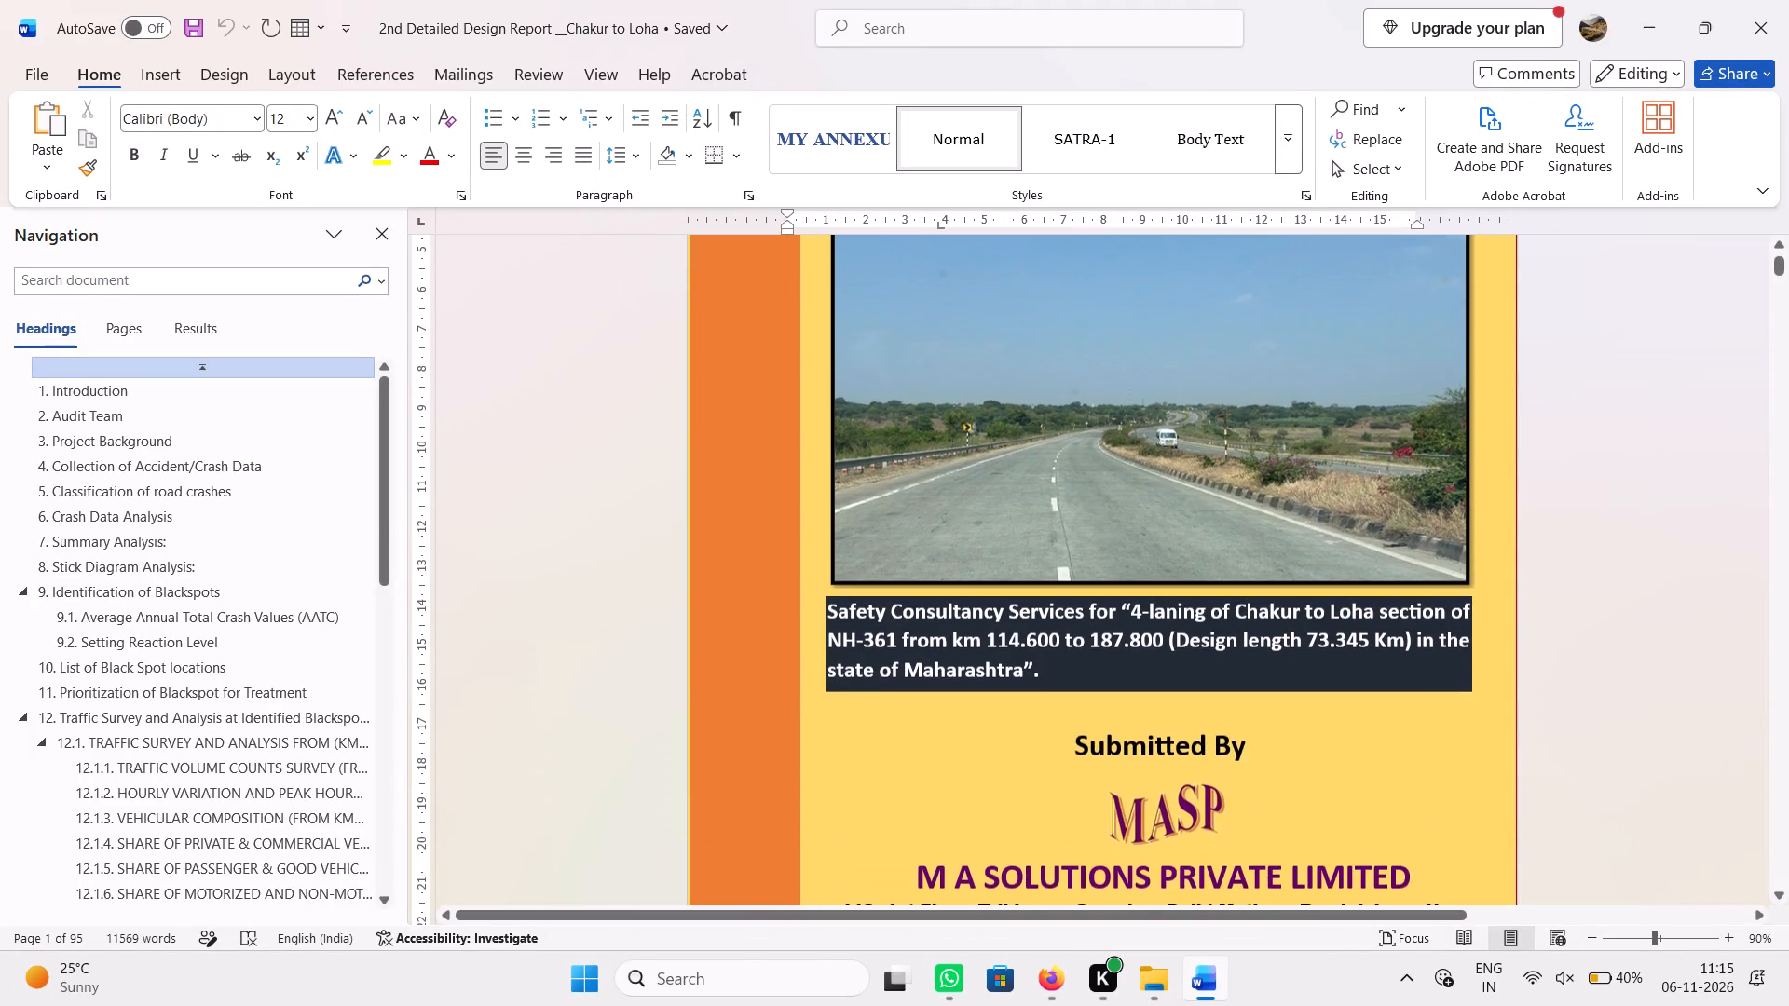
pyautogui.scroll(-2, 1095, 481)
pyautogui.scroll(-3, 1097, 580)
pyautogui.scroll(-4, 972, 460)
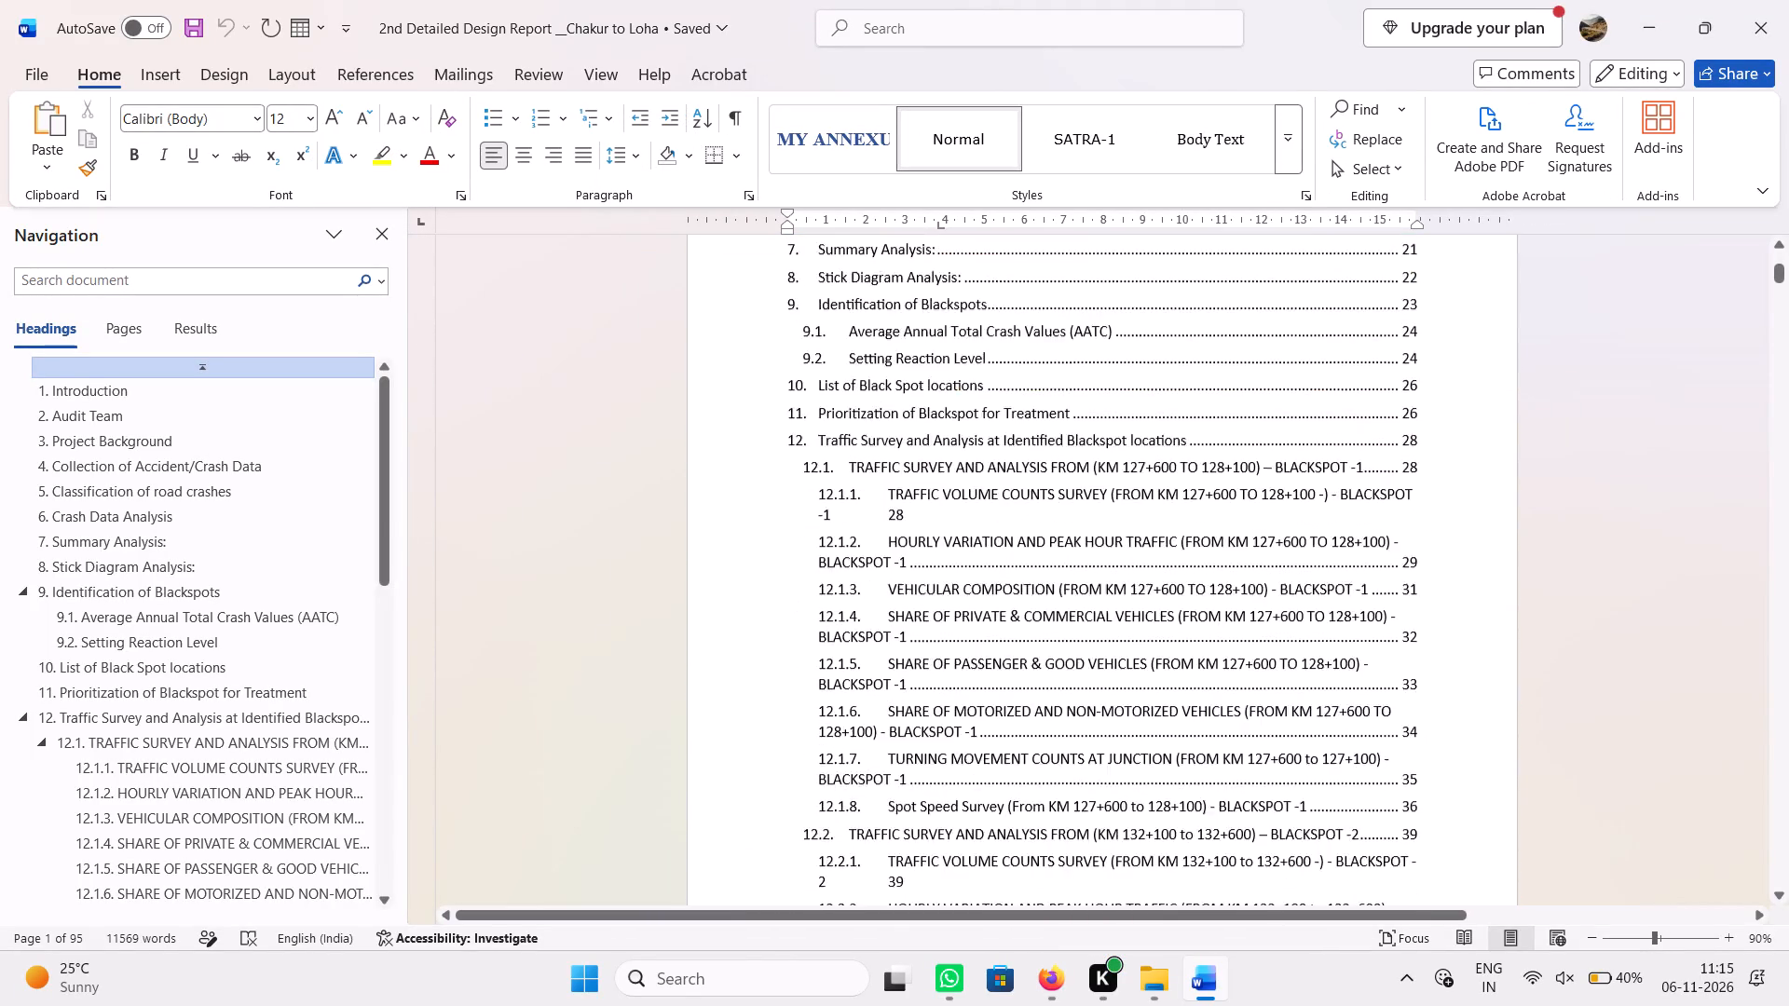
pyautogui.scroll(-13, 972, 462)
pyautogui.scroll(-9, 972, 462)
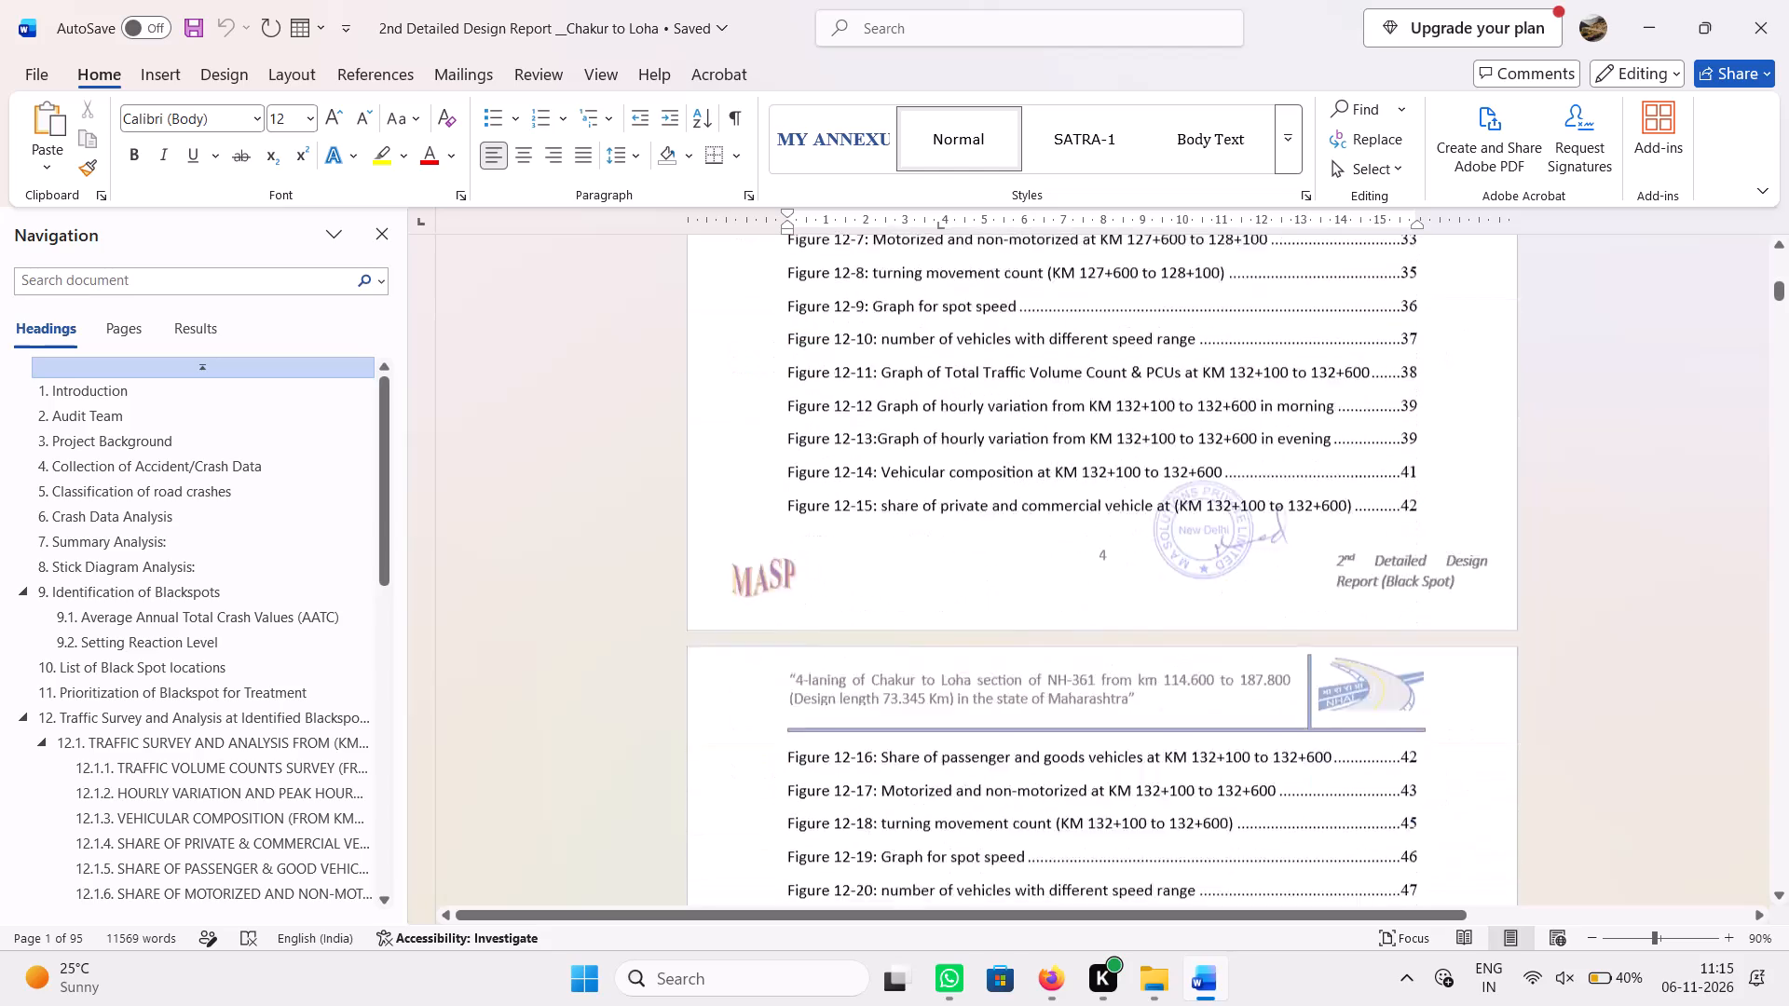
pyautogui.scroll(-20, 972, 462)
pyautogui.scroll(-2, 972, 462)
pyautogui.scroll(7, 972, 462)
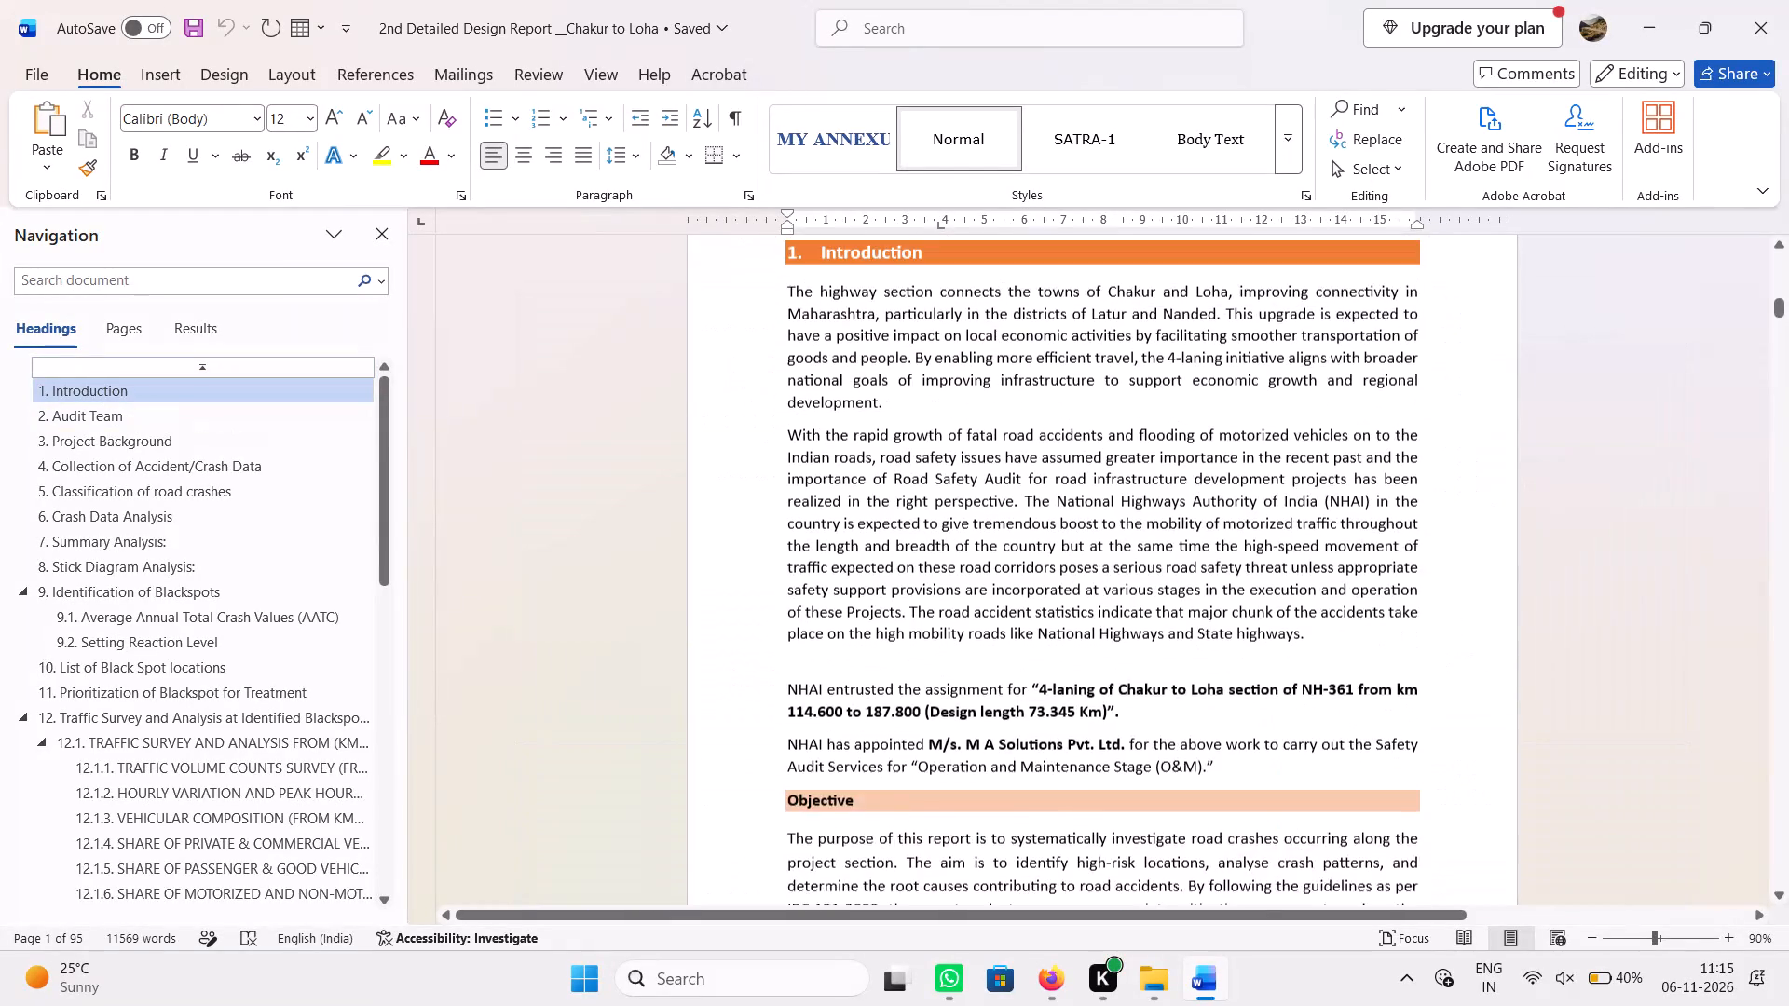
pyautogui.scroll(1, 972, 462)
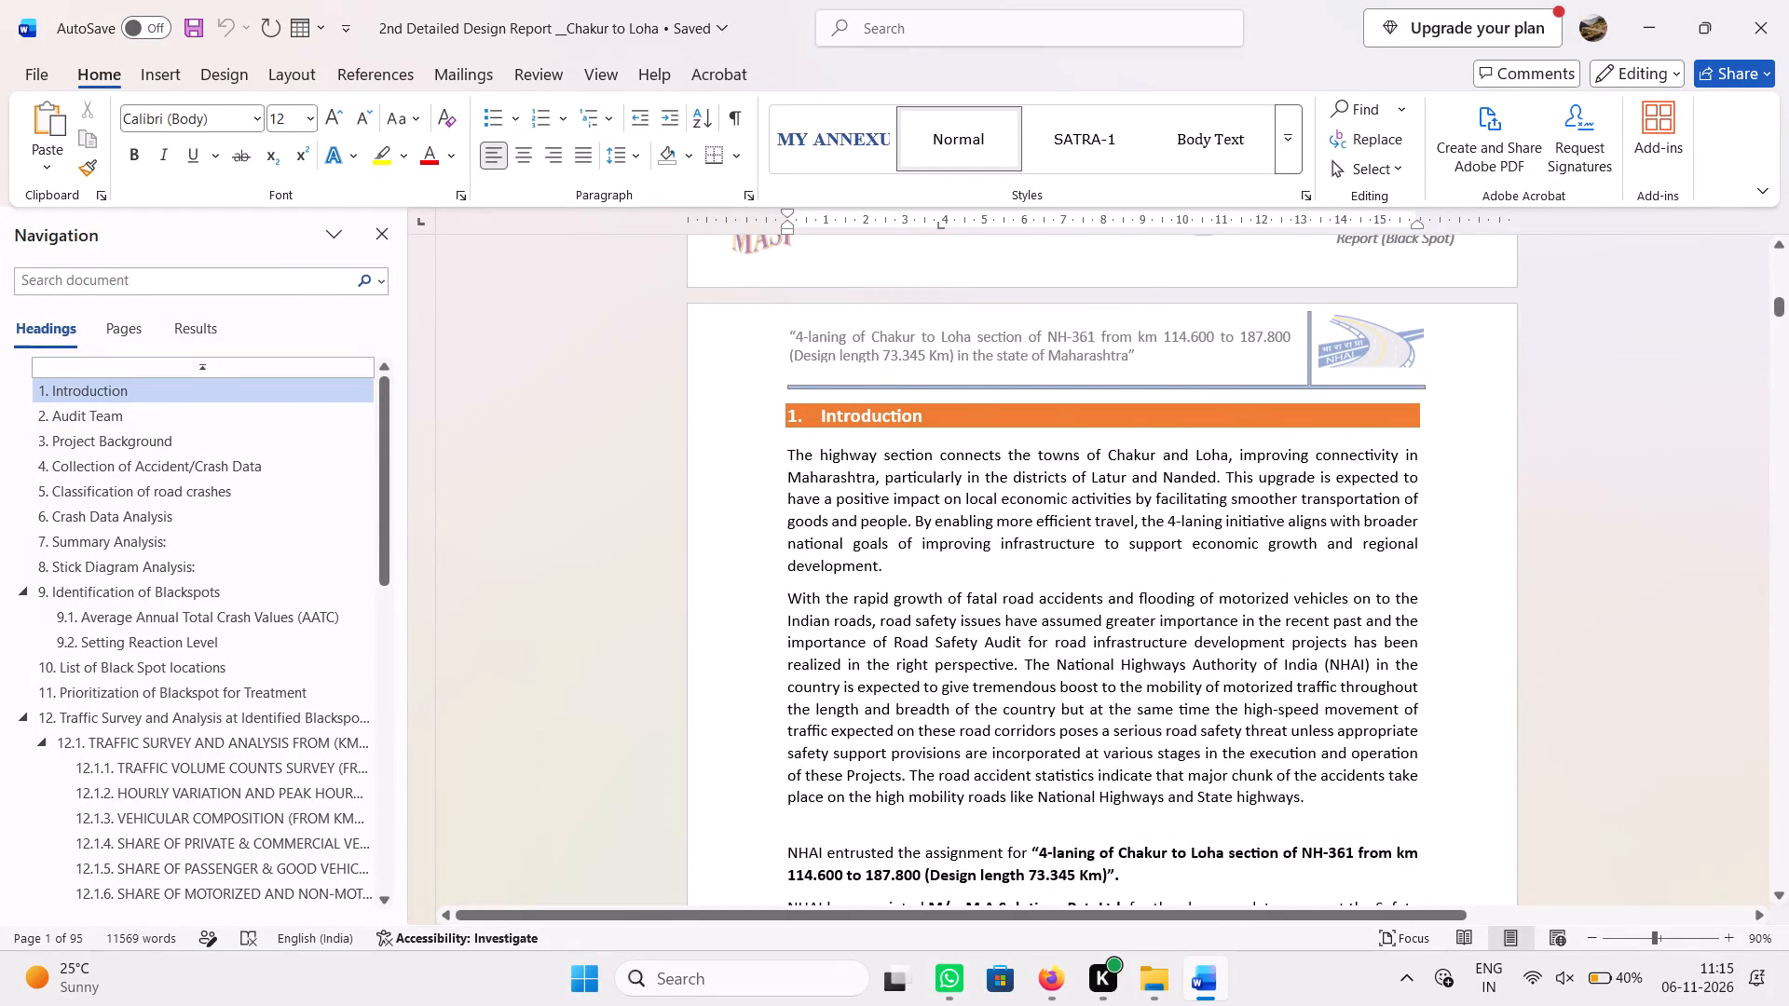
pyautogui.scroll(-3, 989, 542)
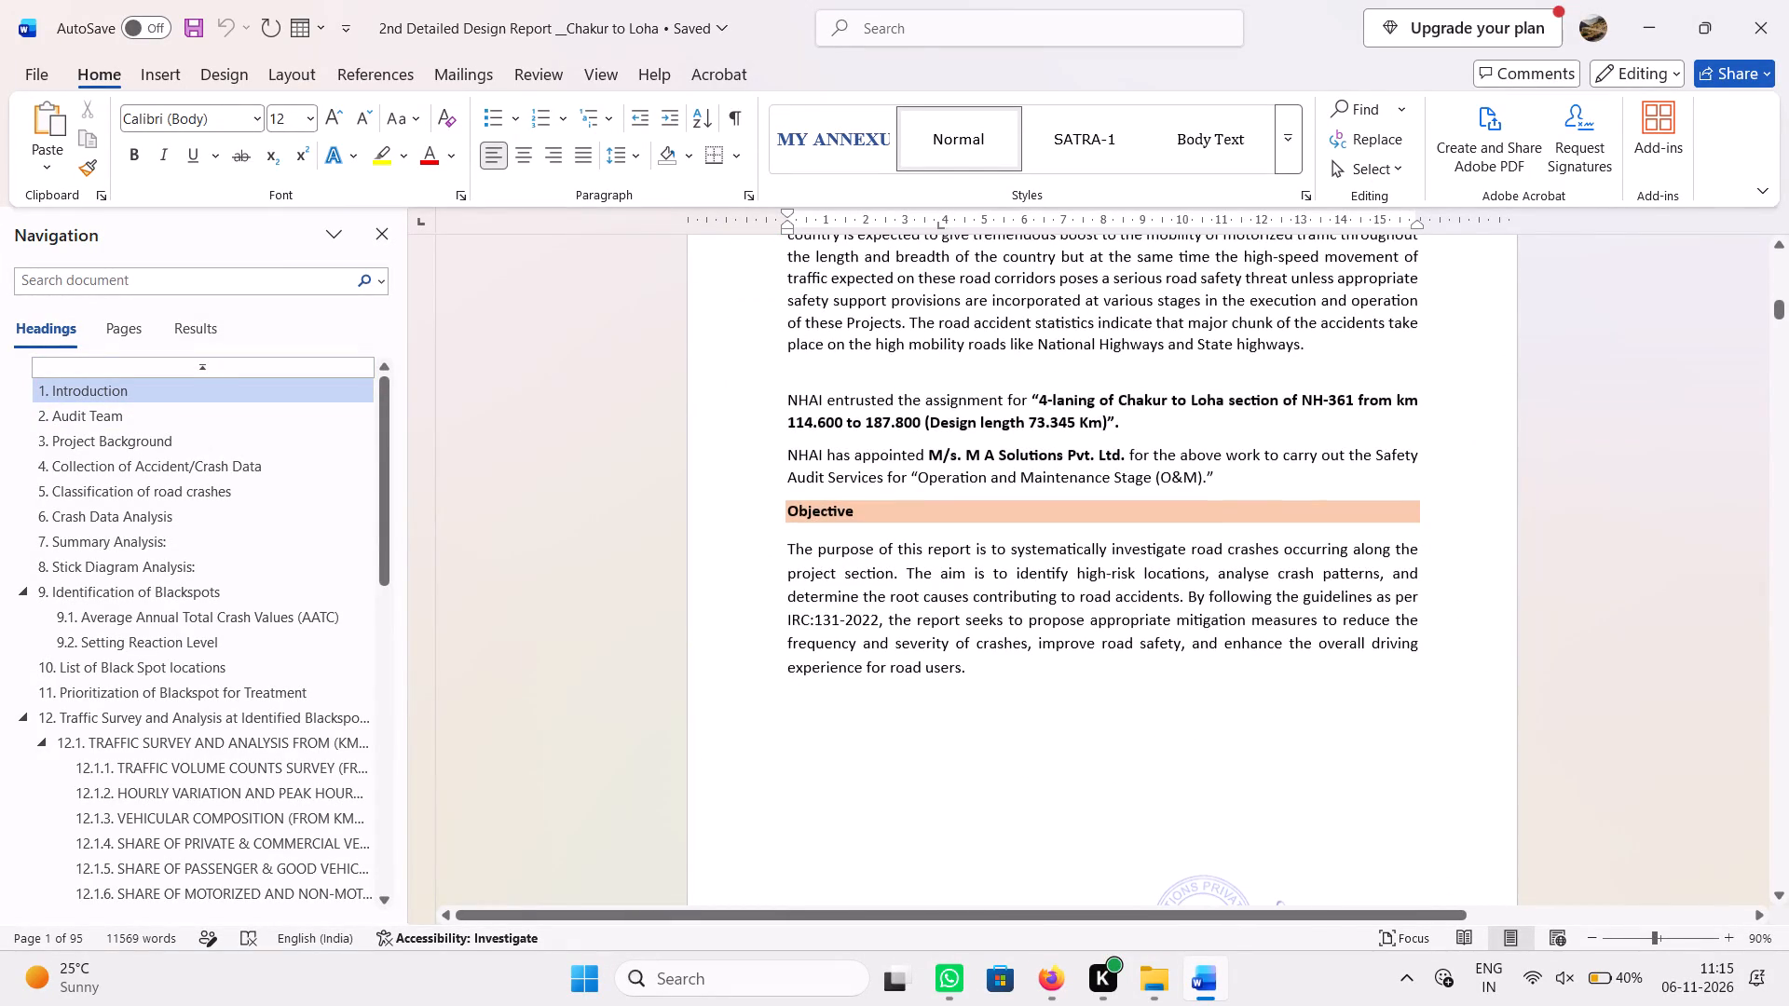
pyautogui.moveTo(808, 622); pyautogui.dragTo(899, 624)
pyautogui.scroll(-8, 899, 624)
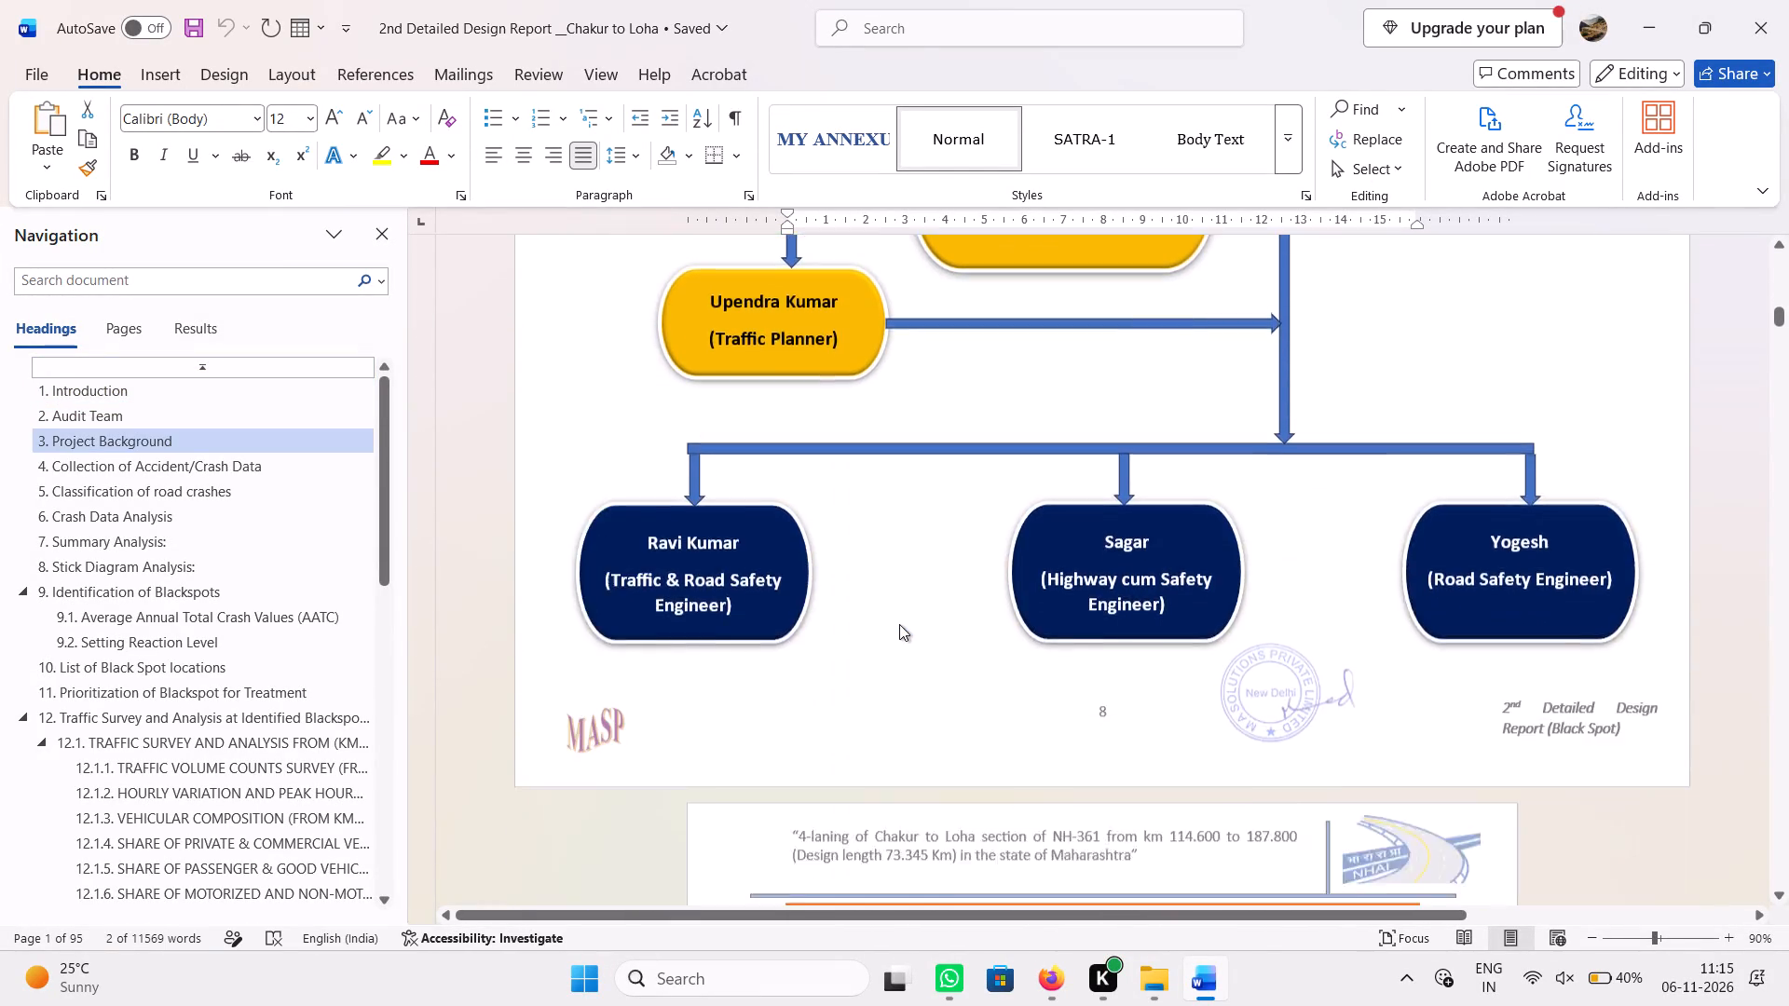
pyautogui.scroll(-3, 899, 624)
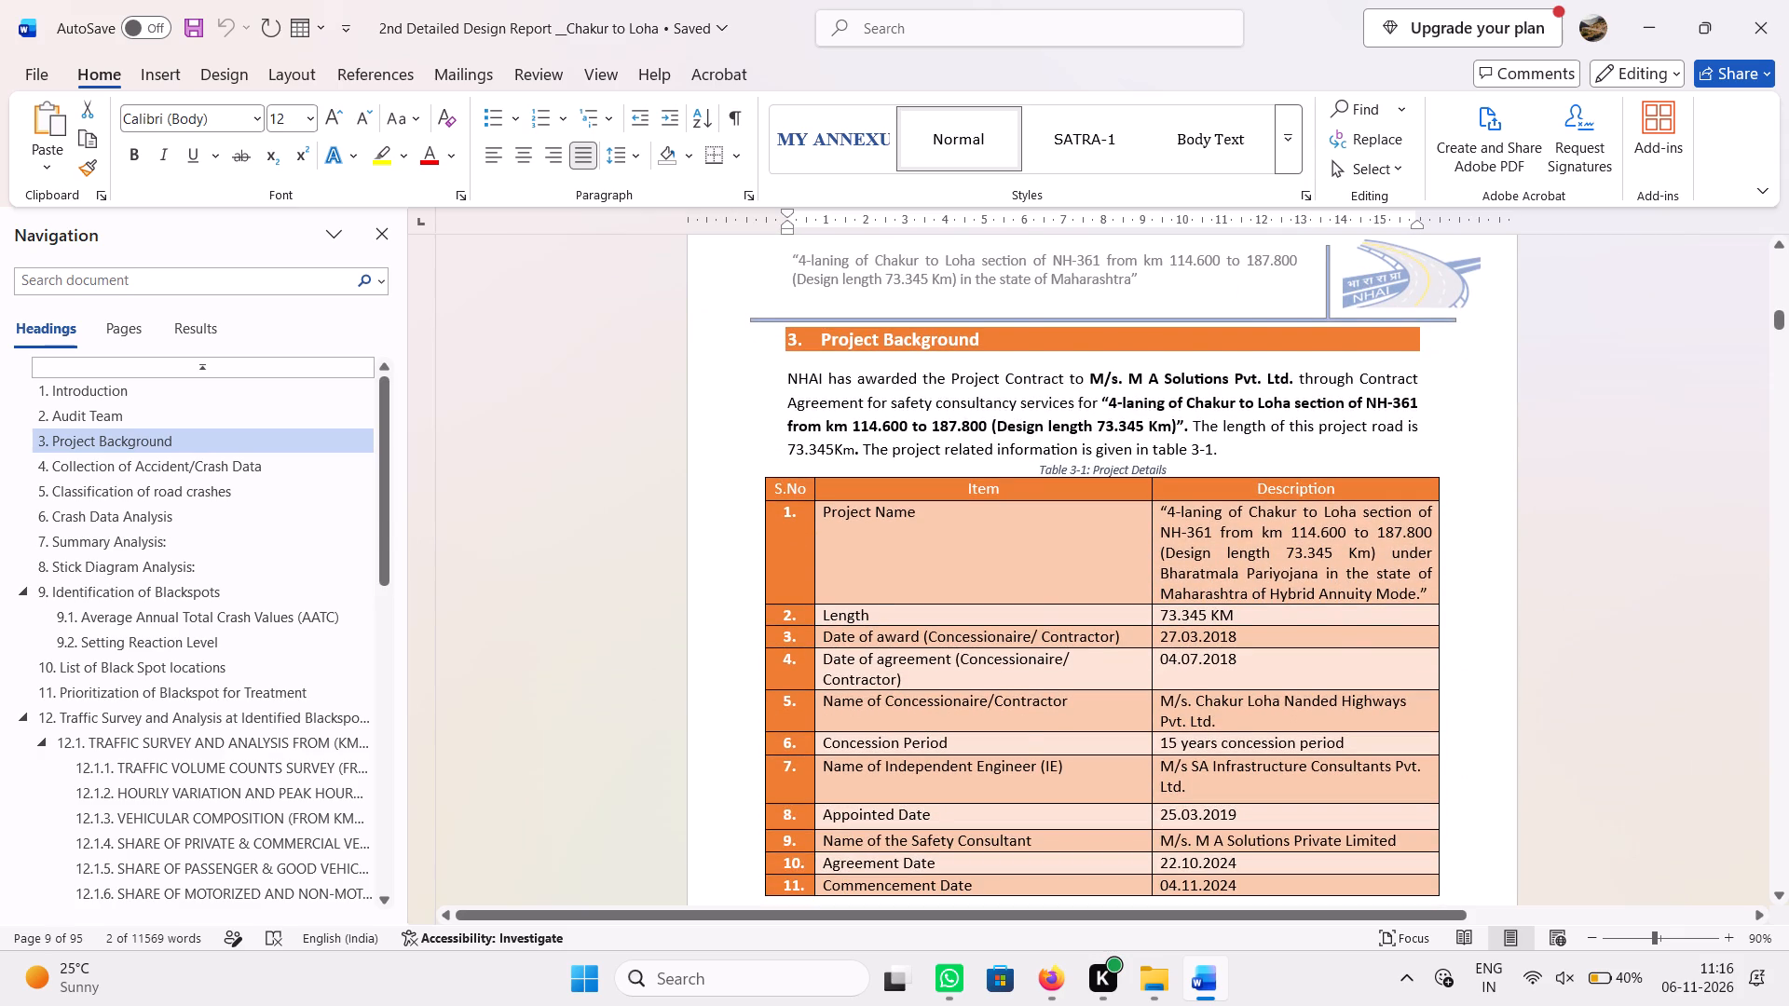
pyautogui.scroll(-1, 1054, 455)
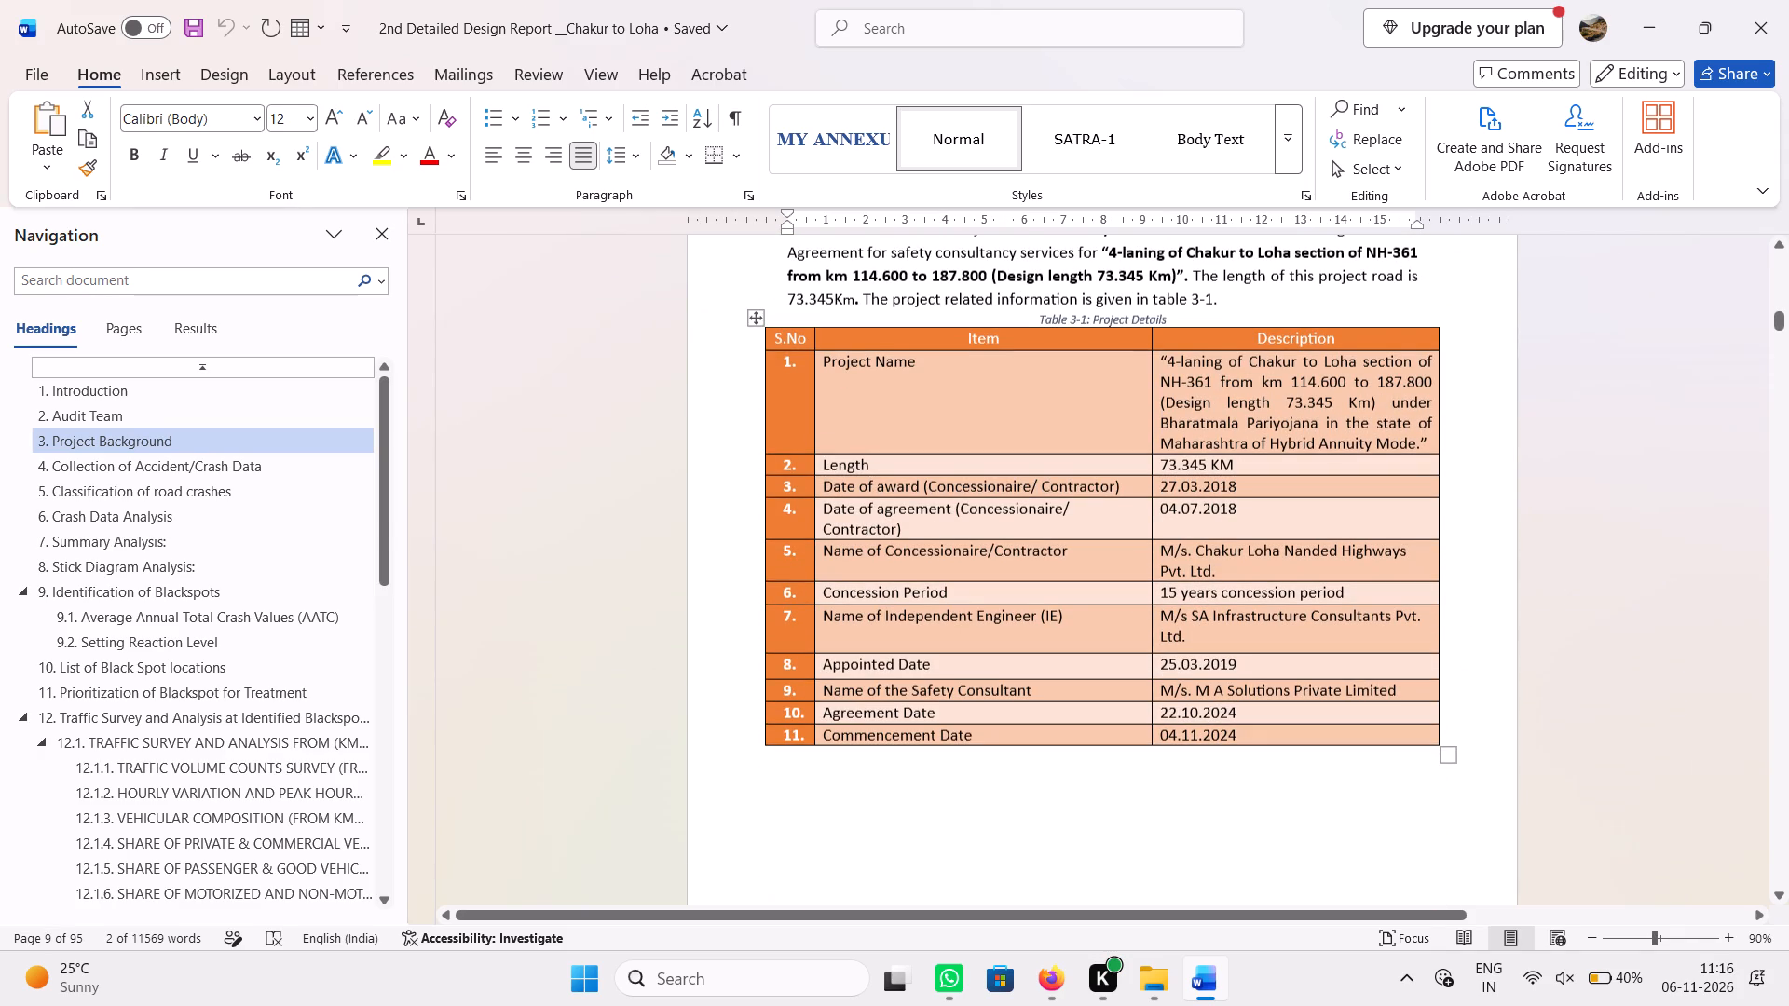
pyautogui.scroll(-12, 1209, 534)
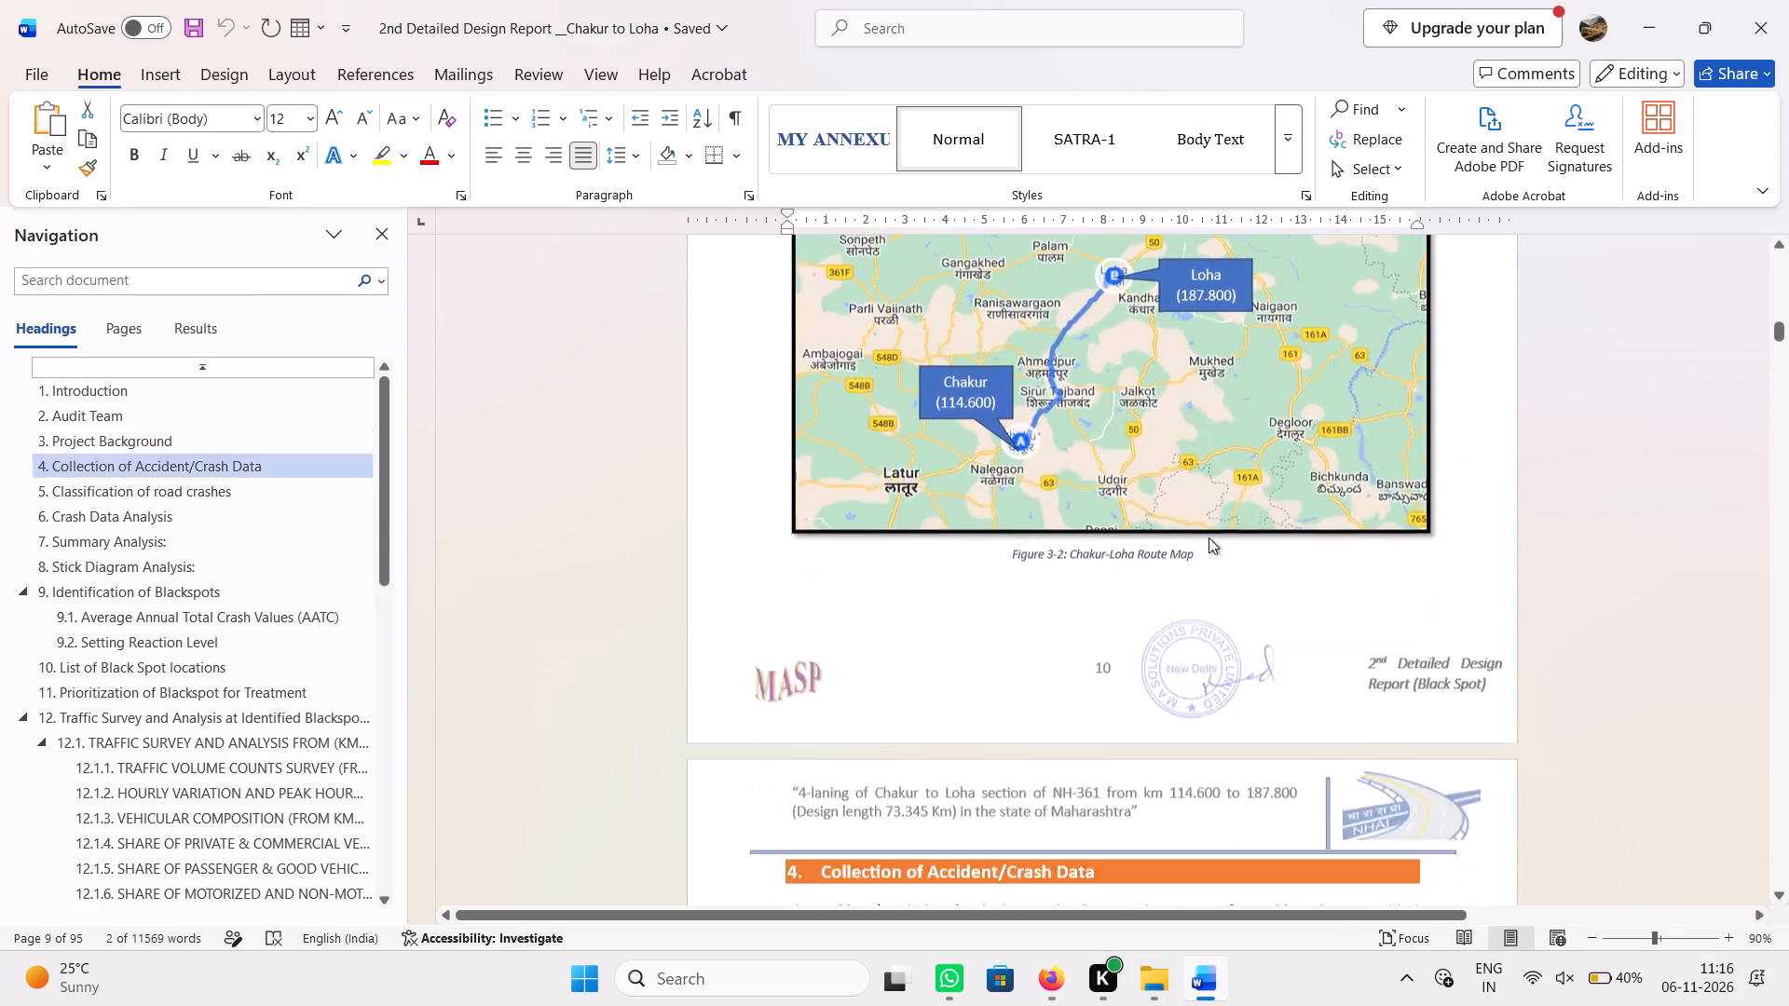
pyautogui.scroll(-6, 1209, 537)
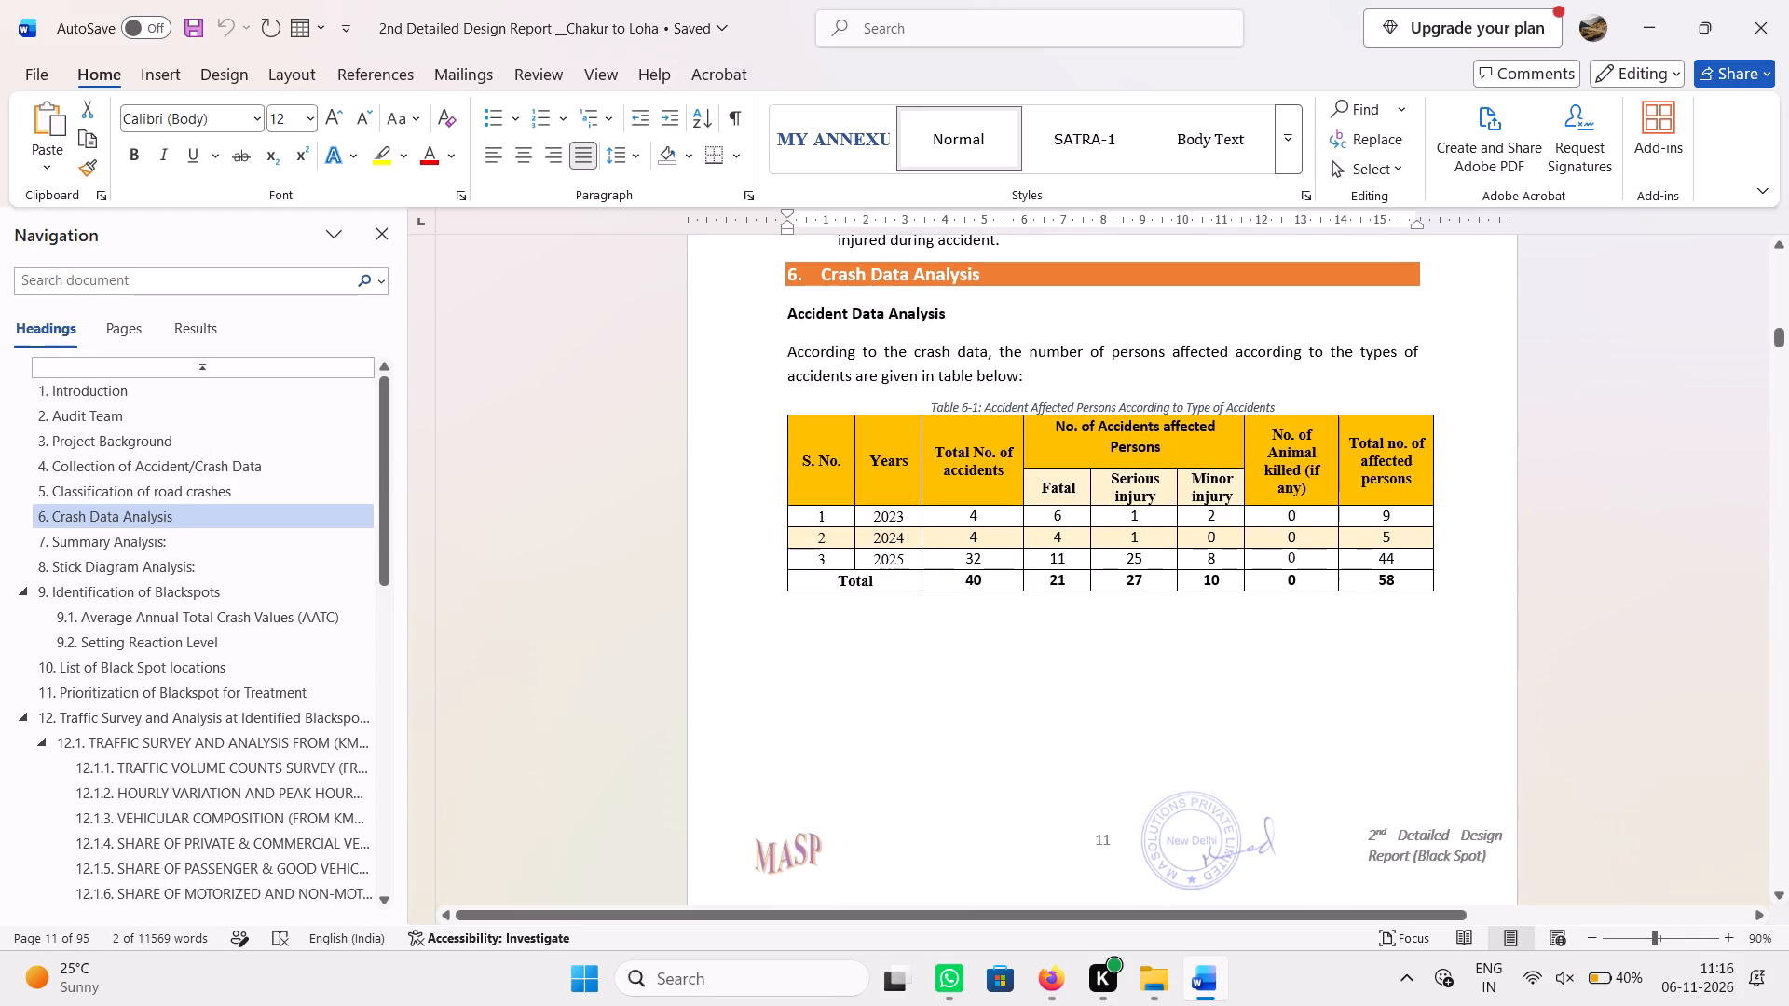
# Set the year and Total rows of Table 6-1 in Calibri (Body) and remove the coloured shading from the 2024 row.
pyautogui.moveTo(827, 514); pyautogui.dragTo(1407, 587)
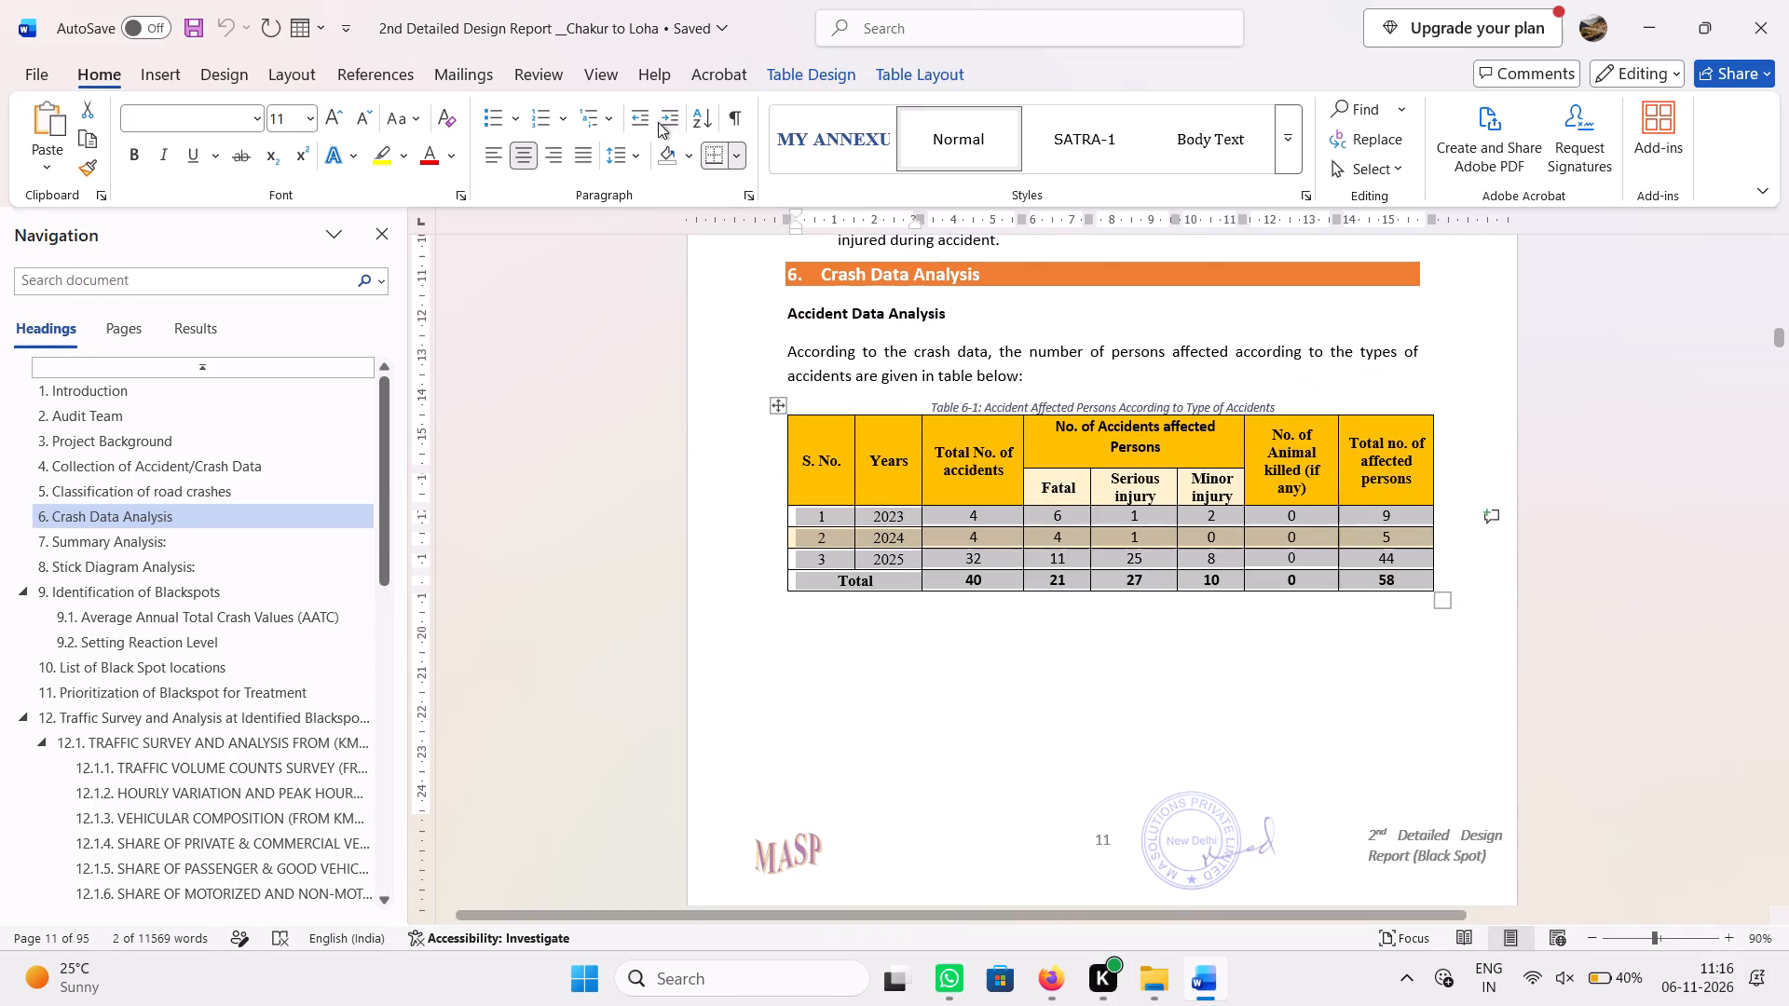
pyautogui.click(259, 116)
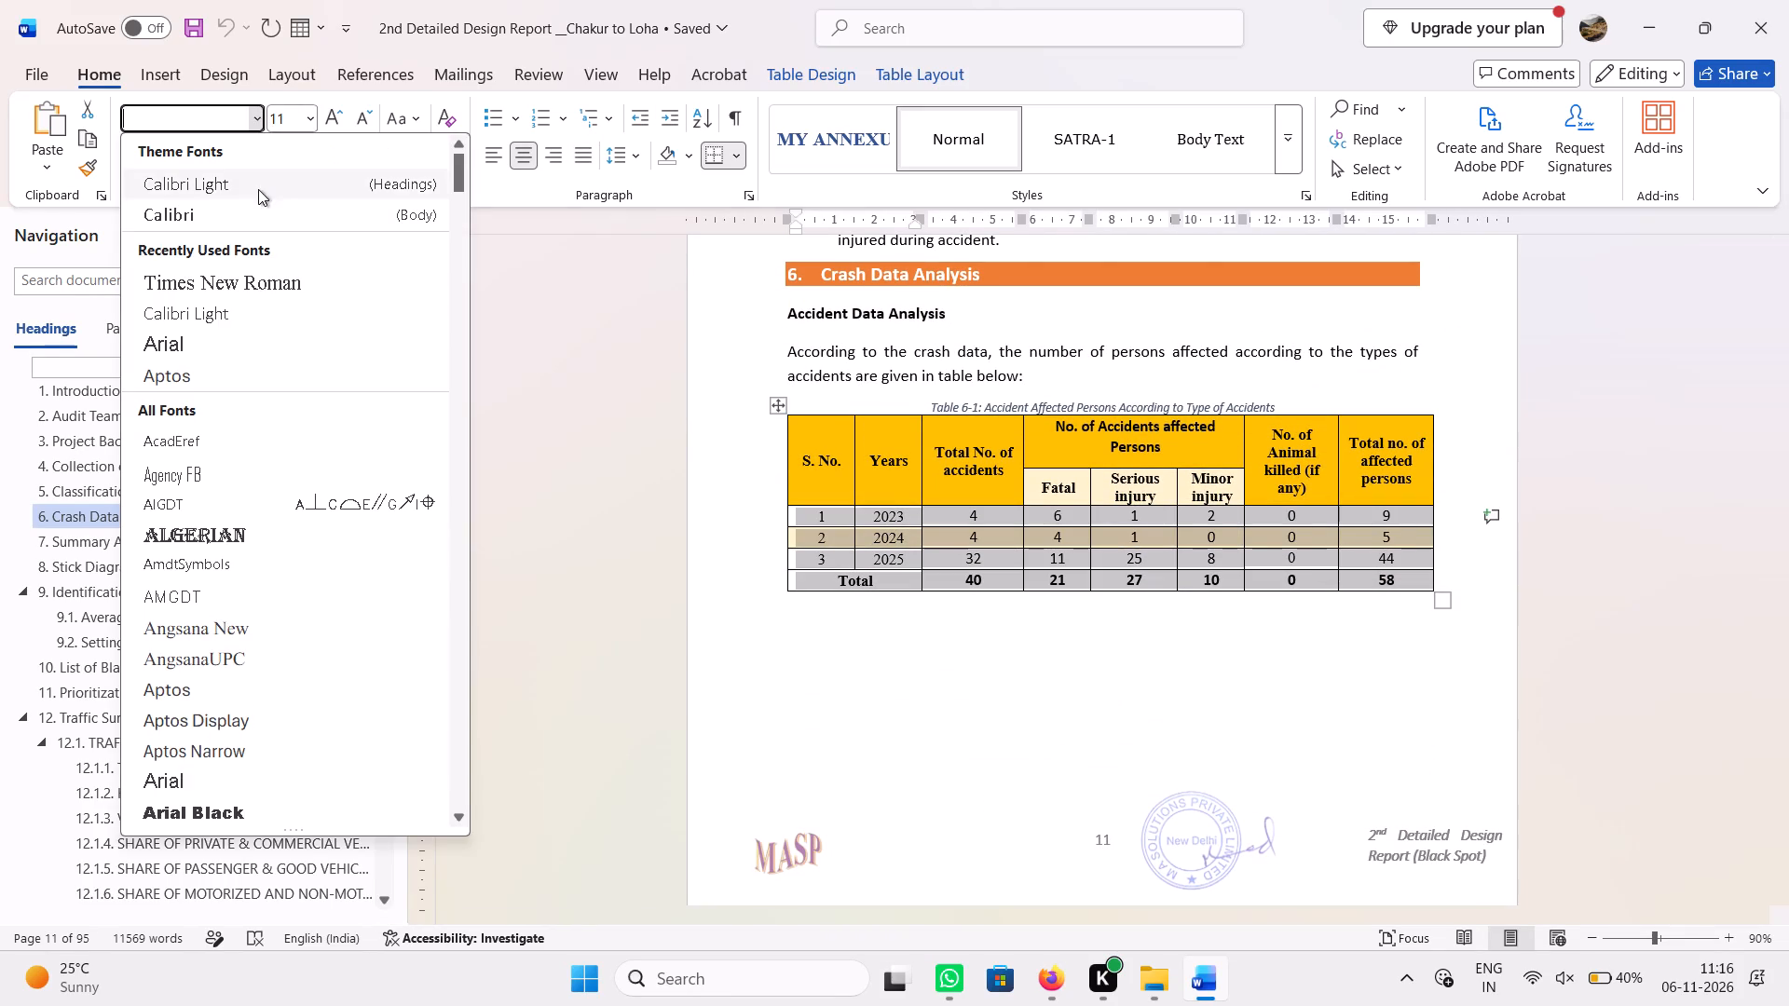
pyautogui.click(256, 211)
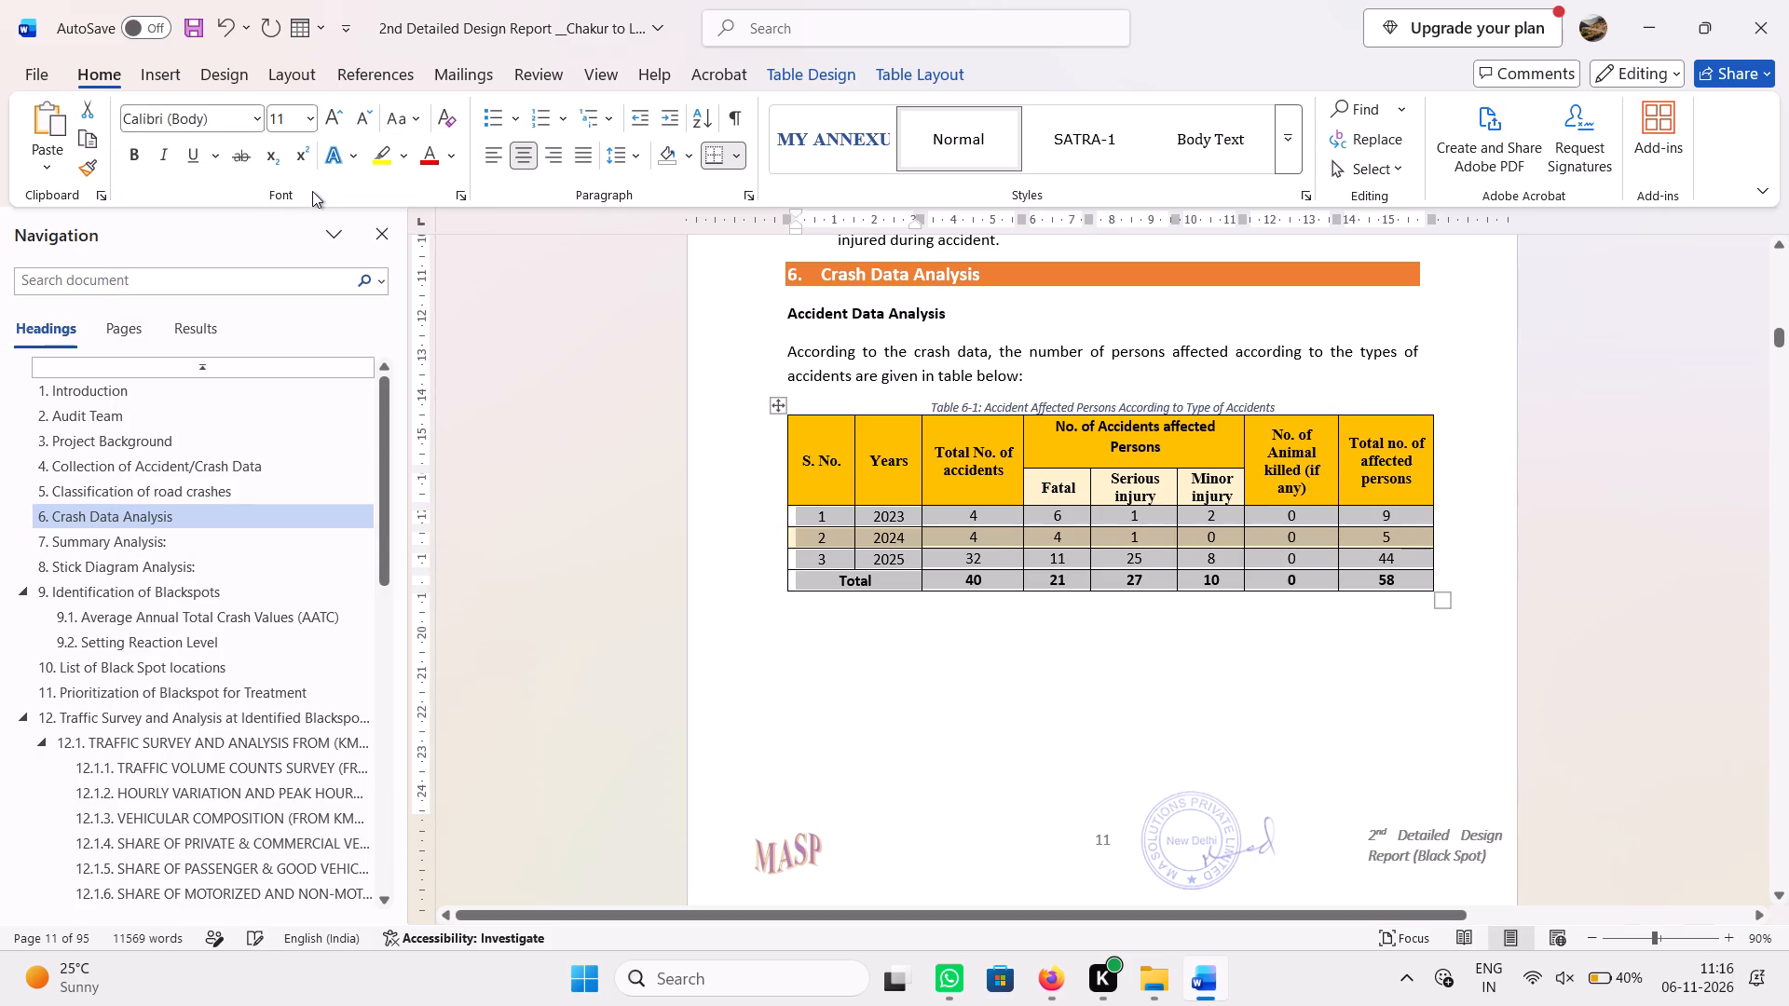
pyautogui.click(672, 167)
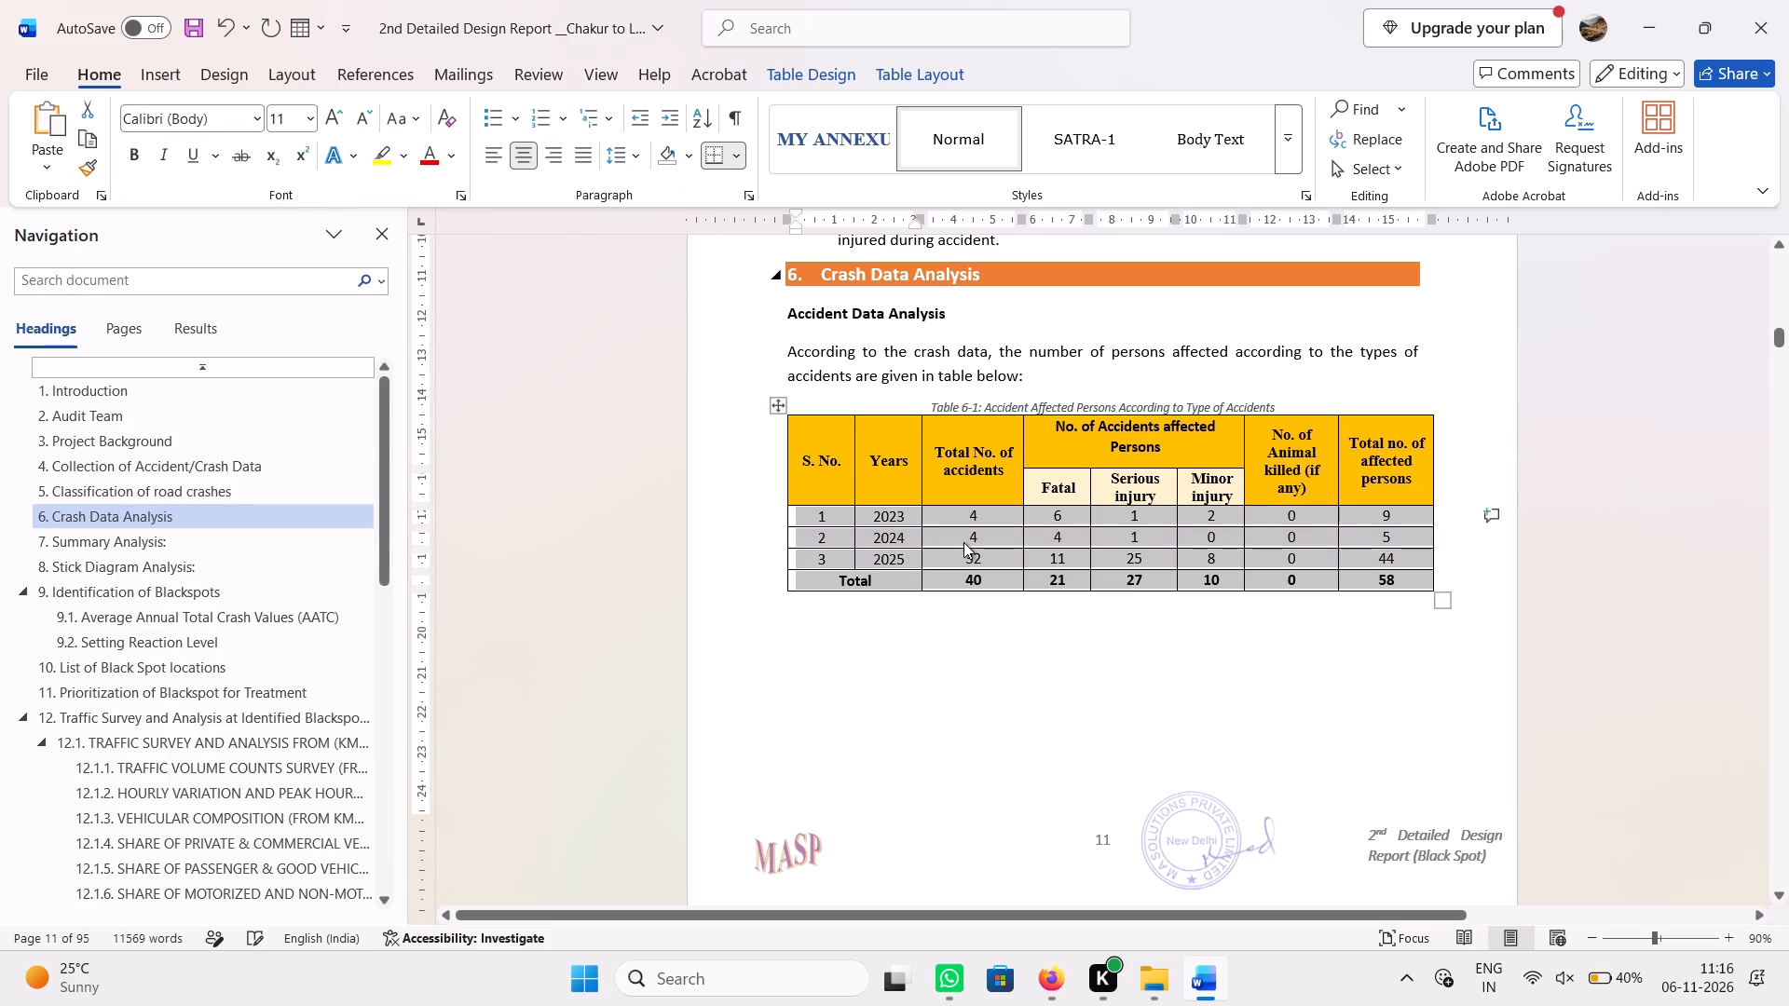
pyautogui.click(963, 536)
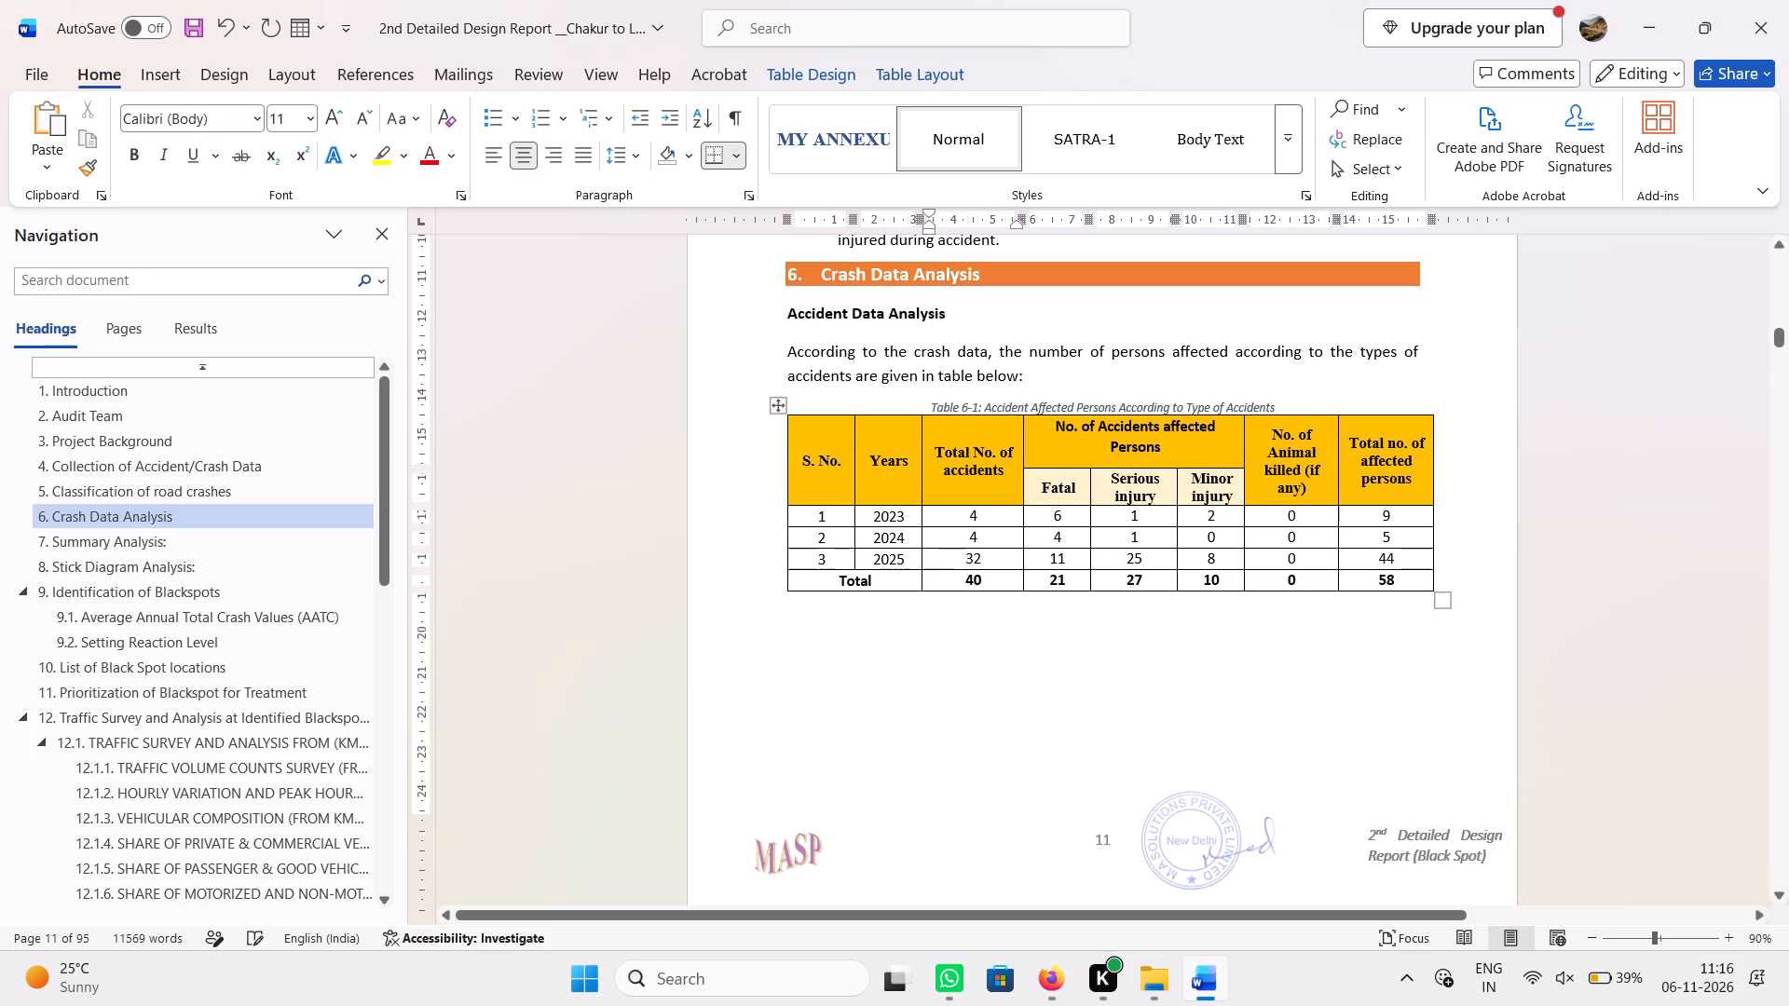
# Change the font of the whole of Table 6-1, including its header rows, to Calibri (Body).
pyautogui.moveTo(821, 463); pyautogui.dragTo(1394, 479)
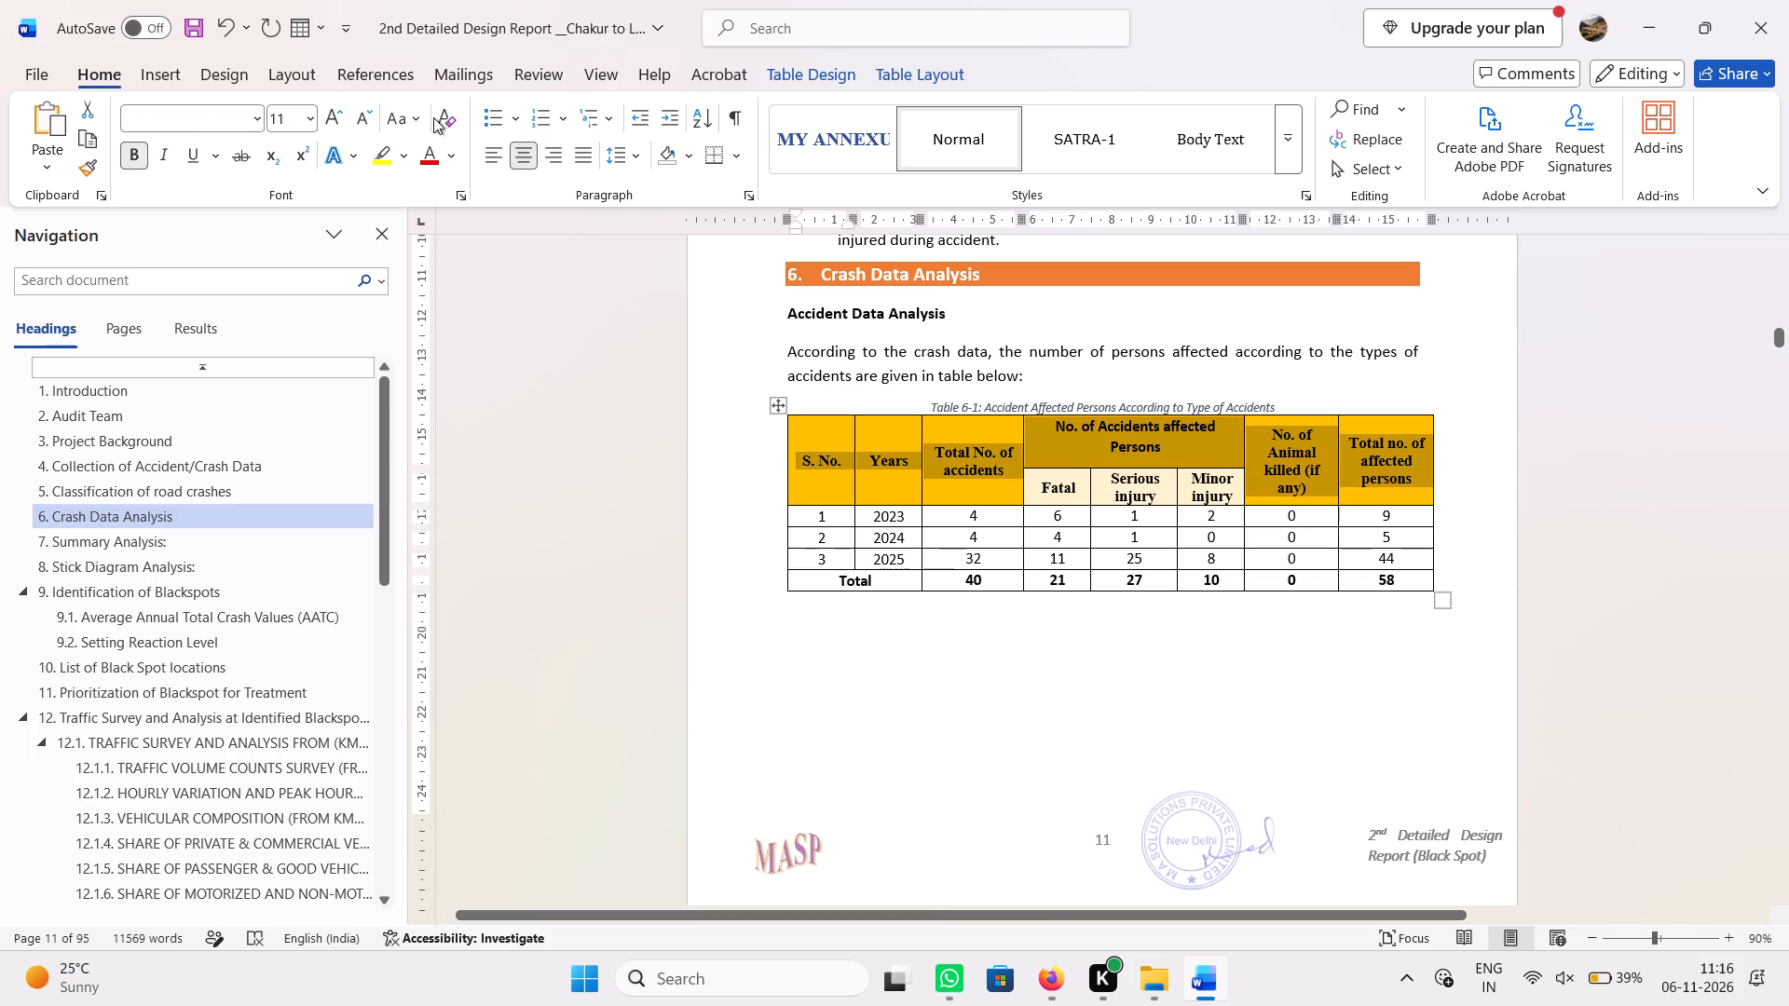
pyautogui.click(773, 404)
pyautogui.moveTo(889, 346); pyautogui.dragTo(927, 379)
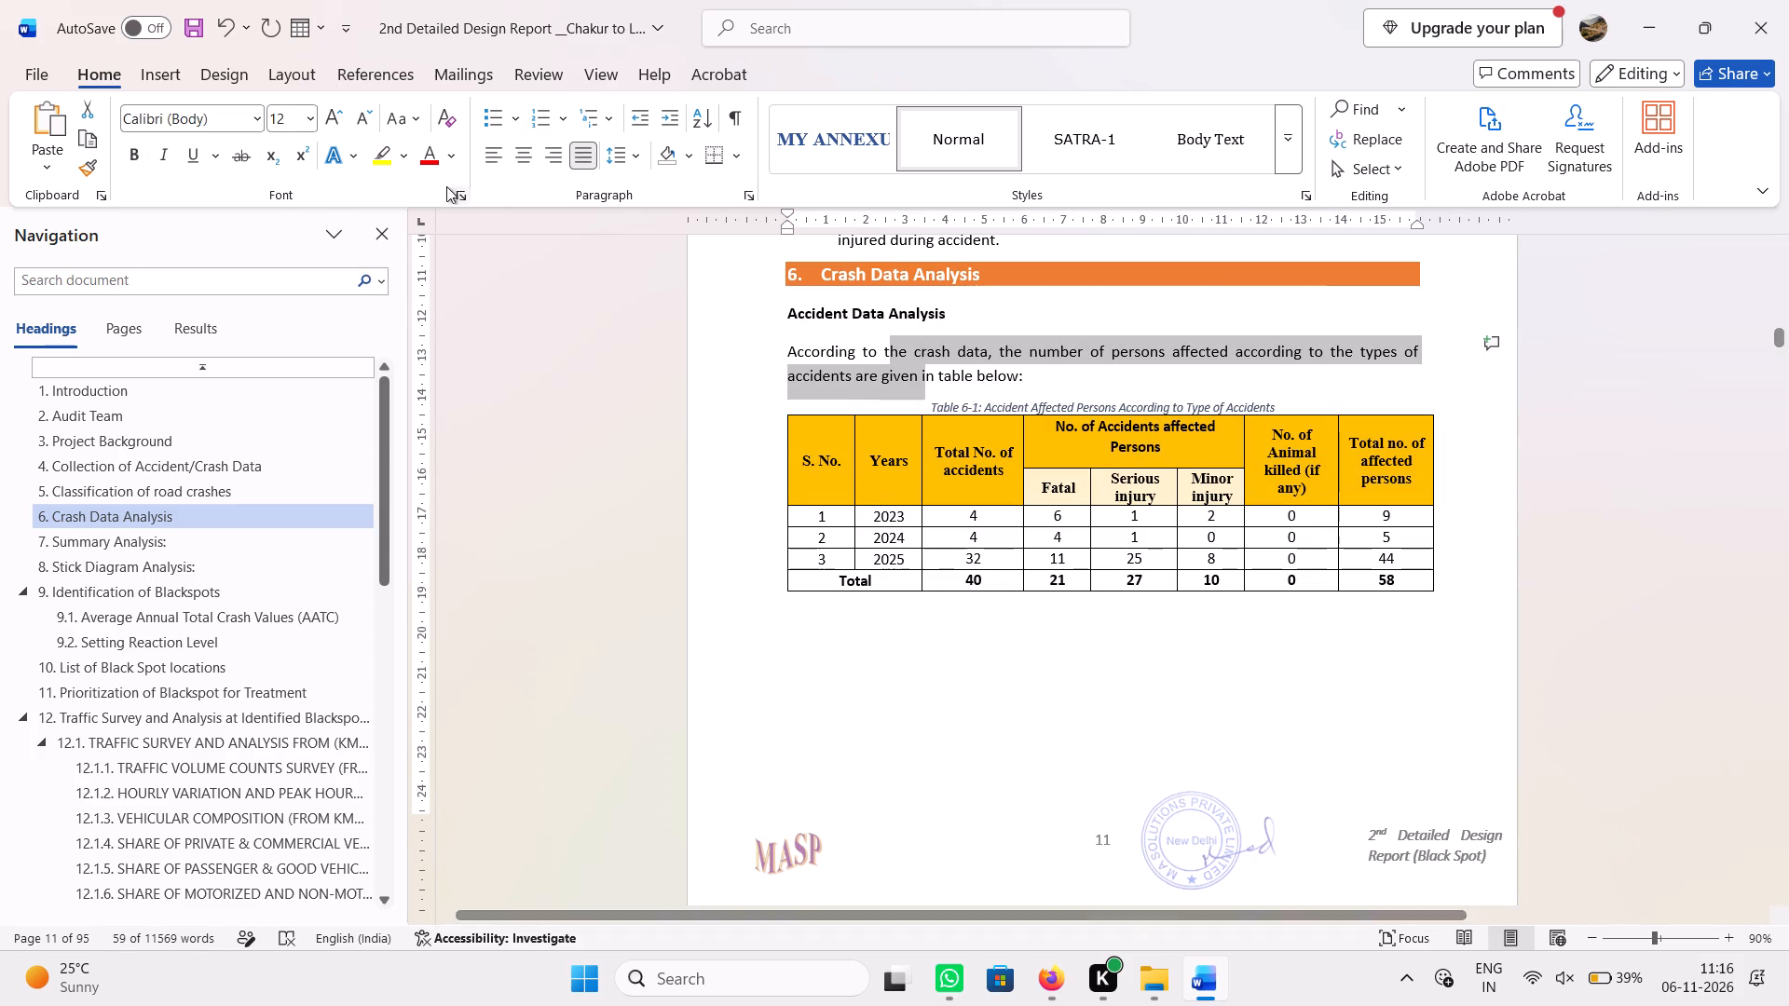
pyautogui.click(832, 424)
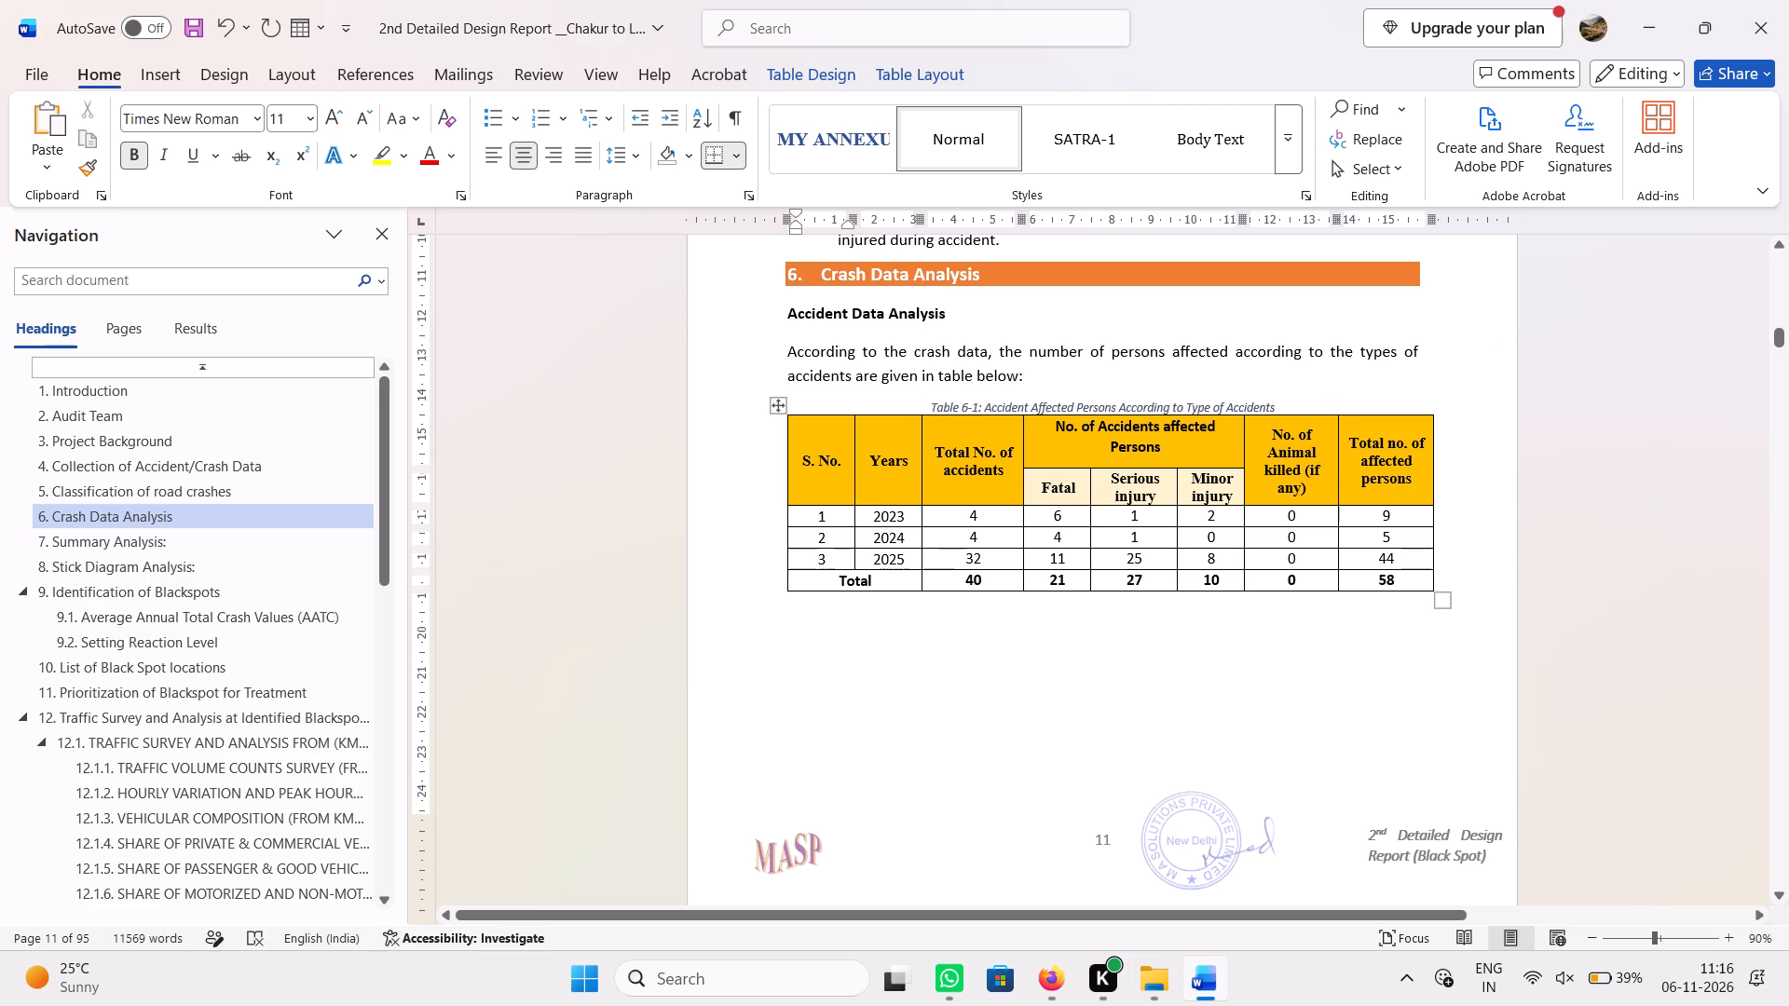
pyautogui.click(776, 407)
pyautogui.click(253, 119)
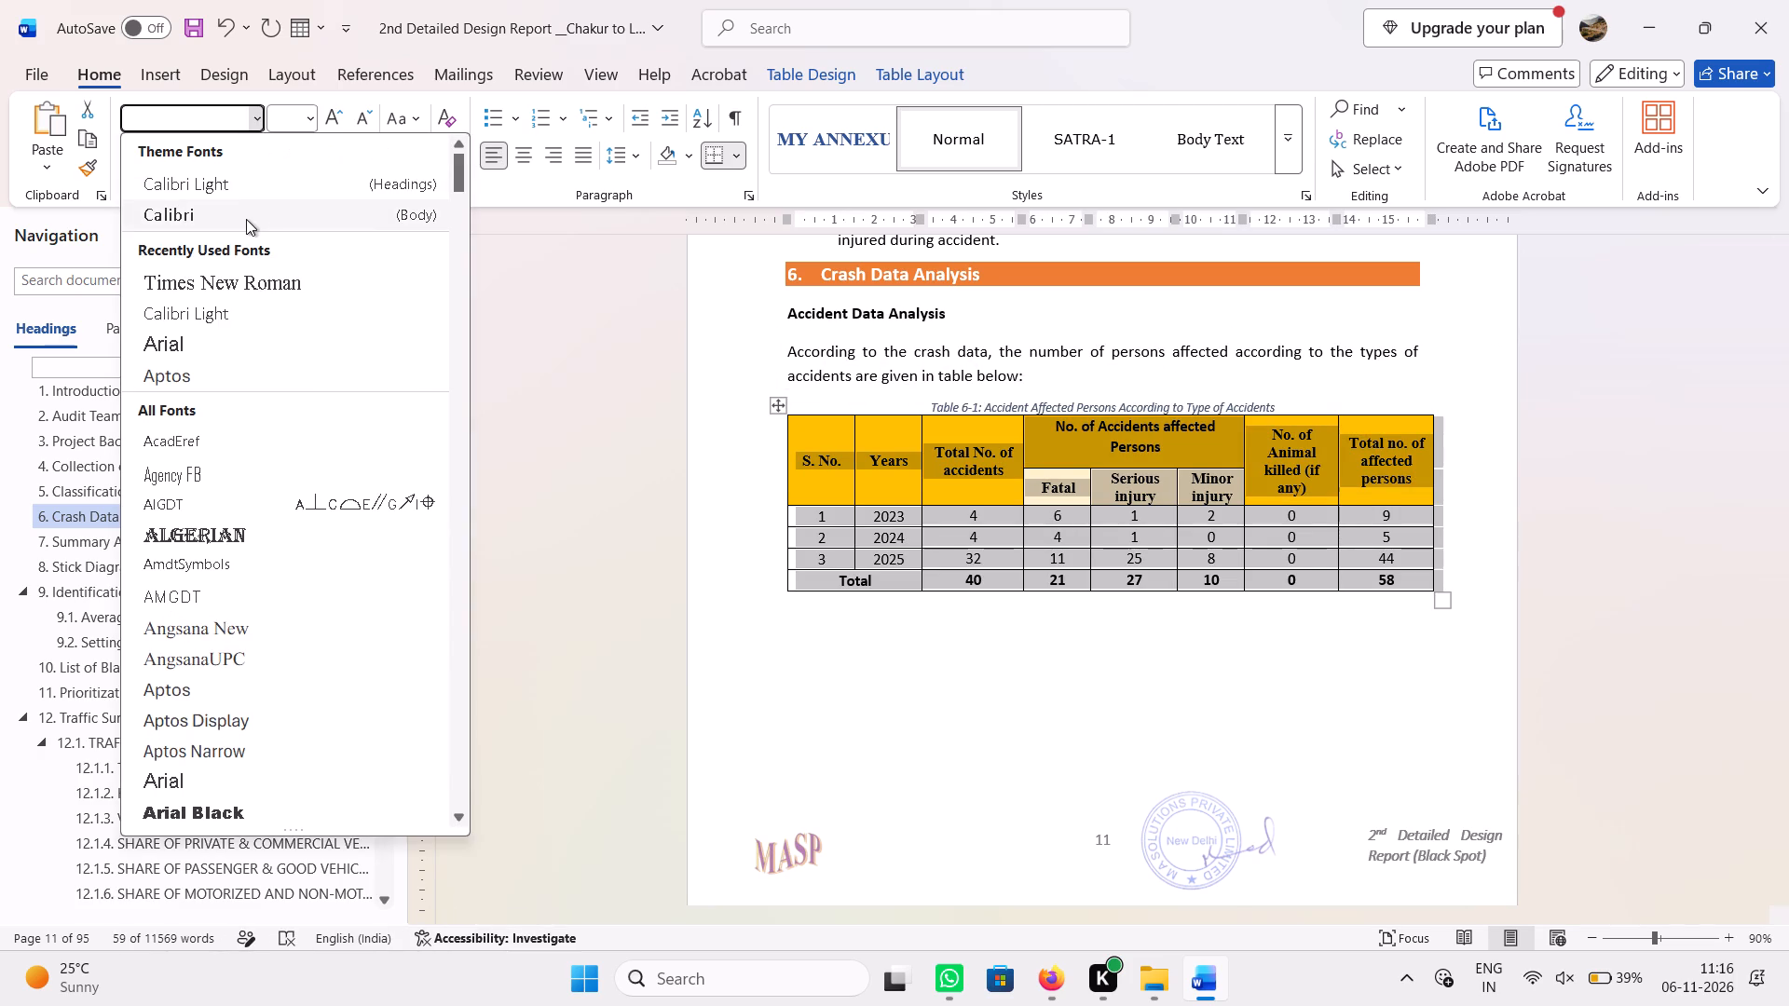
pyautogui.click(246, 219)
pyautogui.click(973, 447)
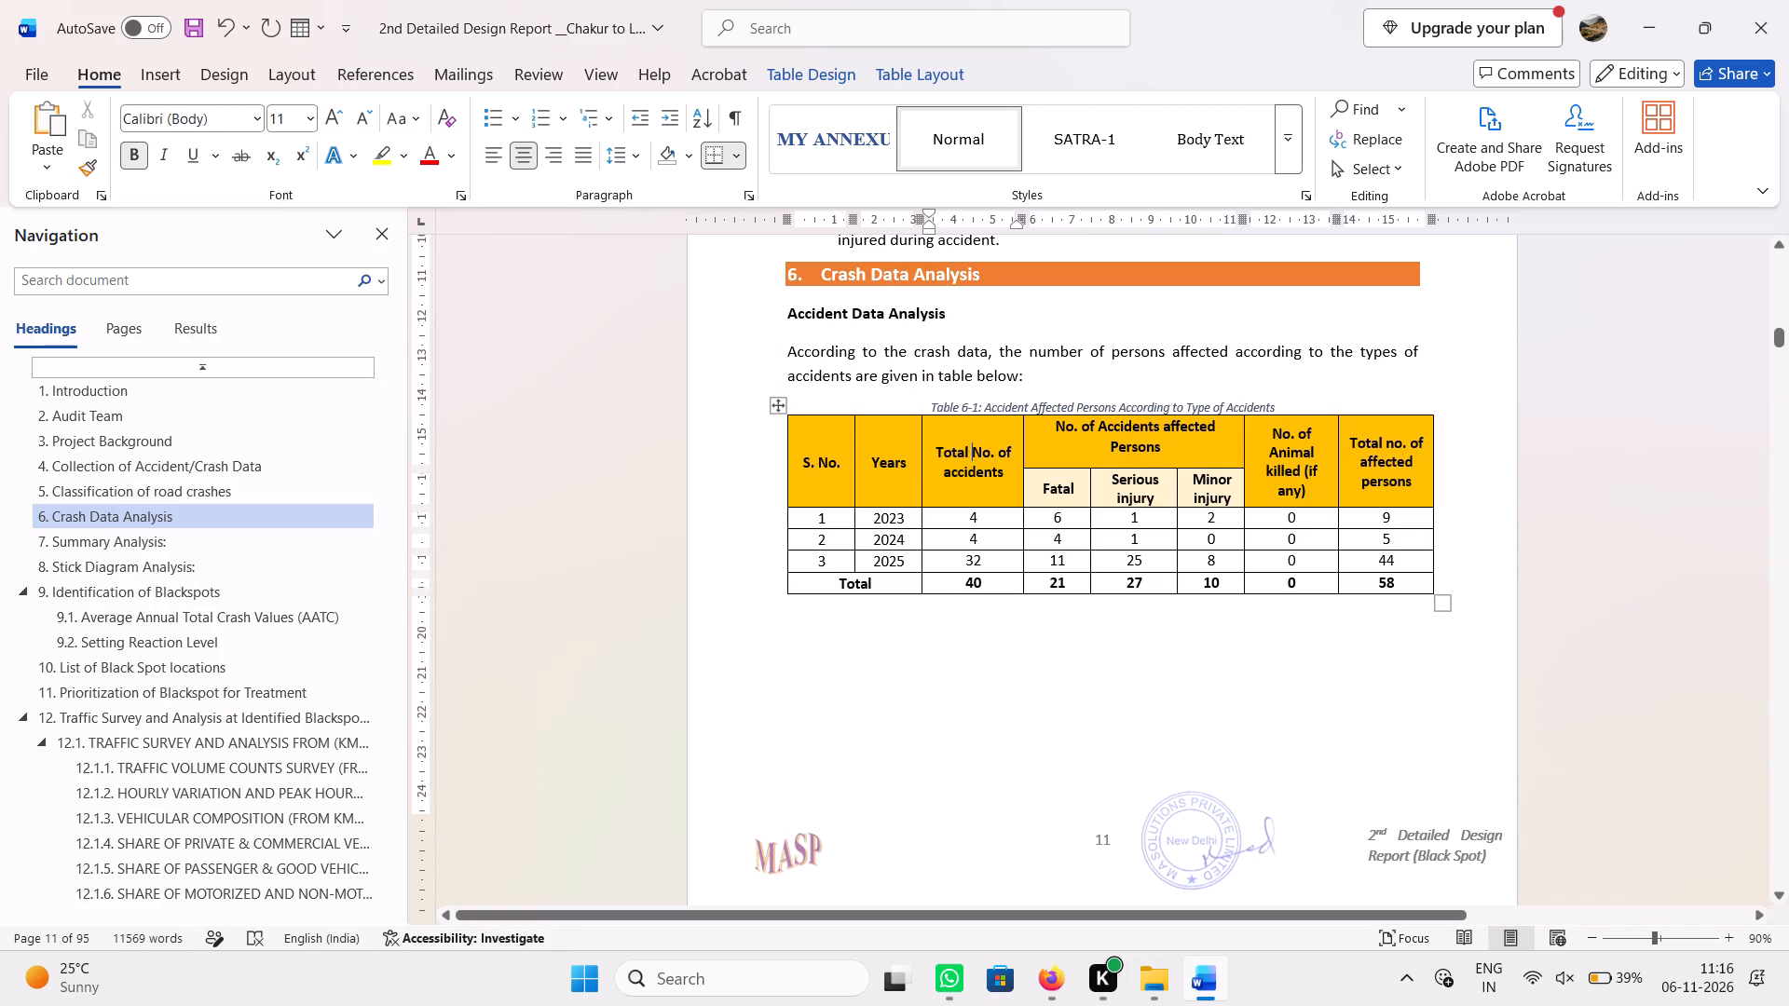
# Check the yearly fatal, serious and minor injury figures in Table 6-1 against the No. of Person Affected chart.
pyautogui.scroll(-1, 1397, 459)
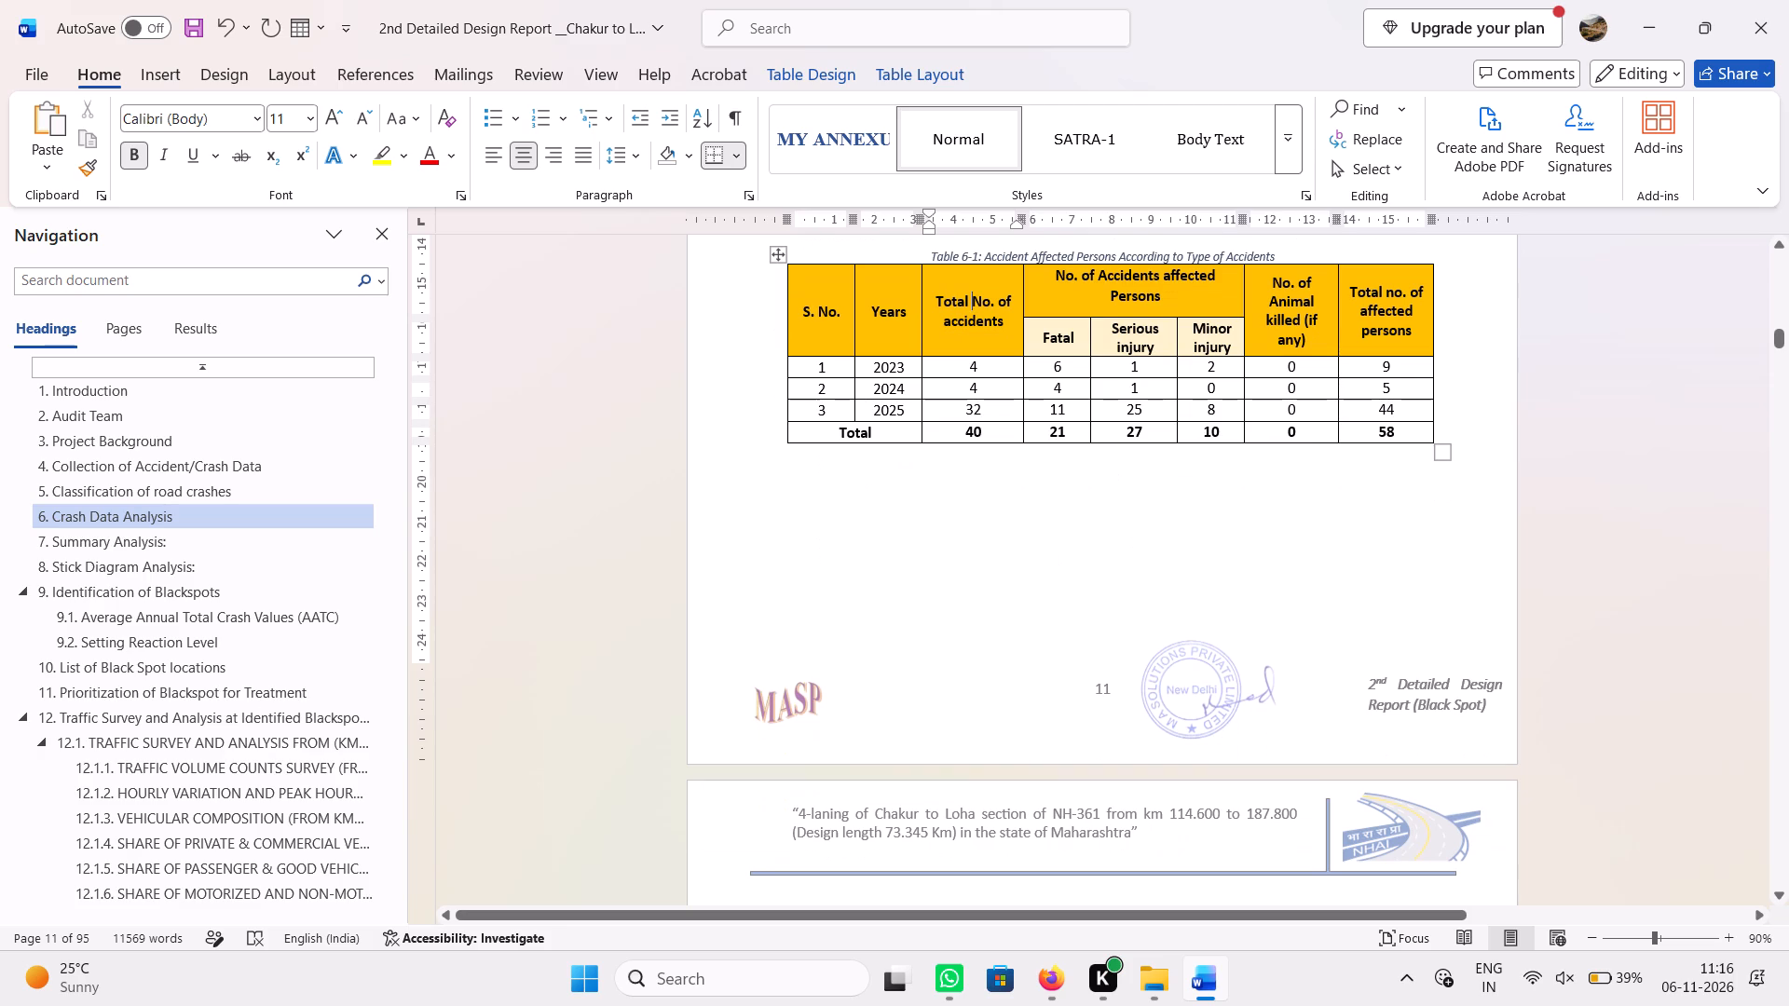
pyautogui.moveTo(1063, 363); pyautogui.dragTo(1224, 369)
pyautogui.moveTo(1031, 393); pyautogui.dragTo(1196, 393)
pyautogui.moveTo(1050, 410); pyautogui.dragTo(1207, 413)
pyautogui.click(1156, 409)
pyautogui.scroll(-4, 1175, 408)
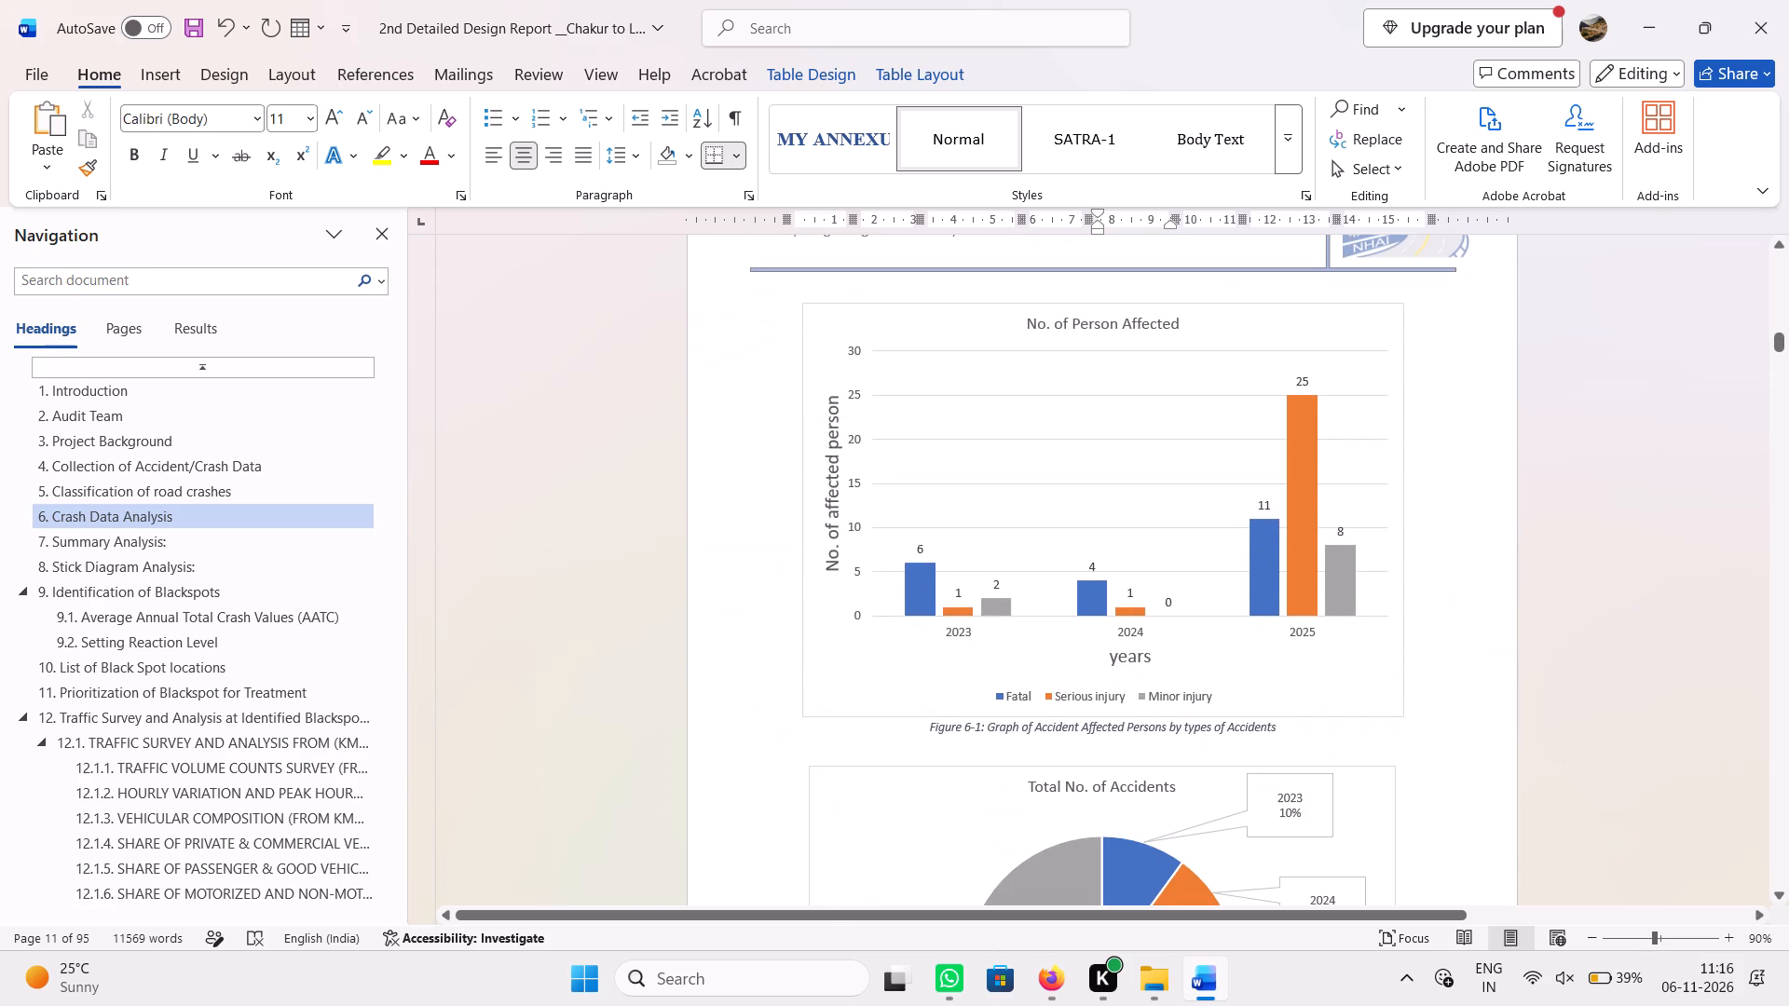
# Reduce the "No. of affected person" and "years" axis titles of the Figure 6-1 chart to 11 pt.
pyautogui.click(826, 510)
pyautogui.click(845, 567)
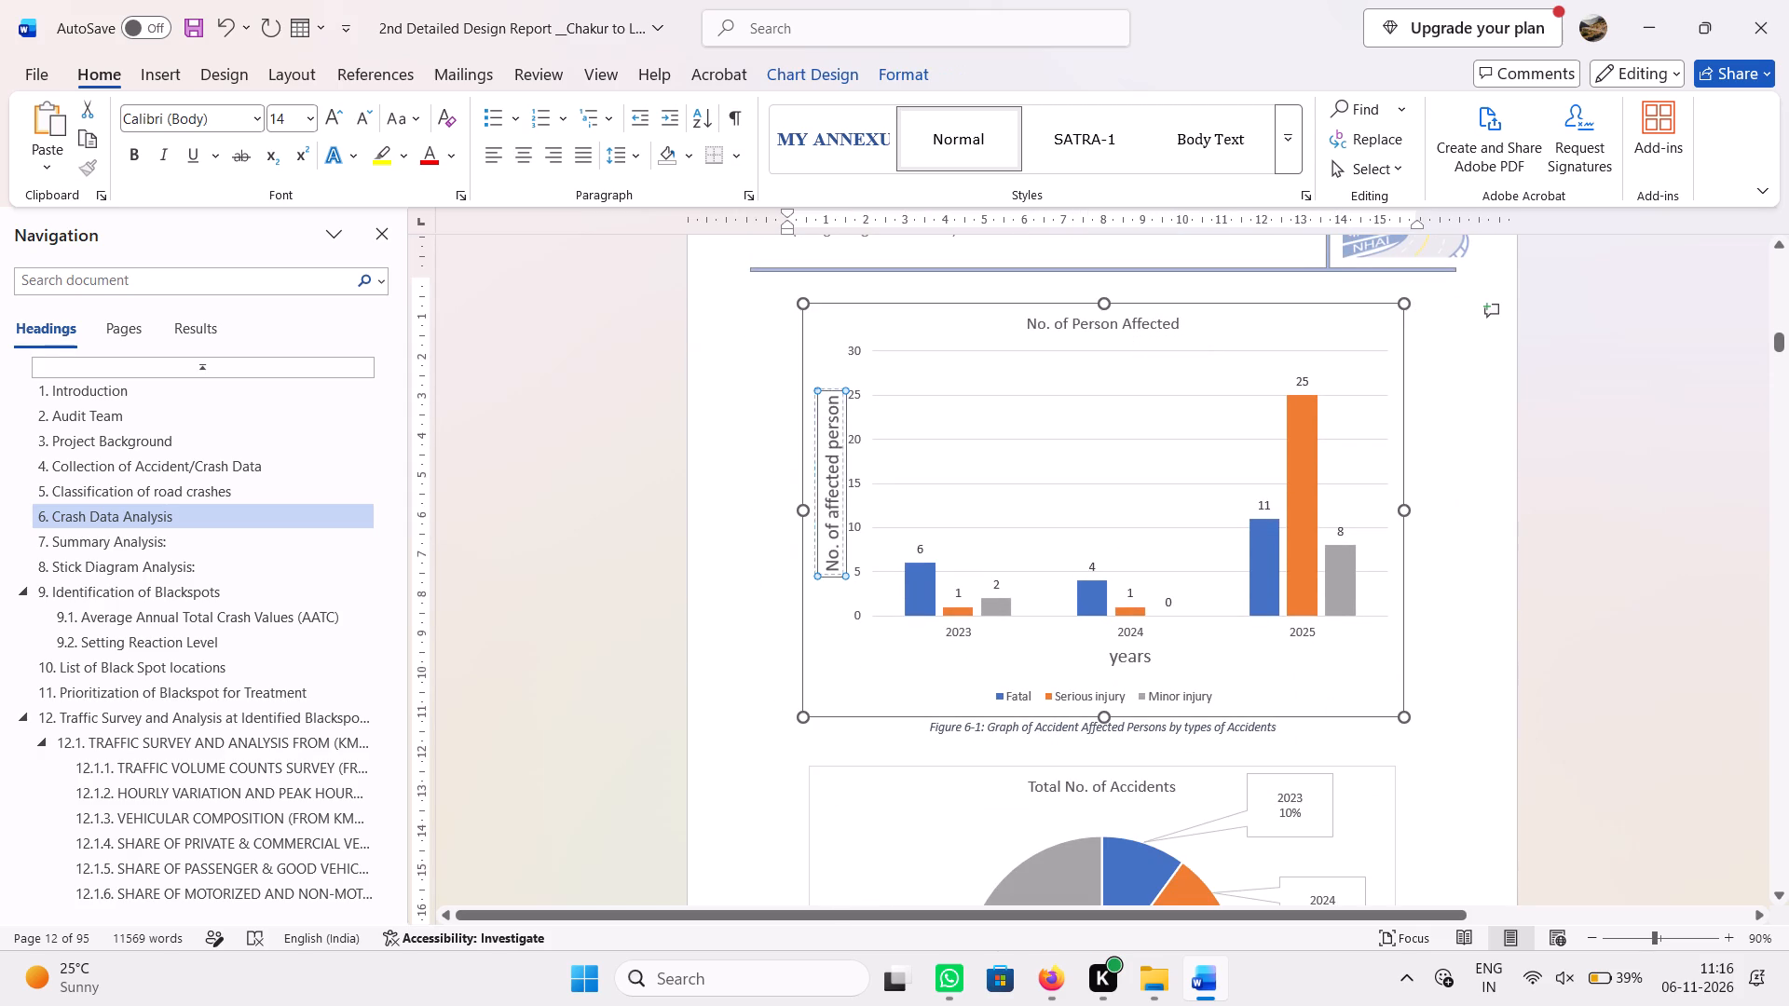
pyautogui.click(362, 130)
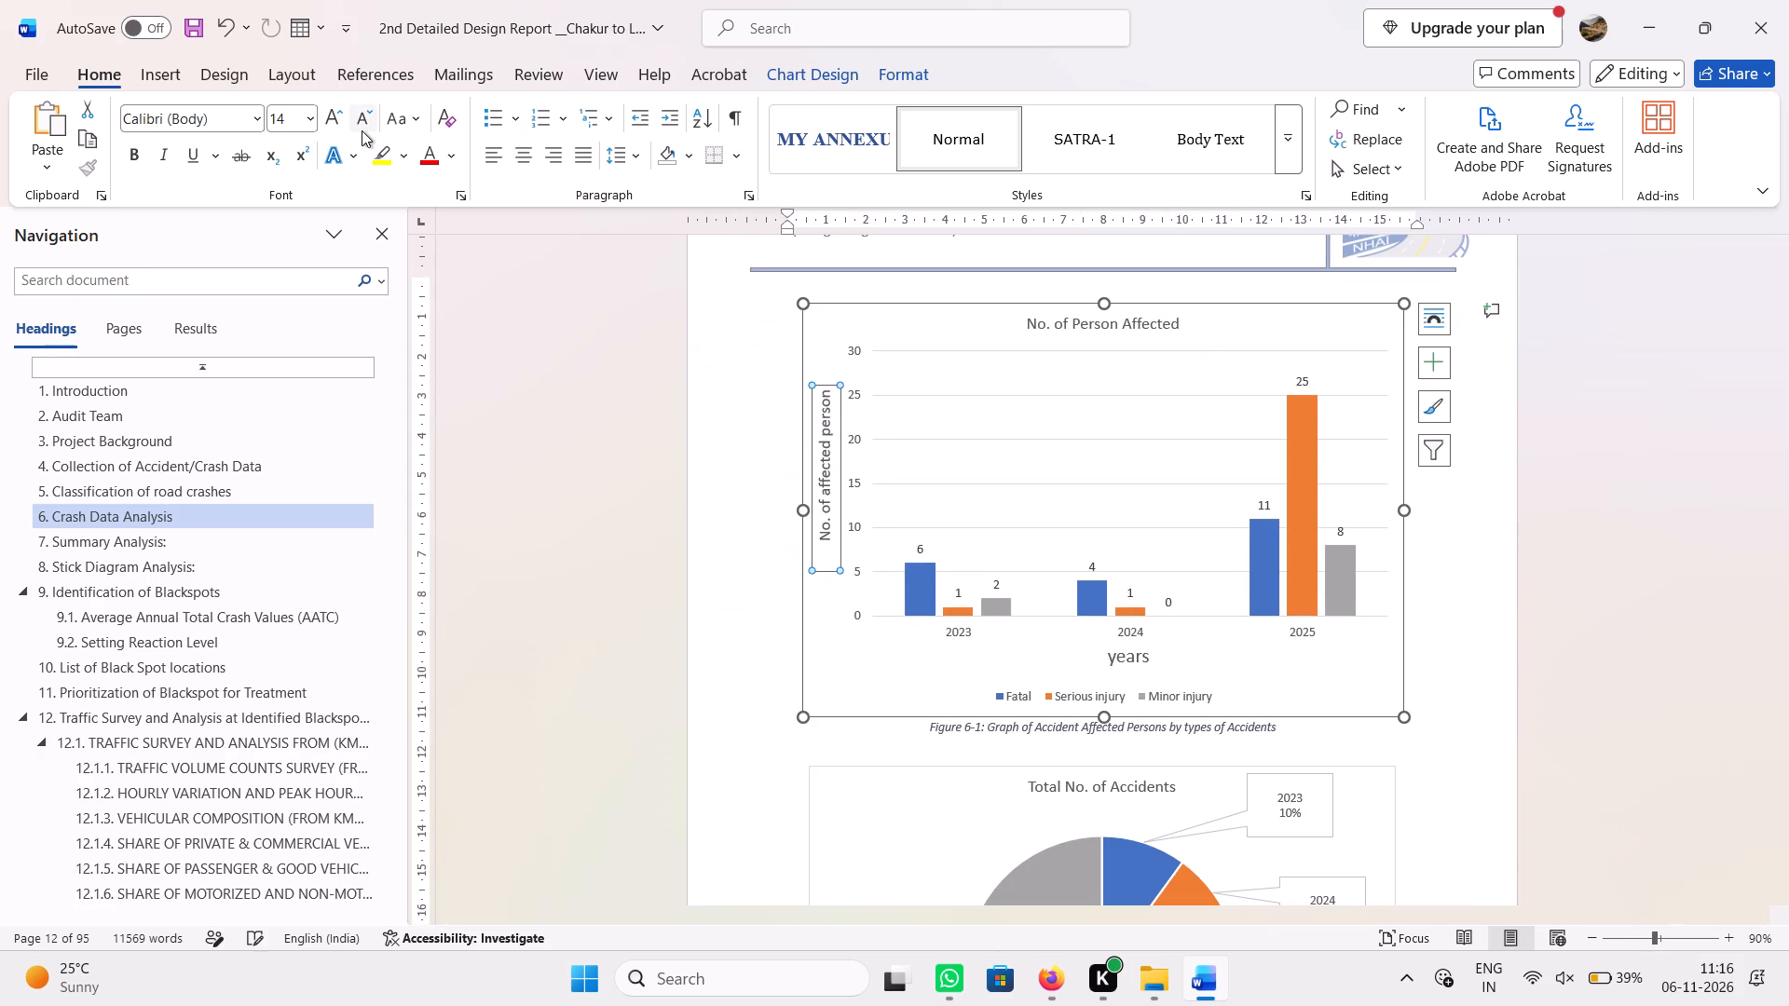
pyautogui.click(362, 130)
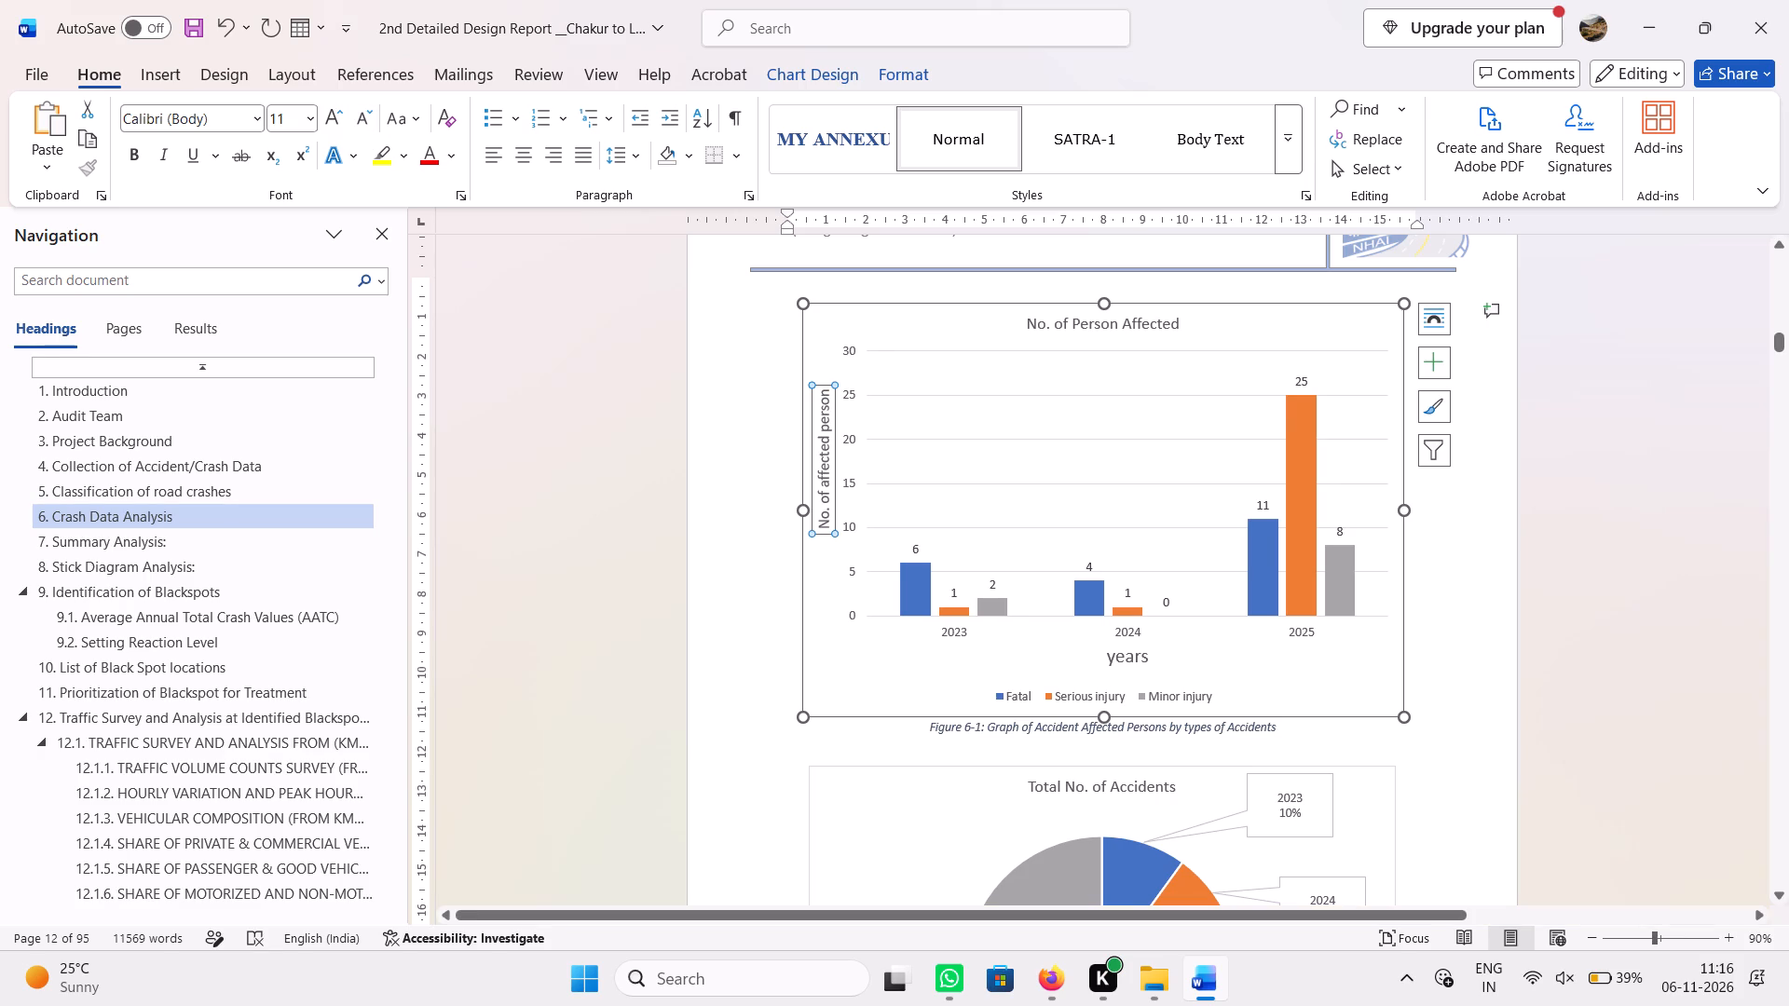
pyautogui.click(1115, 657)
pyautogui.doubleClick(361, 122)
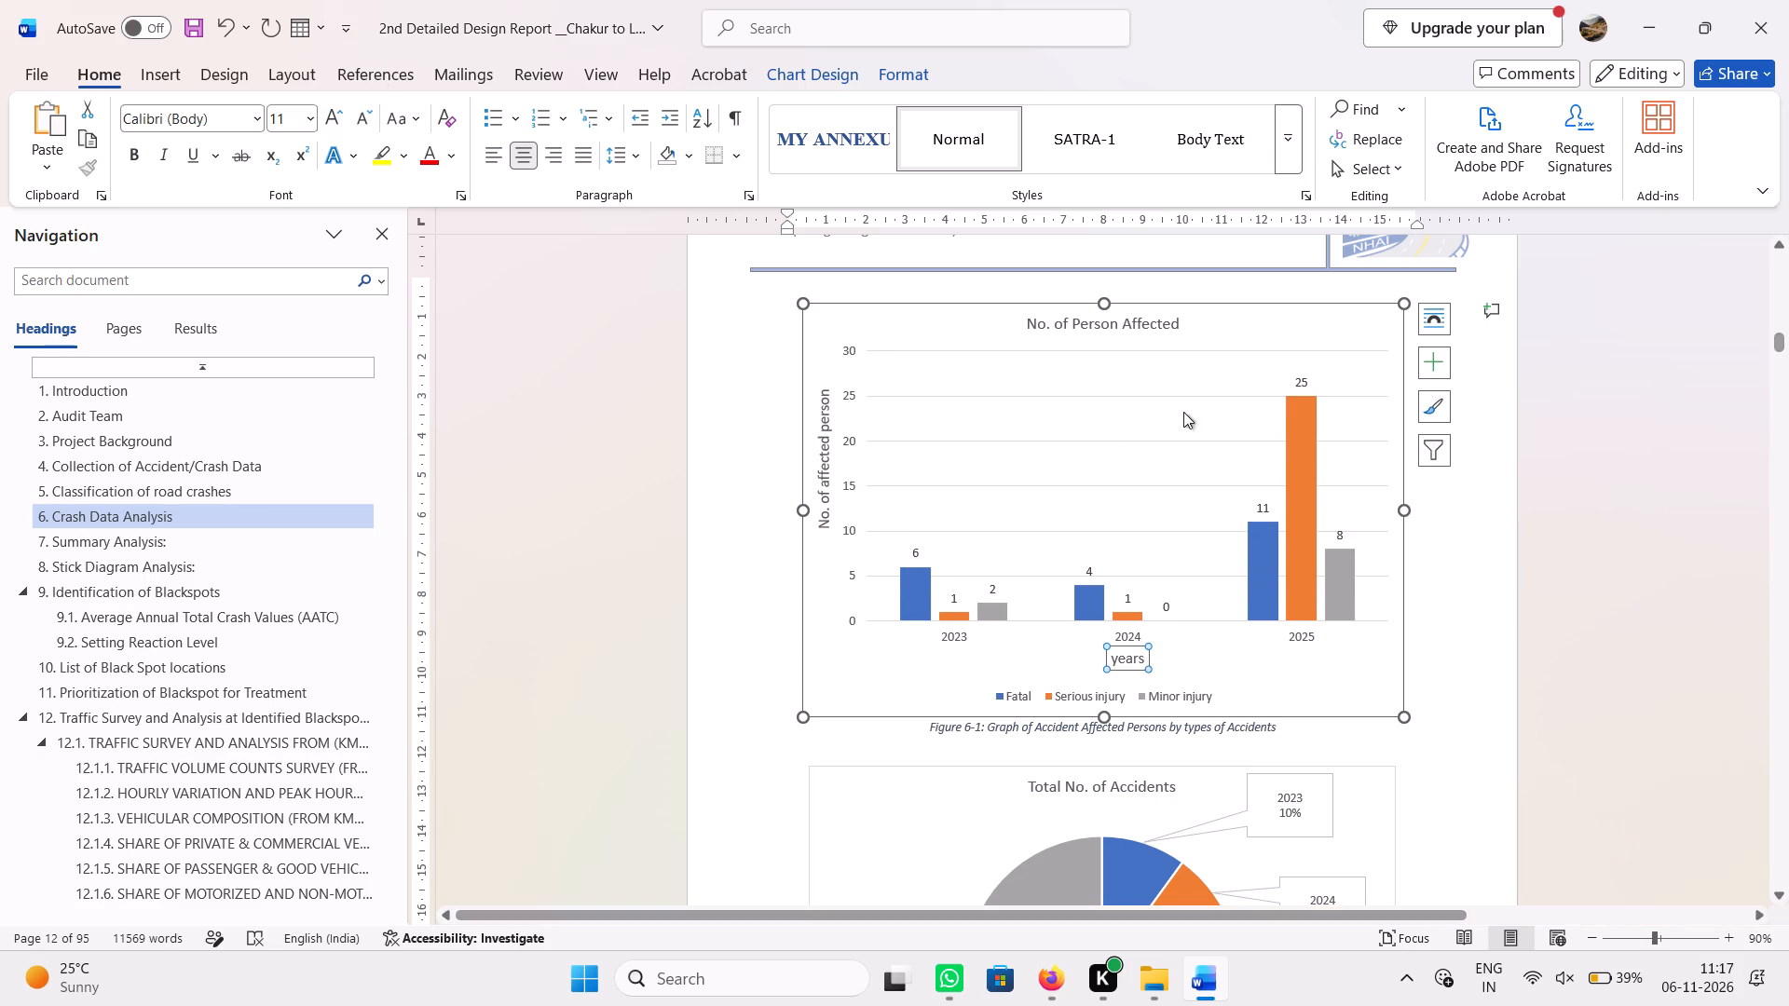
pyautogui.click(1292, 693)
# Check the yearly percentages in the Figure 6-2 pie chart against the paragraph that introduces Table 6-2.
pyautogui.scroll(-2, 1292, 675)
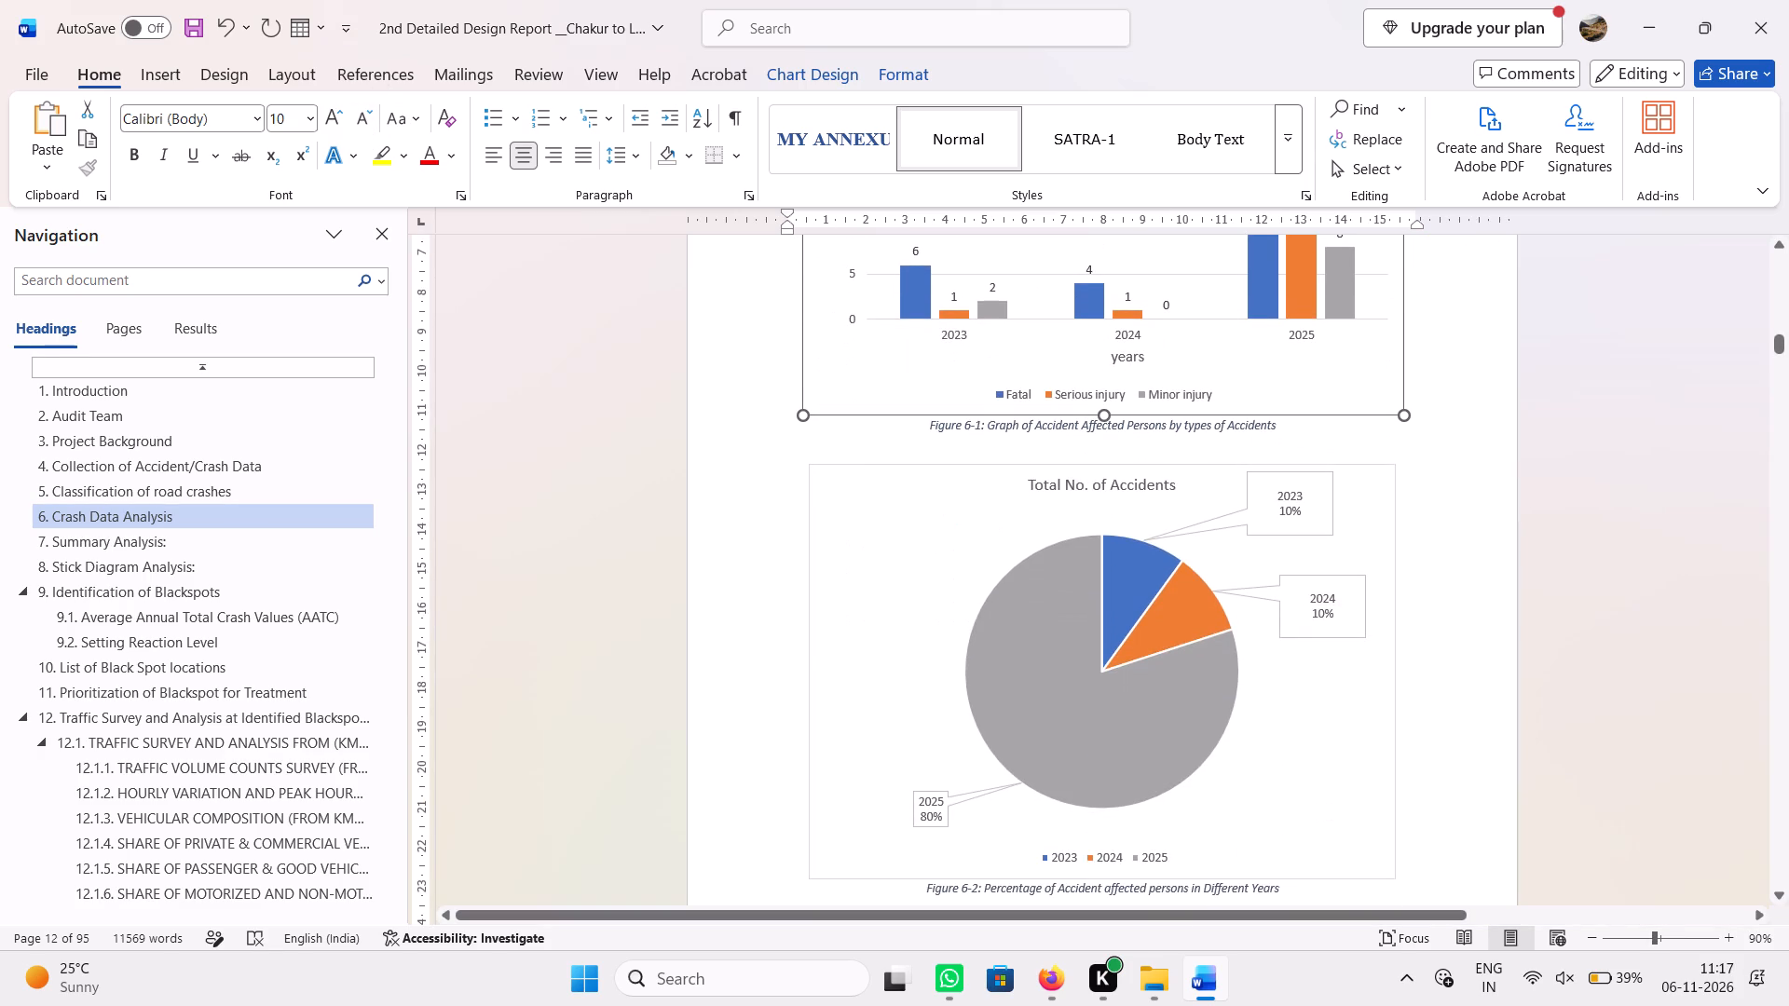
pyautogui.scroll(2, 1292, 675)
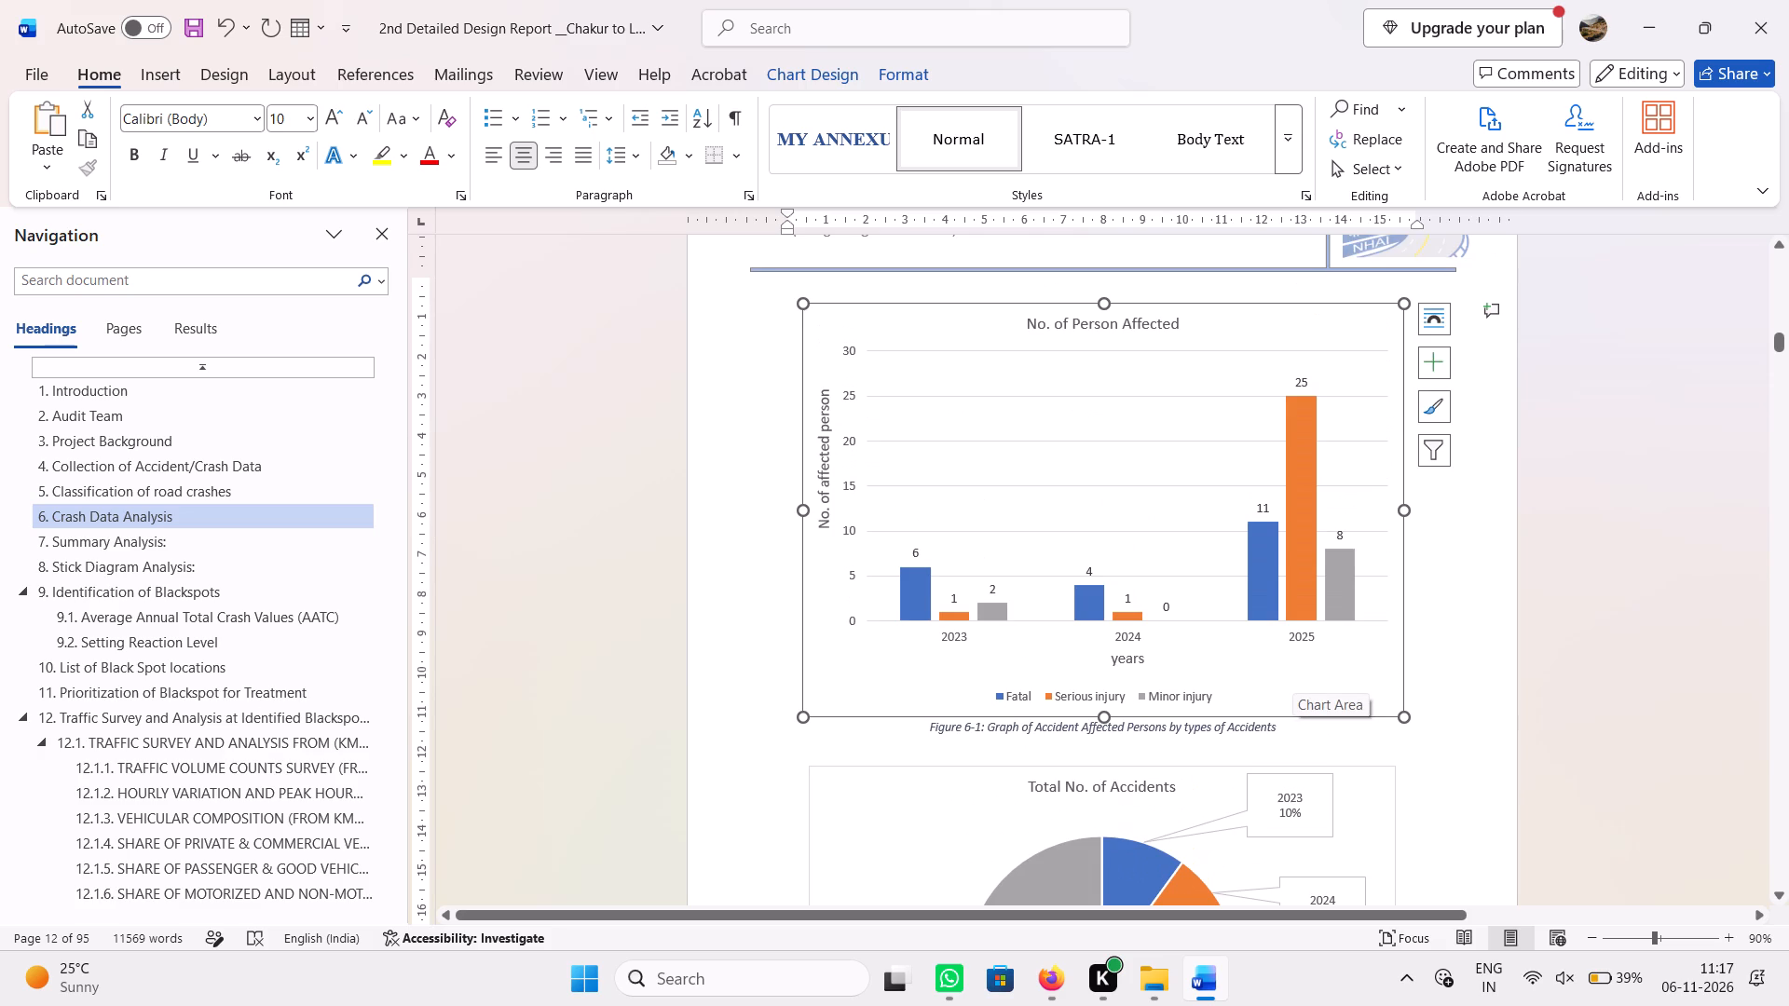
pyautogui.scroll(-3, 1291, 553)
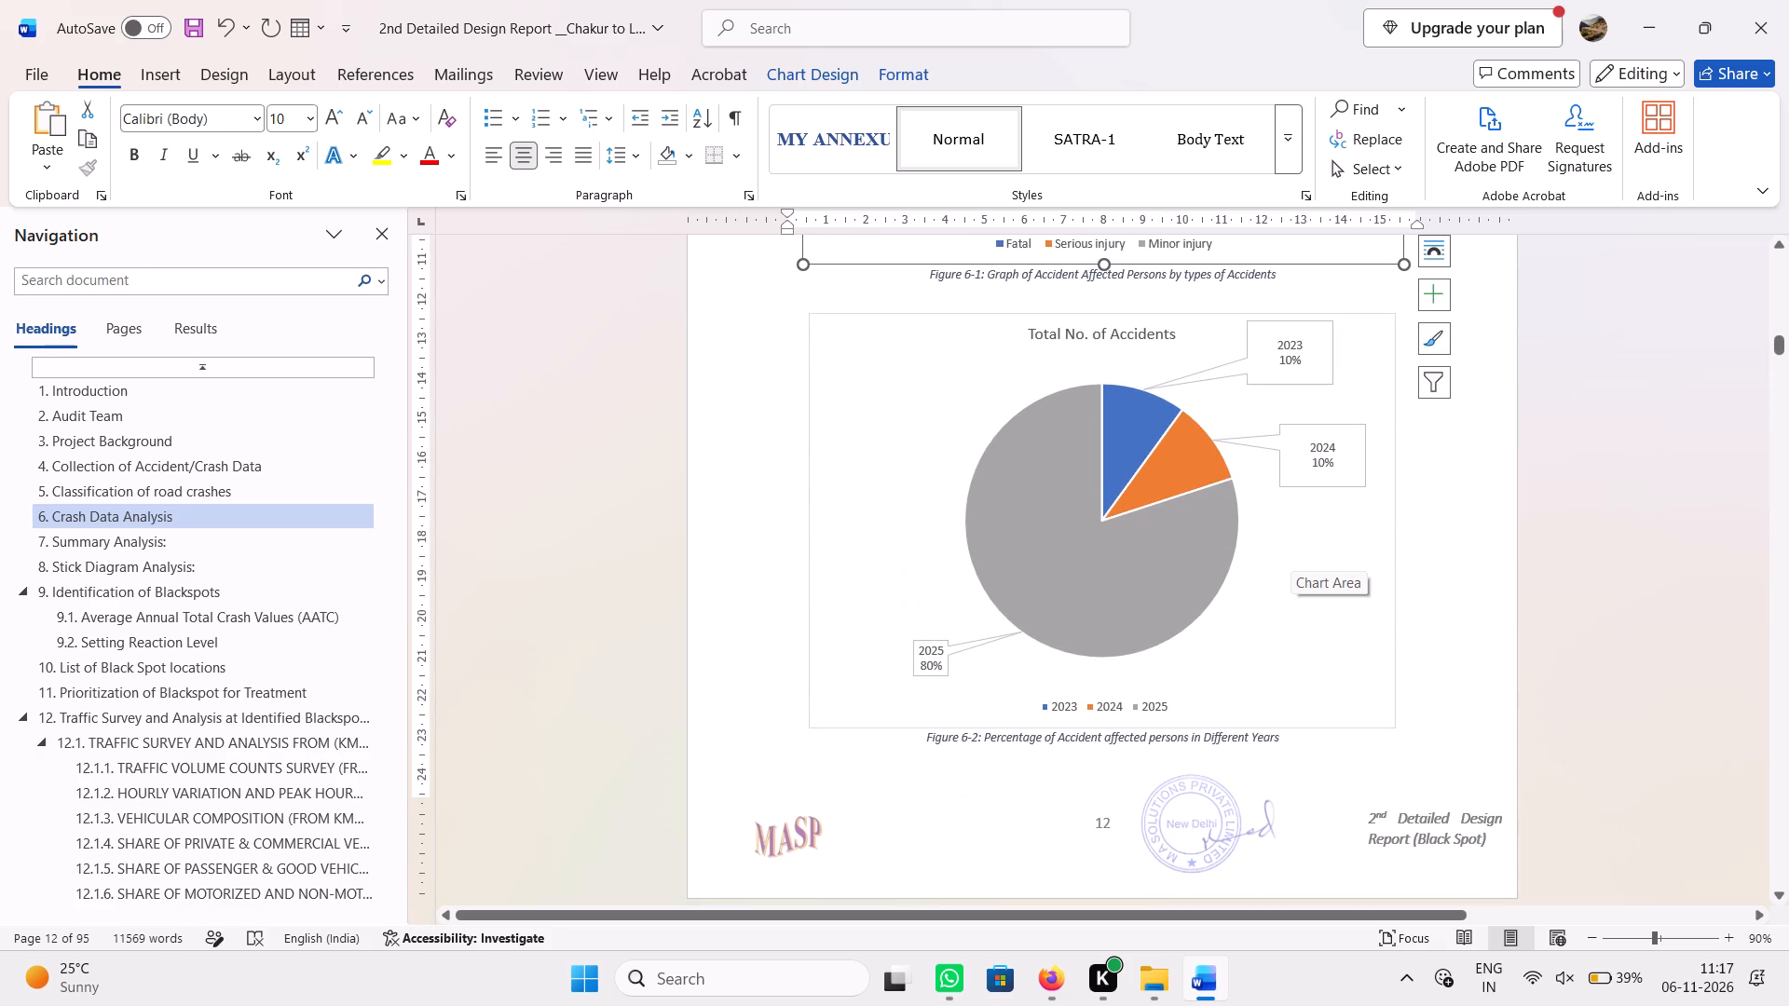
pyautogui.scroll(-4, 1291, 553)
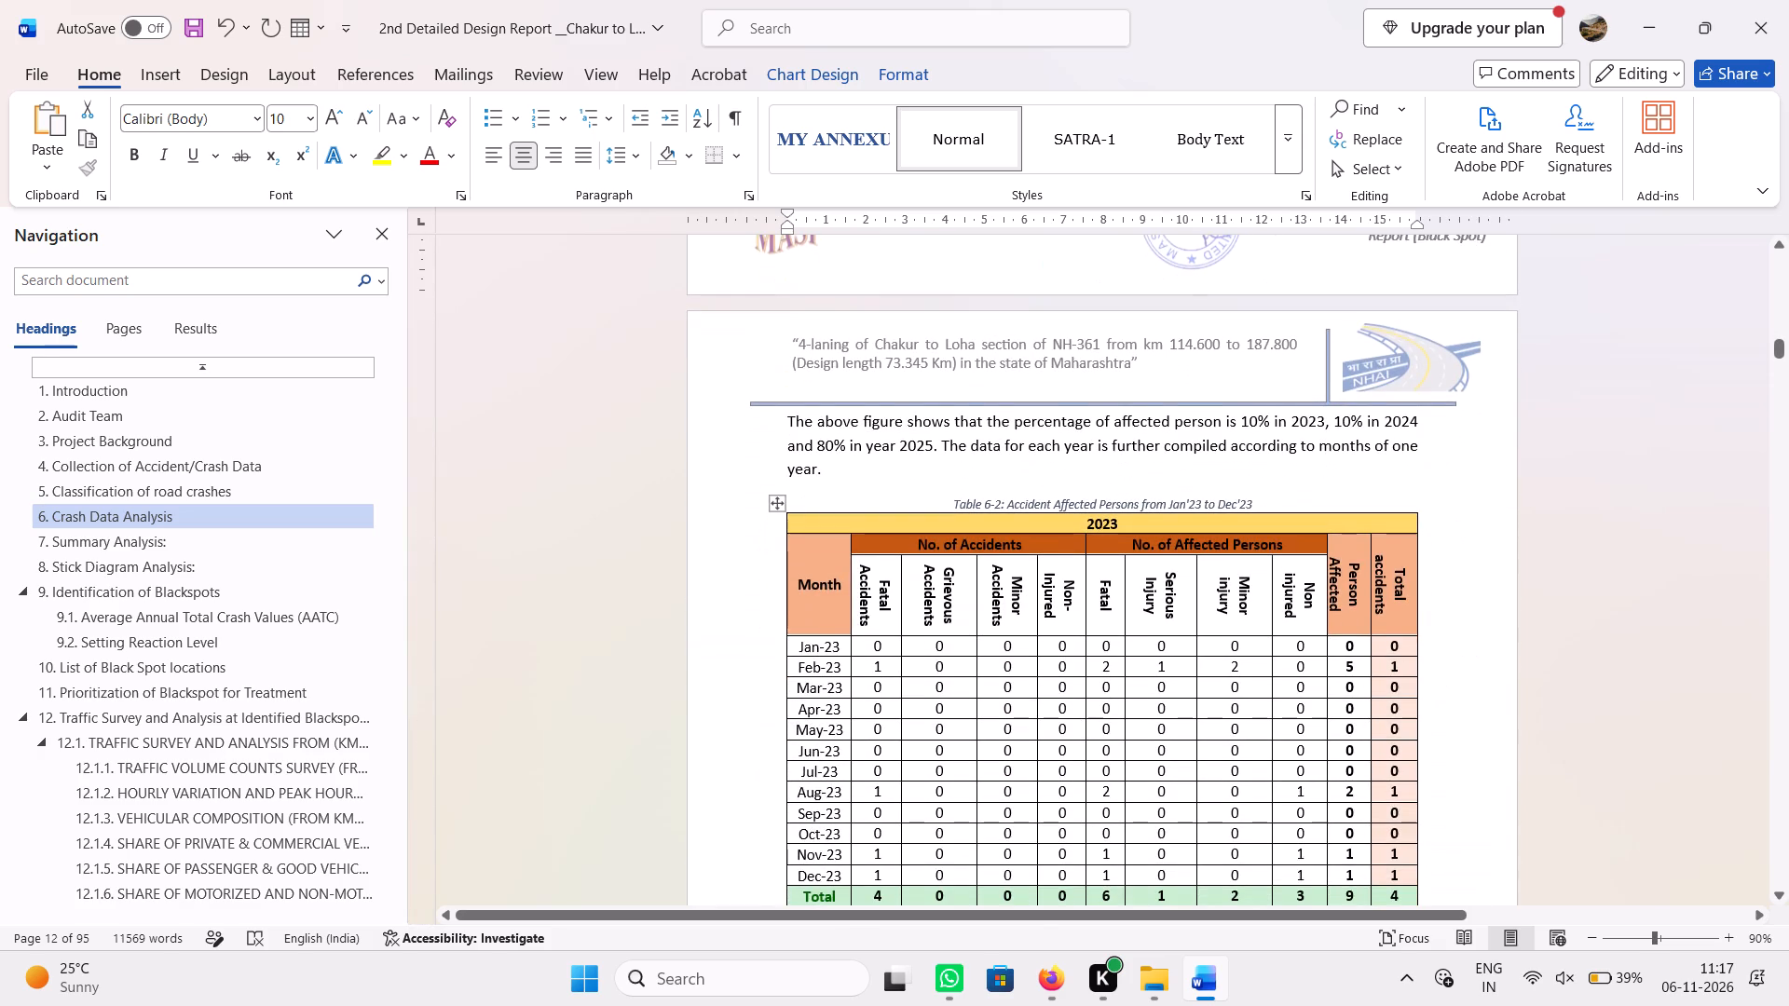
pyautogui.scroll(-1, 1291, 553)
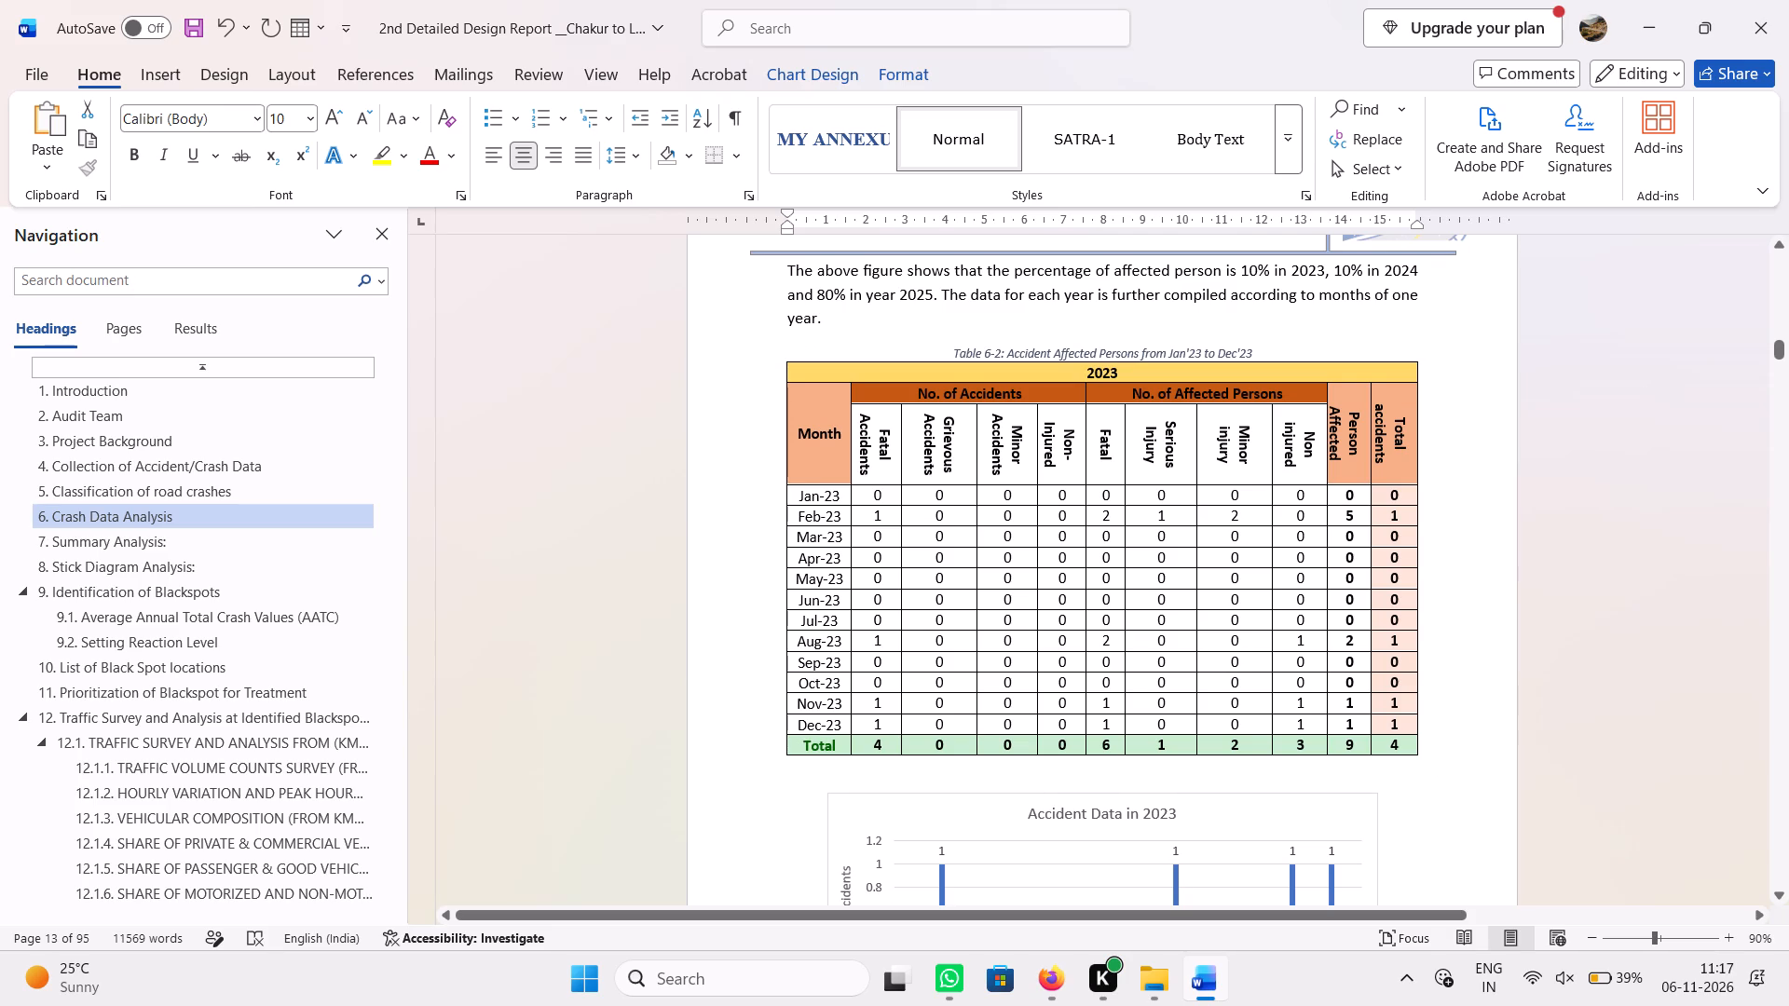
pyautogui.scroll(4, 1298, 298)
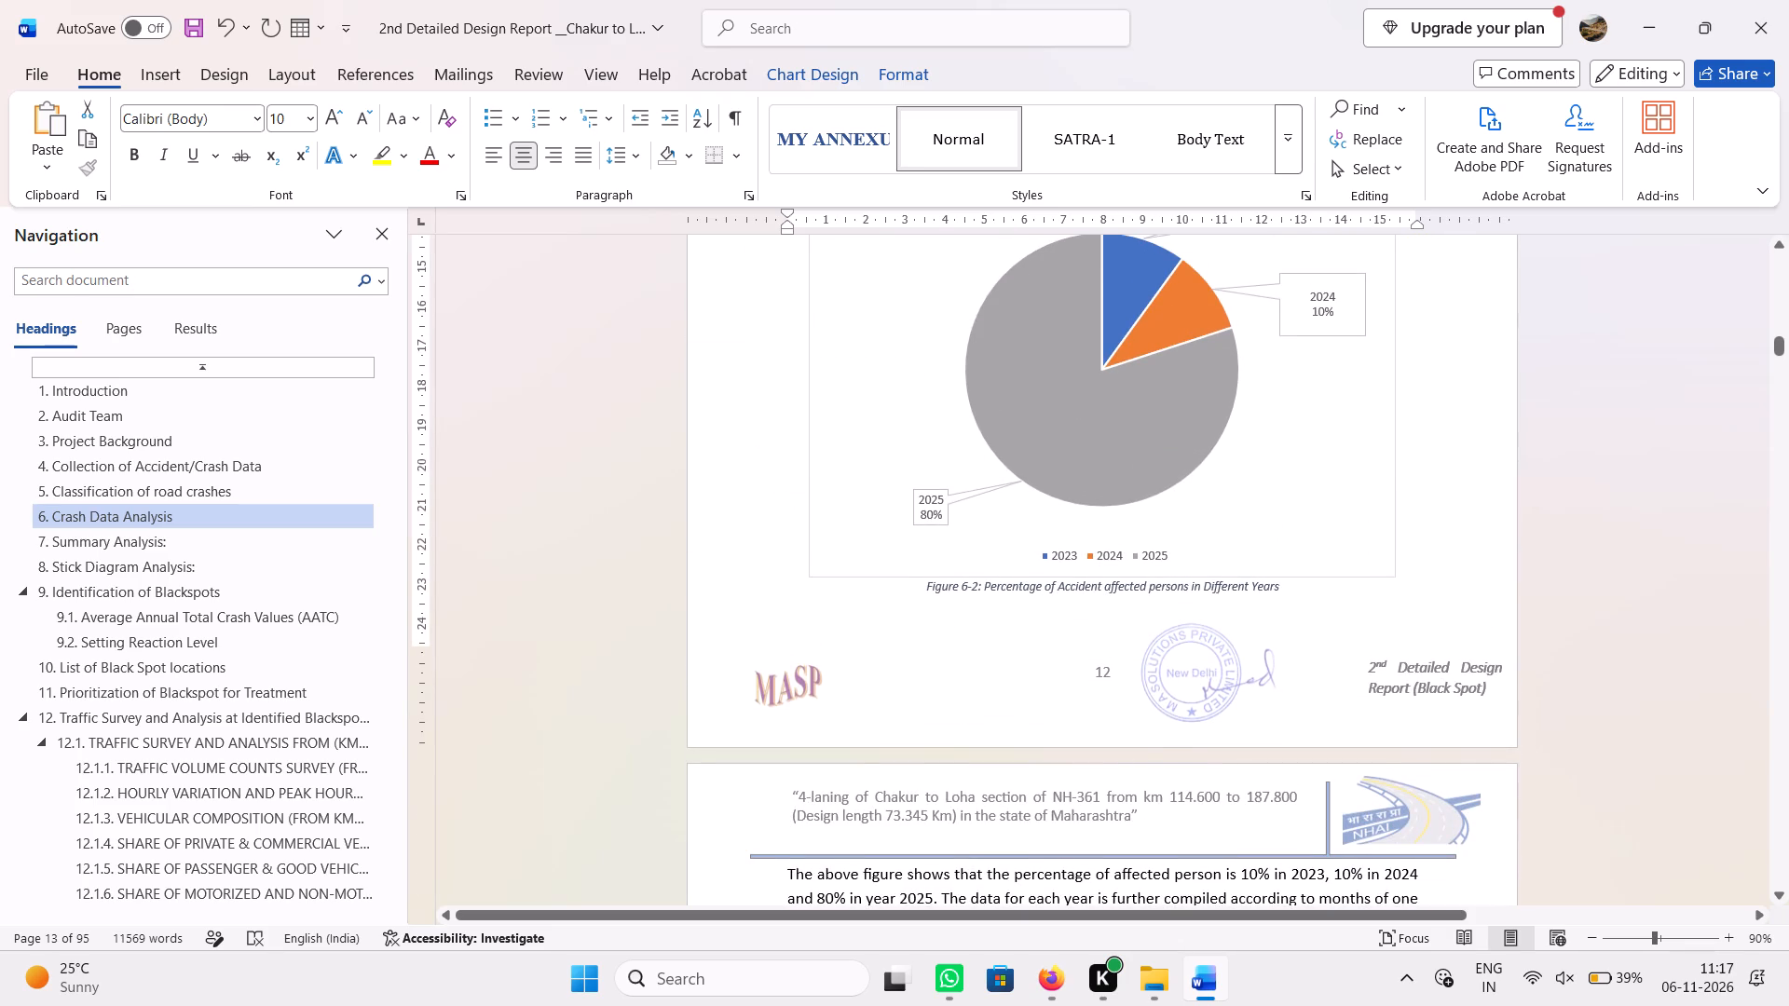
pyautogui.scroll(1, 1379, 401)
pyautogui.scroll(-4, 1380, 401)
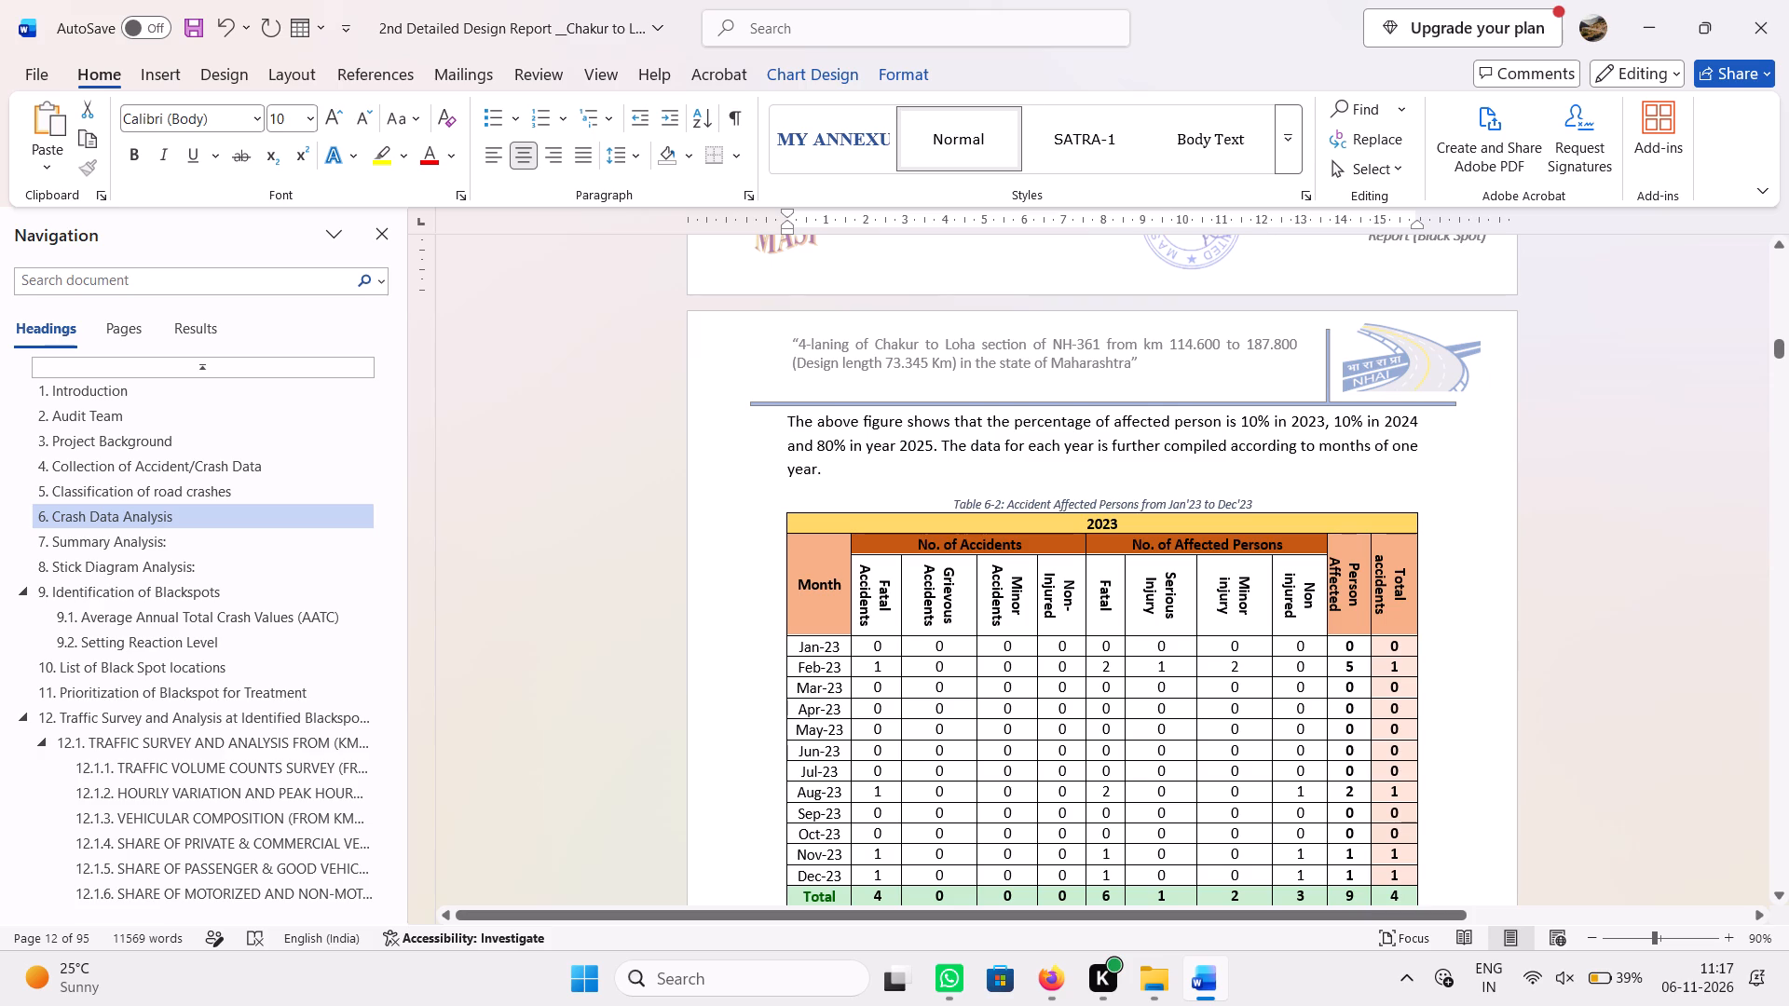
pyautogui.scroll(-1, 1073, 438)
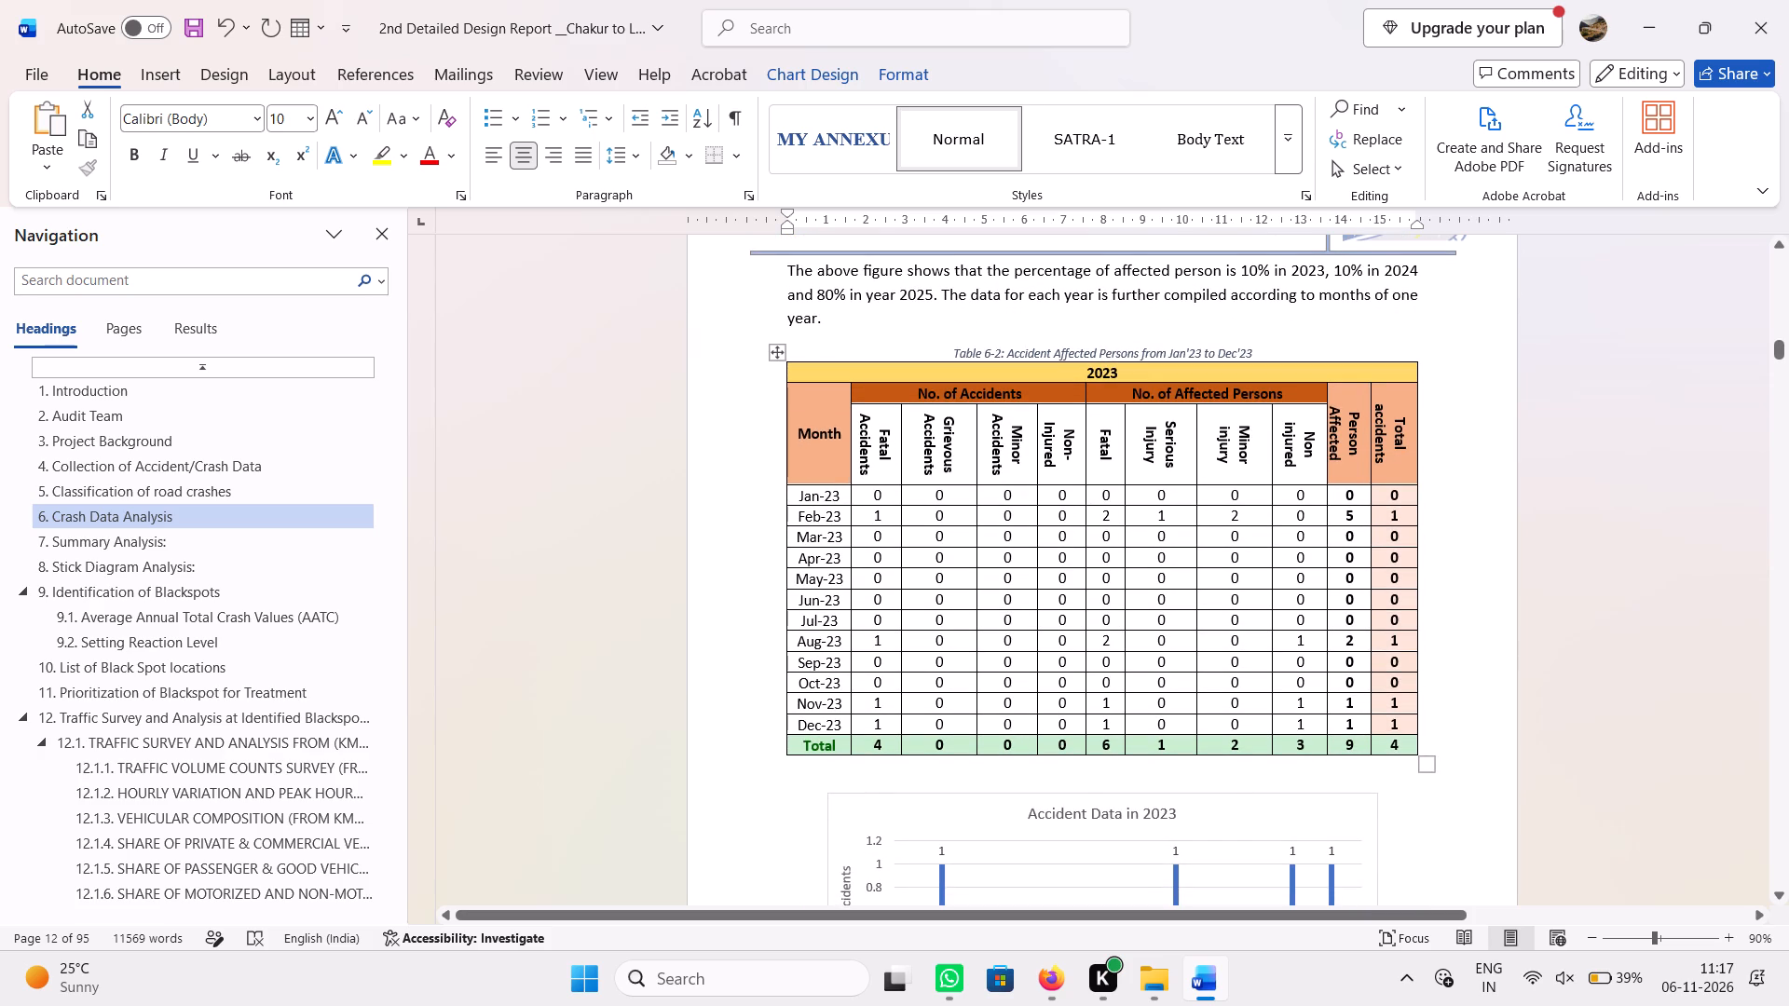
# Compare the 2023 monthly data in Table 6-2 with the Accident Data in 2023 chart and its explanatory text.
pyautogui.scroll(-1, 965, 364)
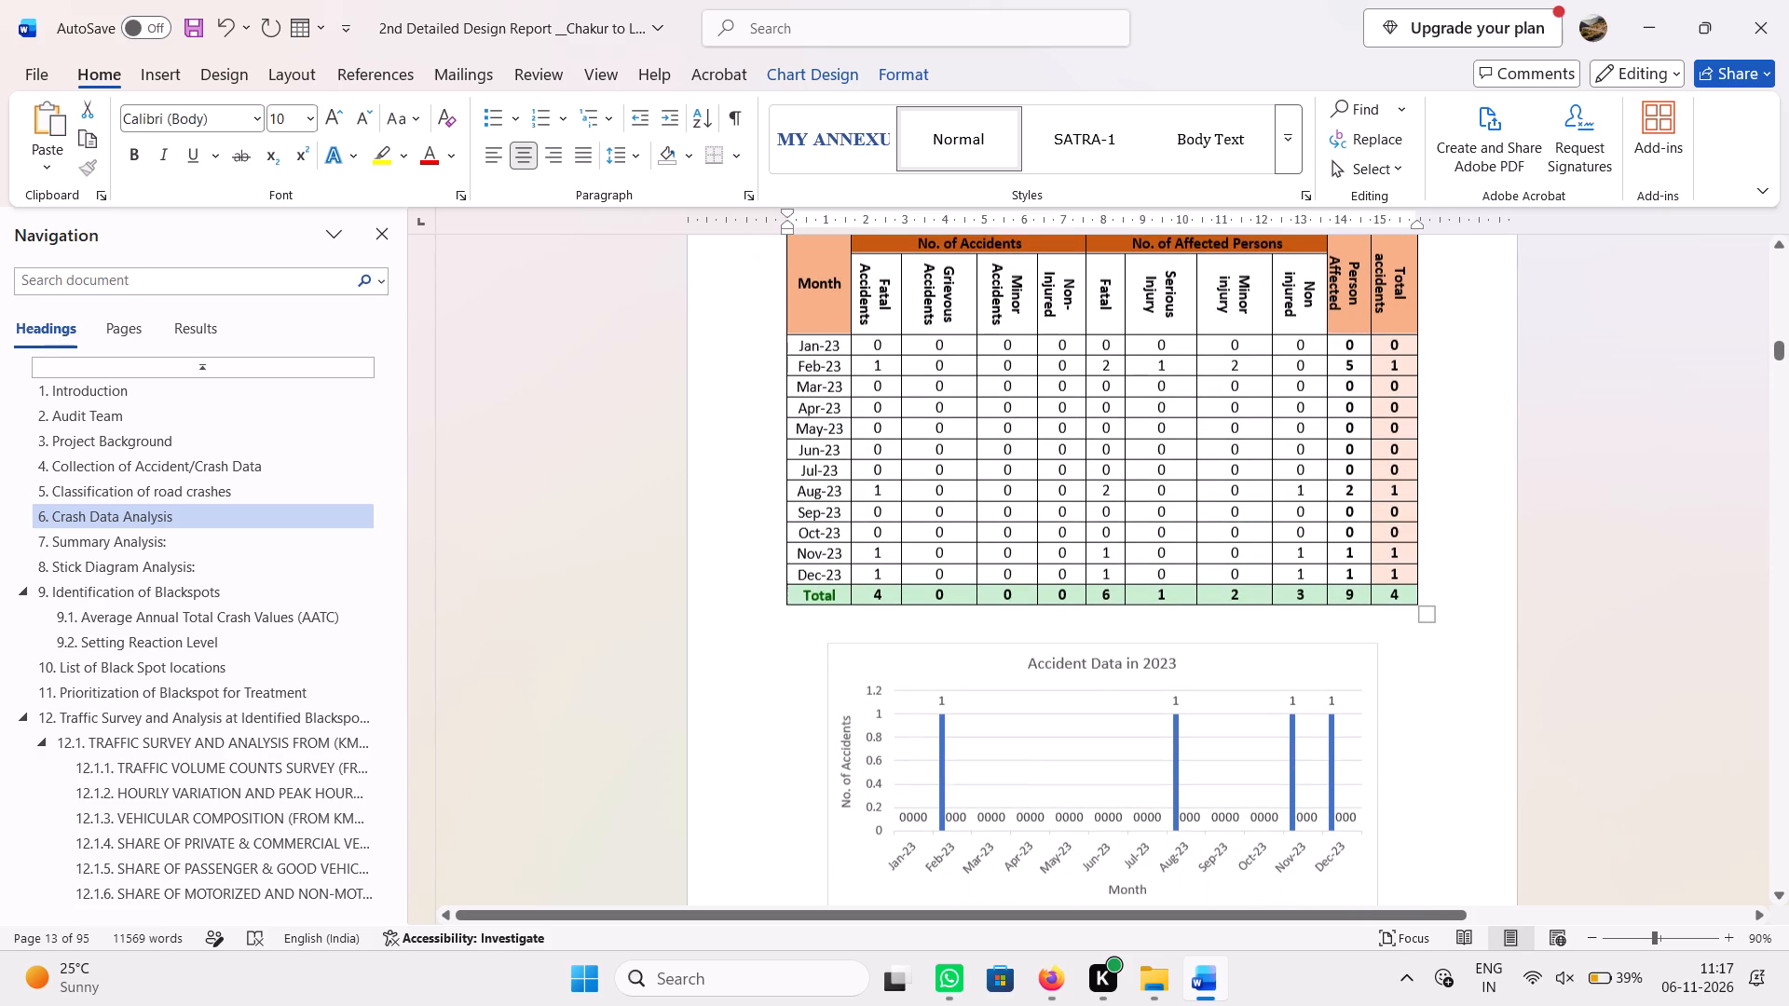
pyautogui.scroll(-3, 965, 364)
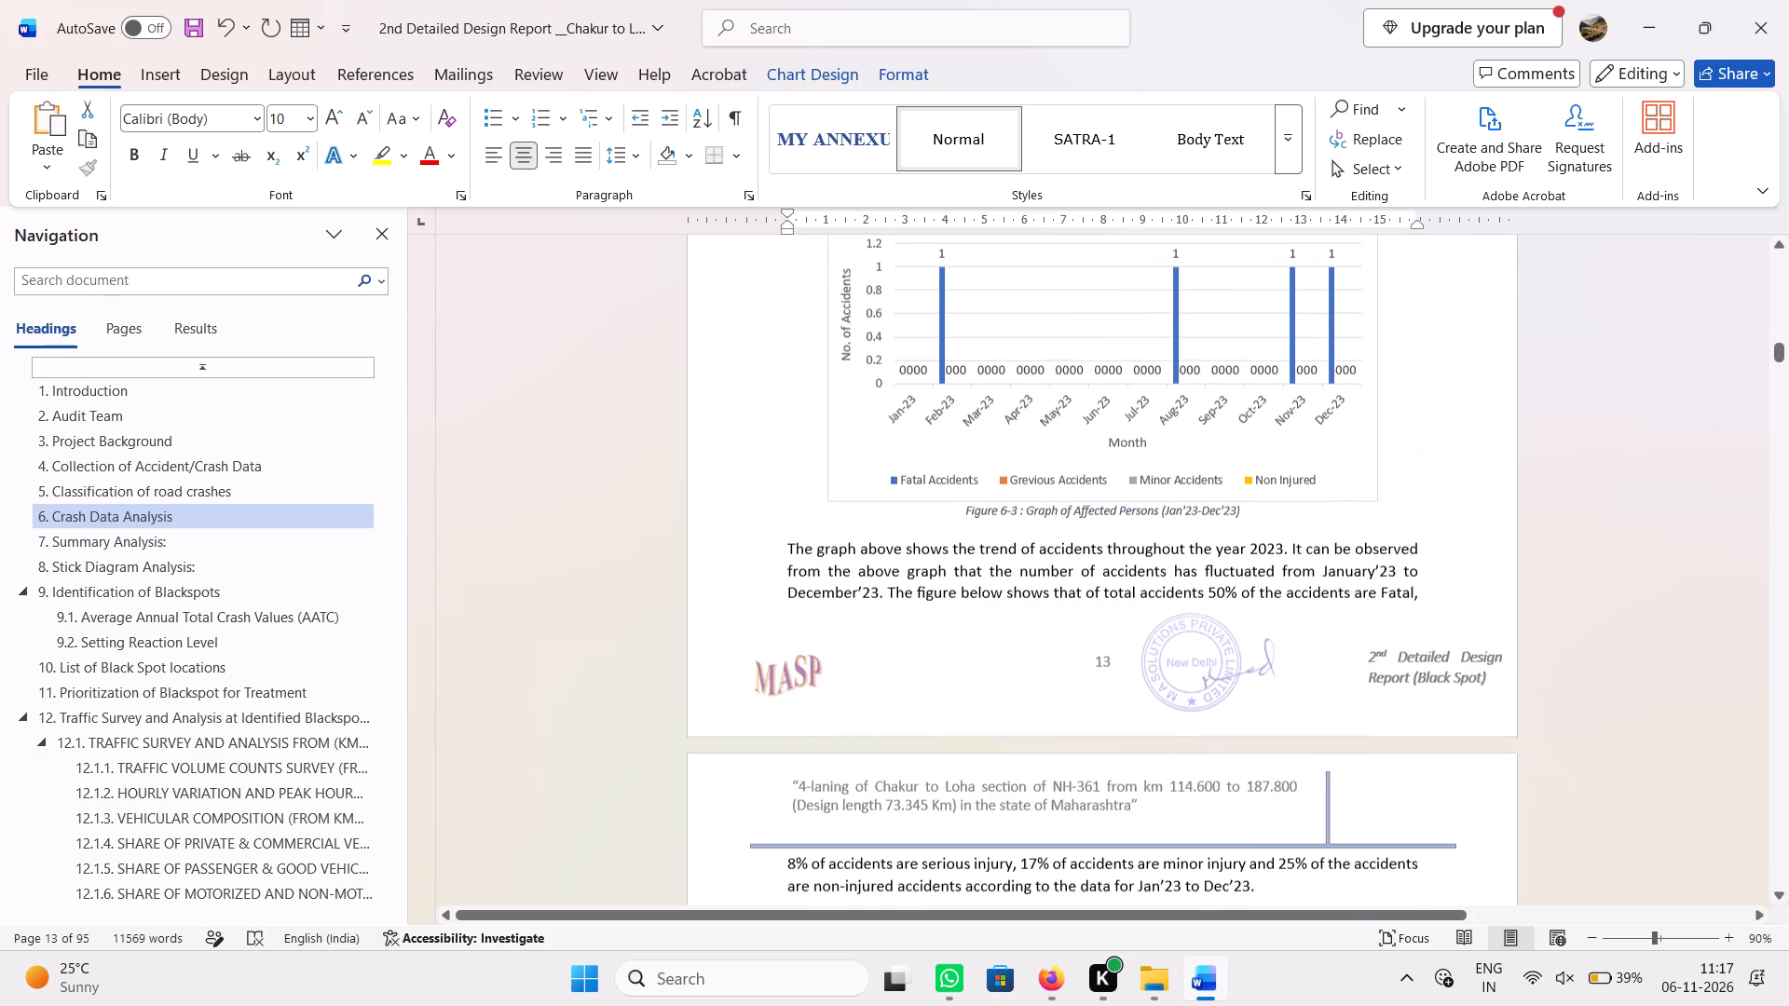
pyautogui.scroll(-3, 965, 364)
pyautogui.scroll(2, 965, 364)
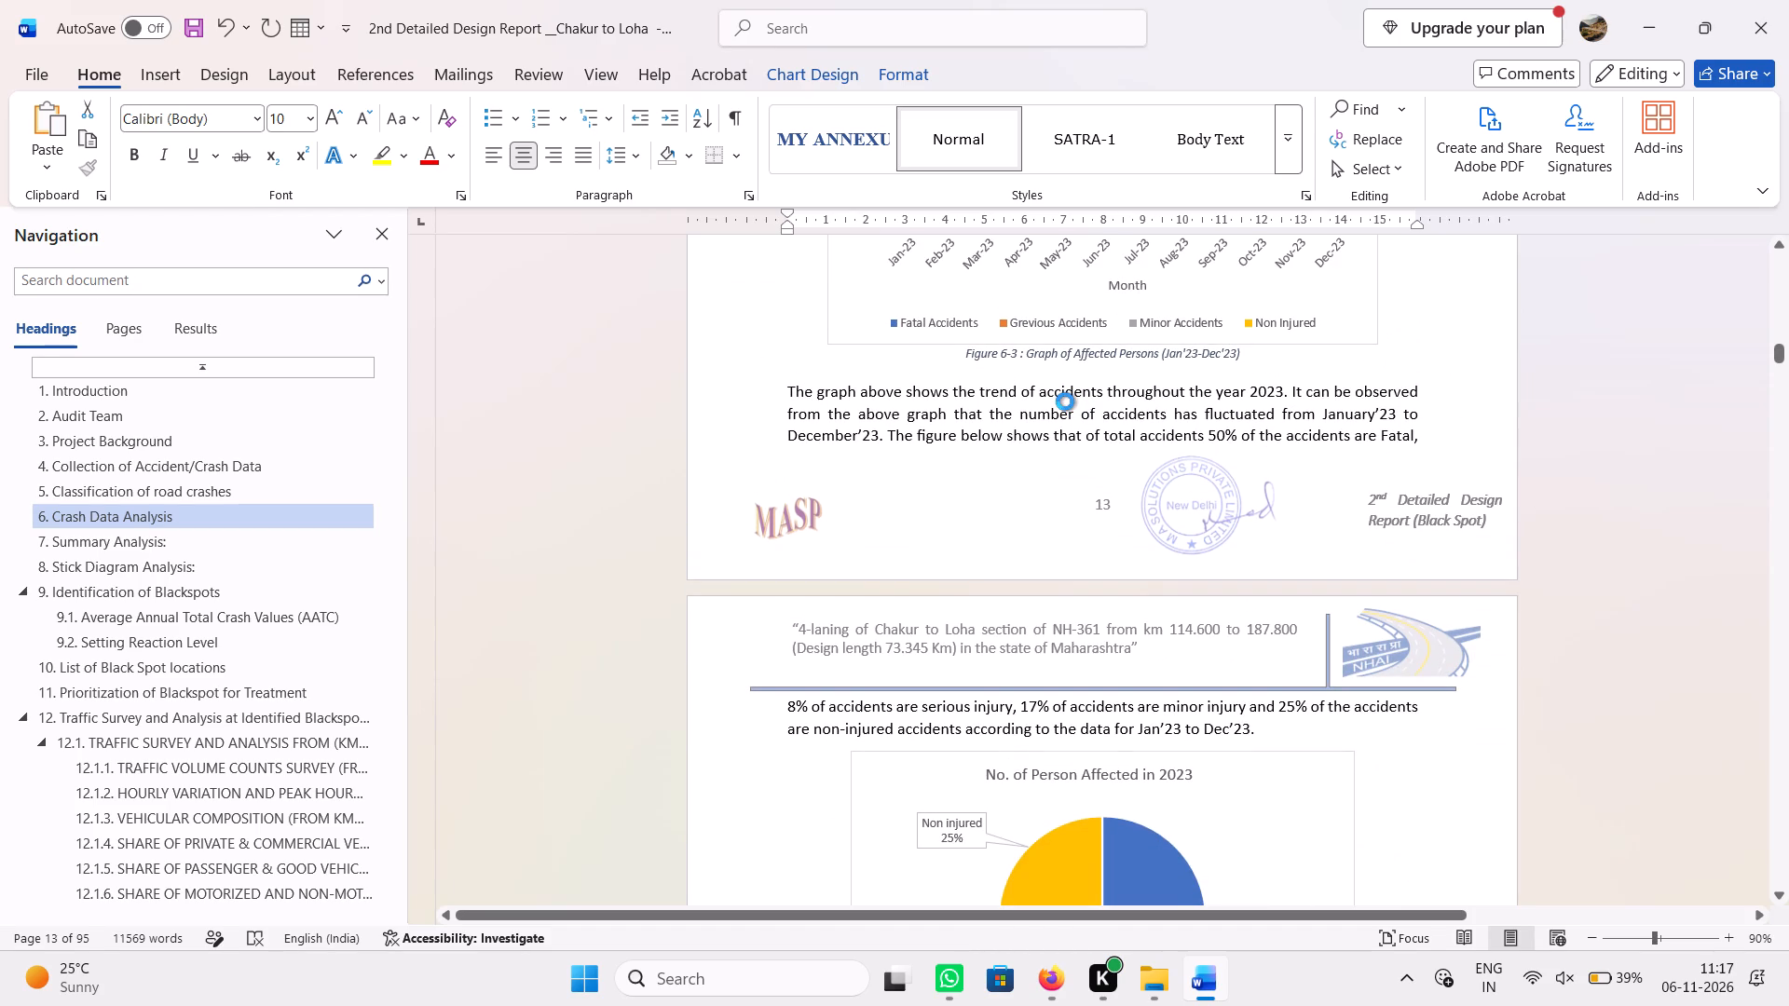
pyautogui.scroll(3, 1107, 403)
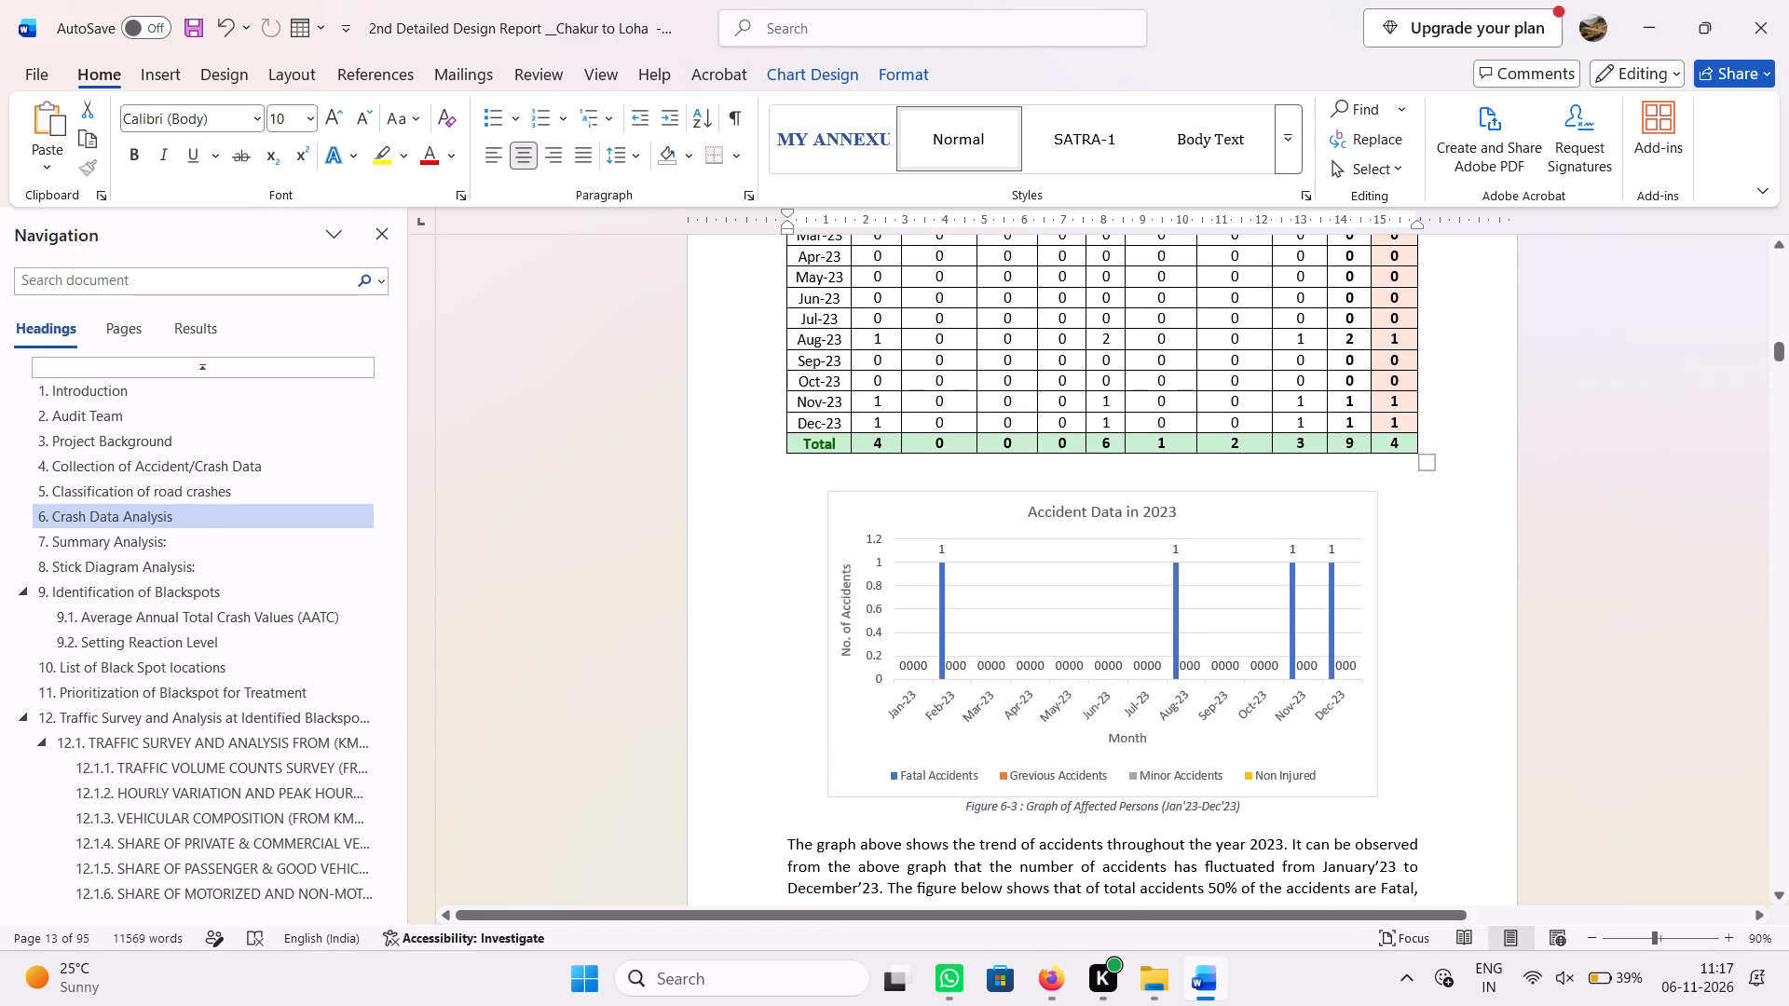
# Highlight the "Graph of Affected Persons (Jan'23-Dec'23)" text of the Figure 6-3 caption in yellow.
pyautogui.scroll(-2, 1107, 403)
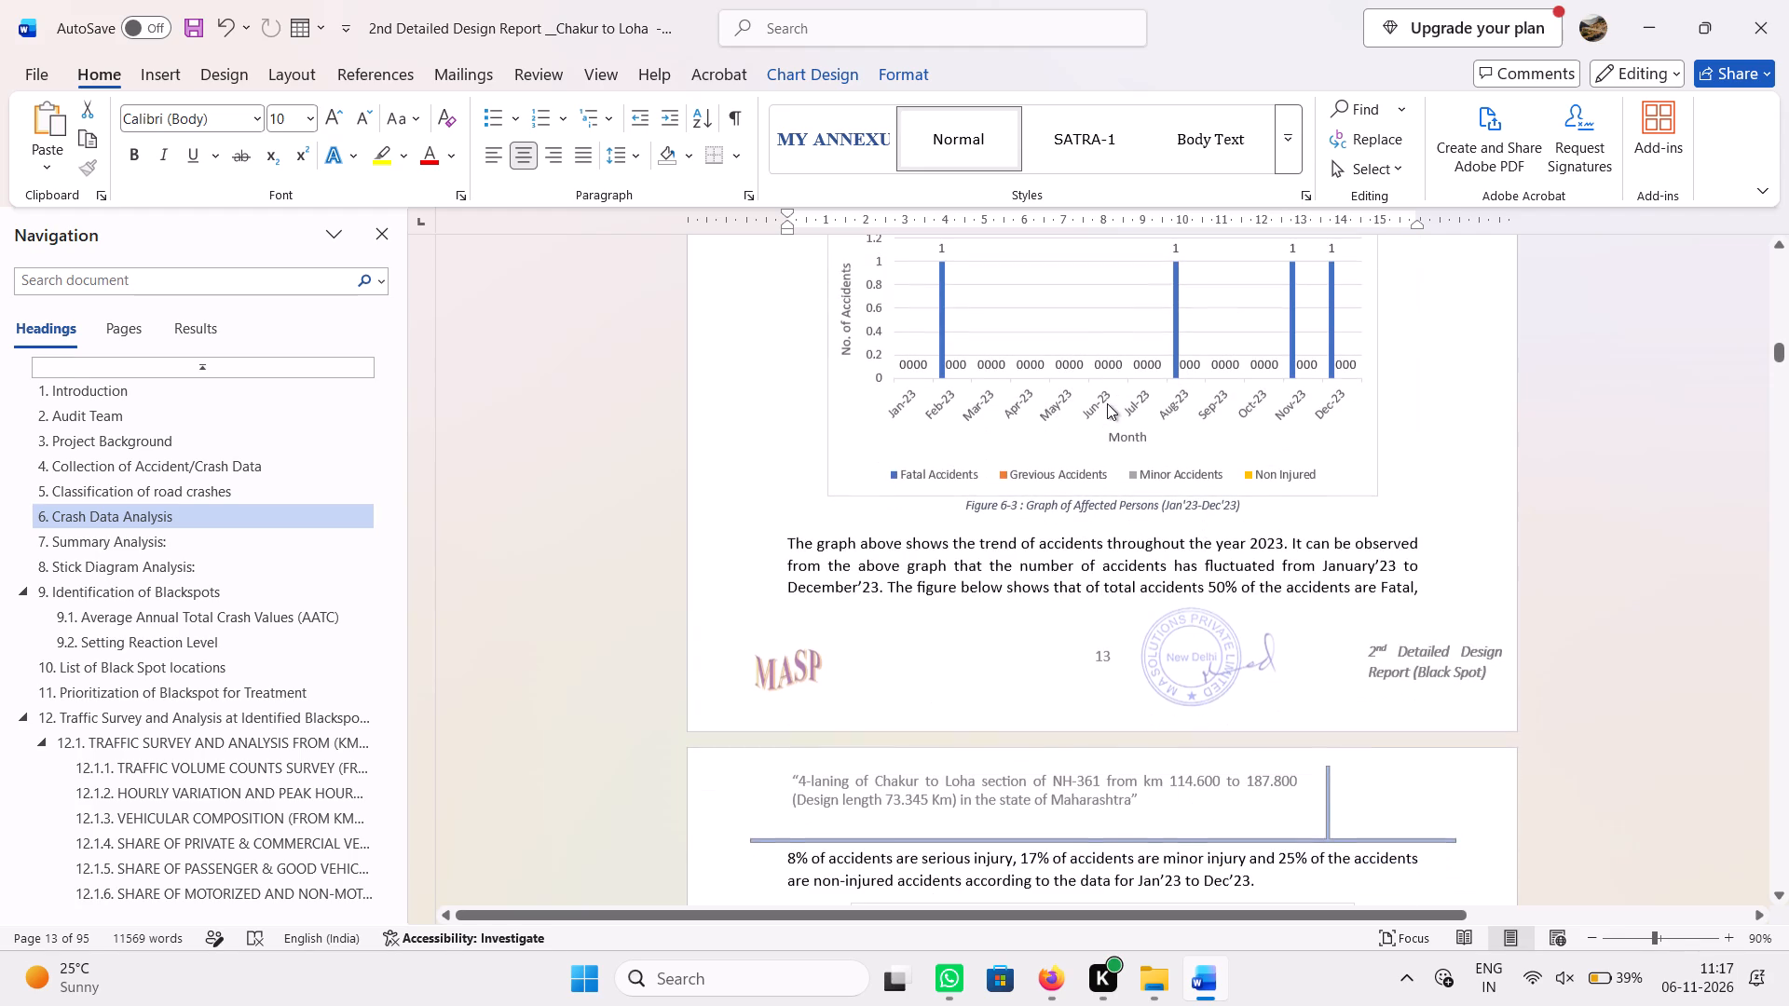
pyautogui.moveTo(1035, 509); pyautogui.dragTo(1204, 512)
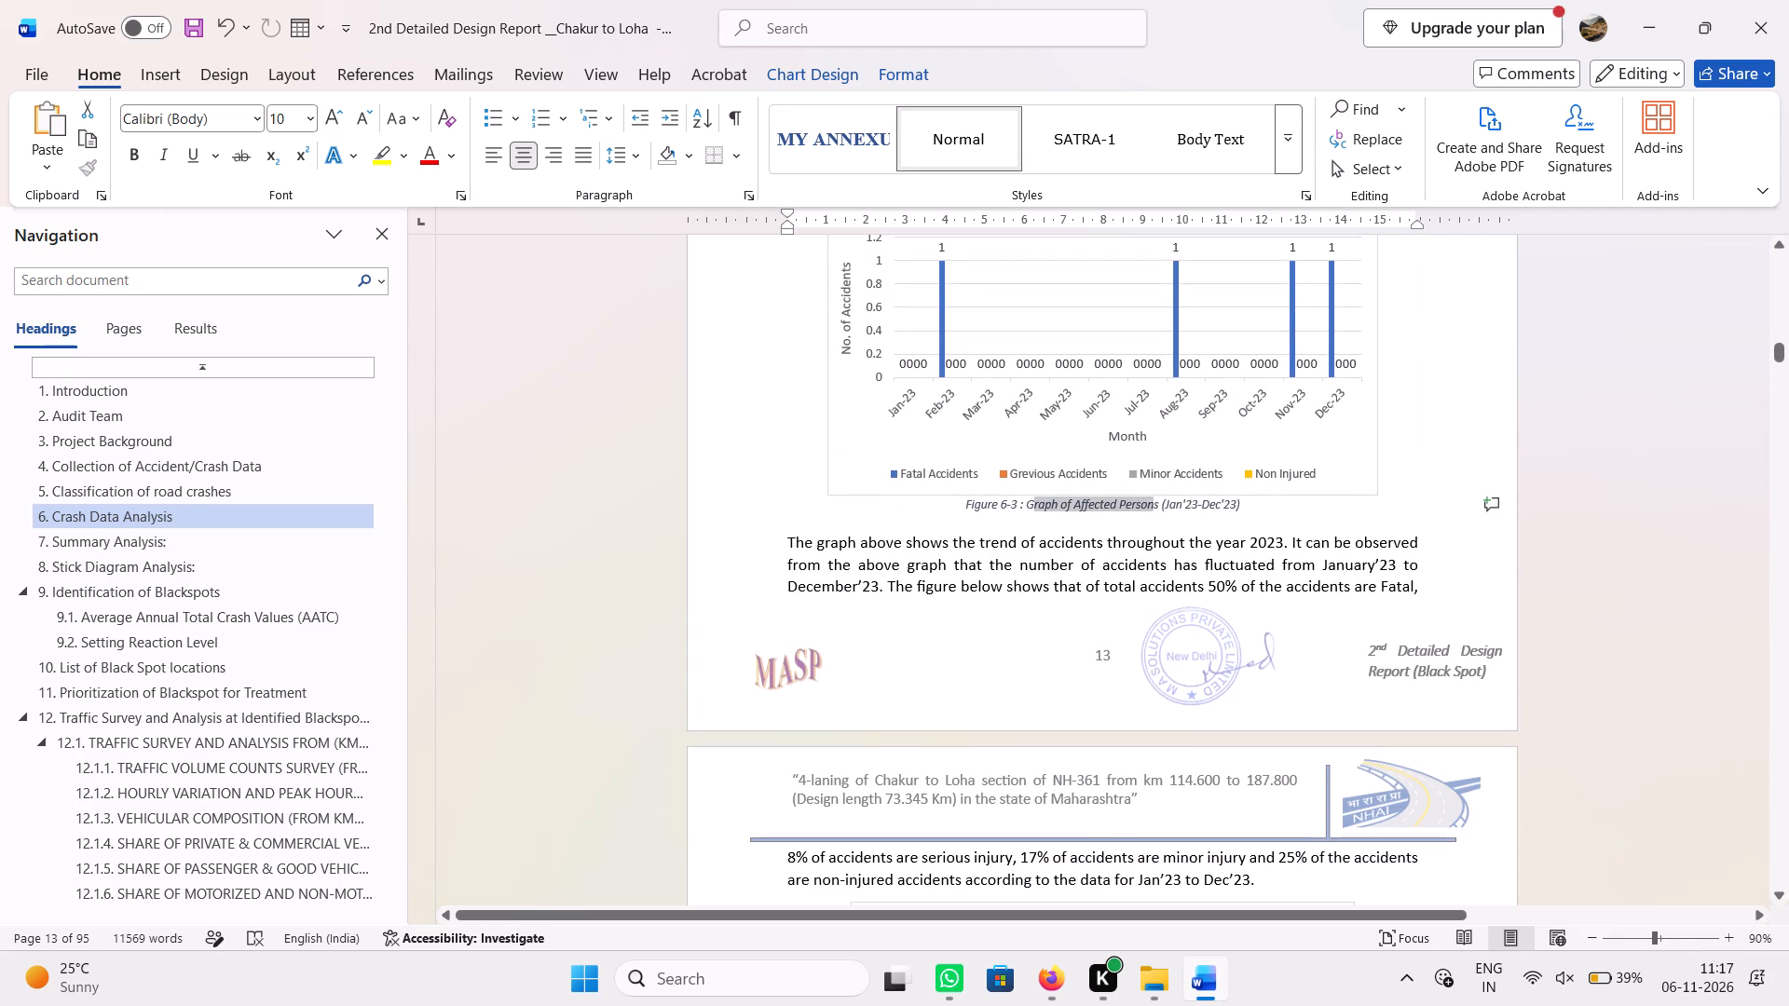
pyautogui.moveTo(1204, 512); pyautogui.dragTo(1216, 513)
pyautogui.click(378, 161)
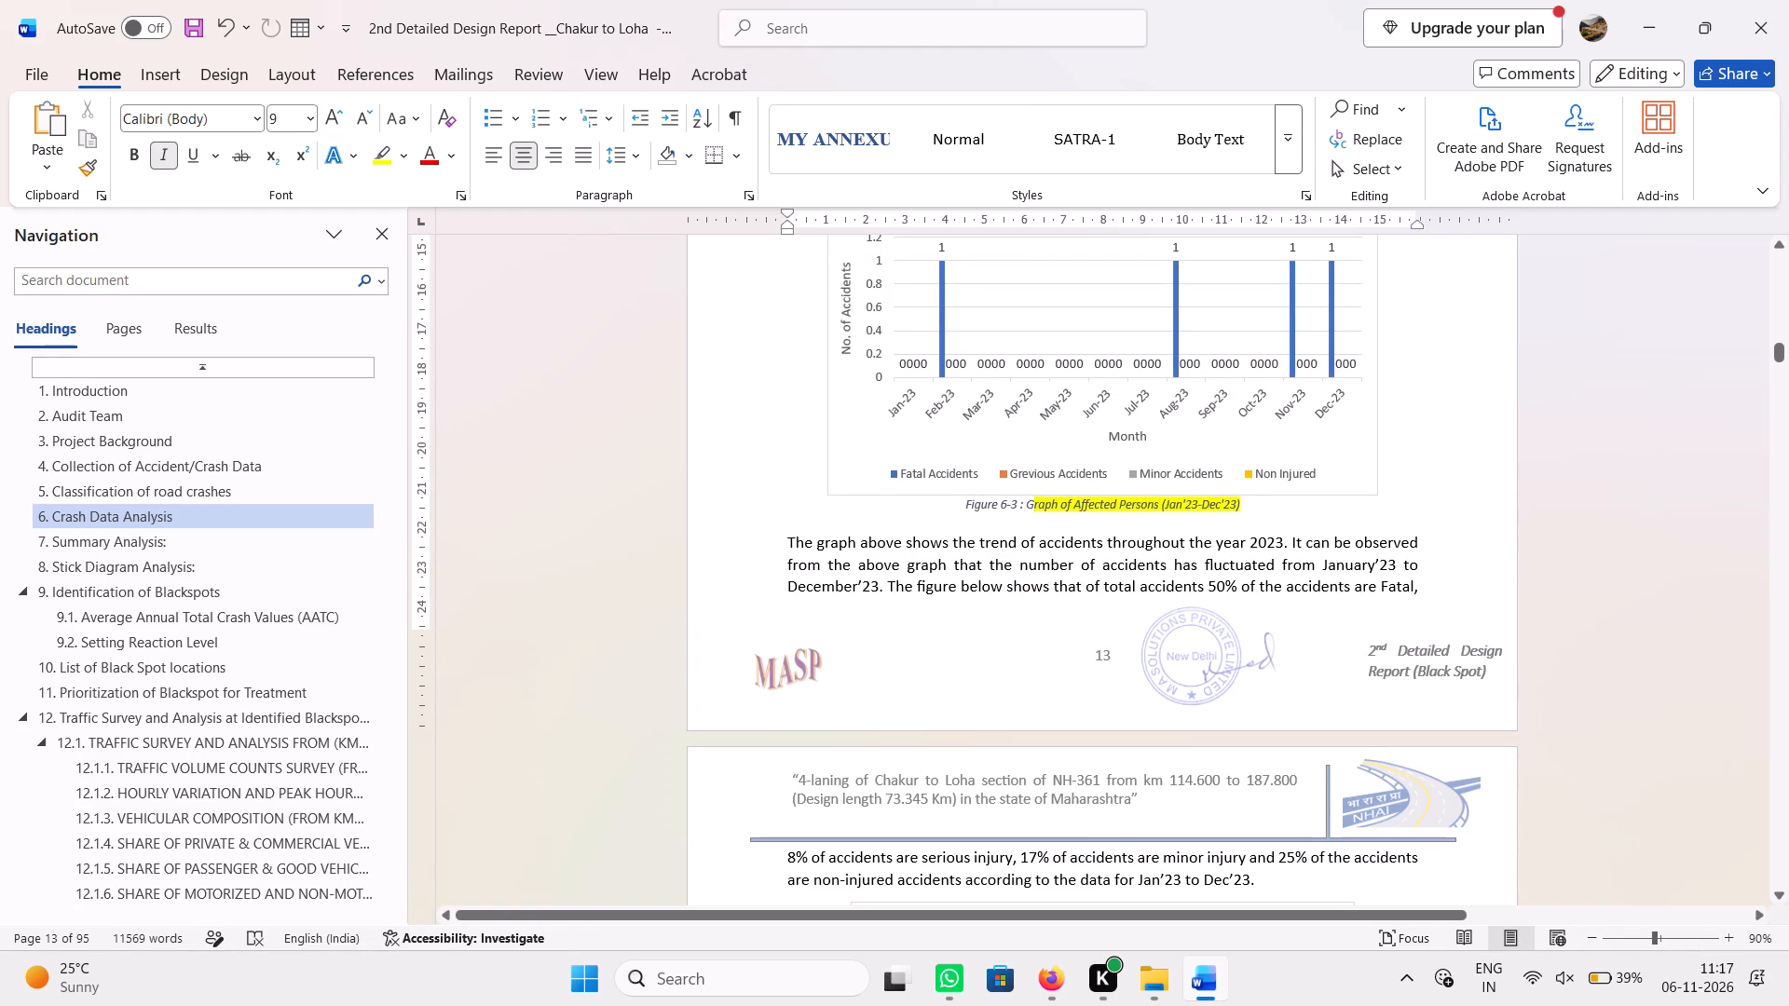
# Highlight "number of accidents has fluctuated" in yellow in the paragraph on the 2023 accident trend.
pyautogui.moveTo(1118, 537); pyautogui.dragTo(1206, 563)
pyautogui.click(1142, 564)
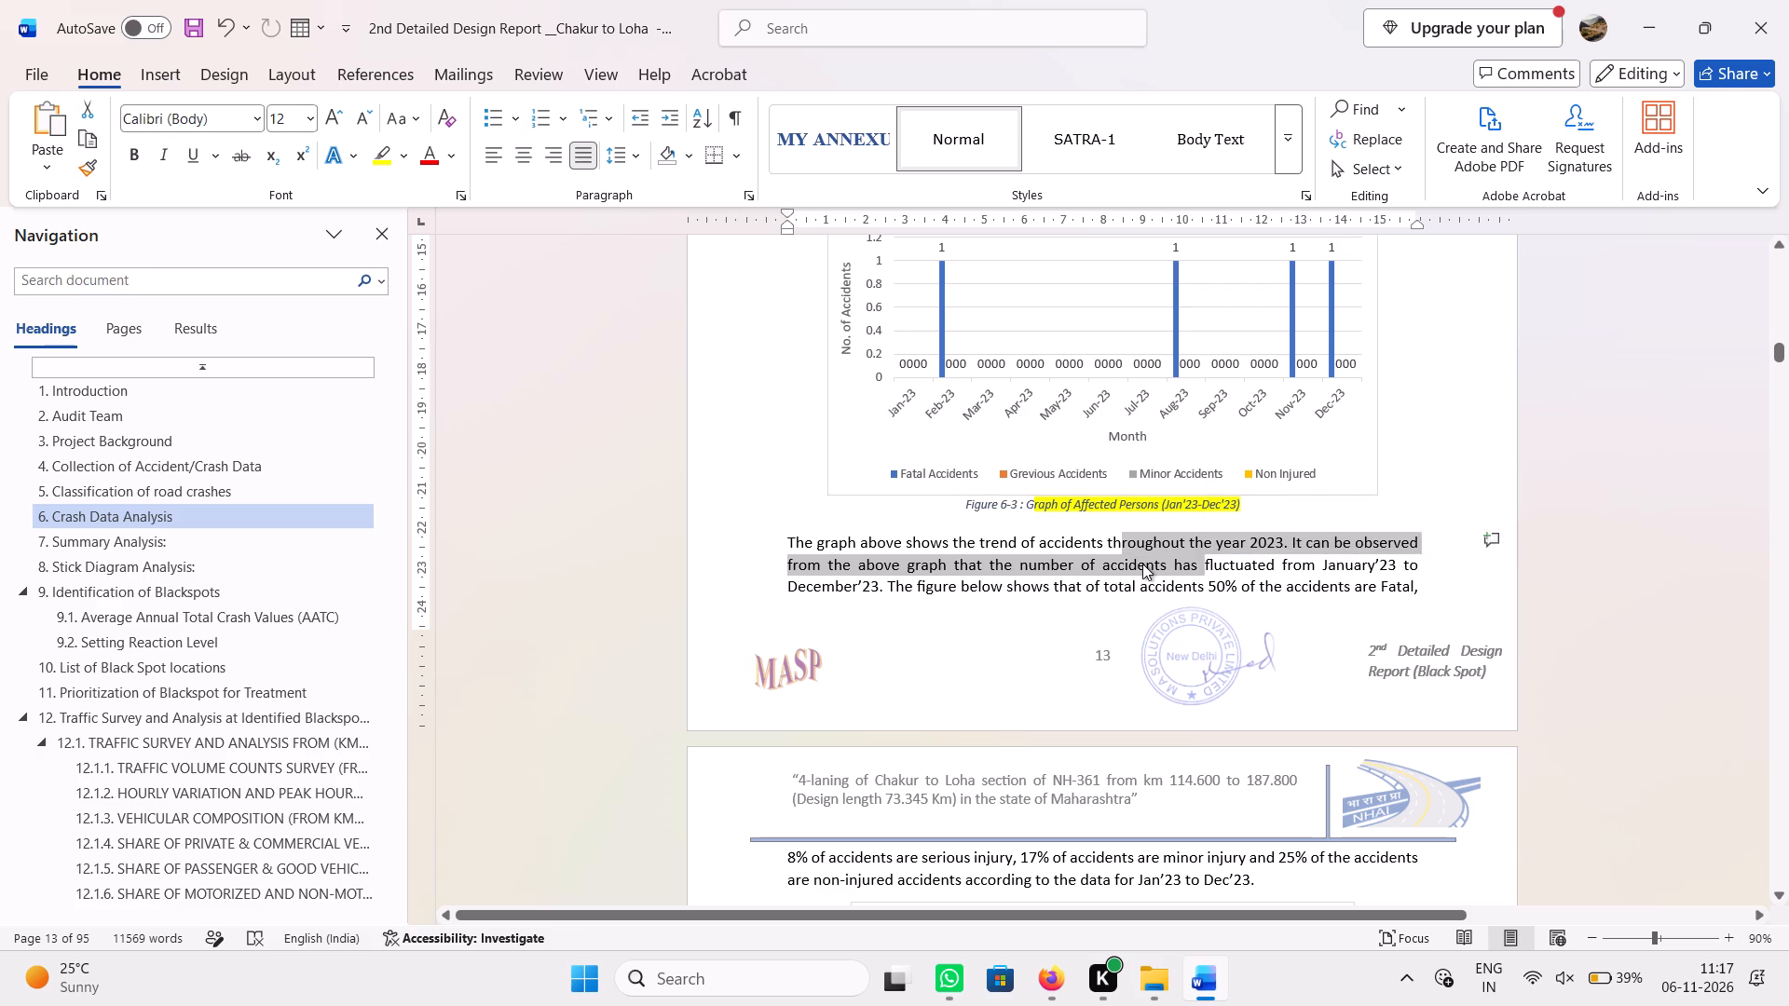
pyautogui.moveTo(1015, 564); pyautogui.dragTo(1088, 563)
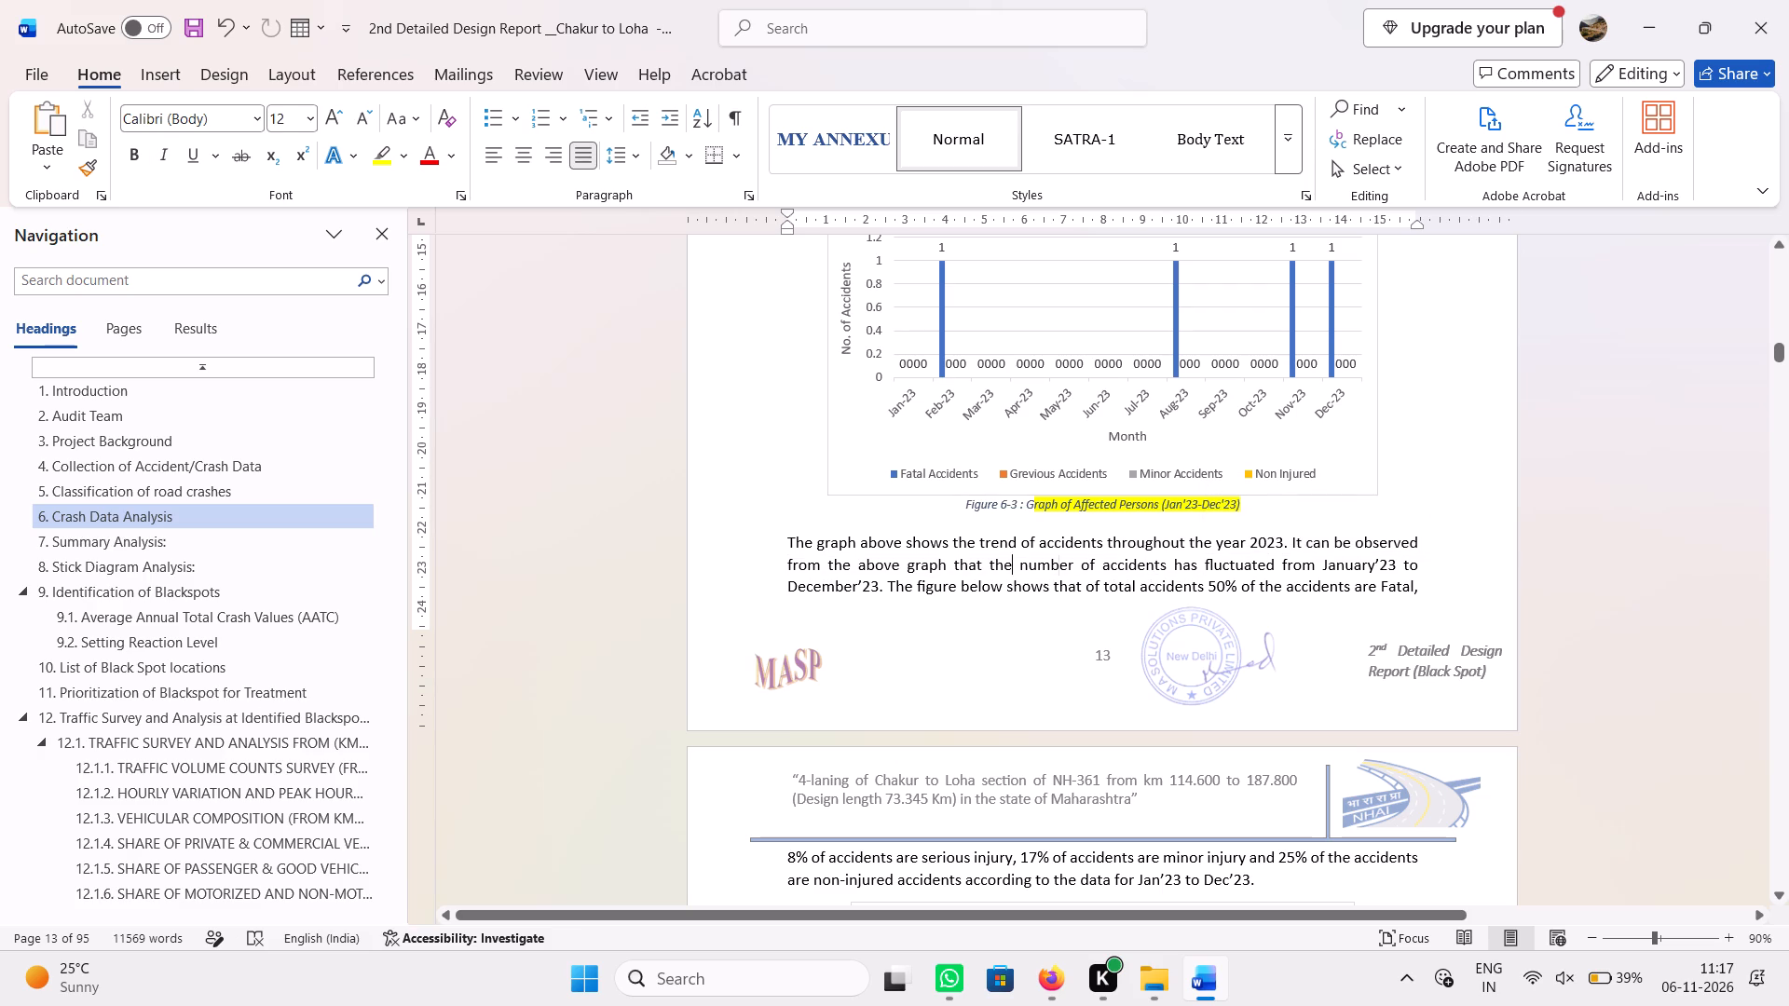
pyautogui.moveTo(1088, 563); pyautogui.dragTo(1274, 562)
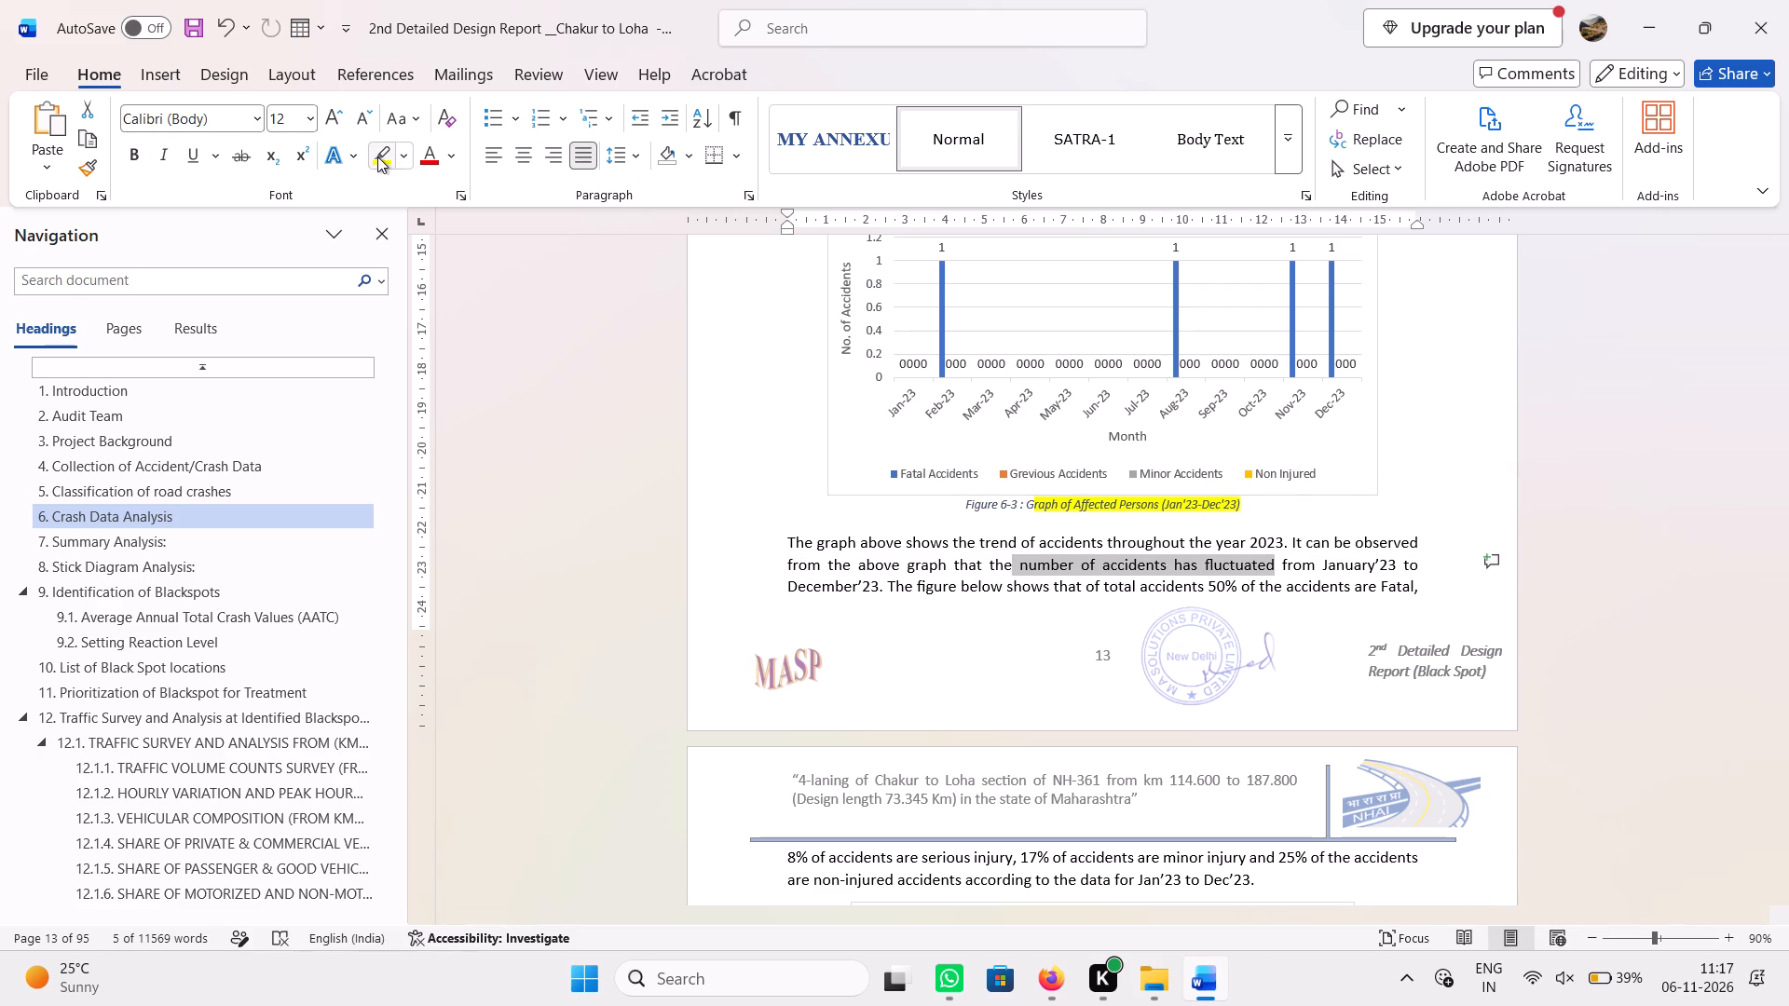
pyautogui.click(377, 156)
# Recheck Table 6-2 against its chart and review Figures 6-4 and 6-5, Table 6-3 and the Accident Data in 2024 chart.
pyautogui.scroll(2, 1186, 443)
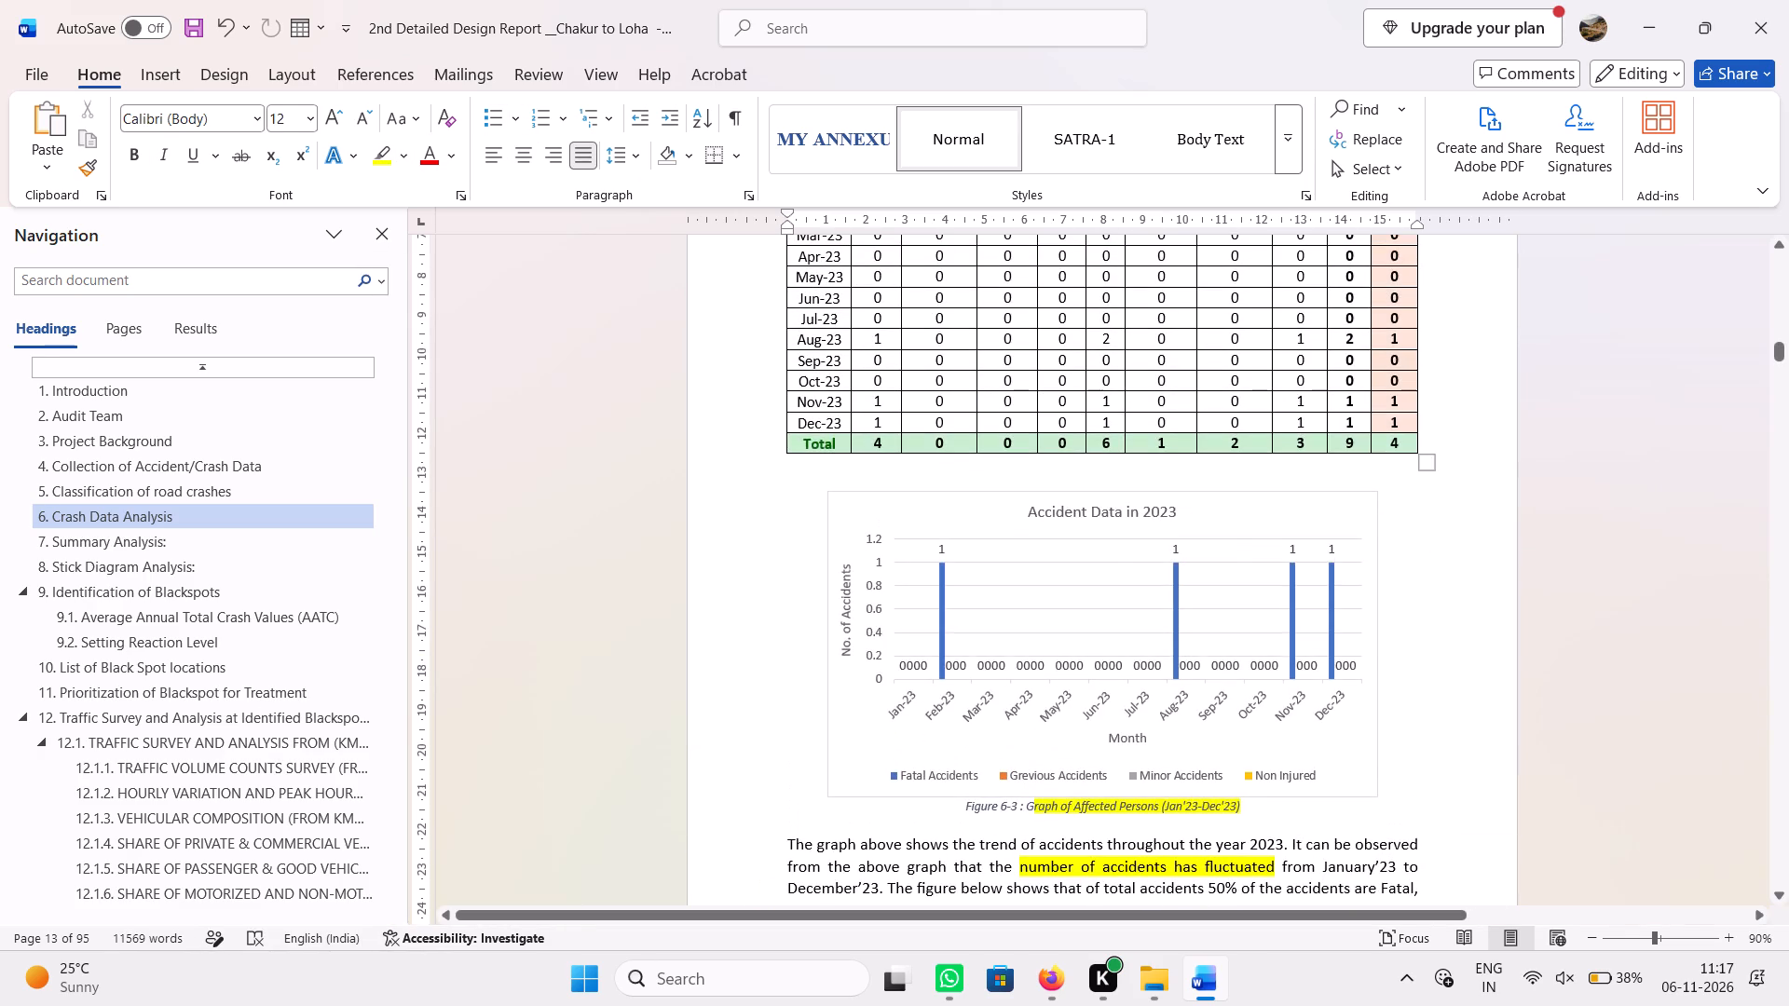
pyautogui.scroll(2, 1186, 443)
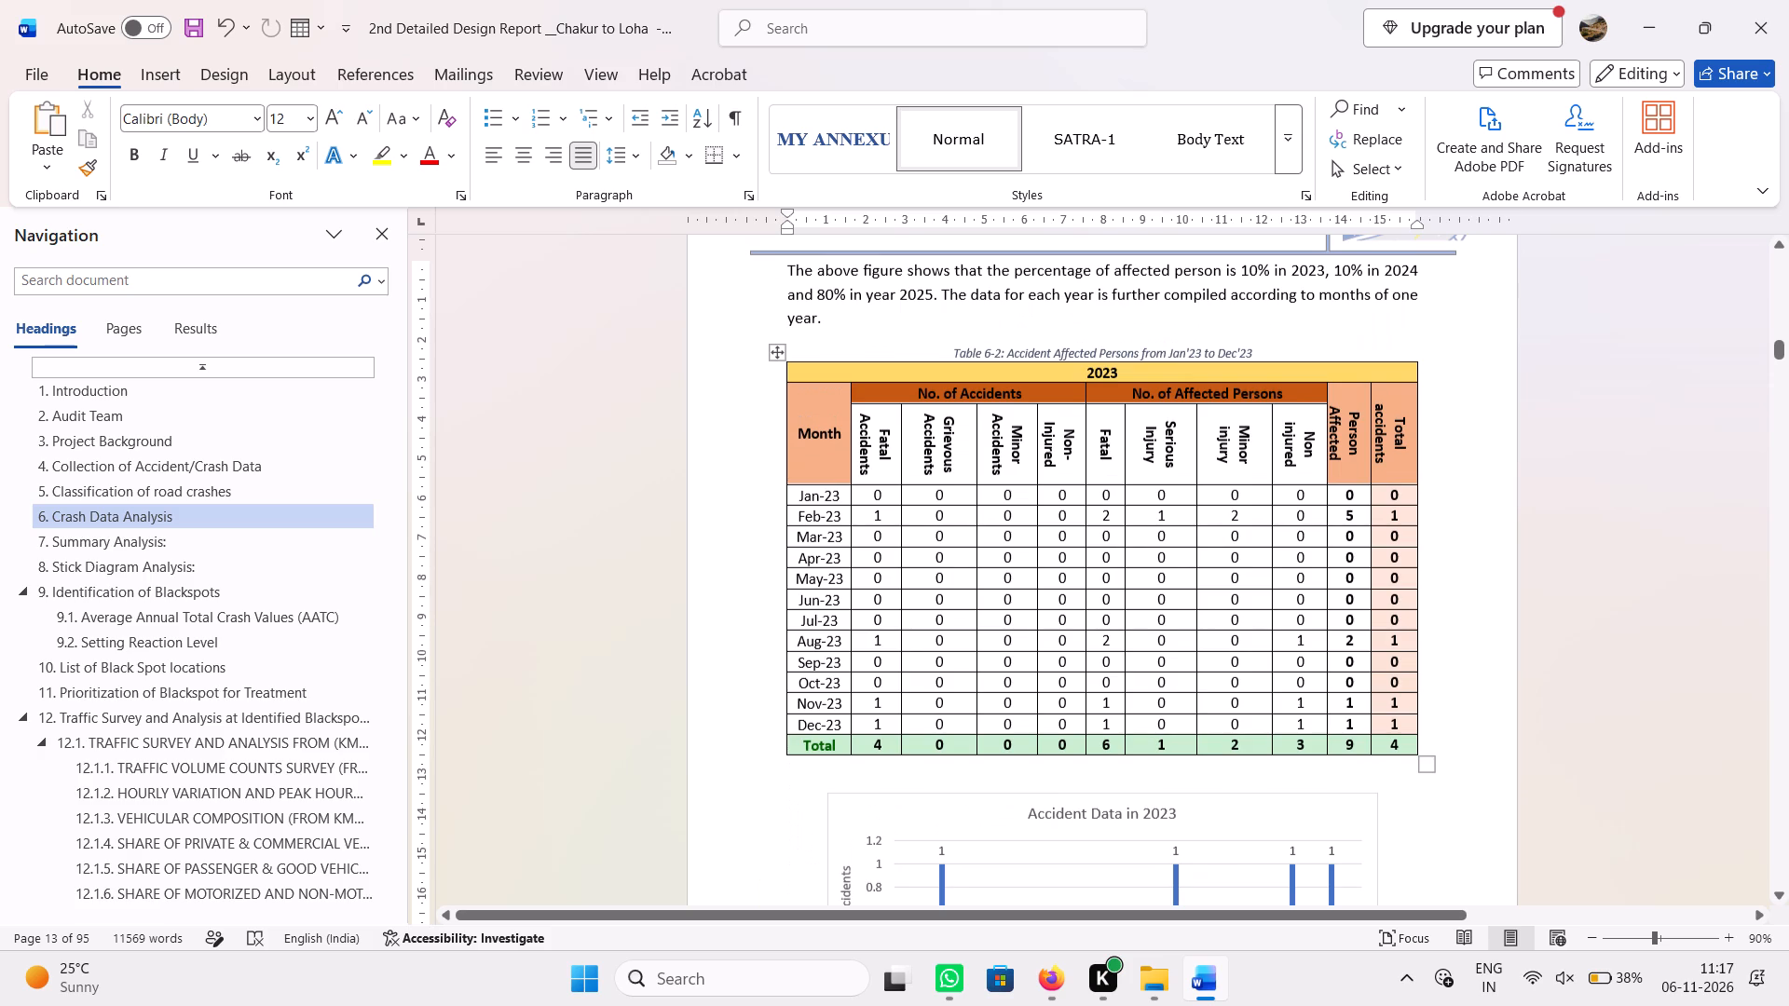
pyautogui.scroll(-1, 1186, 443)
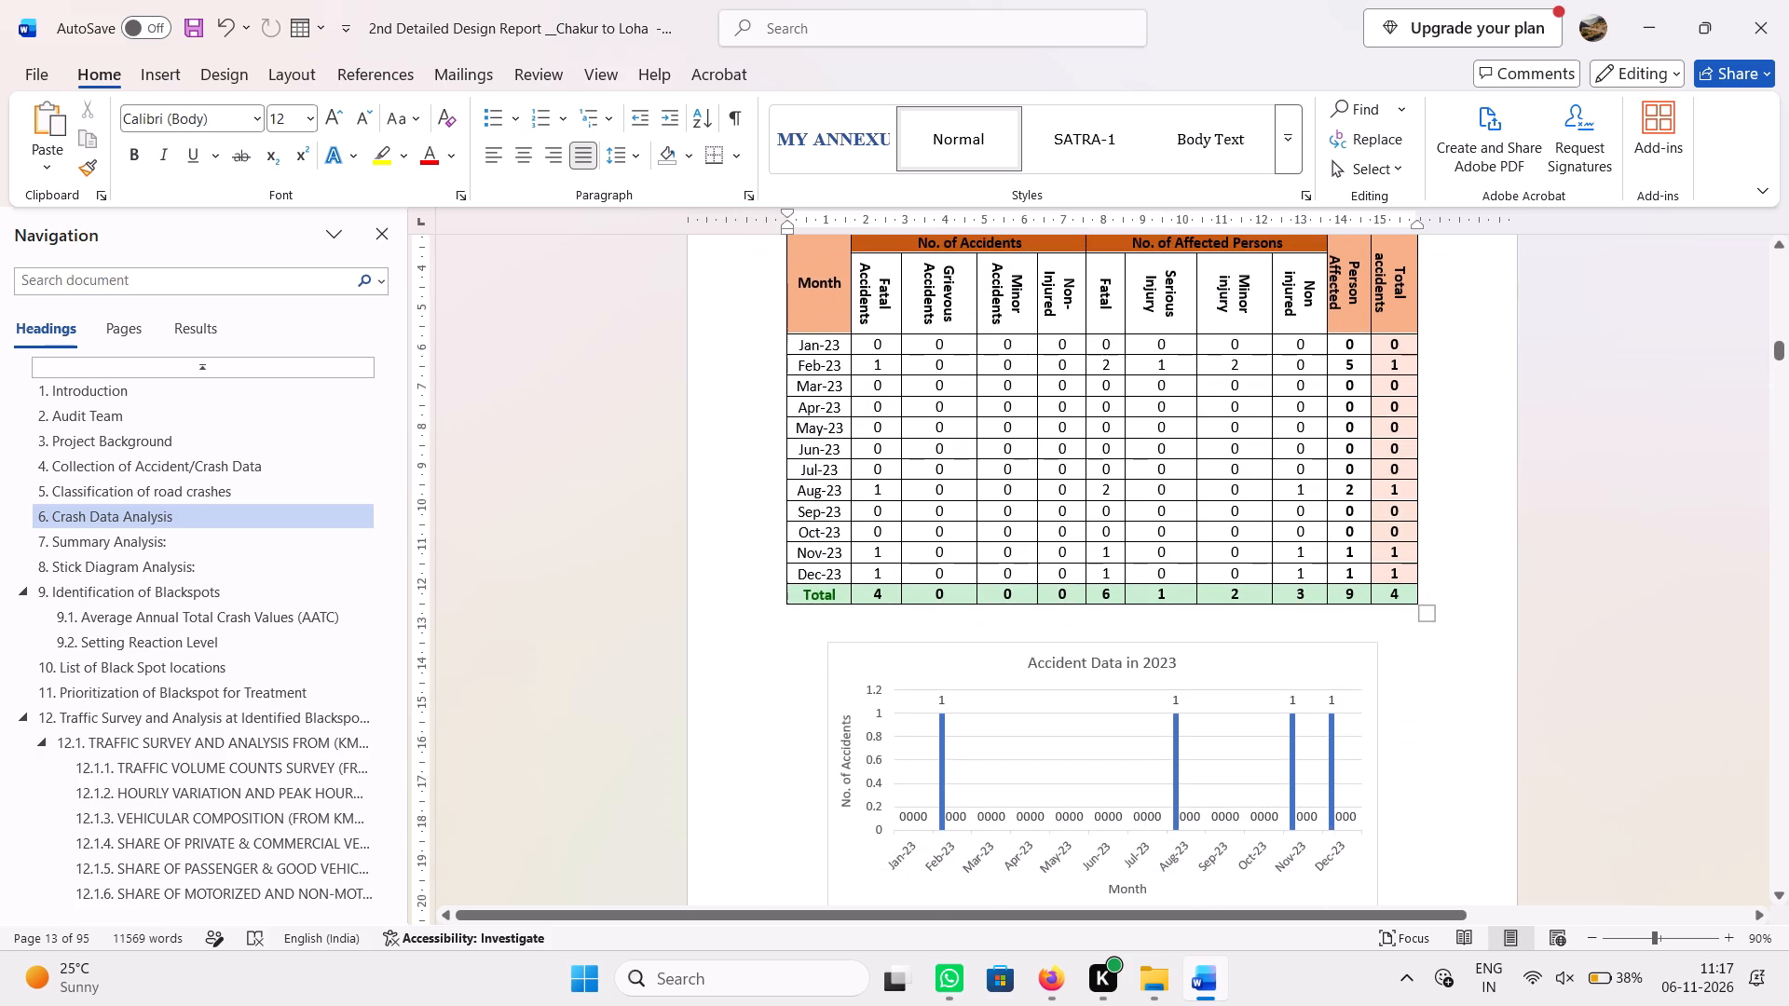
pyautogui.scroll(-6, 1186, 443)
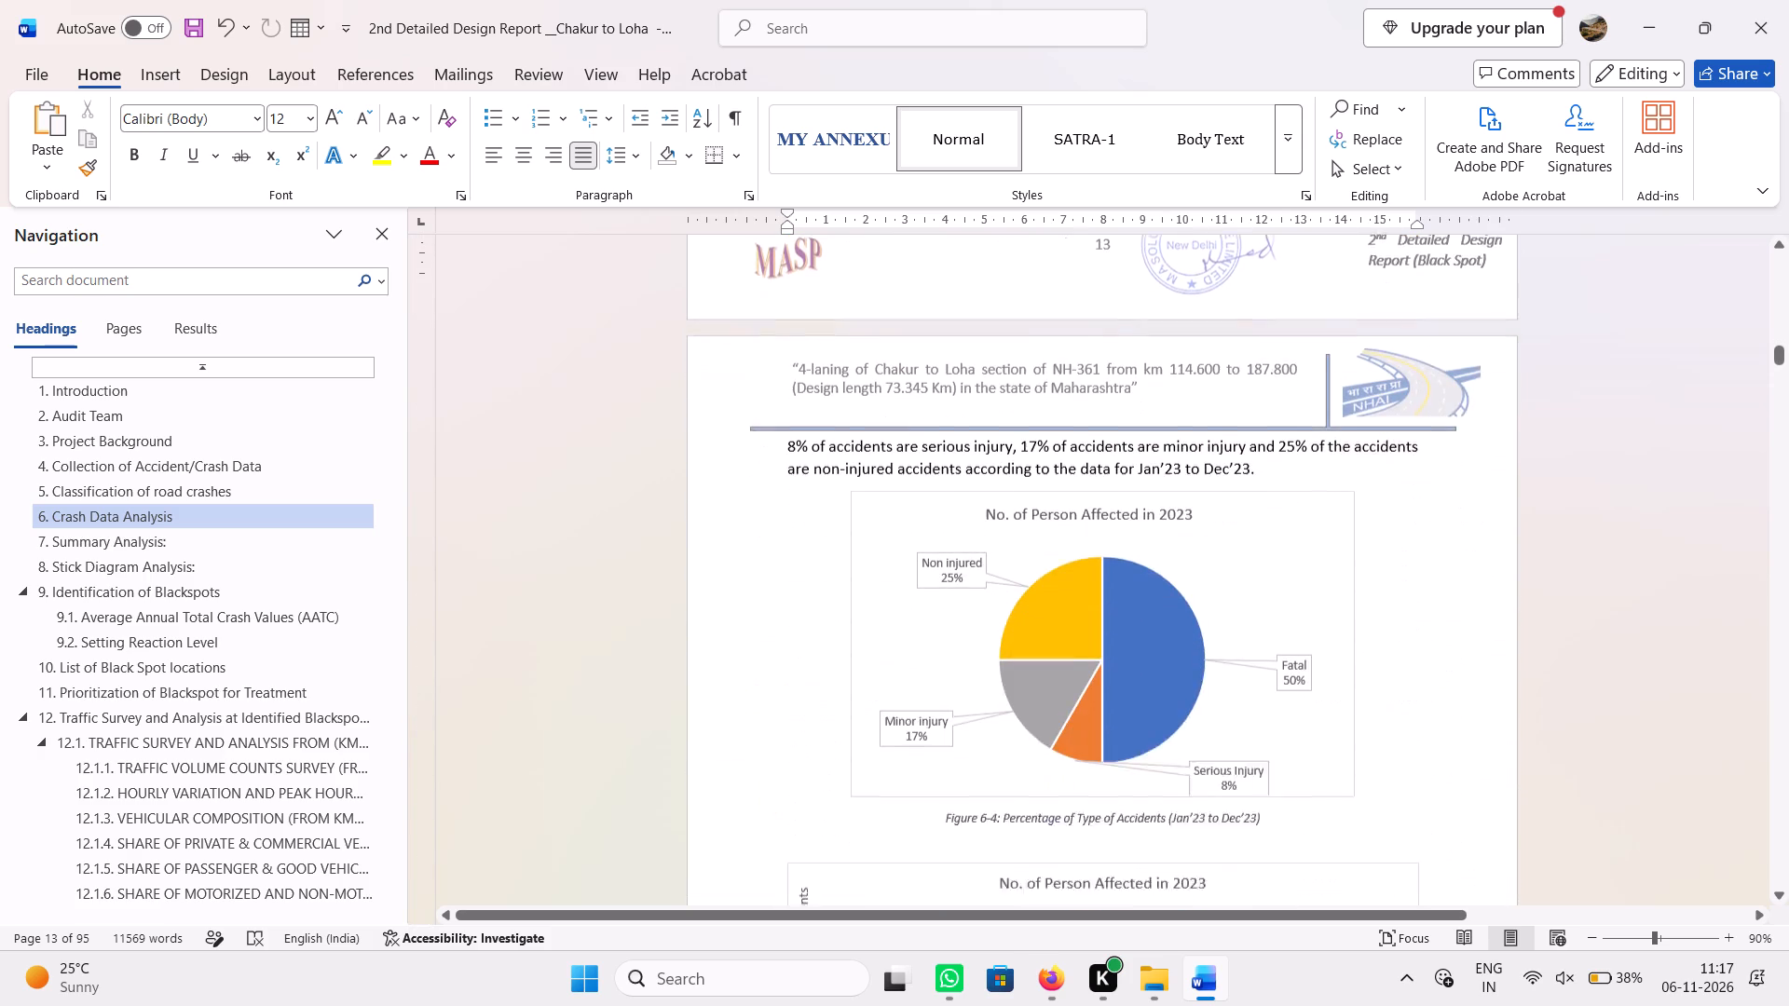
pyautogui.scroll(-3, 1186, 443)
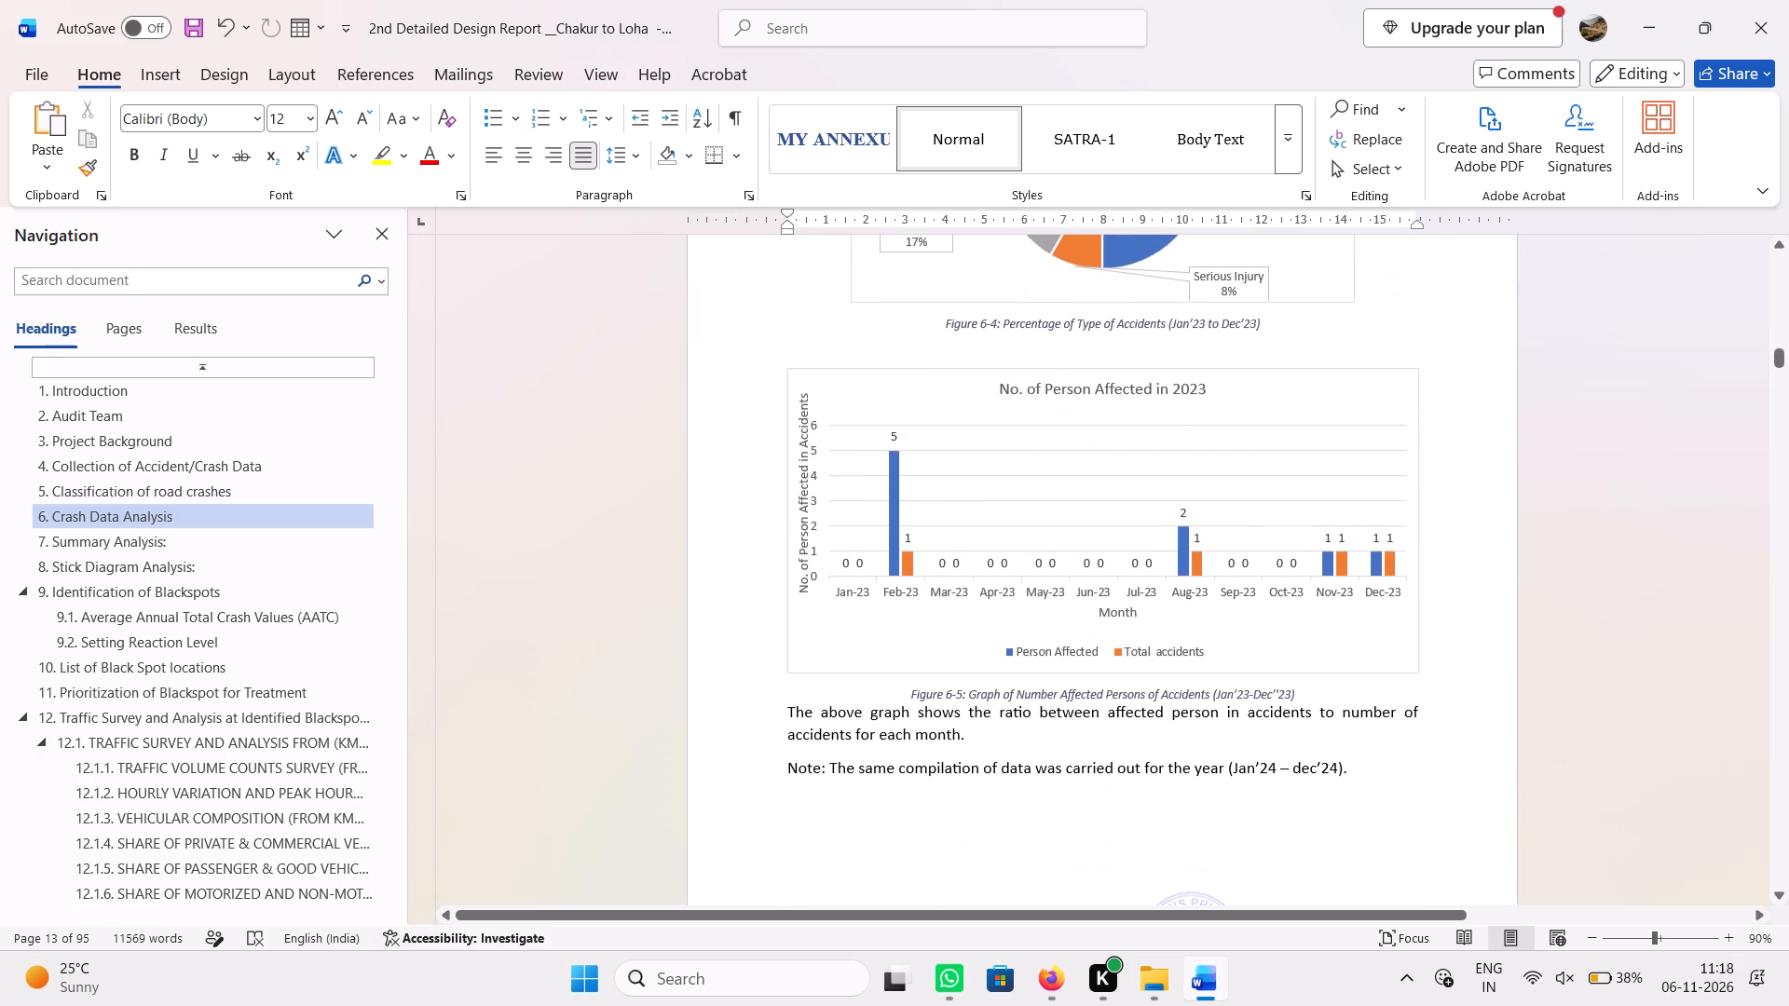
pyautogui.scroll(-6, 1186, 443)
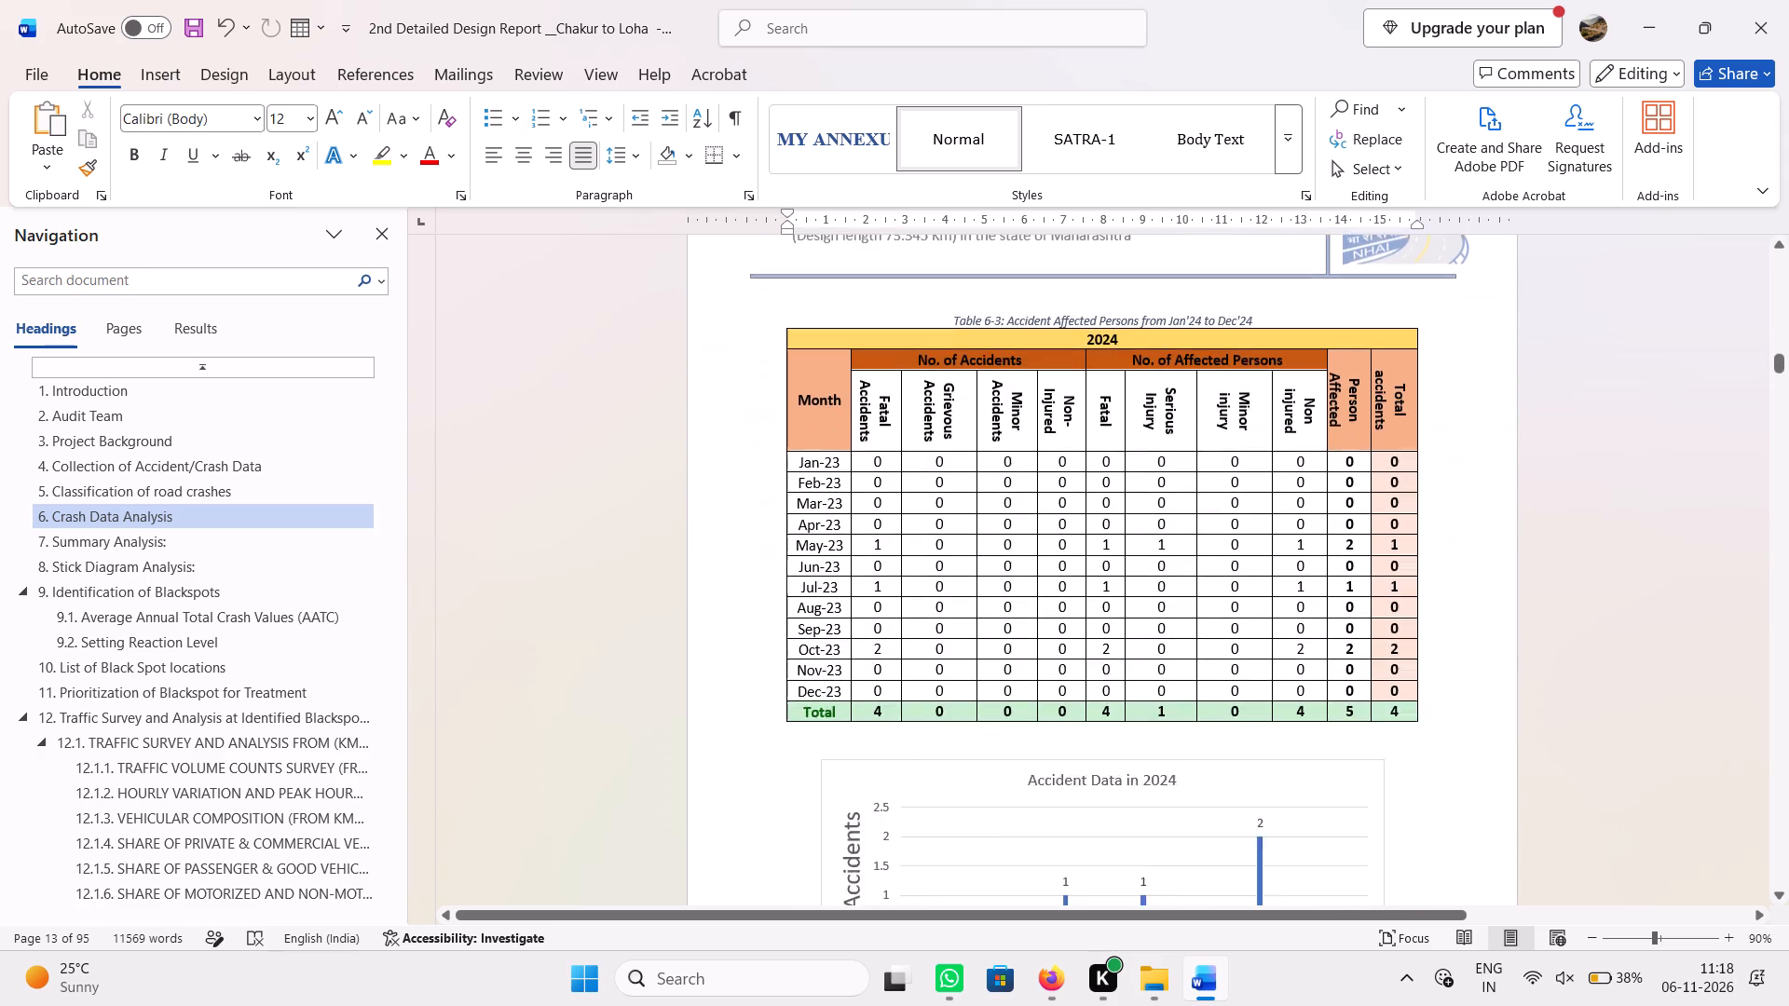
pyautogui.scroll(-3, 1186, 443)
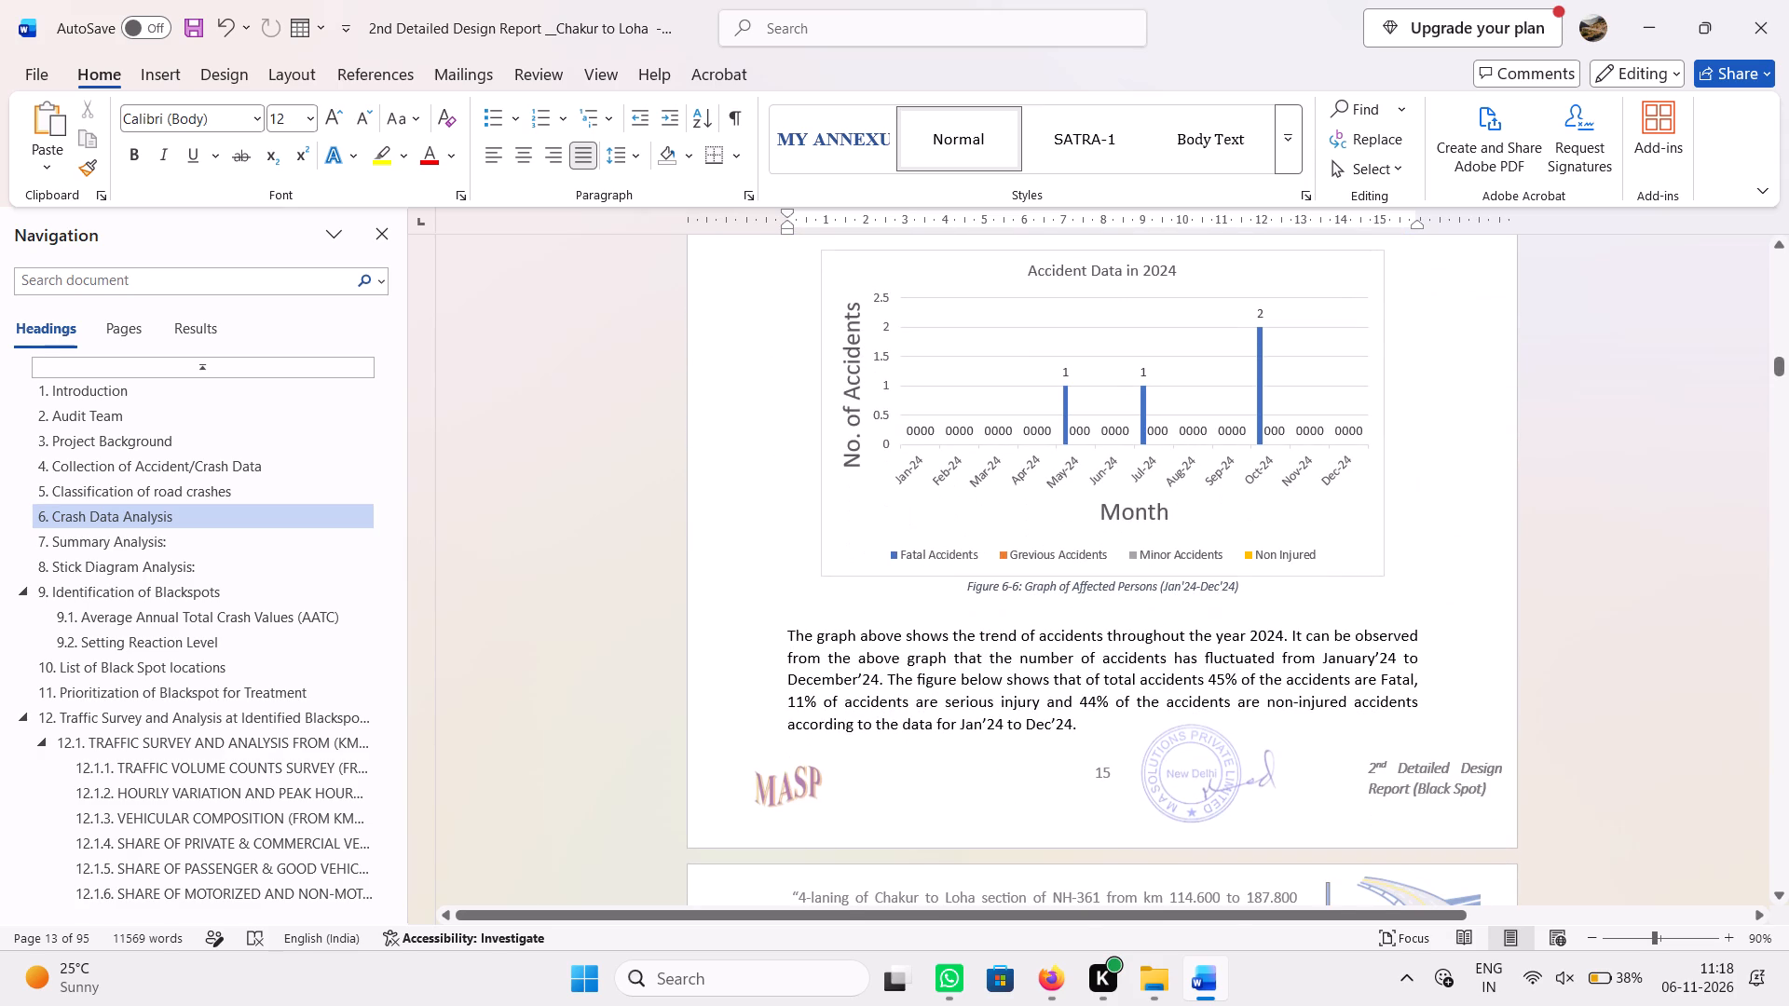
# Reduce the "No. of Accidents" axis title of the Accident Data in 2024 chart to 11 pt.
pyautogui.click(854, 425)
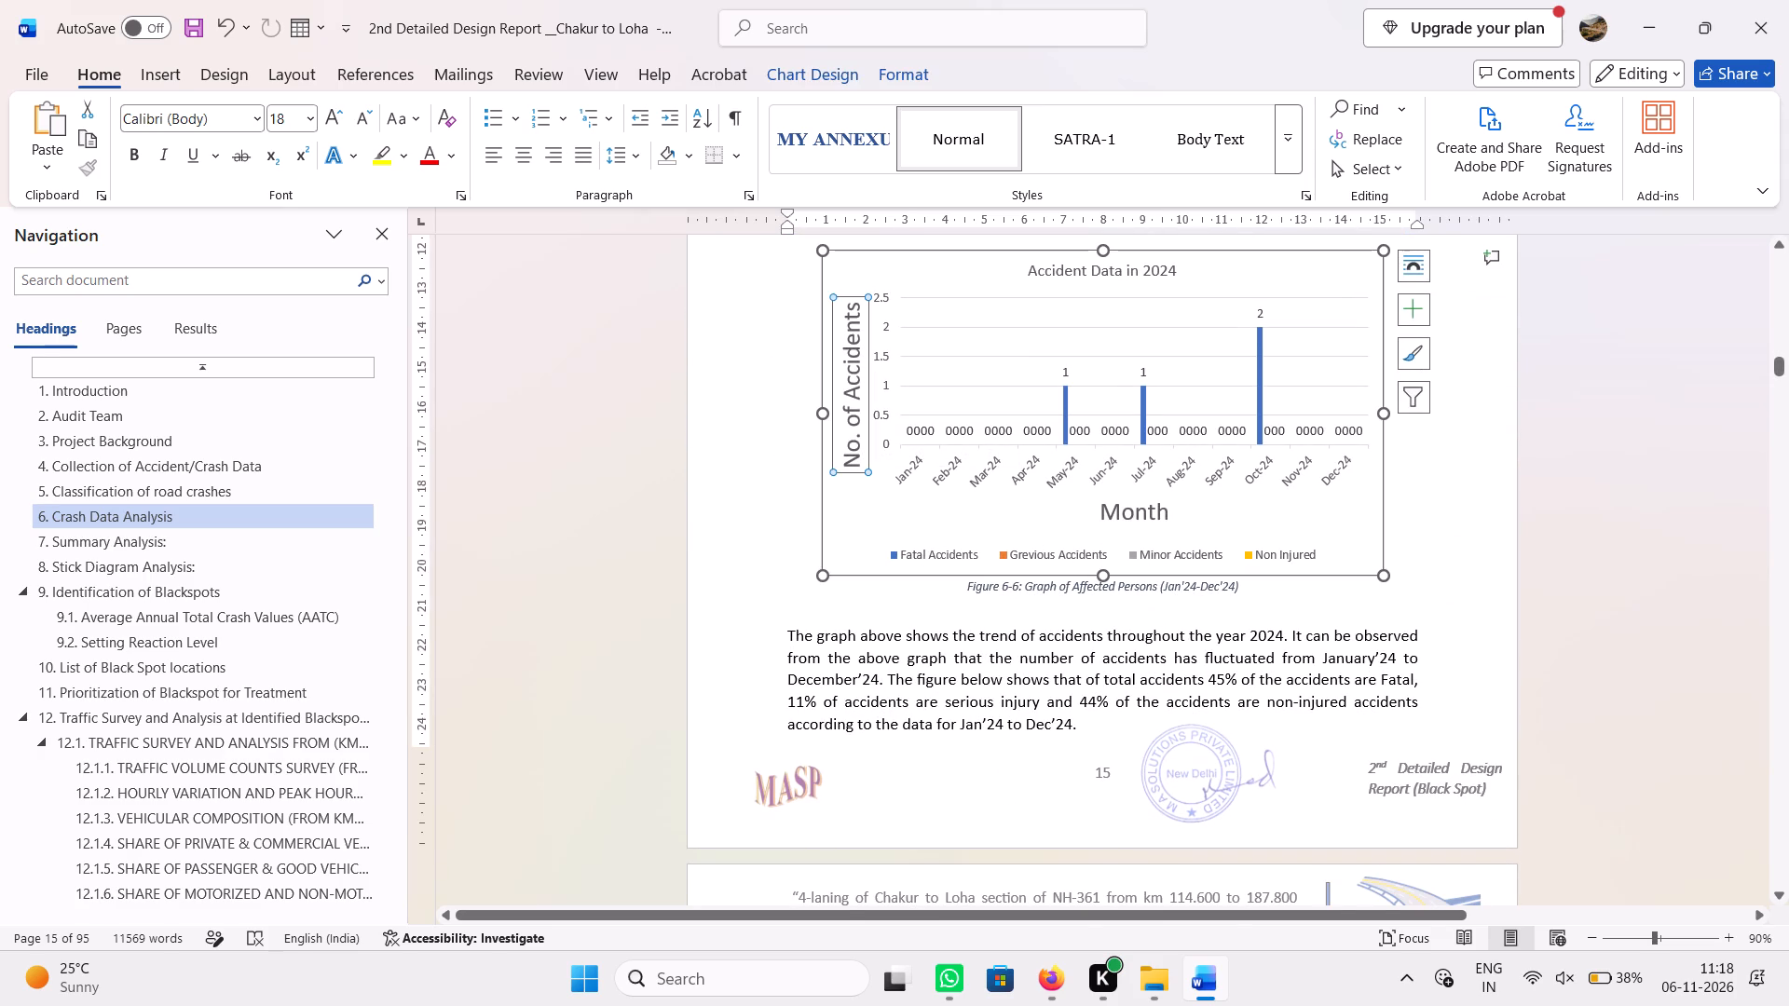
pyautogui.click(852, 472)
pyautogui.tripleClick(359, 119)
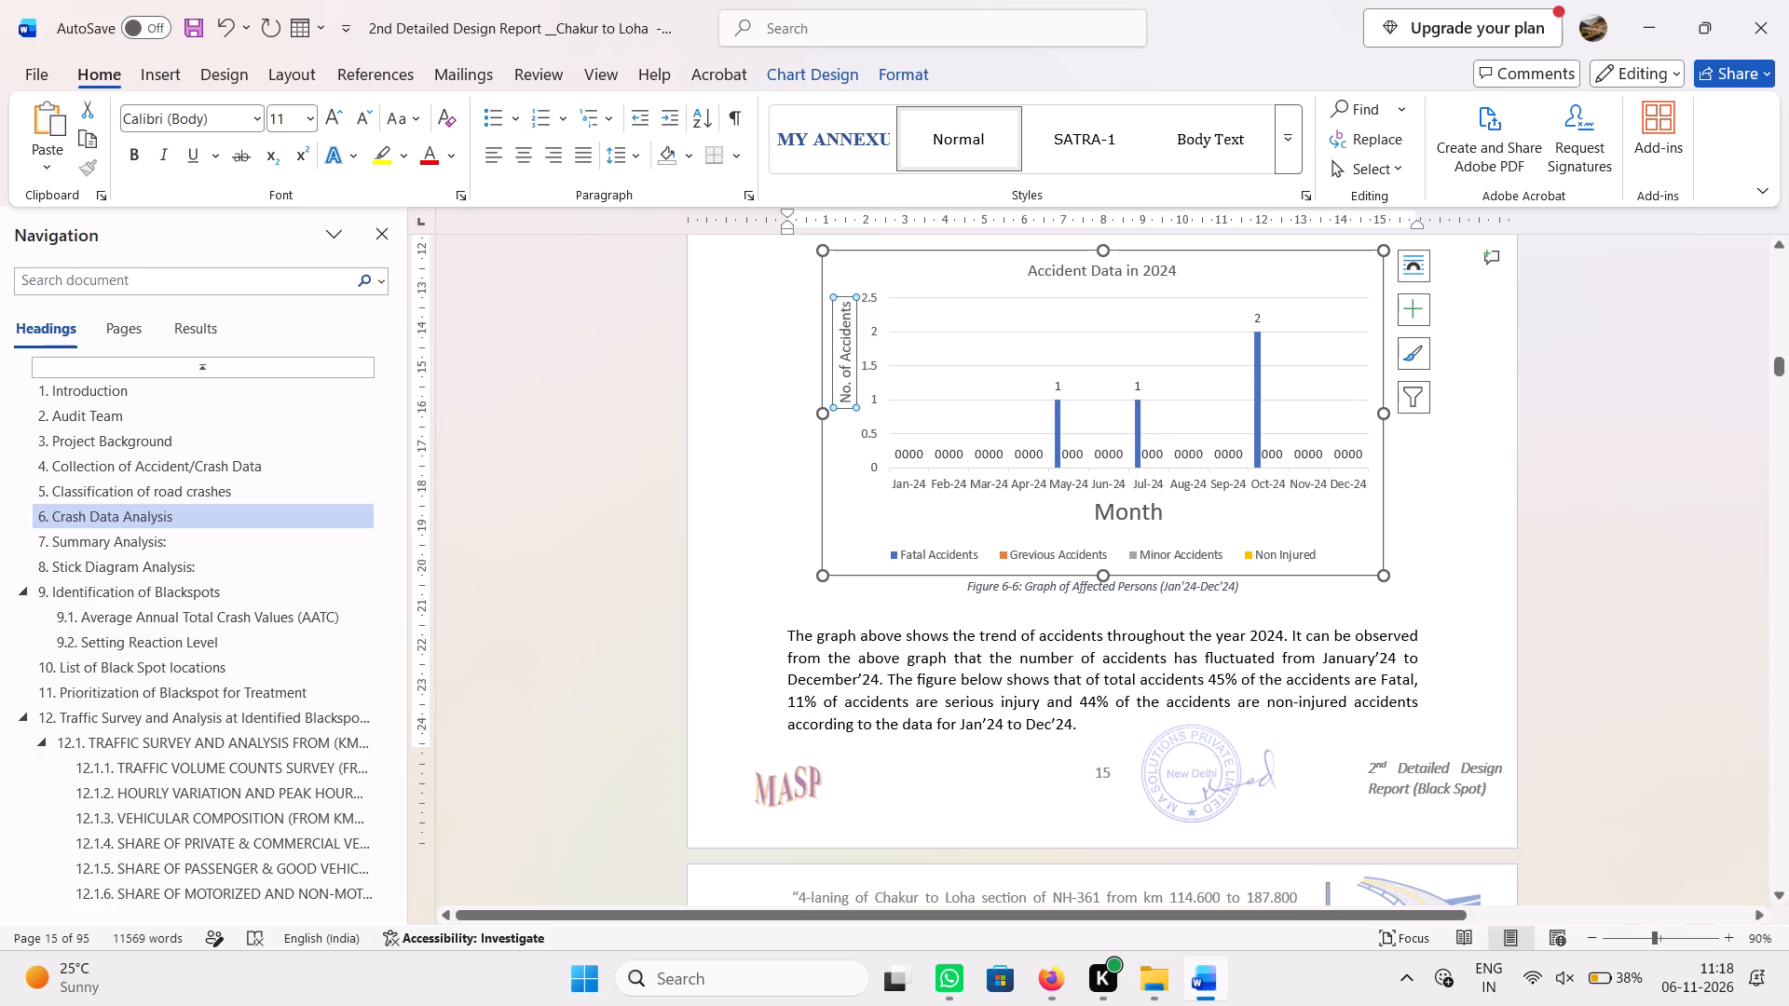
# Highlight the phrase "number of accidents has fluctuated" in yellow in the paragraph on the 2024 accident trend.
pyautogui.moveTo(1067, 588); pyautogui.dragTo(1209, 590)
pyautogui.click(1064, 272)
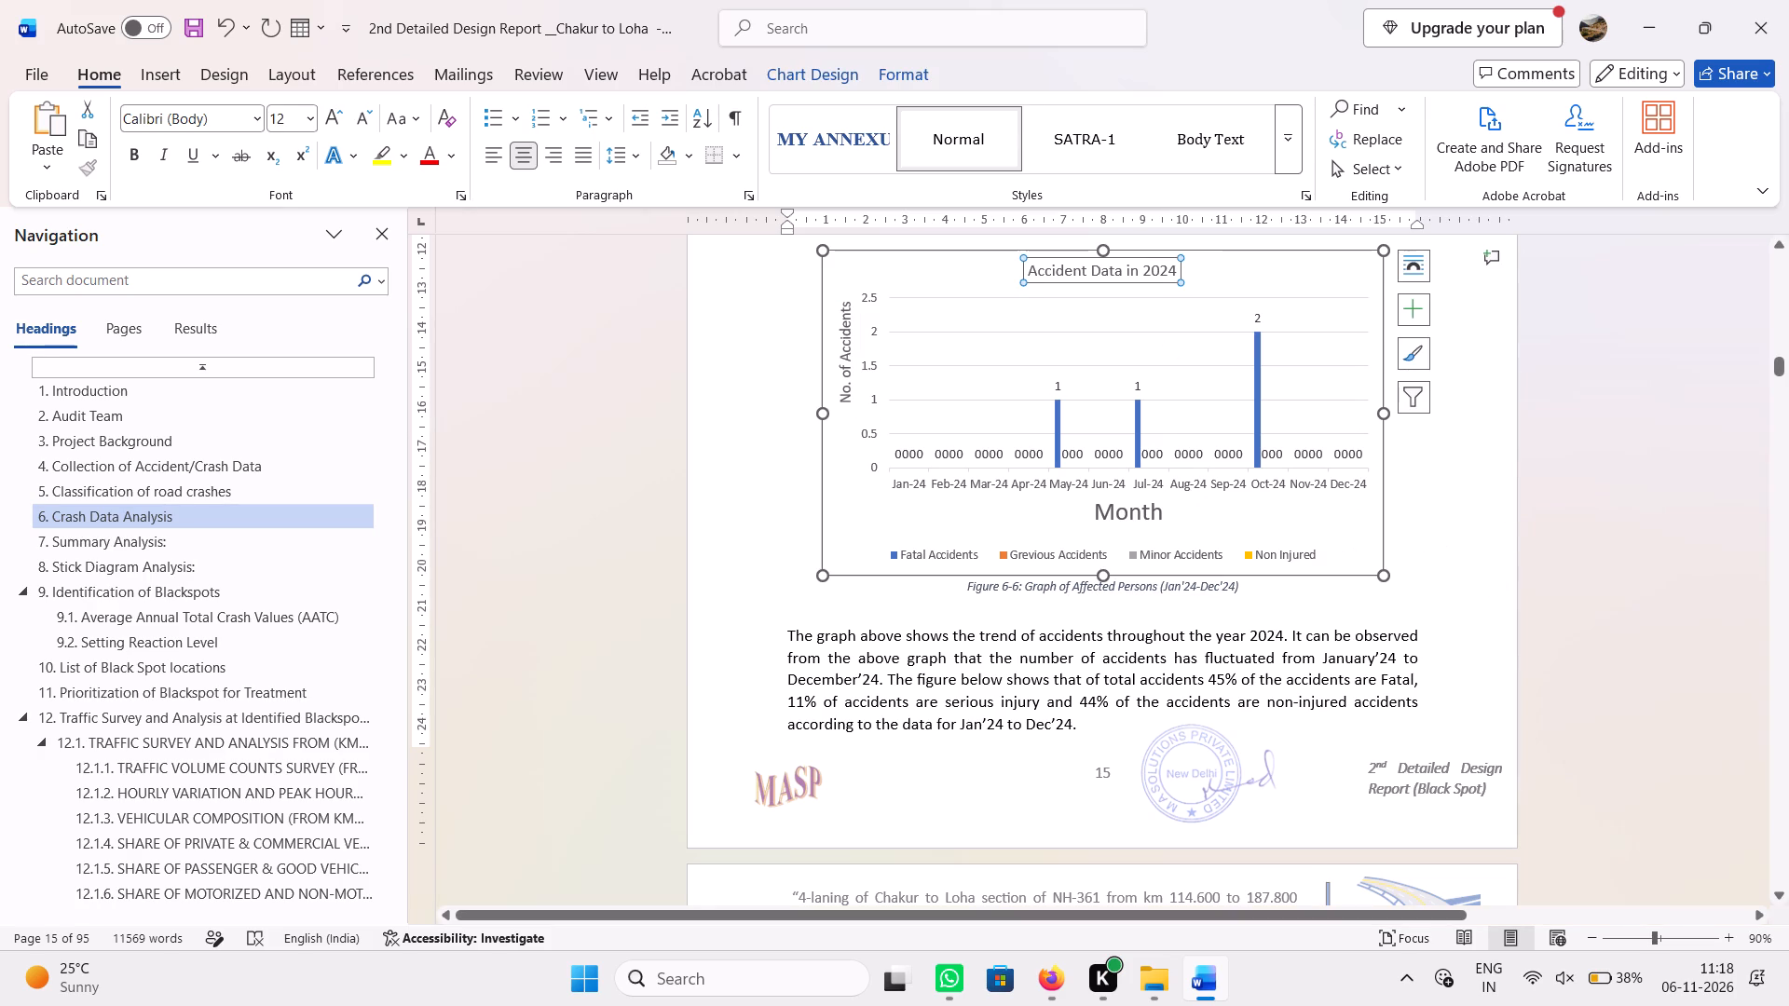
pyautogui.moveTo(1037, 265); pyautogui.dragTo(1138, 274)
pyautogui.click(1103, 664)
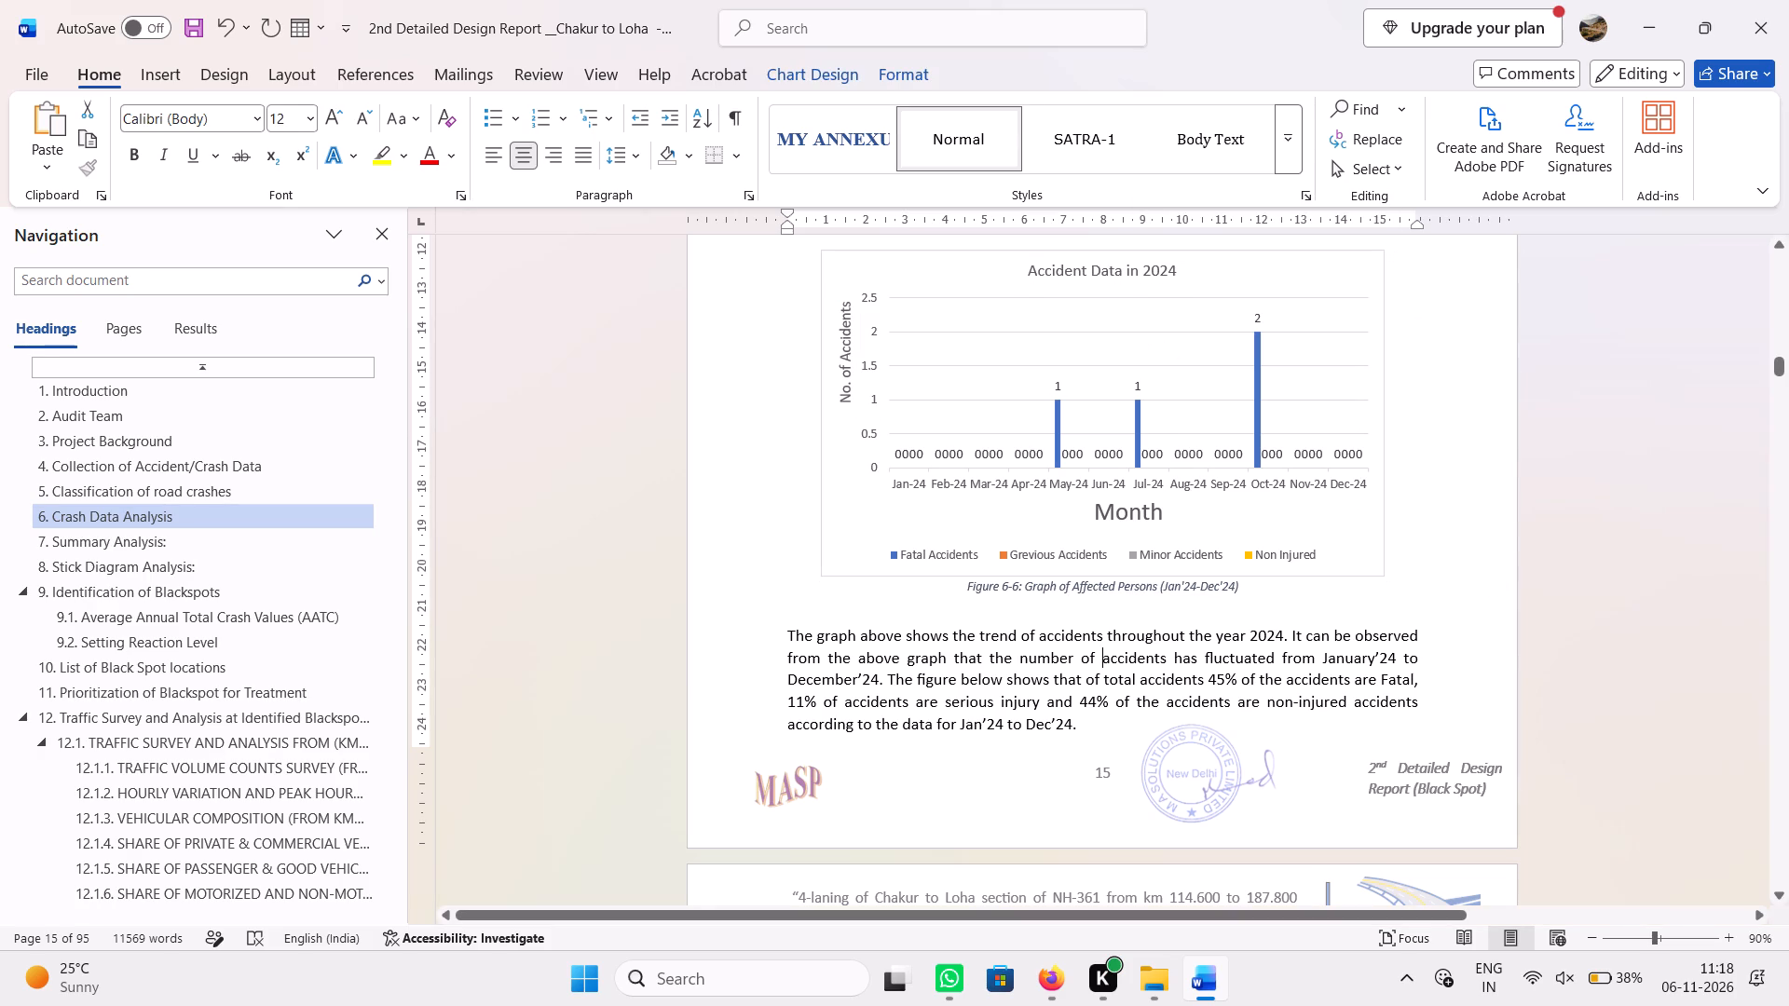
pyautogui.moveTo(1013, 661); pyautogui.dragTo(1265, 659)
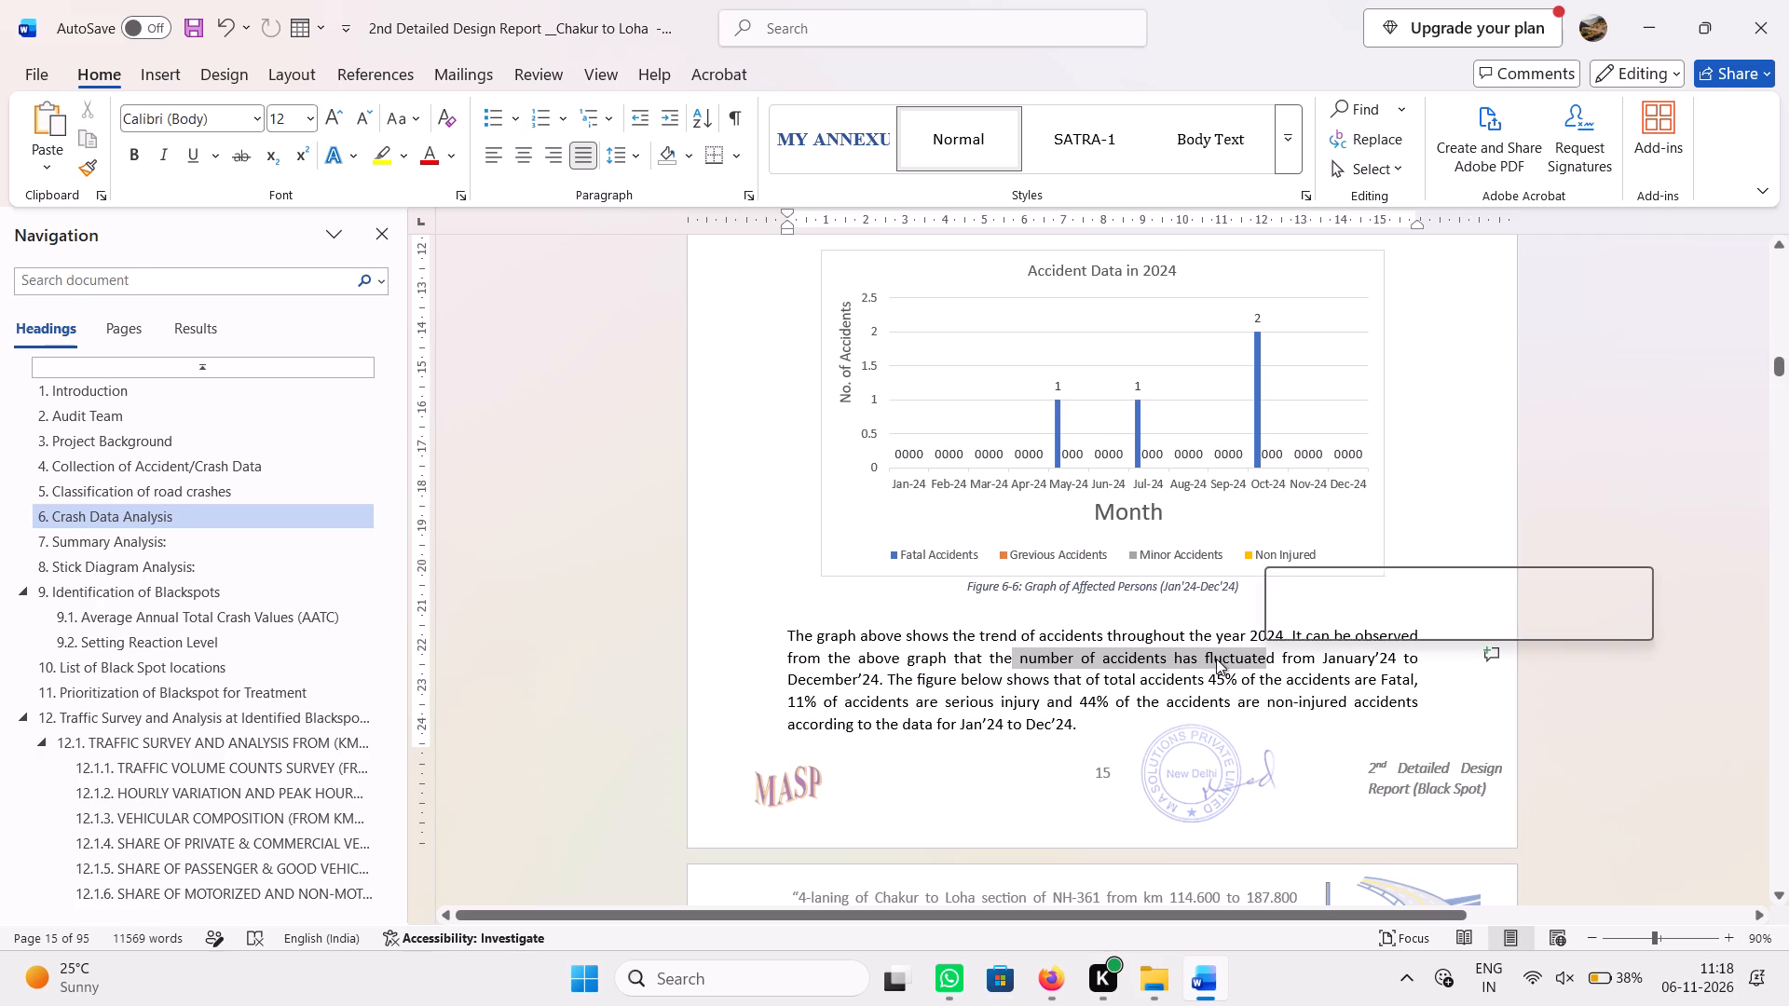
pyautogui.click(1019, 663)
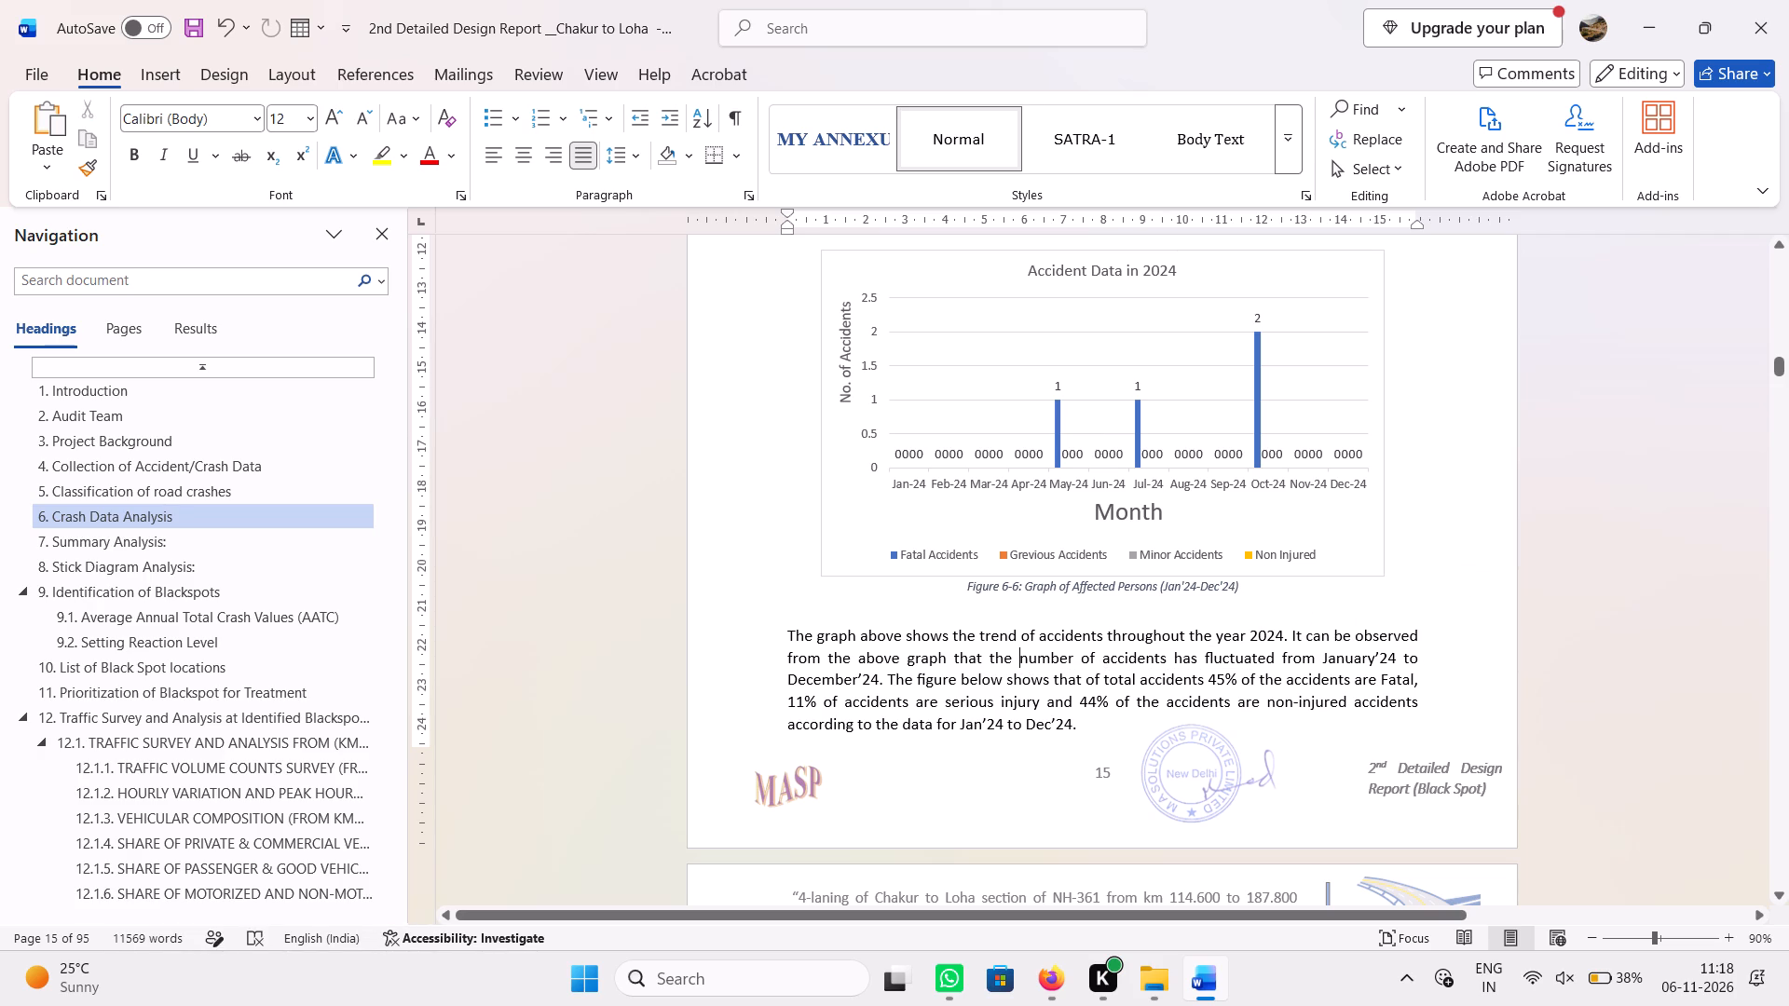
pyautogui.moveTo(1017, 651); pyautogui.dragTo(1251, 658)
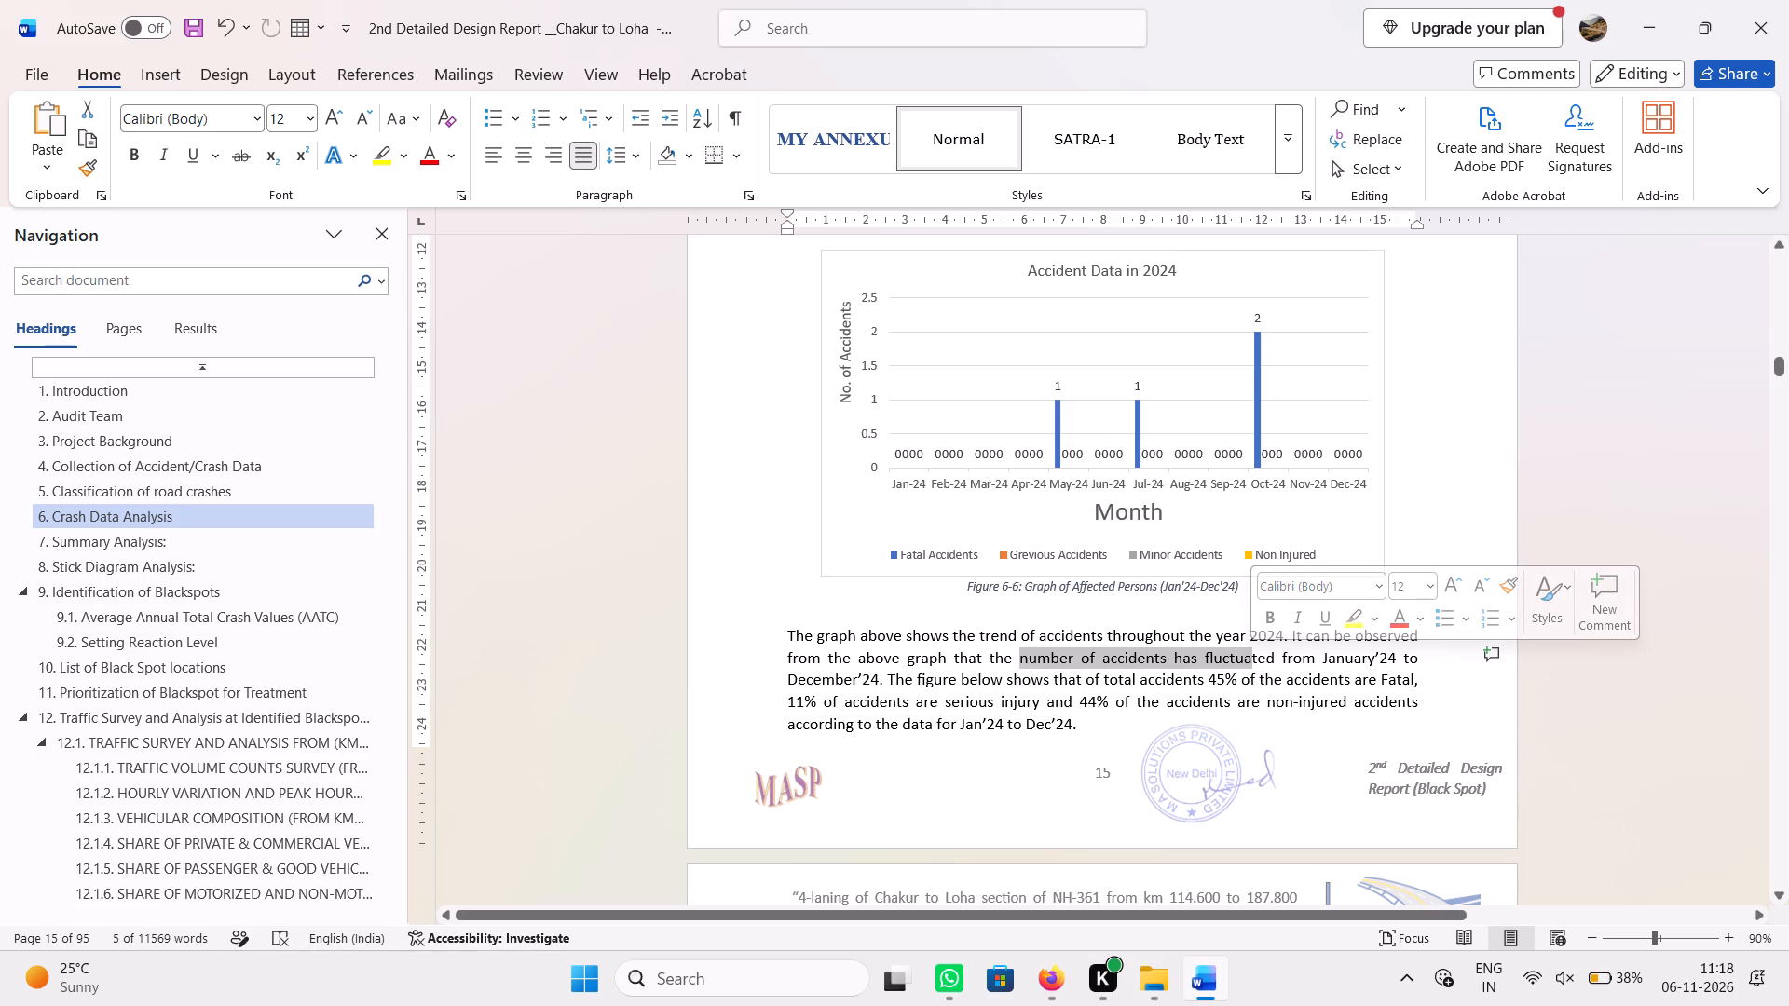
pyautogui.click(373, 151)
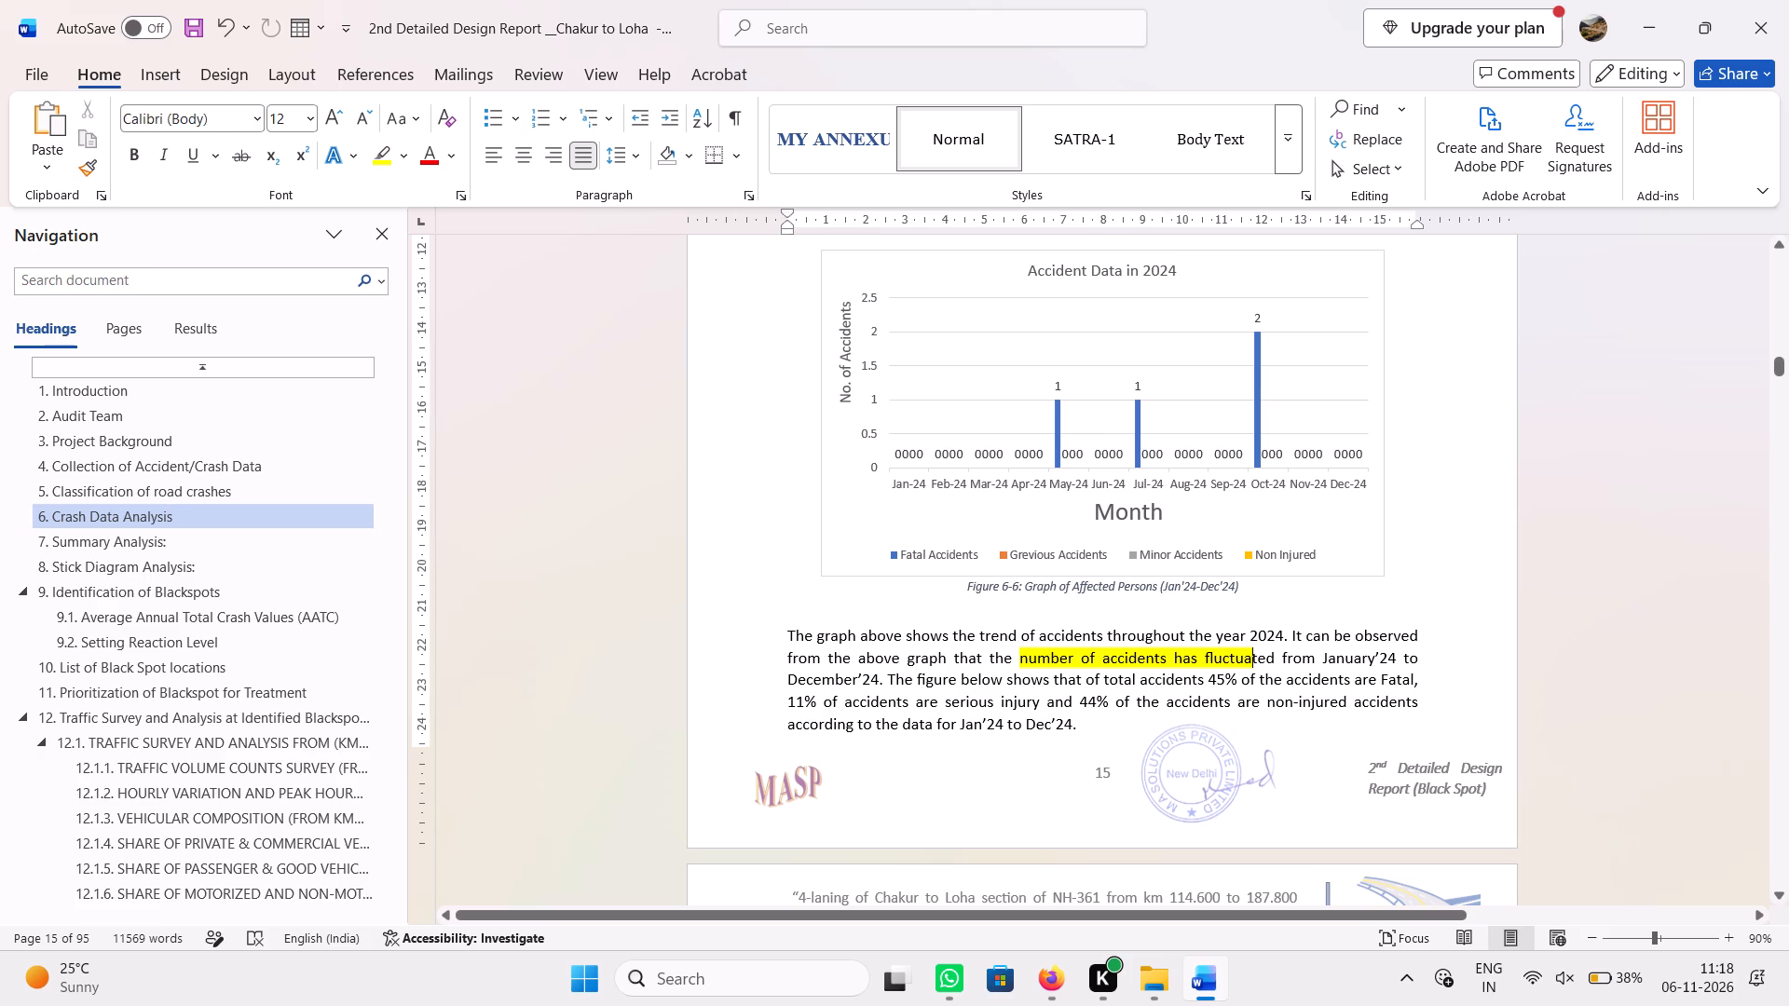
# Review the 2024 pie chart and Figure 6-8 with the notes below, and return to the Accident Data in 2023 chart.
pyautogui.scroll(-1, 1058, 664)
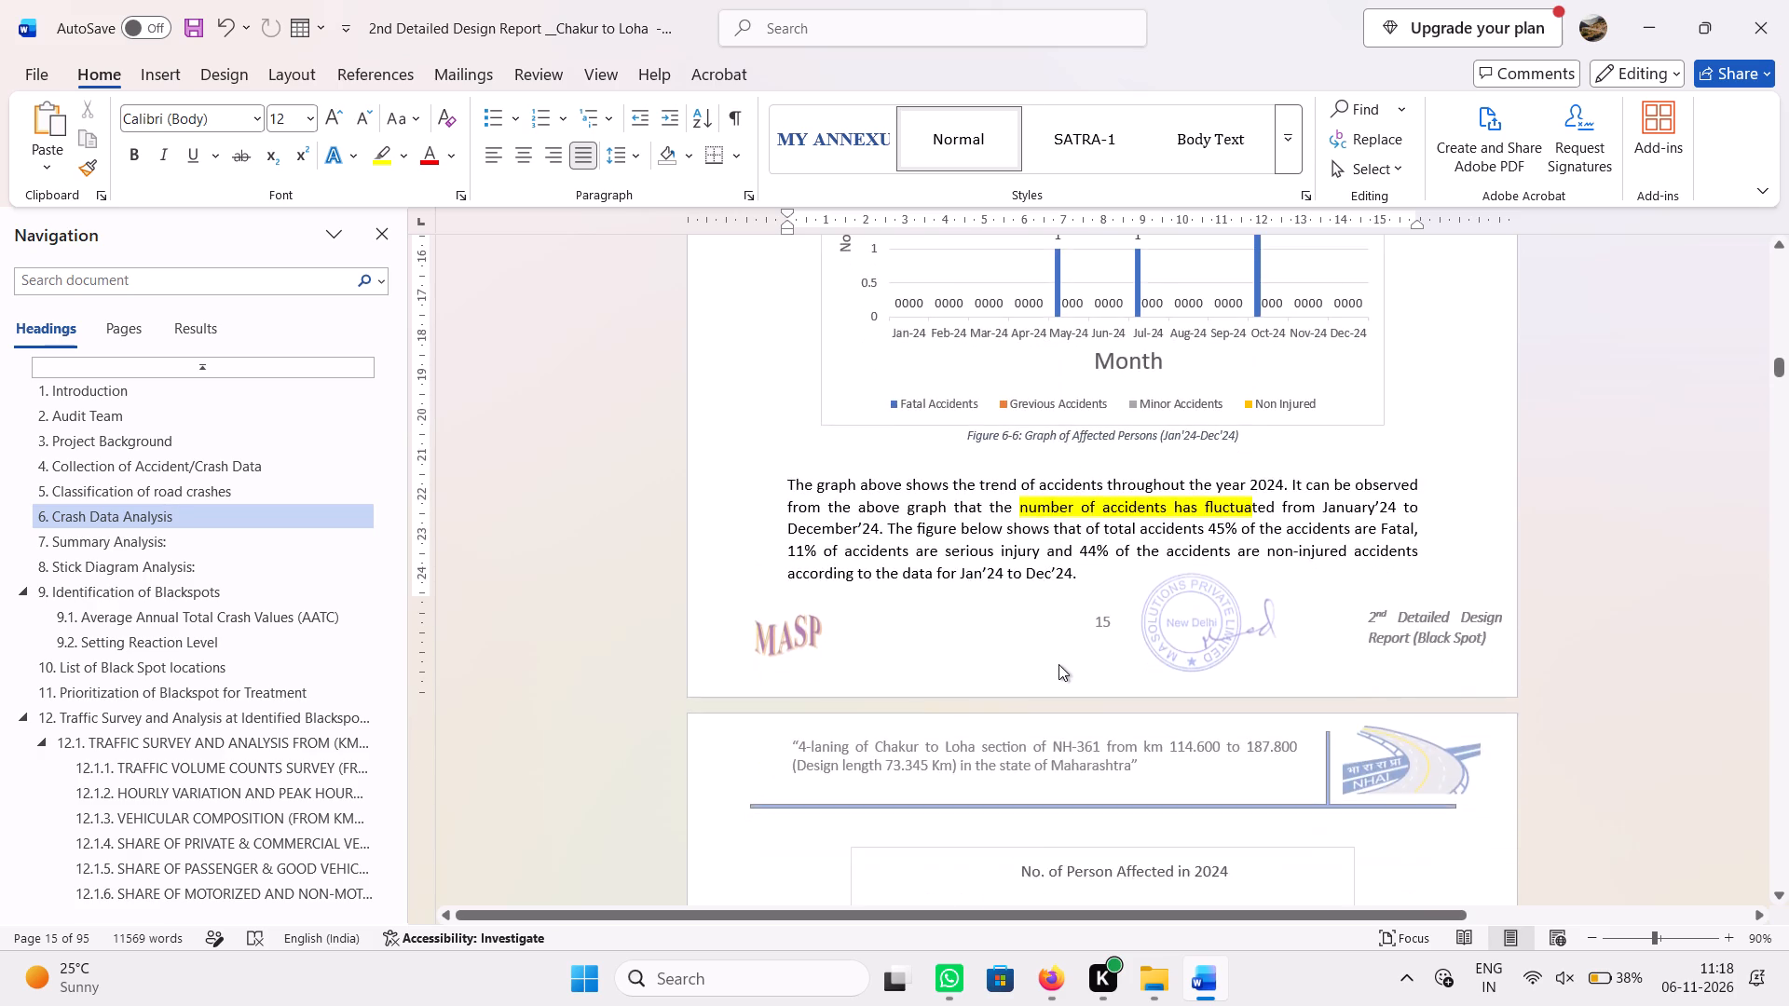
pyautogui.scroll(-2, 1064, 666)
pyautogui.scroll(-4, 1066, 591)
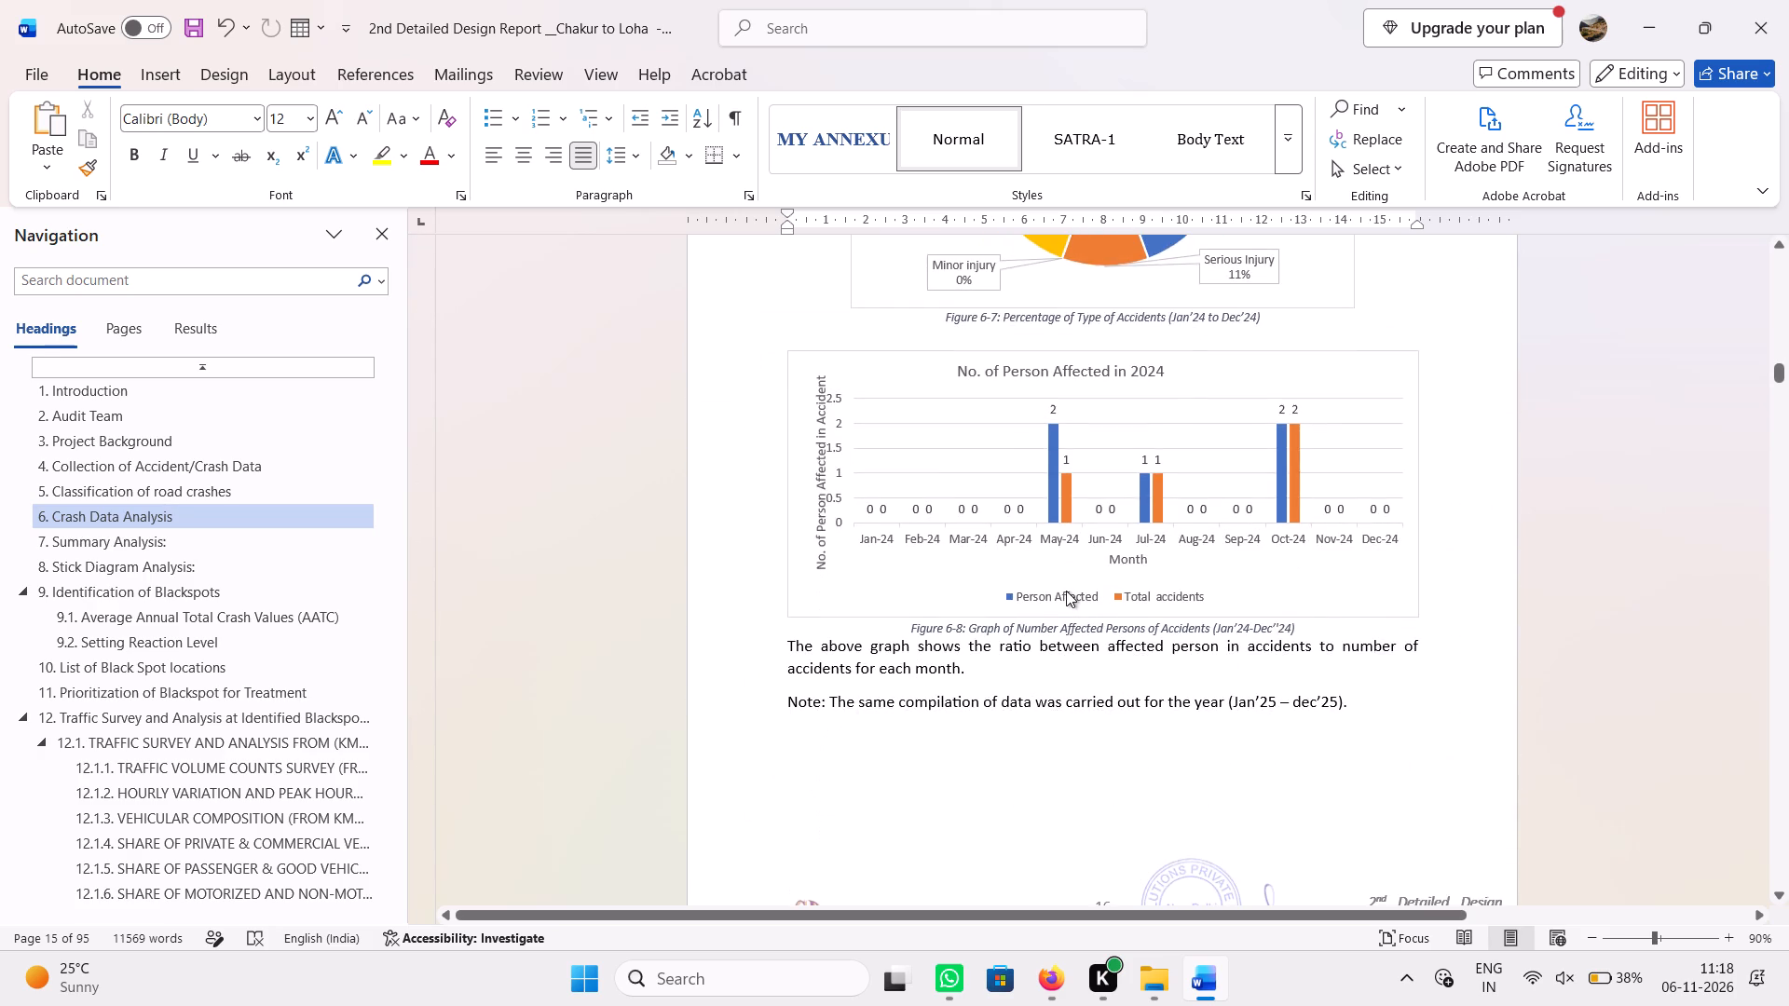
pyautogui.scroll(-3, 1066, 589)
pyautogui.scroll(7, 1066, 579)
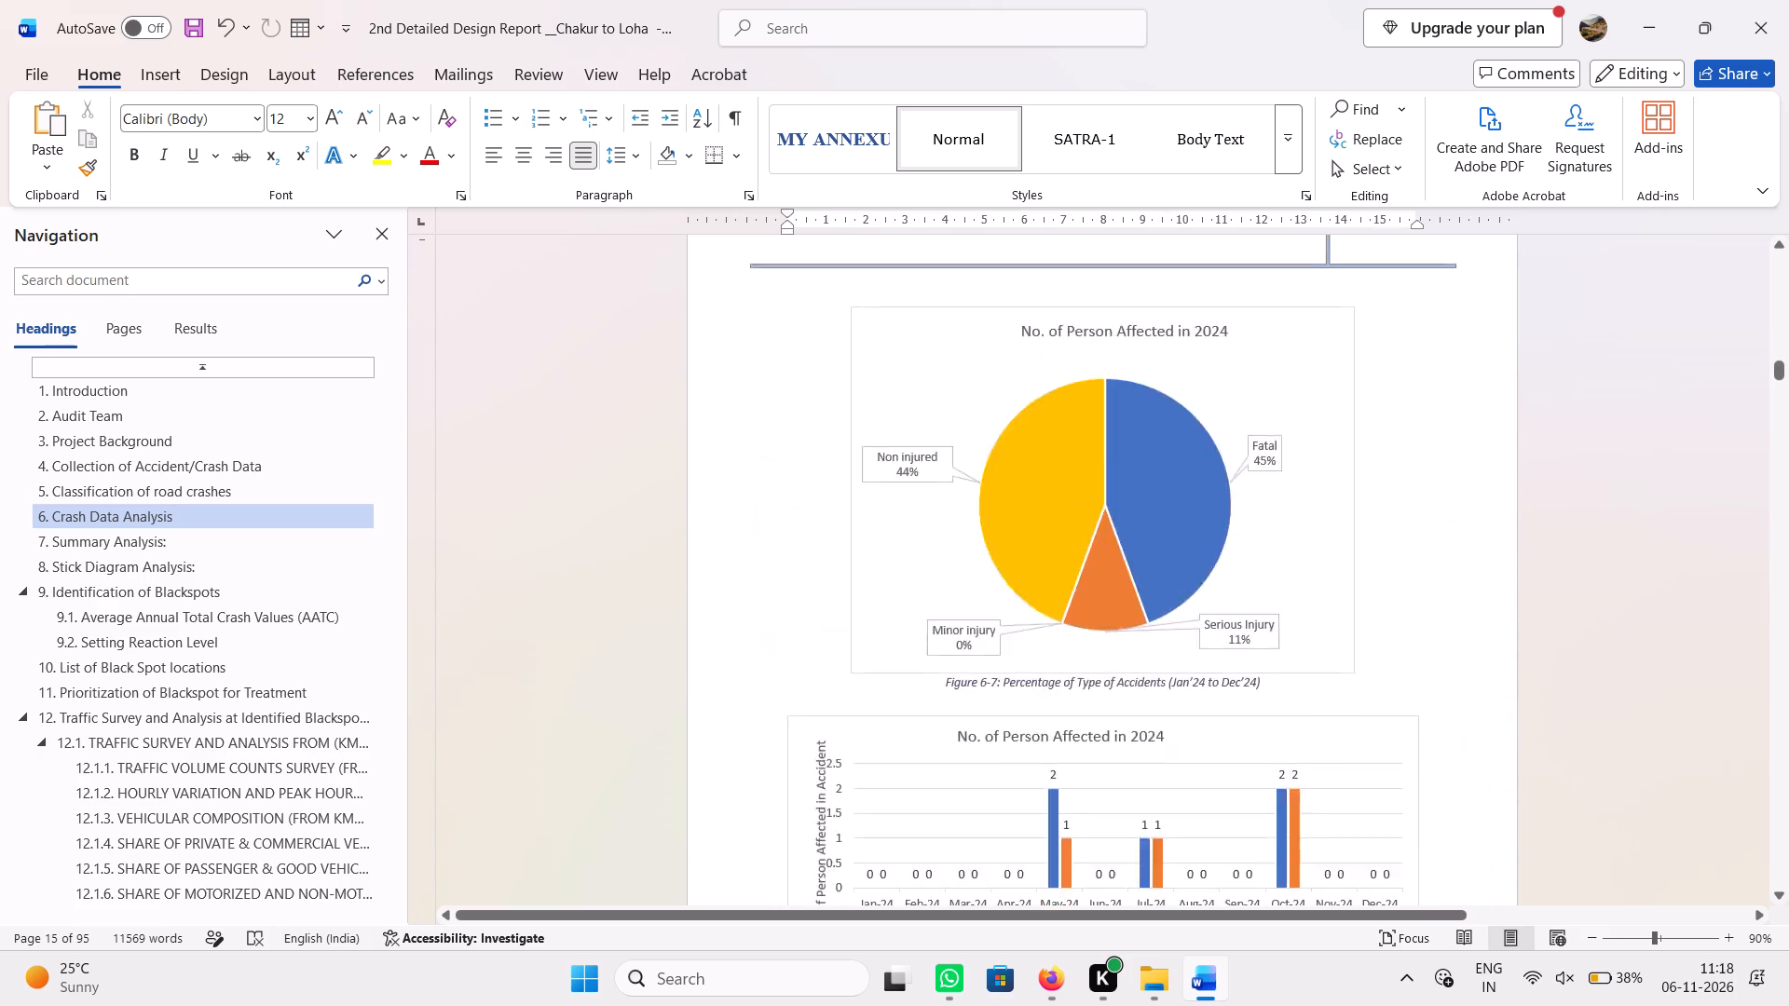
pyautogui.scroll(18, 1066, 579)
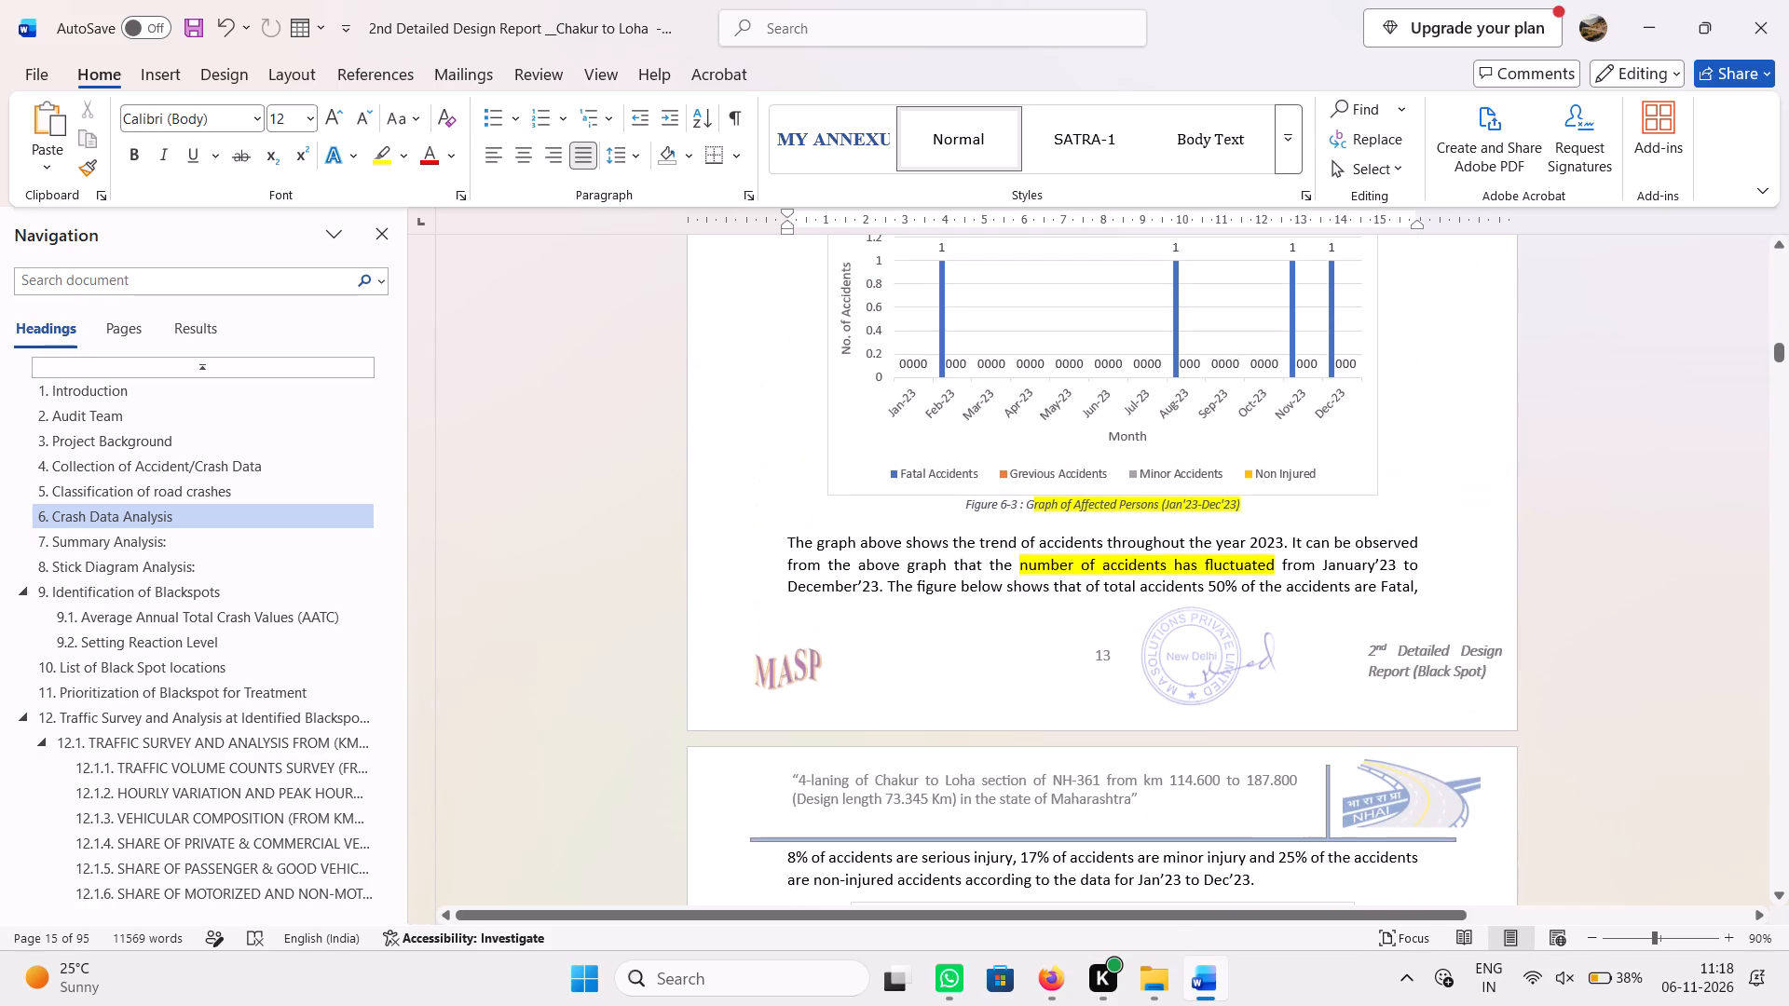
pyautogui.scroll(1, 1066, 579)
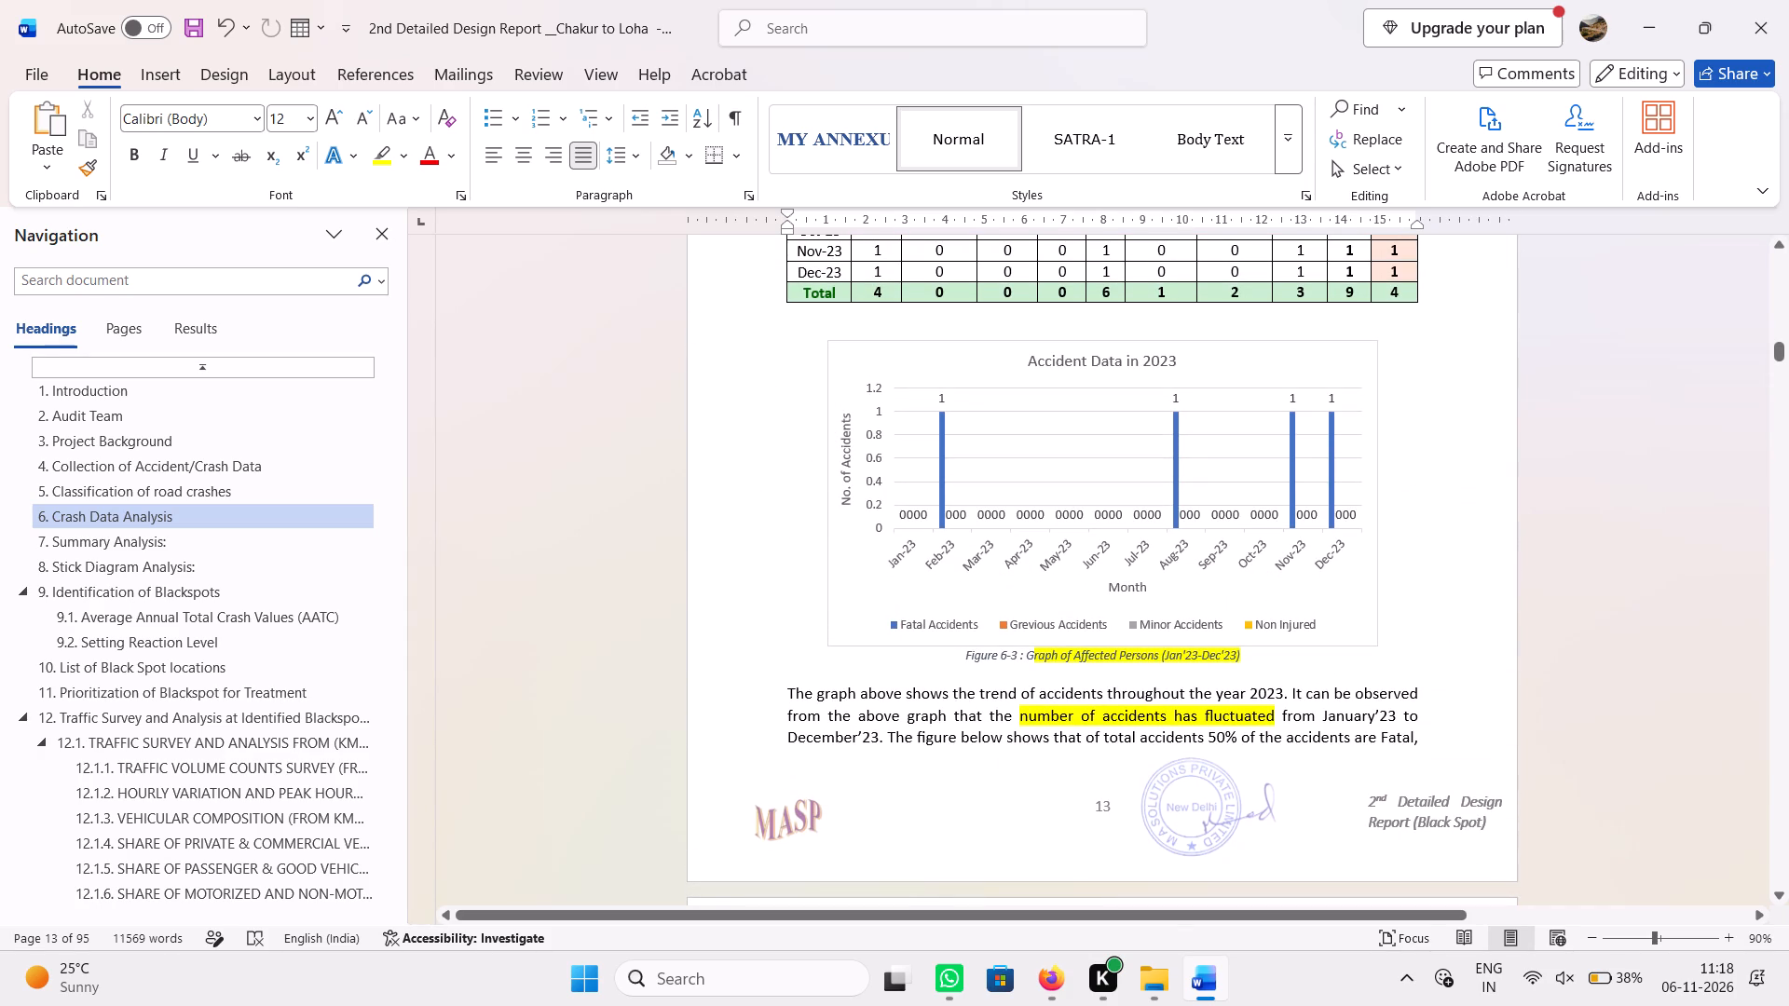
# Compare the Feb-23 row of Table 6-2 with the Feb-23 bar in the Accident Data in 2023 chart.
pyautogui.click(941, 463)
pyautogui.scroll(3, 941, 463)
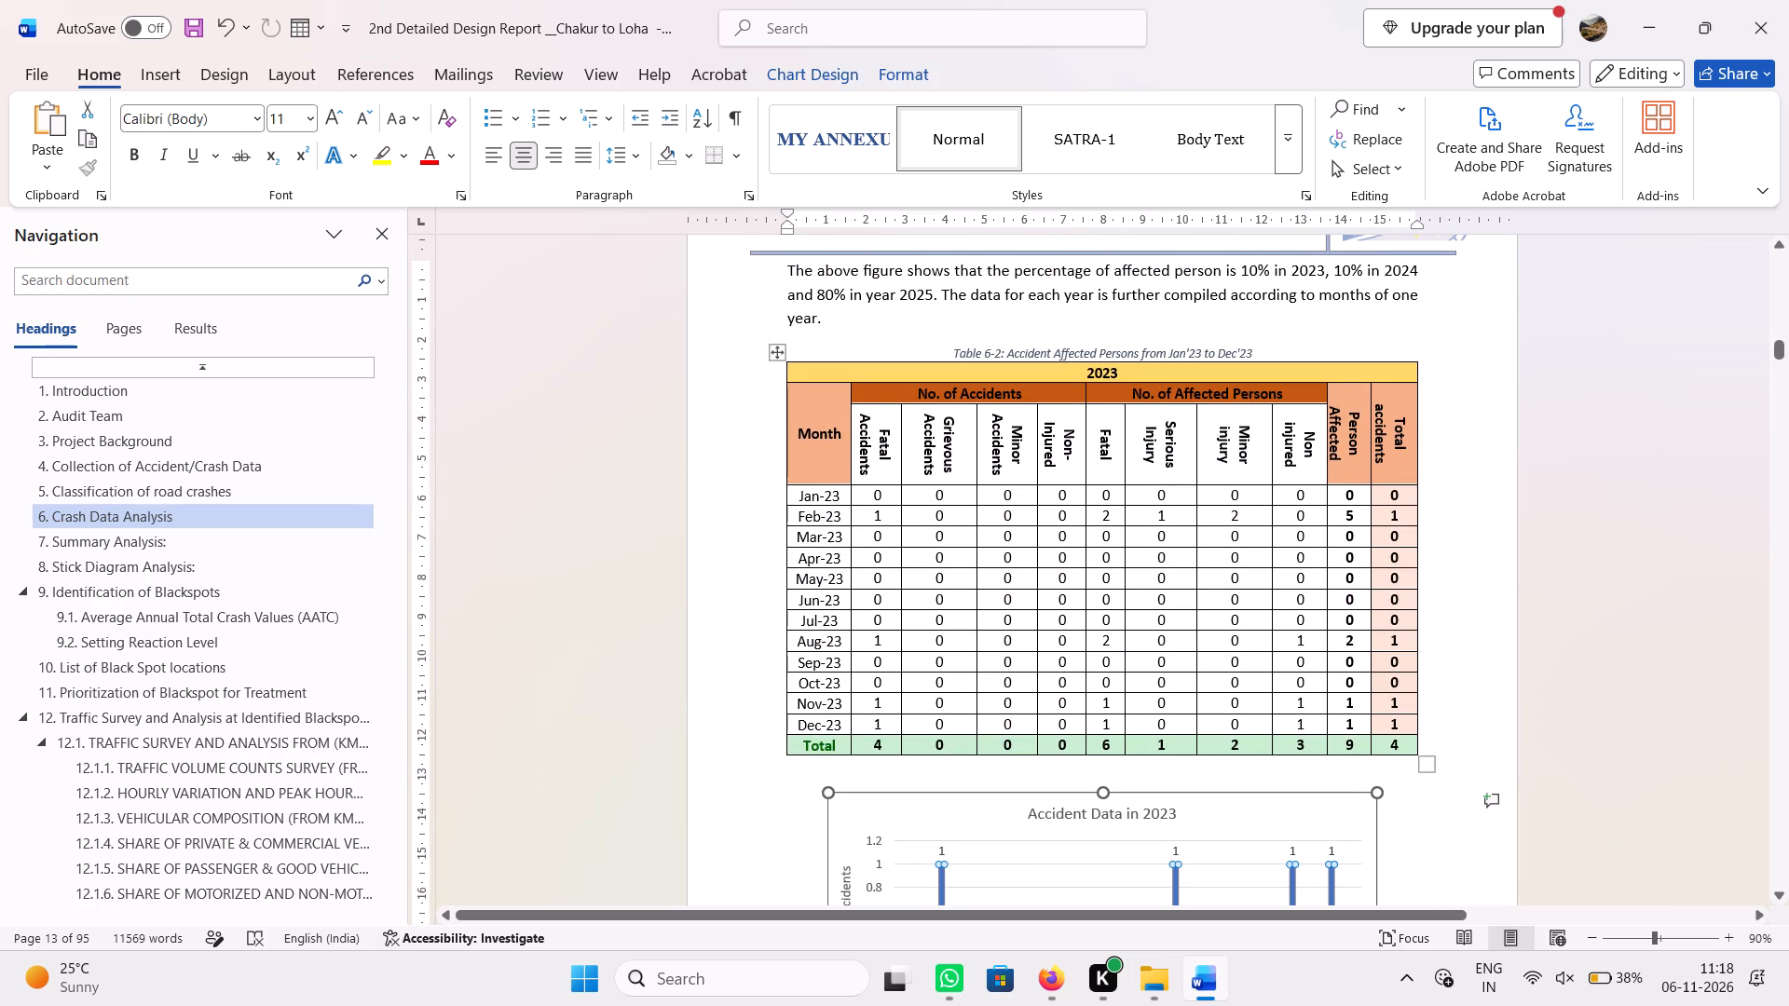
pyautogui.click(881, 513)
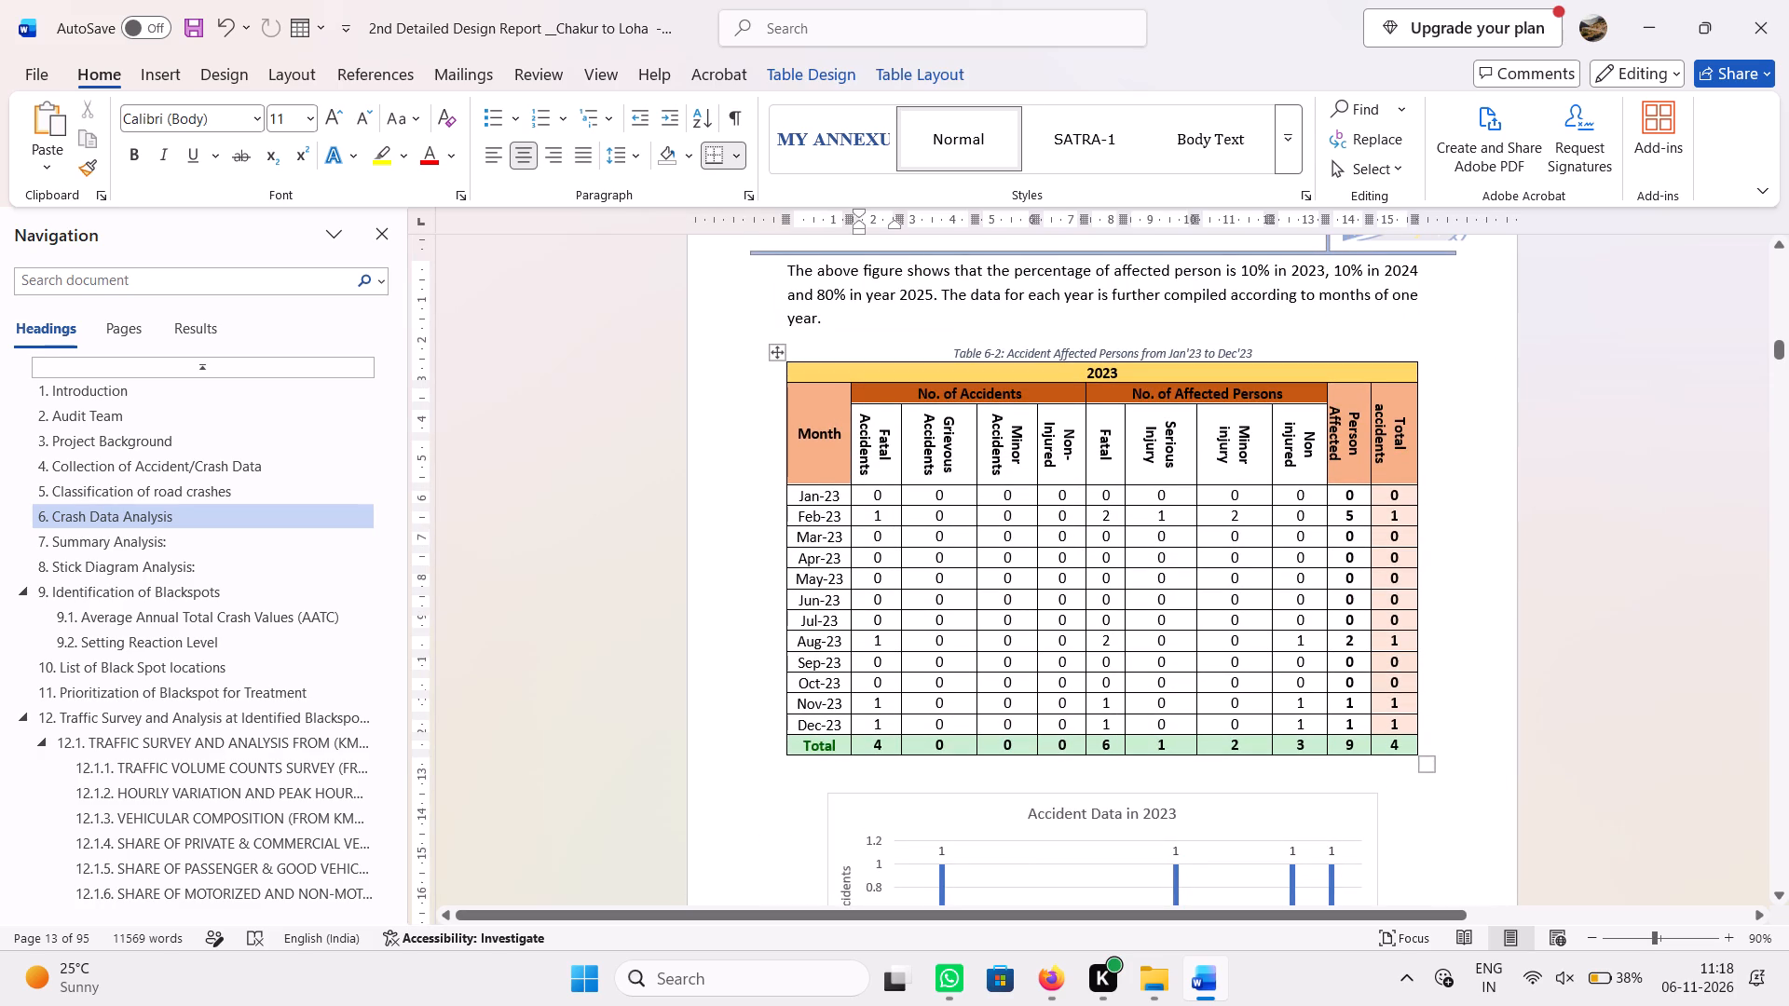
pyautogui.moveTo(878, 512); pyautogui.dragTo(888, 513)
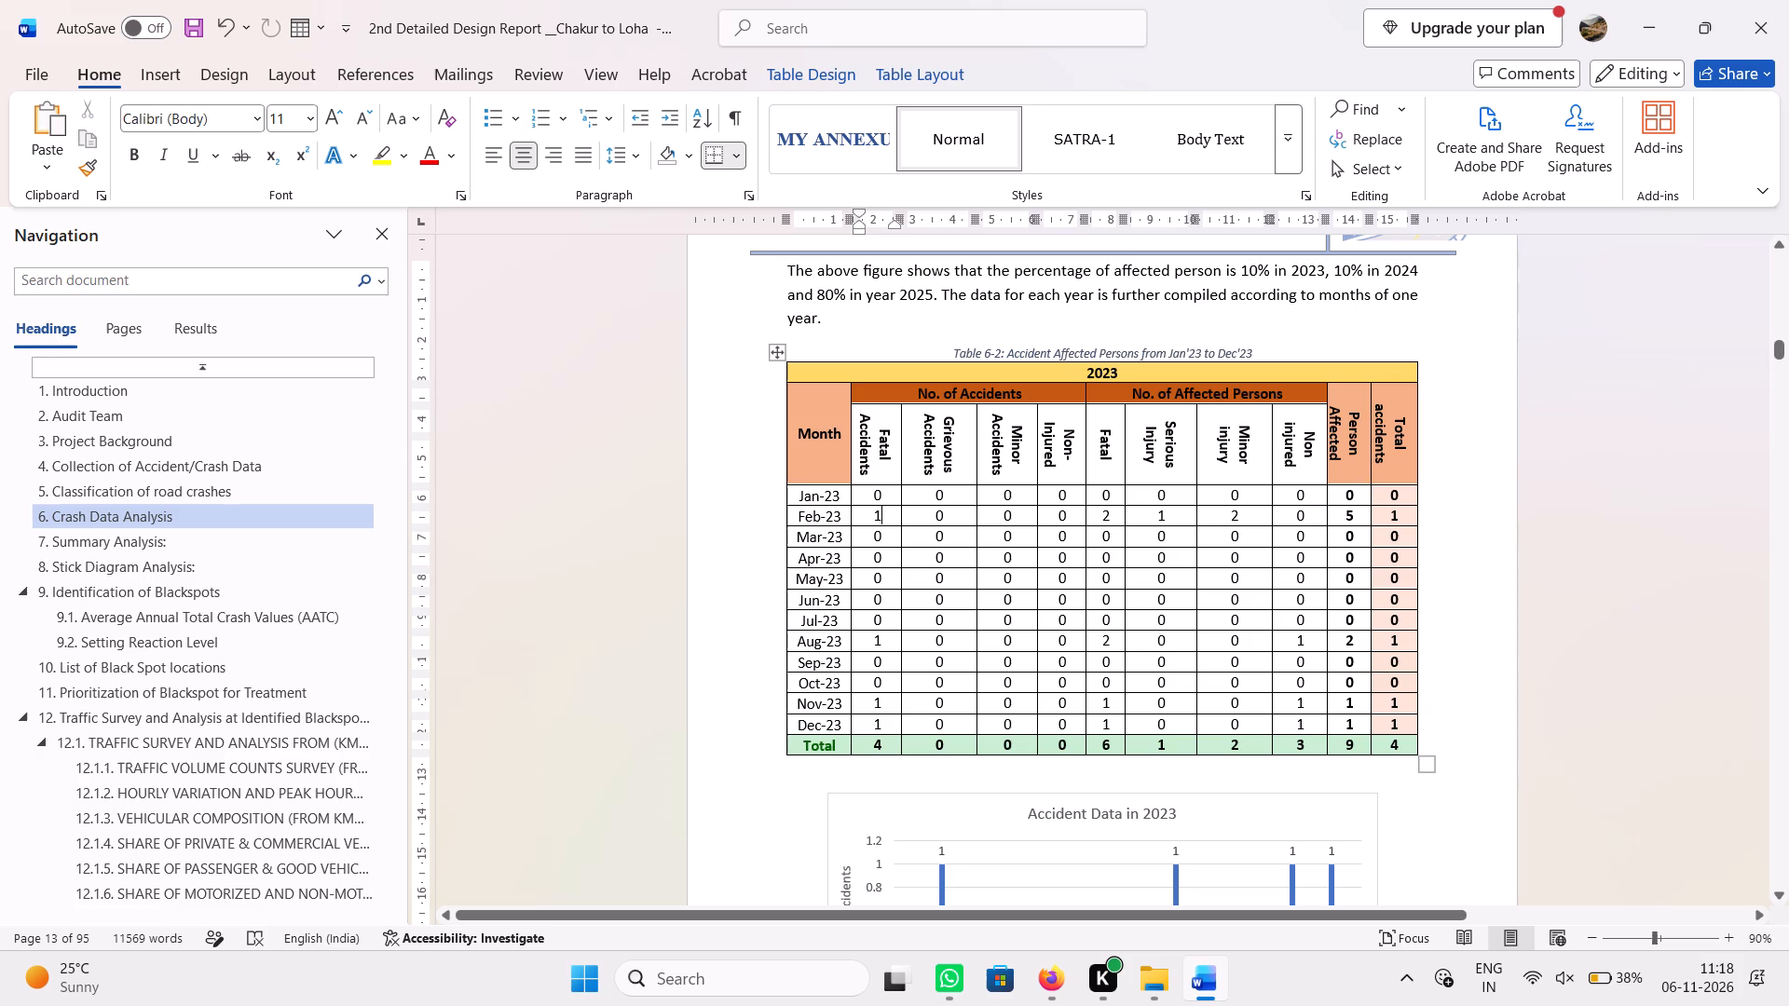
pyautogui.click(1239, 518)
pyautogui.scroll(-1, 1239, 518)
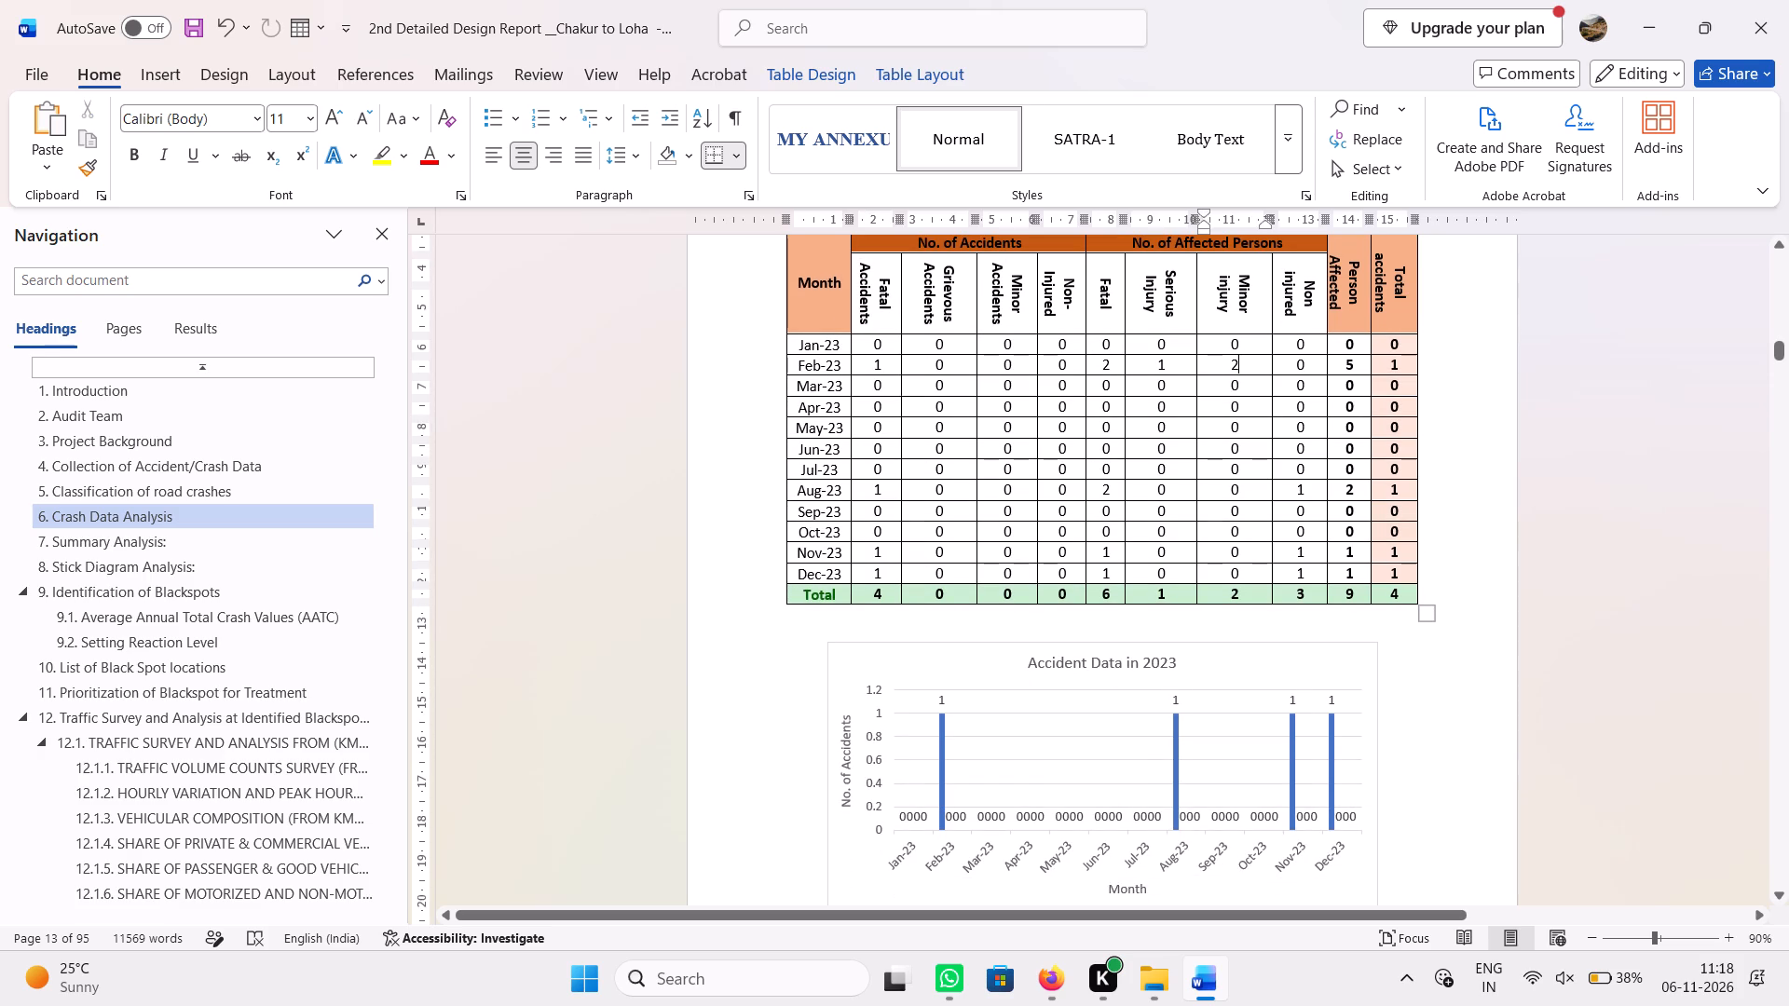
pyautogui.moveTo(865, 361); pyautogui.dragTo(1048, 364)
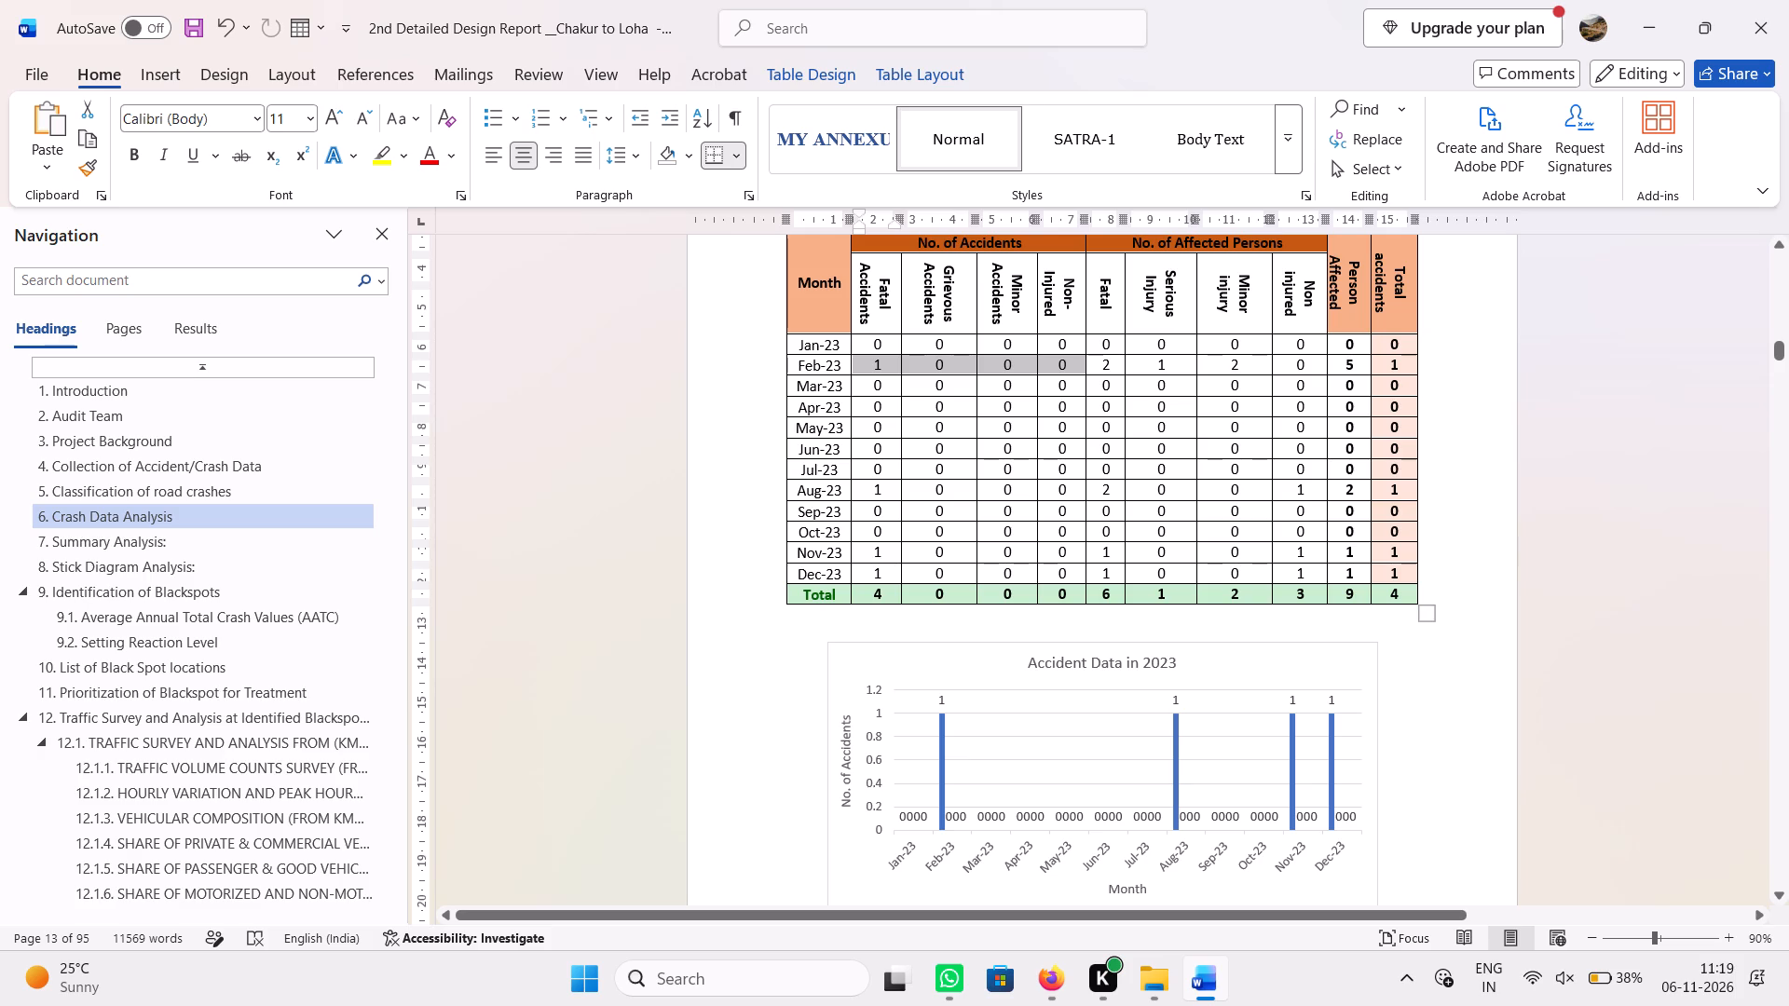
pyautogui.scroll(-2, 915, 642)
# Check the wording of the Figure 6-3 caption against its chart's axis title and the paragraph on the 2023 accident trend.
pyautogui.click(1081, 653)
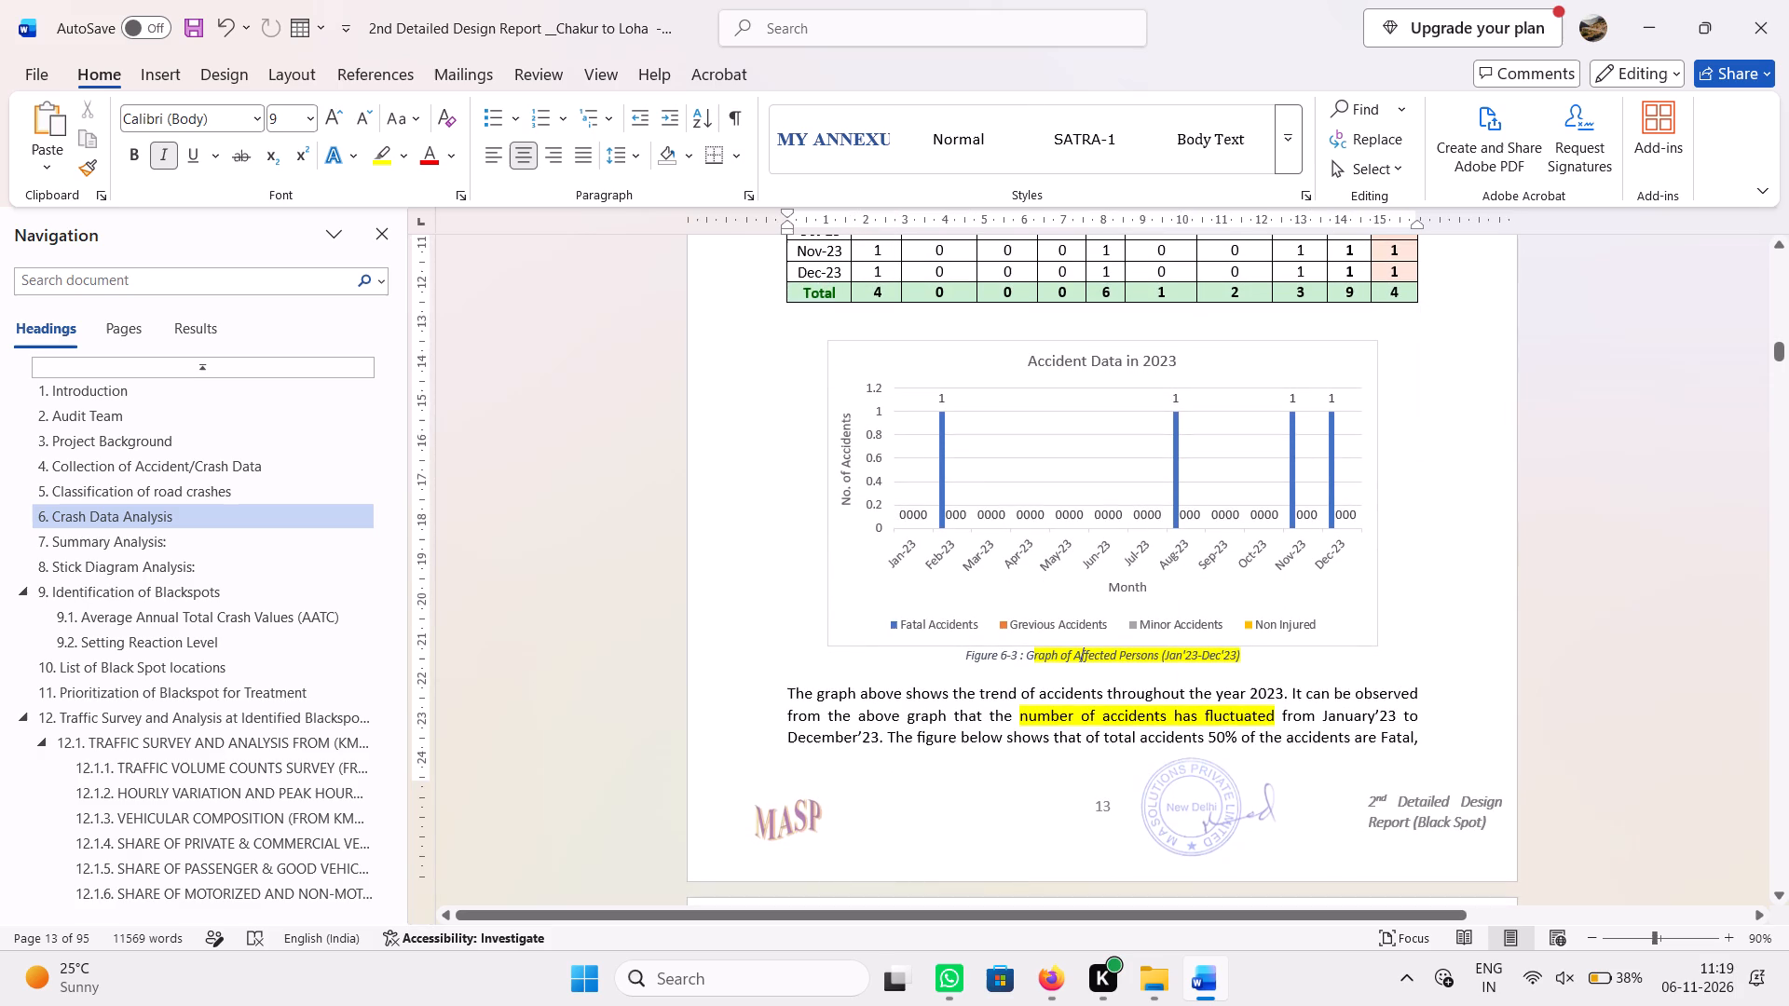
pyautogui.moveTo(1074, 654); pyautogui.dragTo(1162, 658)
pyautogui.click(1092, 714)
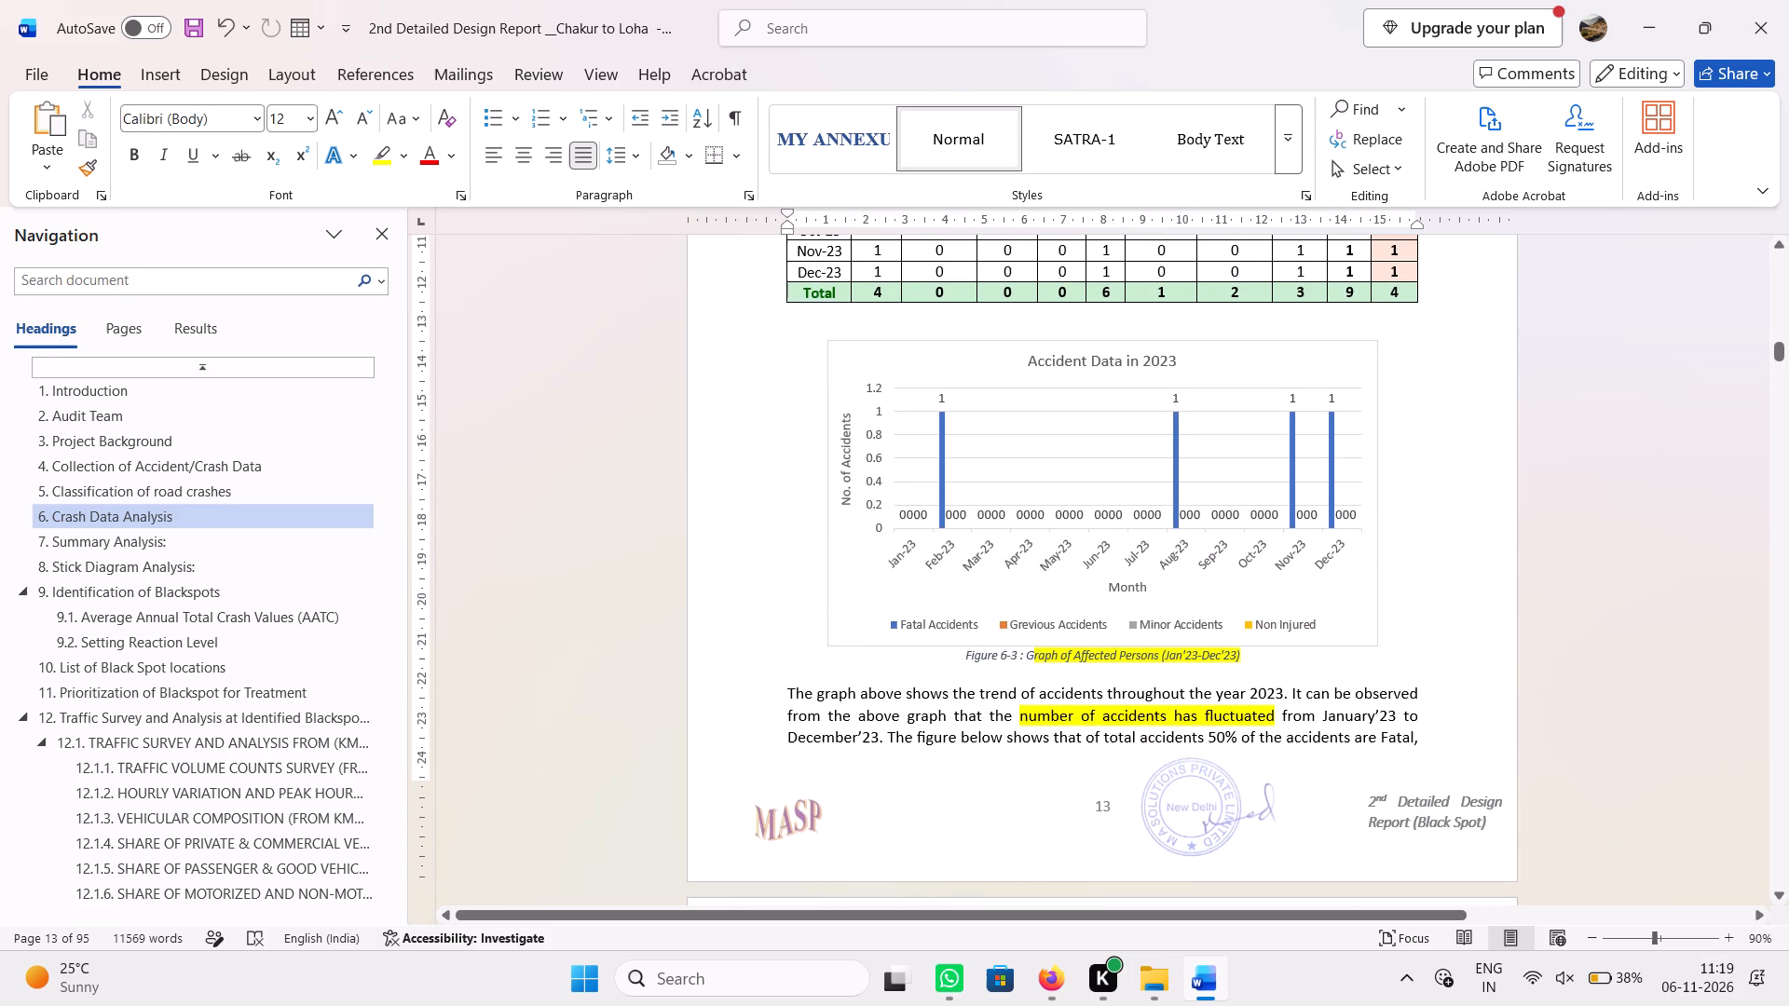
pyautogui.click(846, 498)
pyautogui.click(1058, 659)
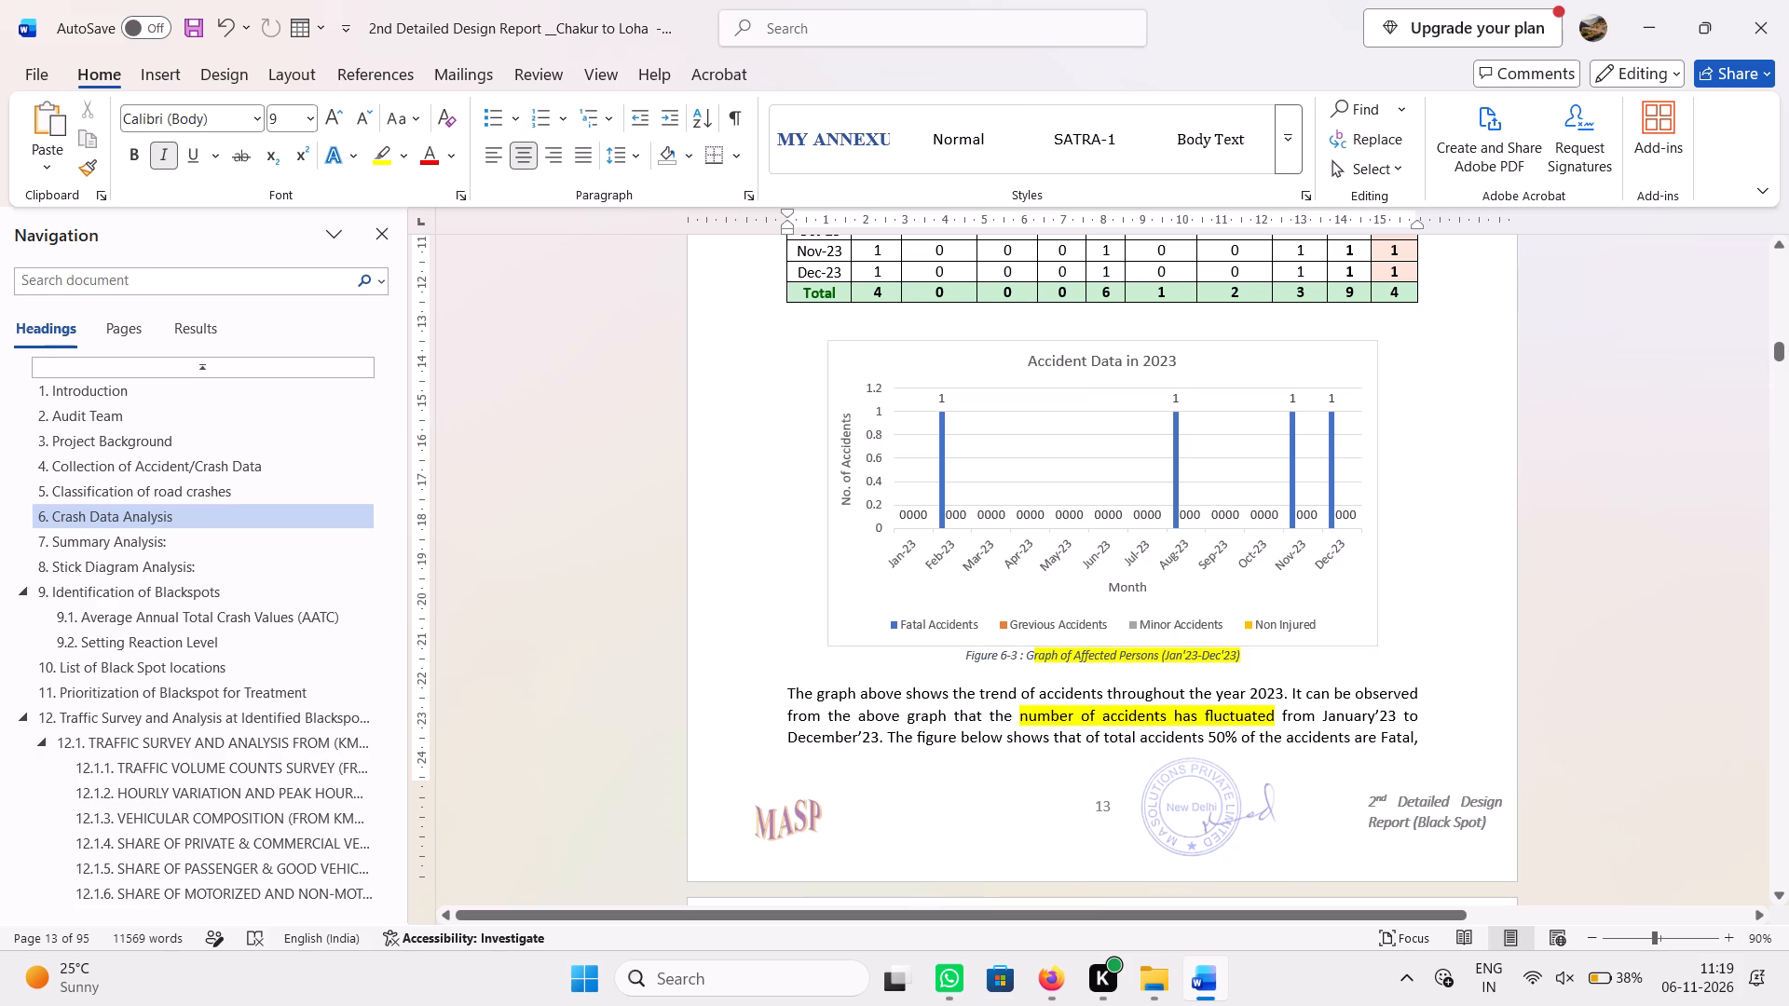
pyautogui.moveTo(861, 716); pyautogui.dragTo(990, 722)
pyautogui.click(1097, 727)
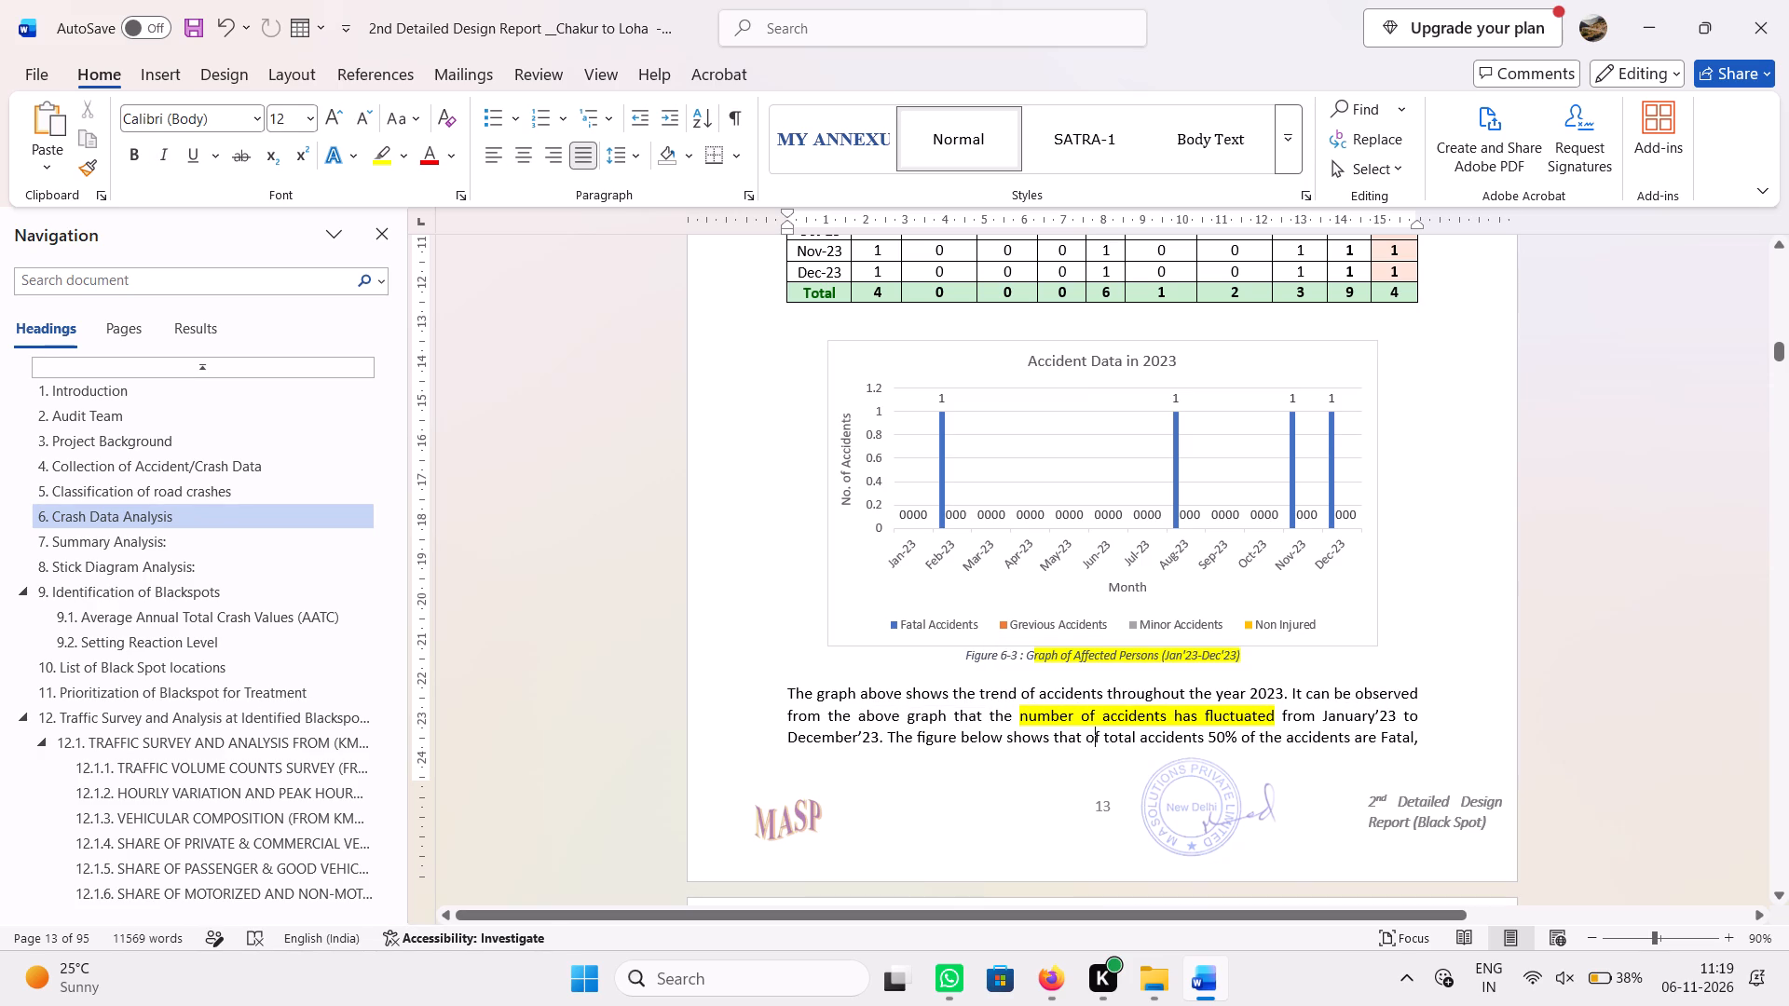
pyautogui.moveTo(1072, 661); pyautogui.dragTo(1118, 661)
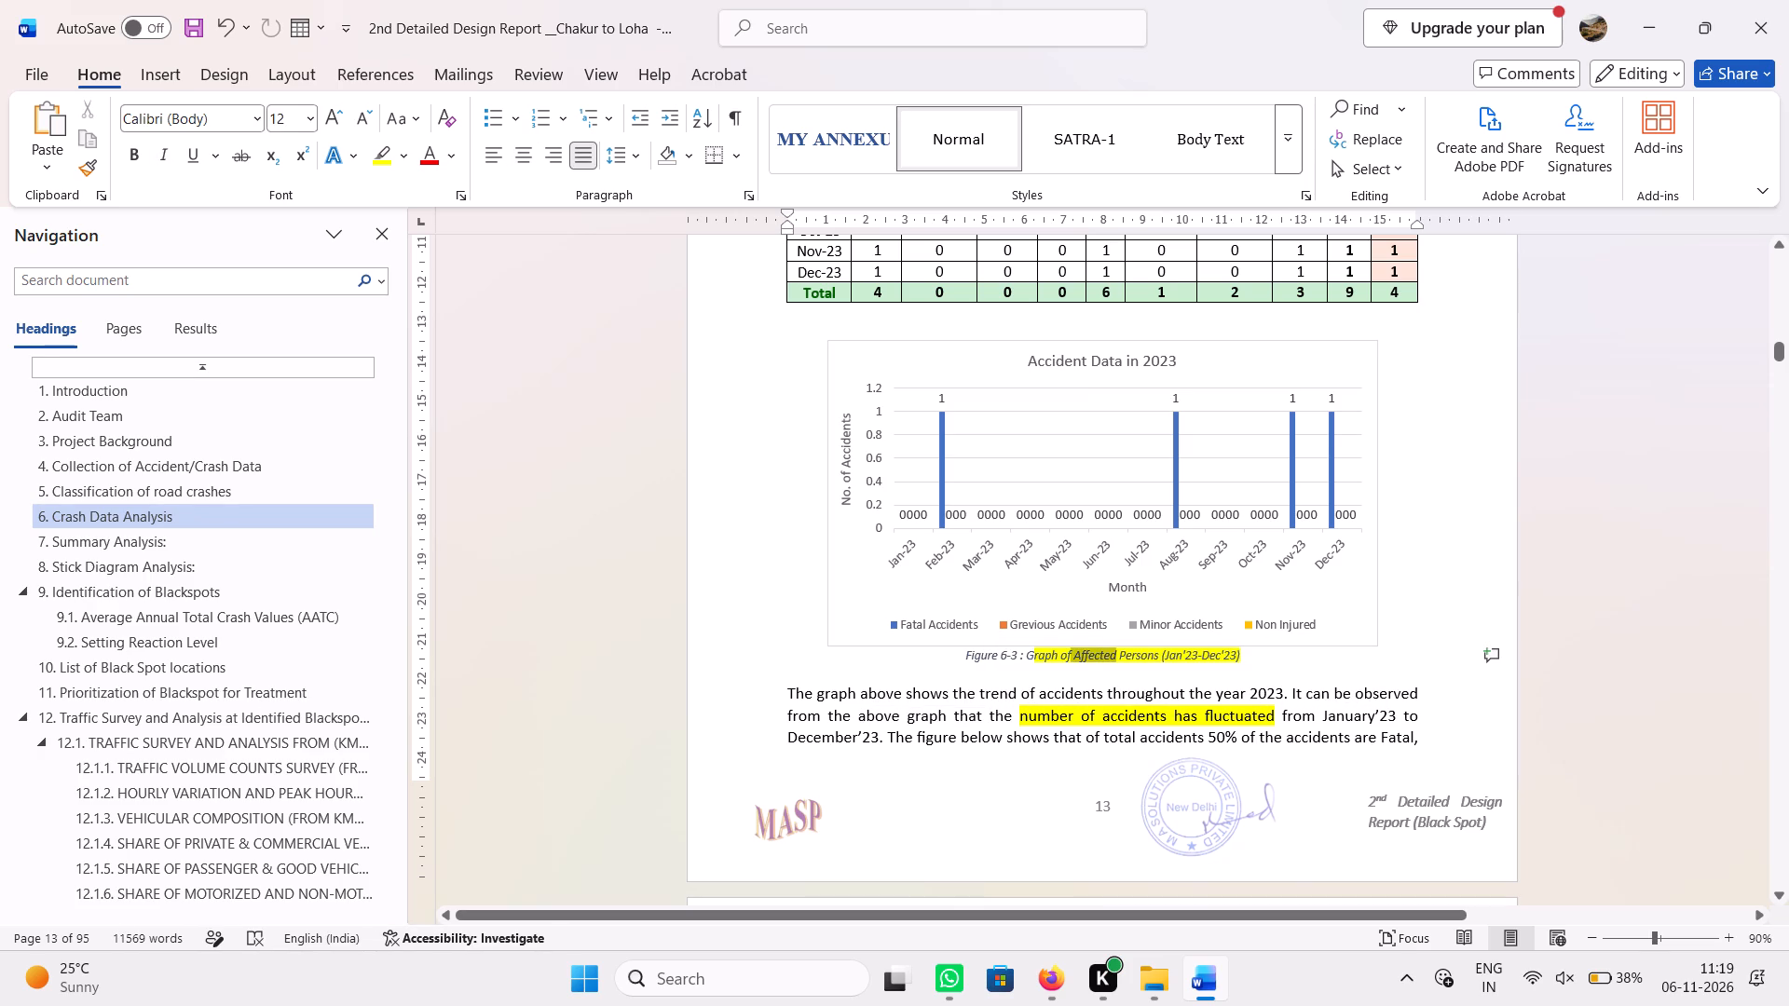
pyautogui.moveTo(1118, 661); pyautogui.dragTo(1119, 661)
pyautogui.click(1119, 661)
# Check the 2023 percentages in the text and the Figure 6-4 pie chart against the totals row of Table 6-2.
pyautogui.scroll(-2, 1110, 690)
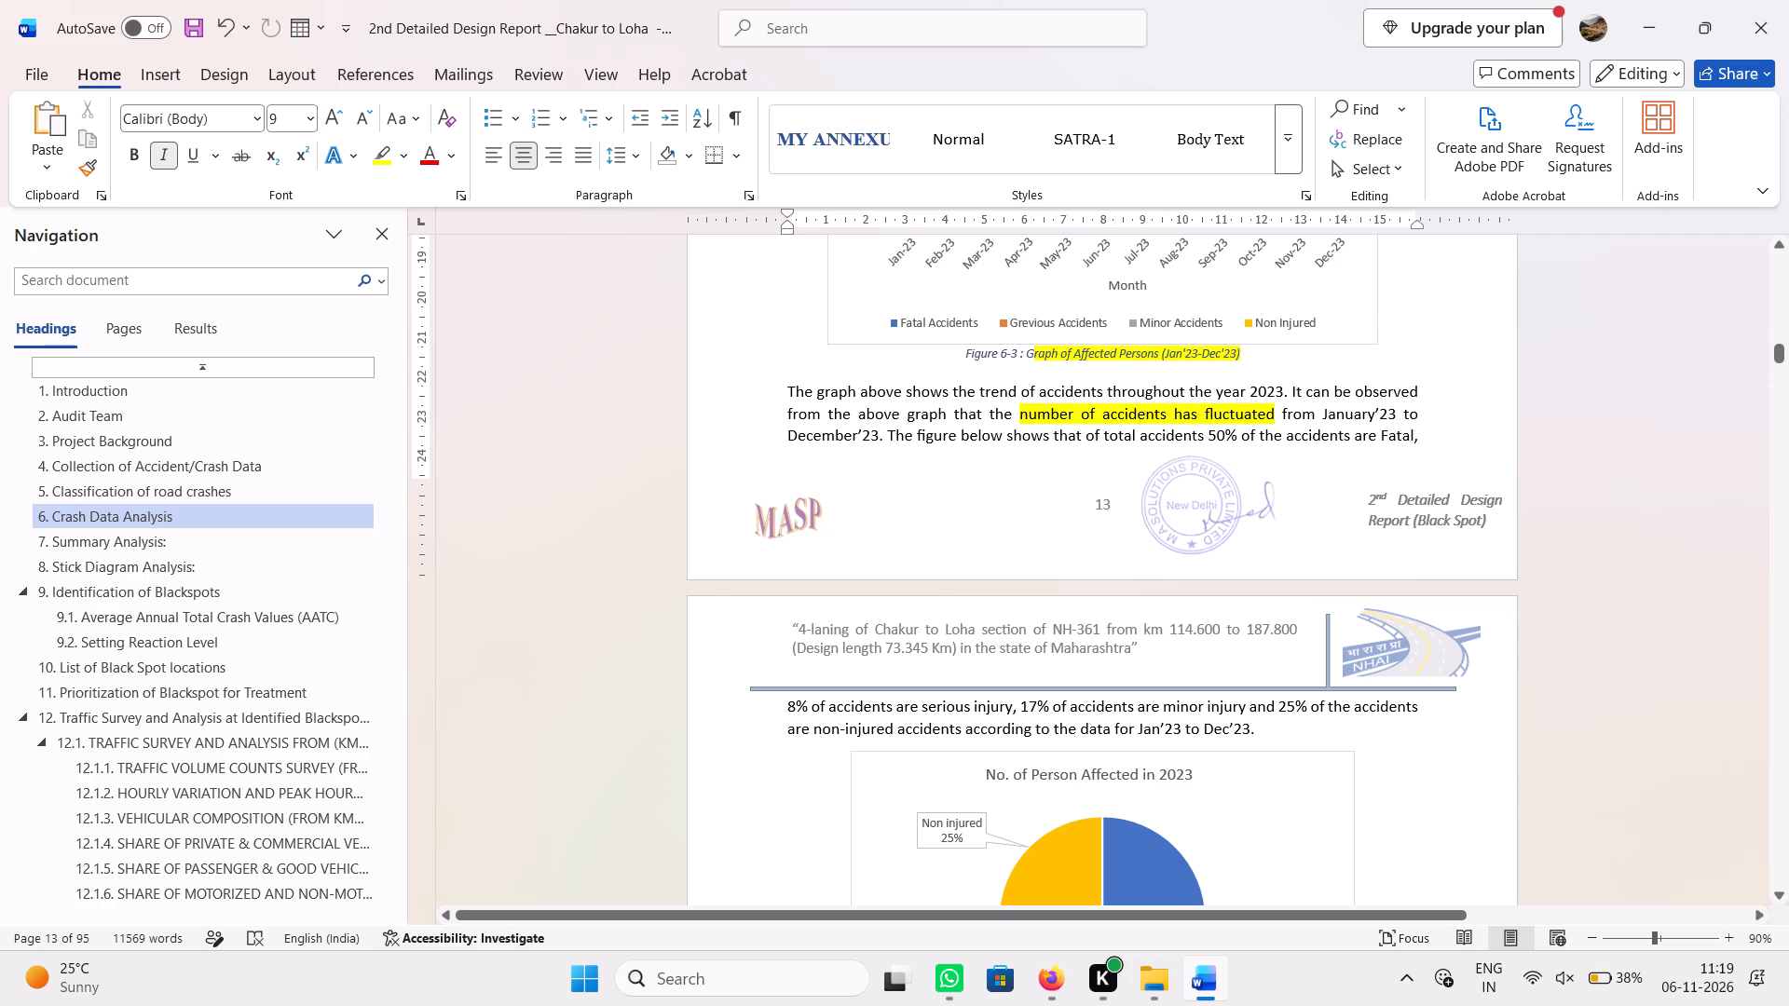
pyautogui.scroll(-2, 1258, 441)
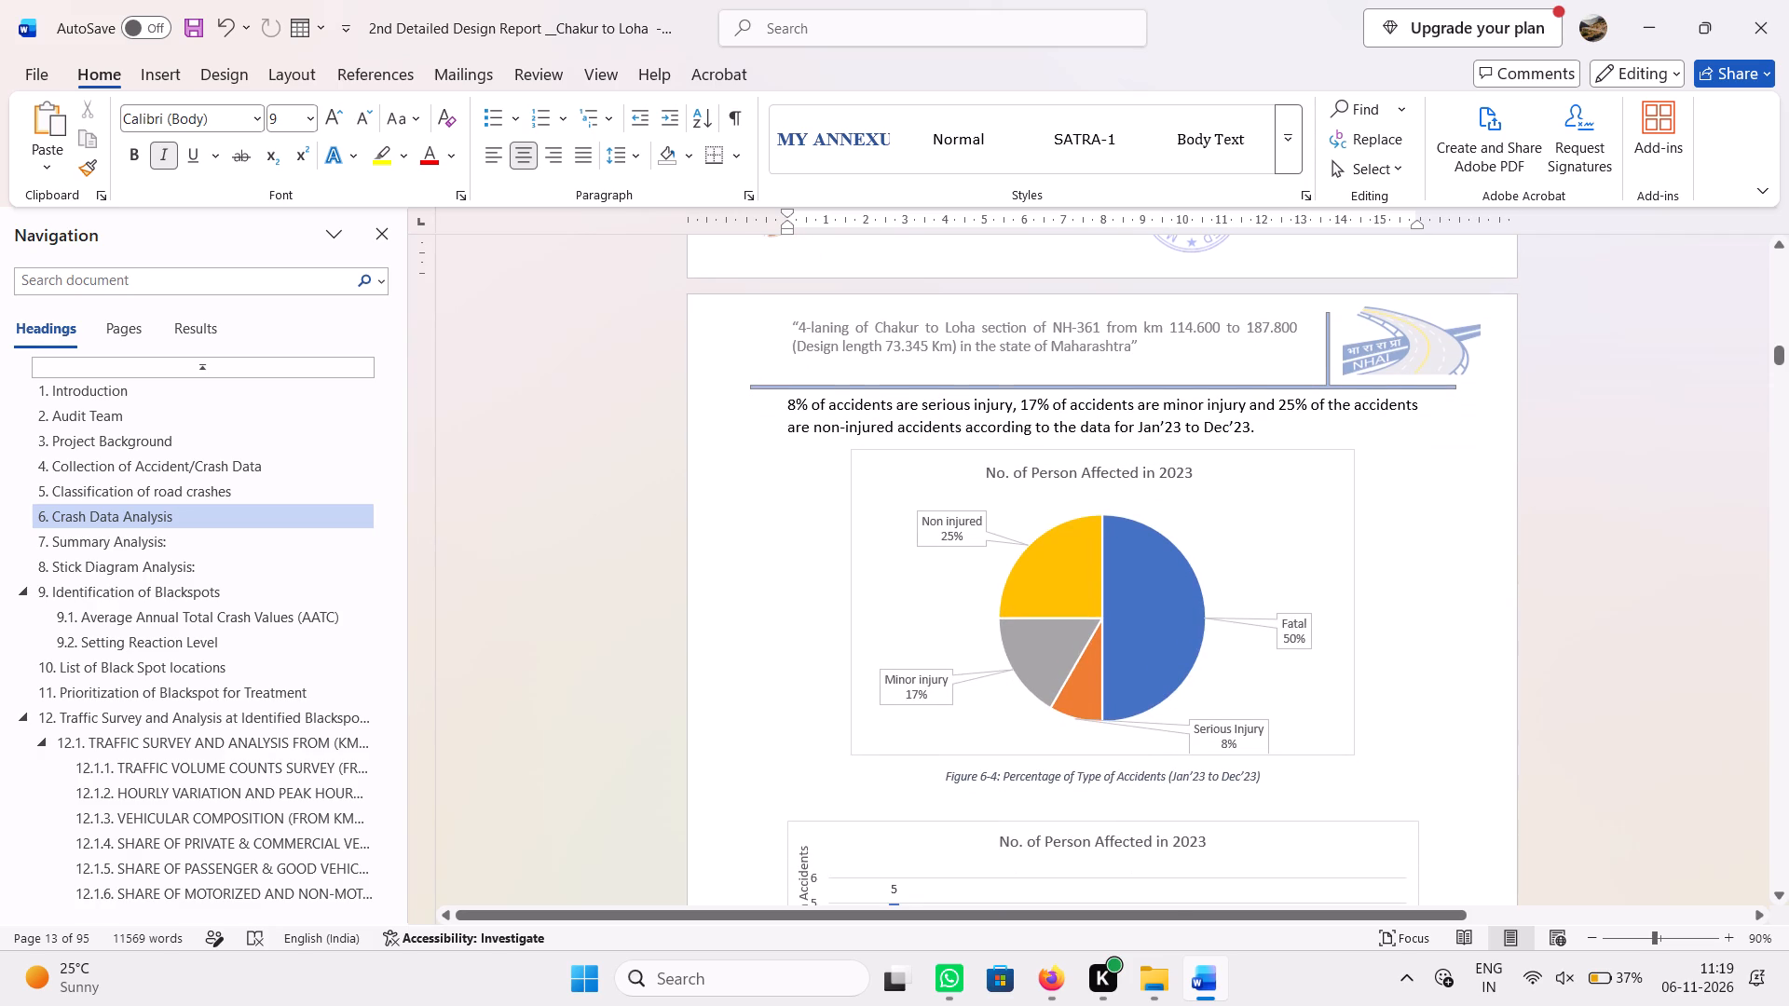
pyautogui.scroll(7, 1196, 555)
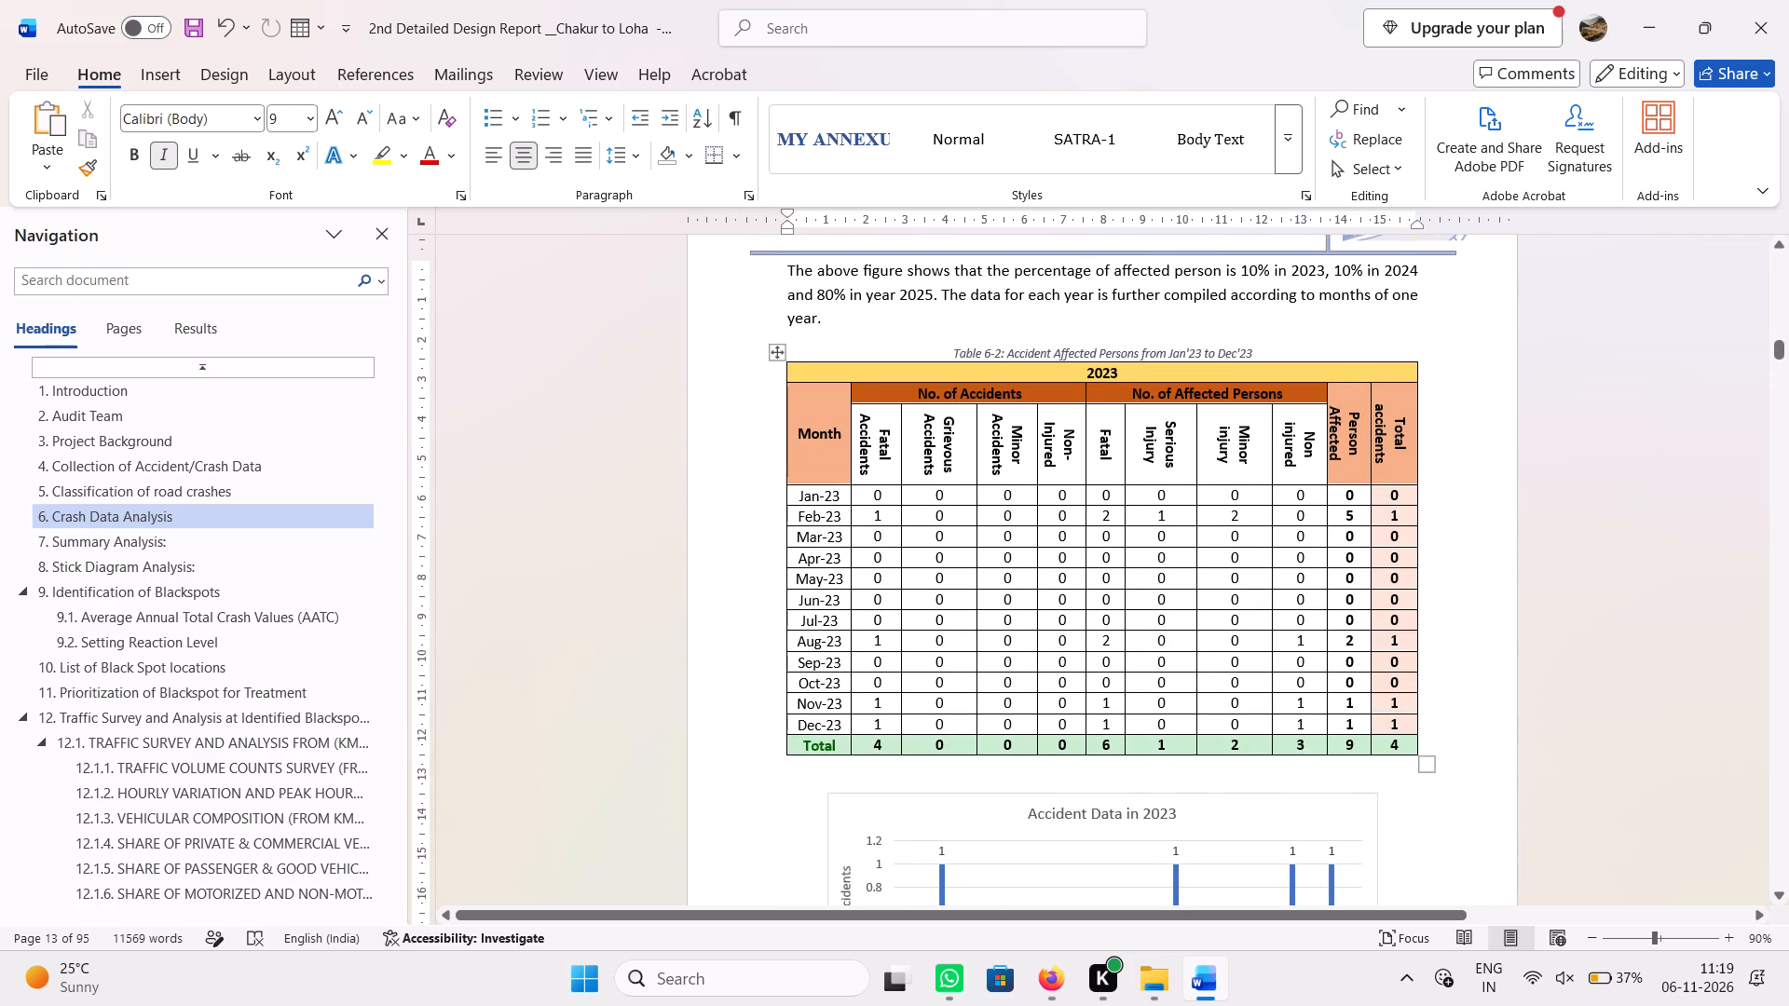
pyautogui.click(886, 750)
pyautogui.scroll(-4, 886, 750)
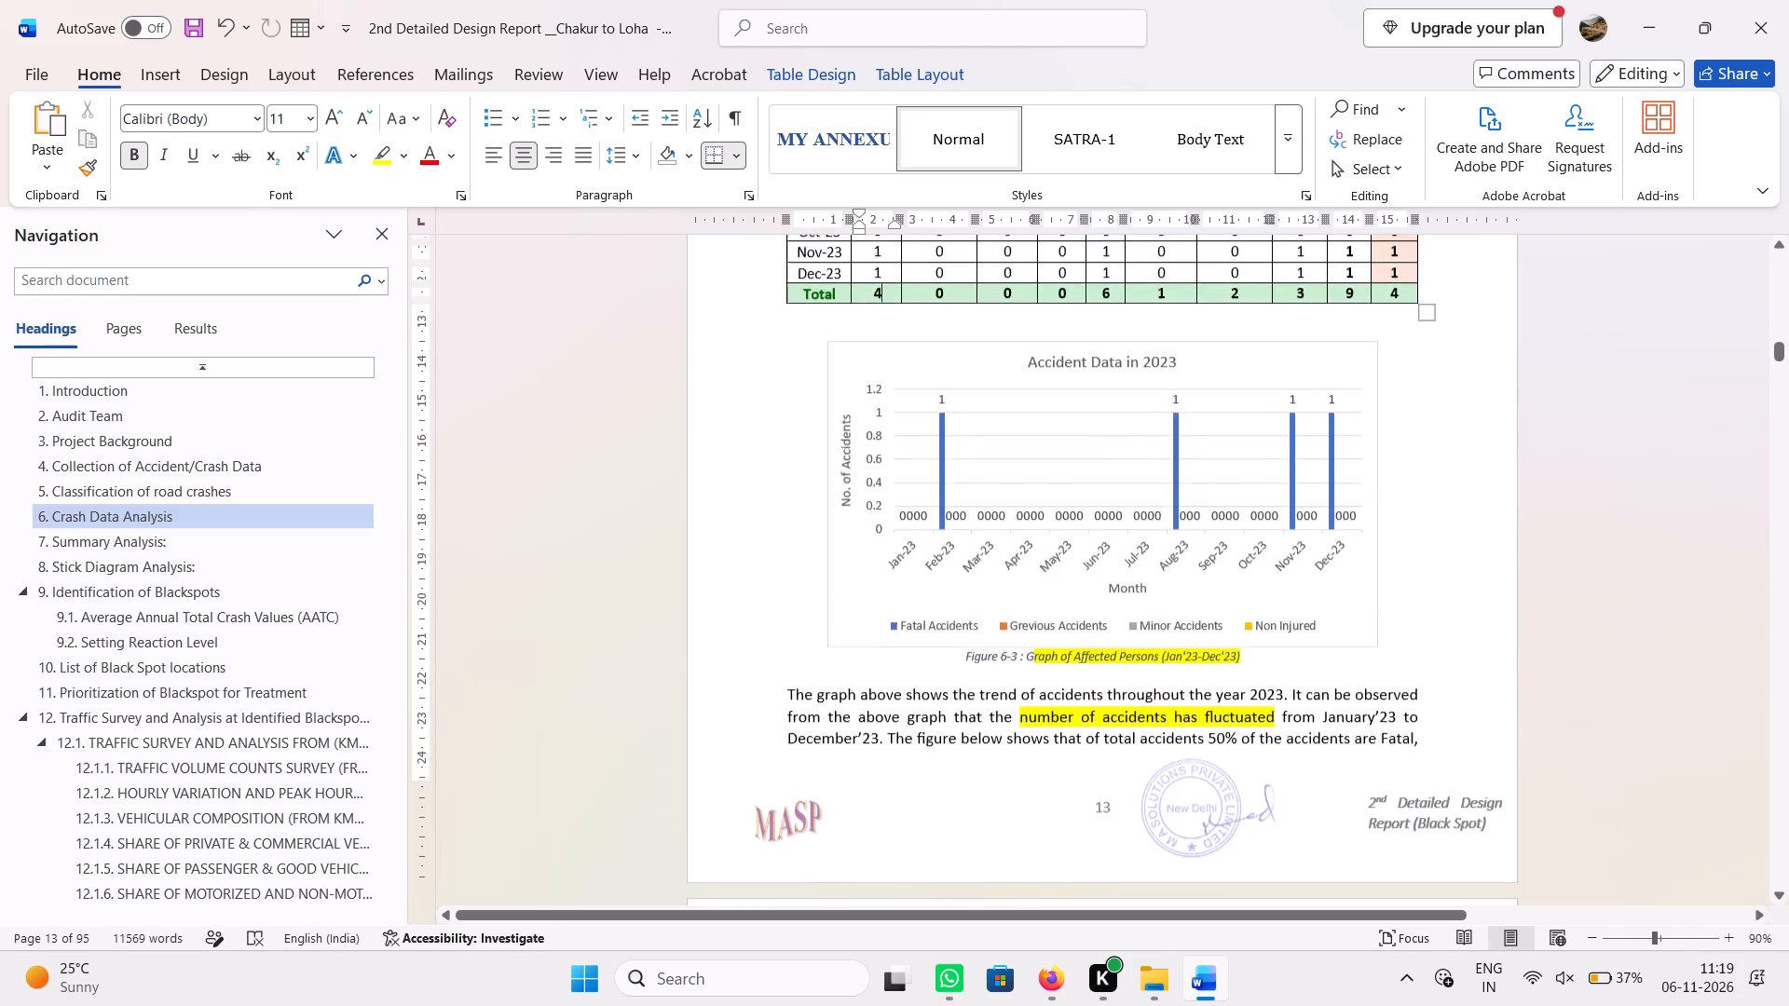
pyautogui.scroll(-3, 886, 750)
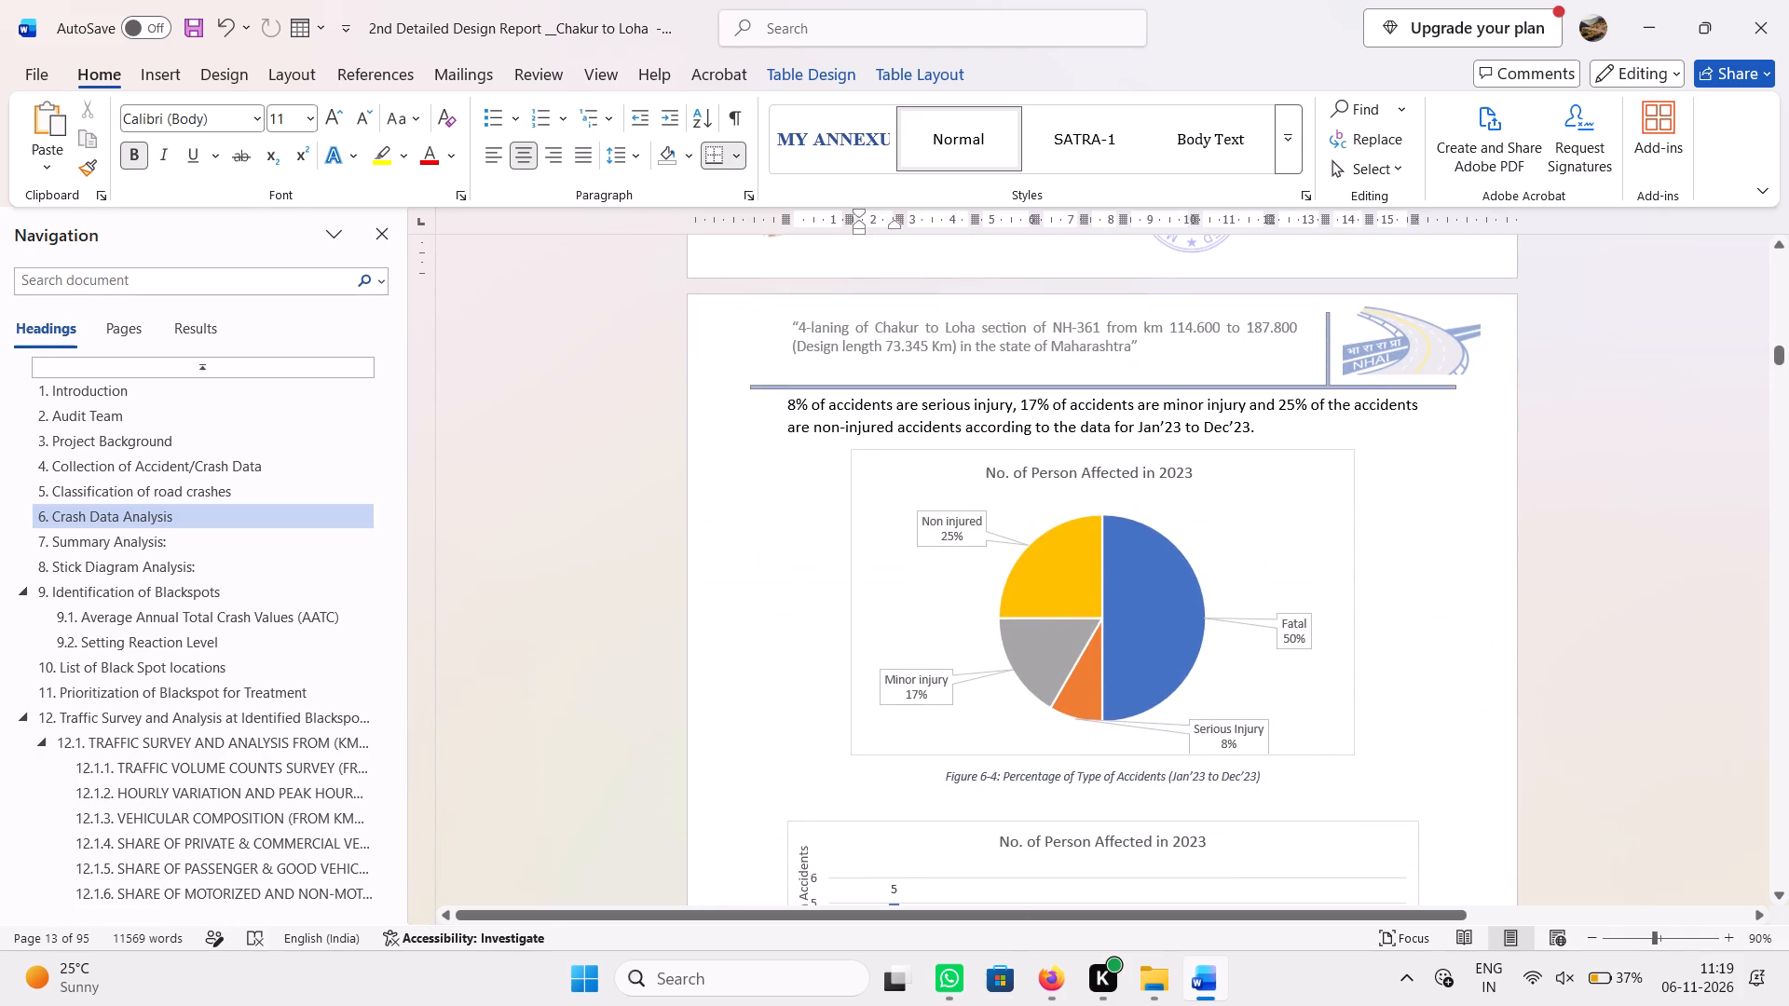
pyautogui.scroll(3, 1044, 515)
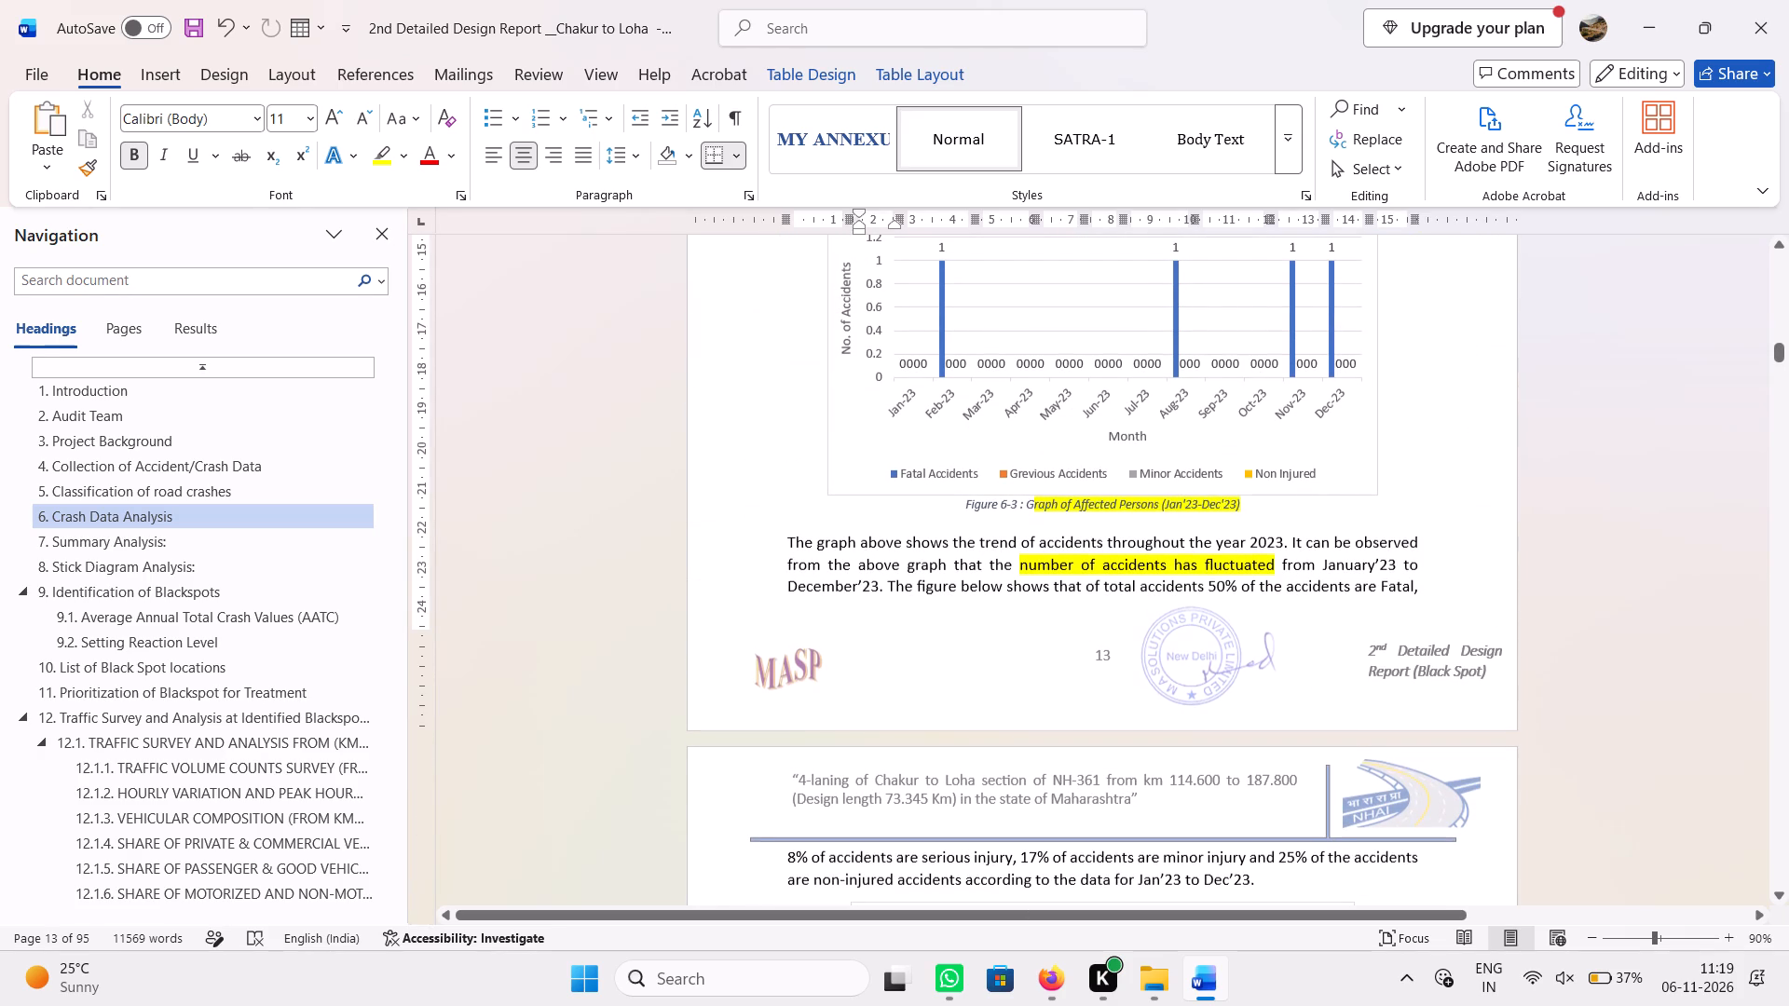
pyautogui.moveTo(1114, 584); pyautogui.dragTo(1246, 582)
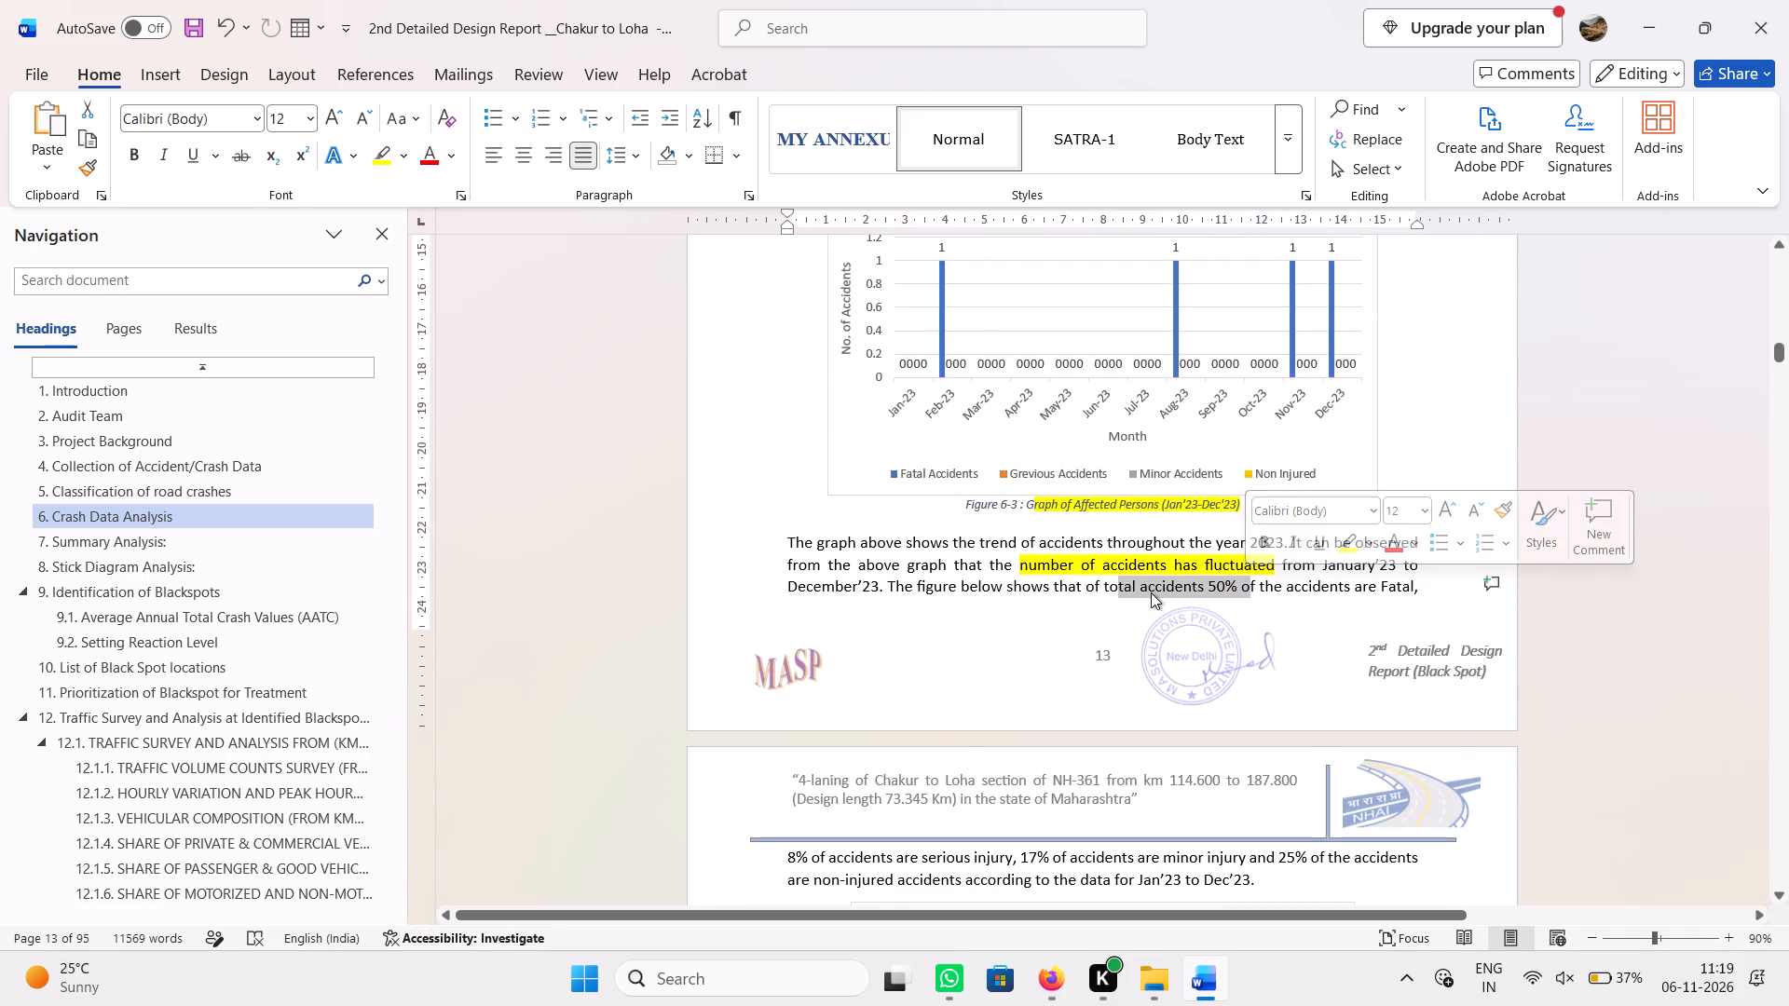
pyautogui.scroll(-1, 1151, 592)
pyautogui.scroll(-1, 1080, 635)
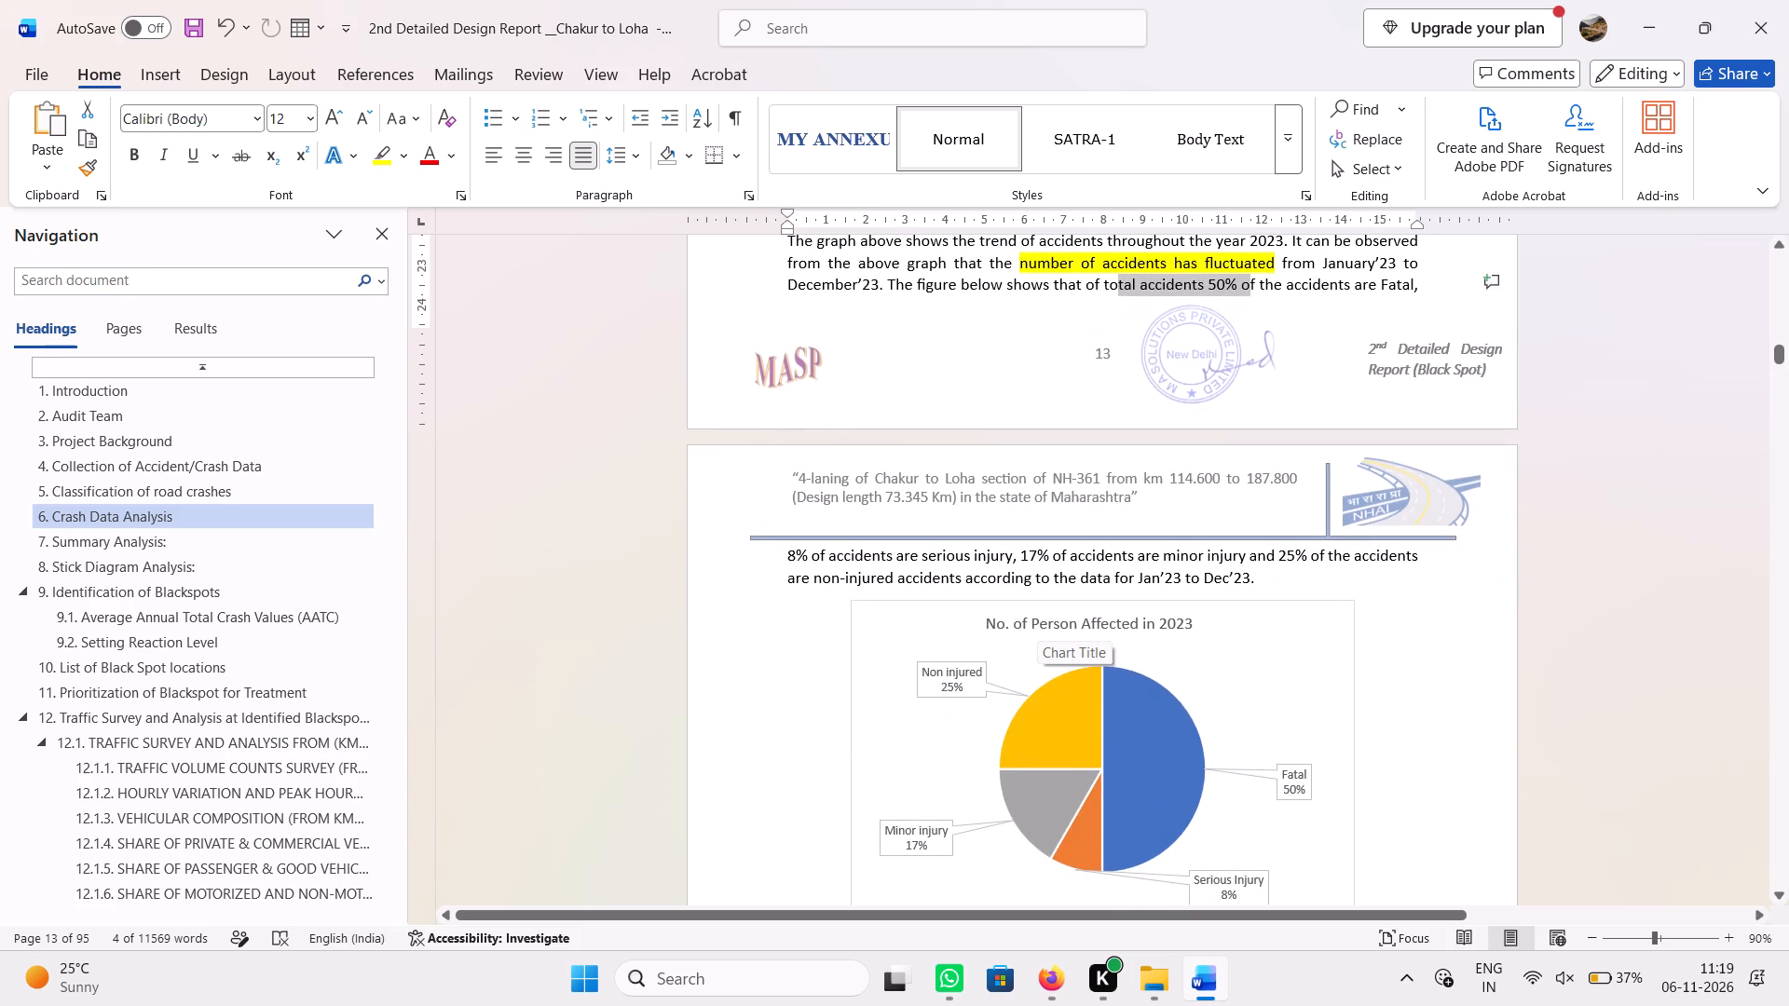
pyautogui.scroll(3, 1112, 621)
pyautogui.scroll(-2, 996, 481)
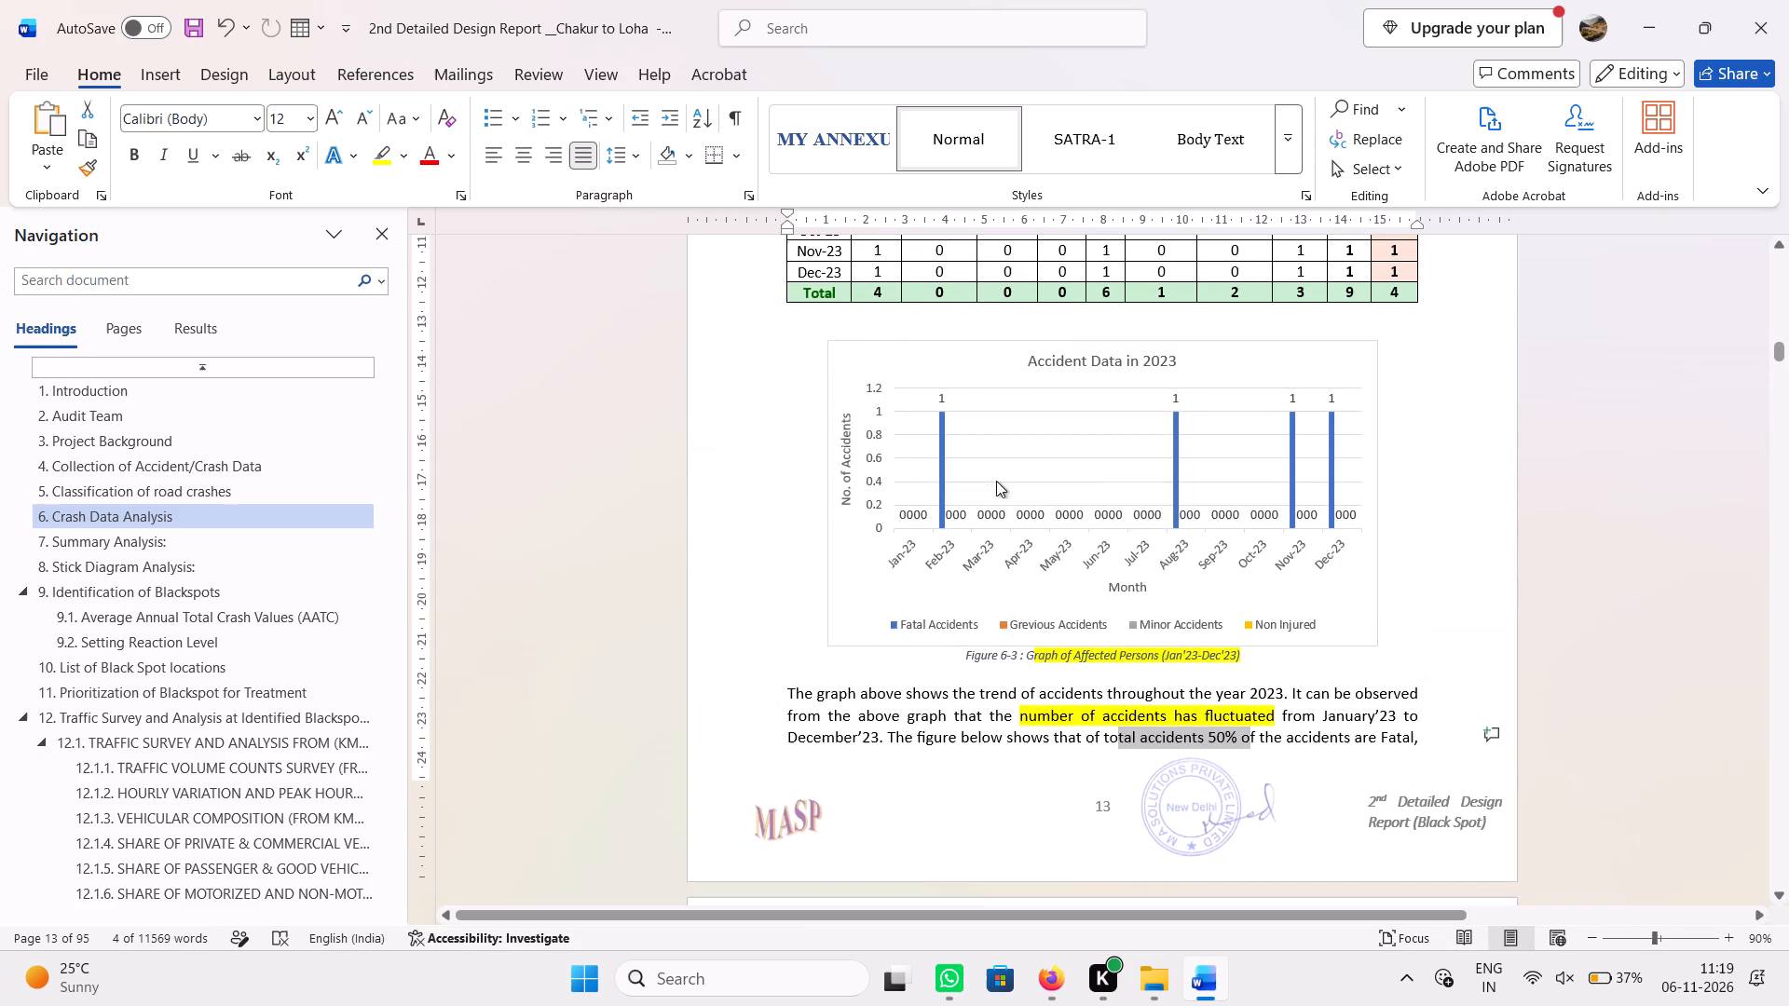
pyautogui.scroll(-1, 1061, 653)
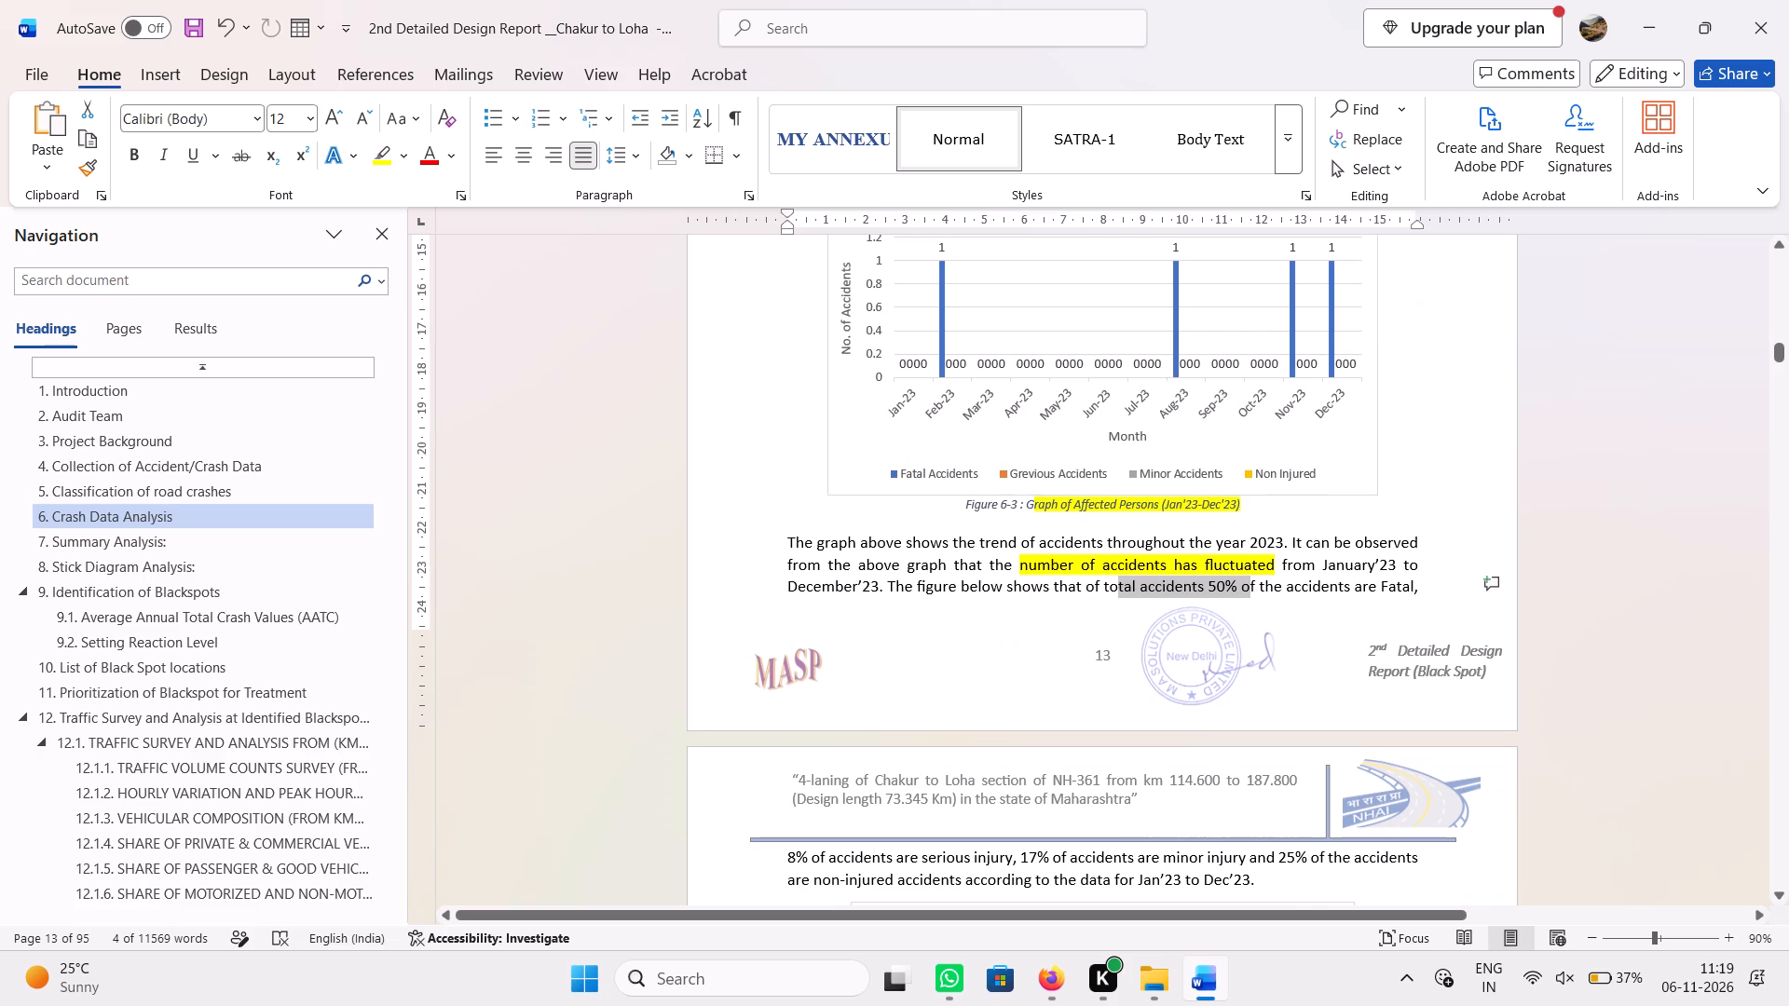
# Replace "Affected Persons" with "accidents" in the Figure 6-3 caption and correct the spacing to "of accidents".
pyautogui.click(1103, 565)
pyautogui.click(1080, 507)
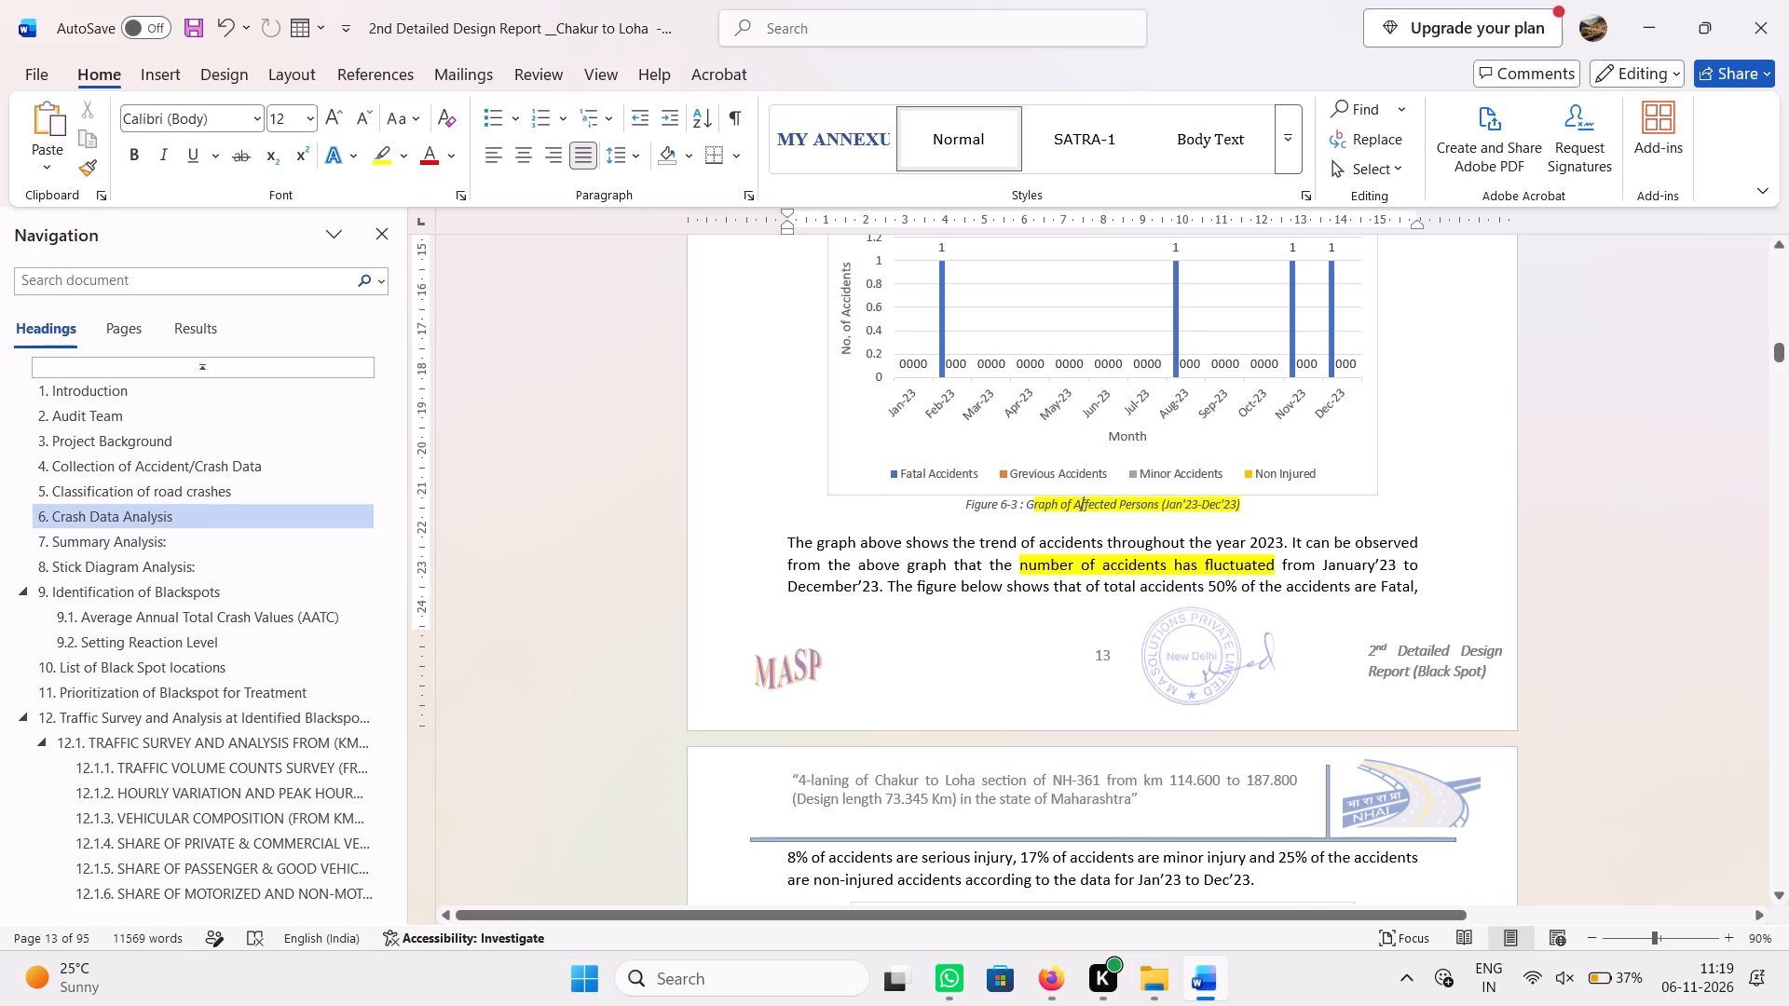
pyautogui.moveTo(1076, 504); pyautogui.dragTo(1119, 505)
pyautogui.click(1119, 505)
pyautogui.moveTo(1073, 507); pyautogui.dragTo(1153, 509)
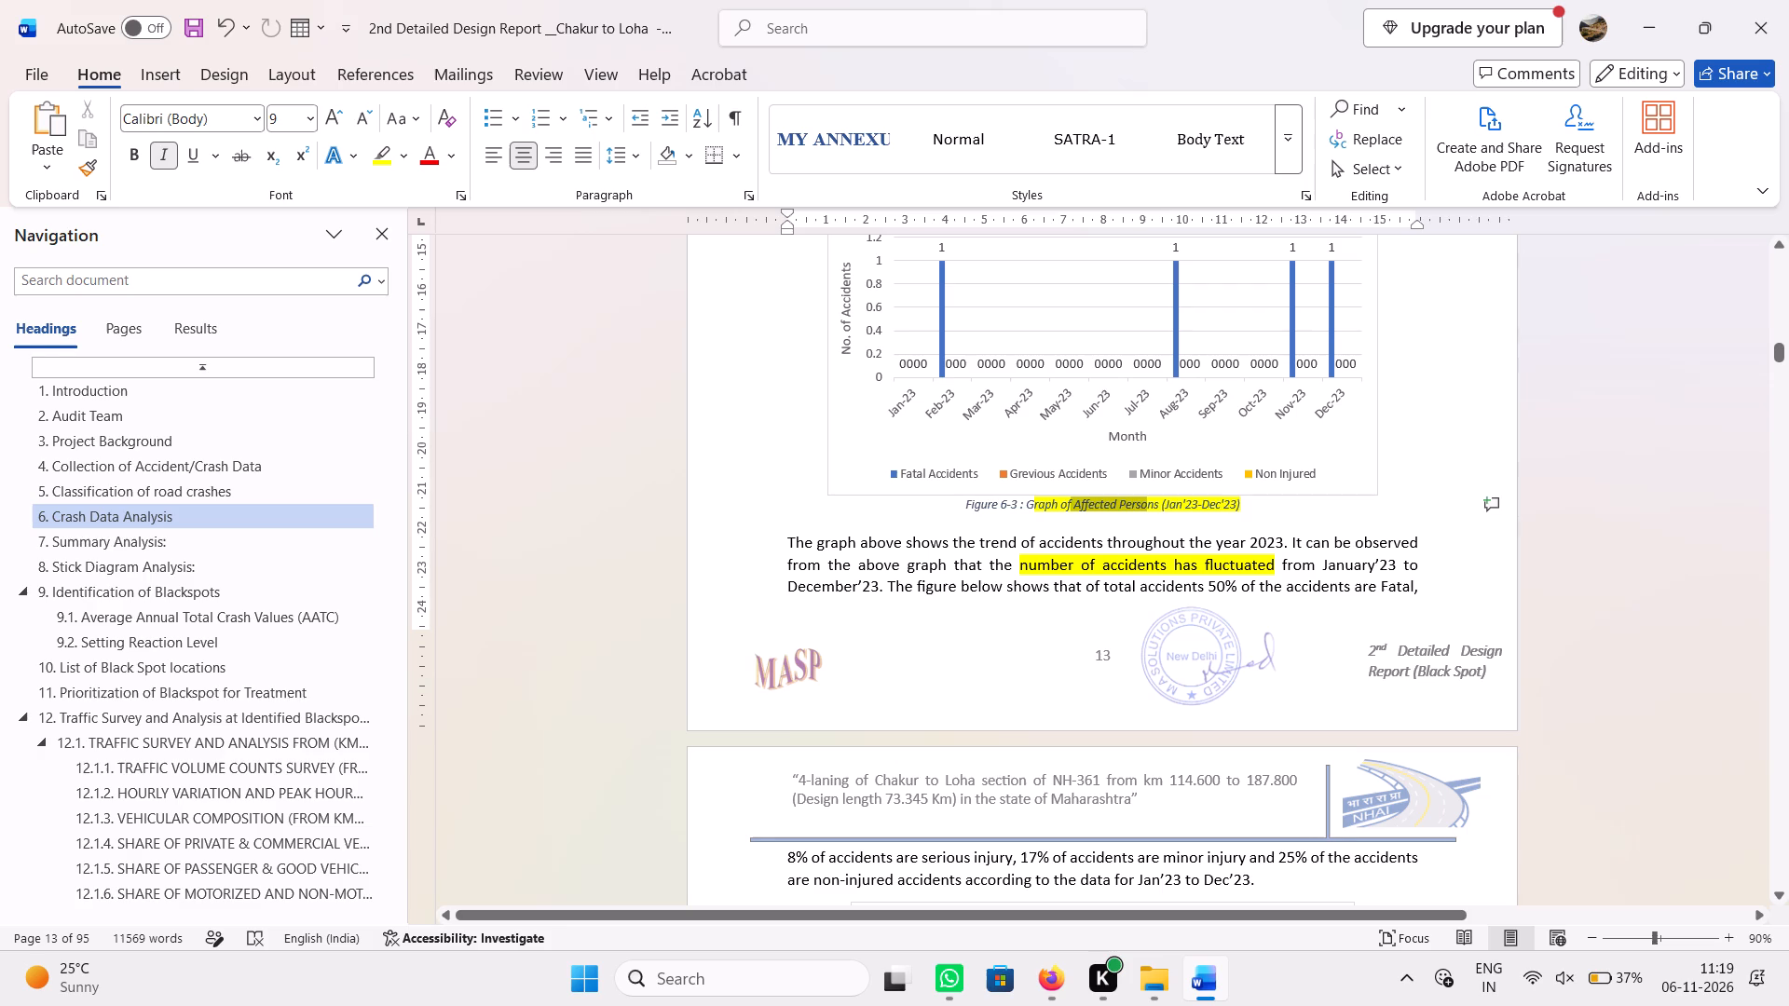
pyautogui.moveTo(1153, 509); pyautogui.dragTo(1159, 510)
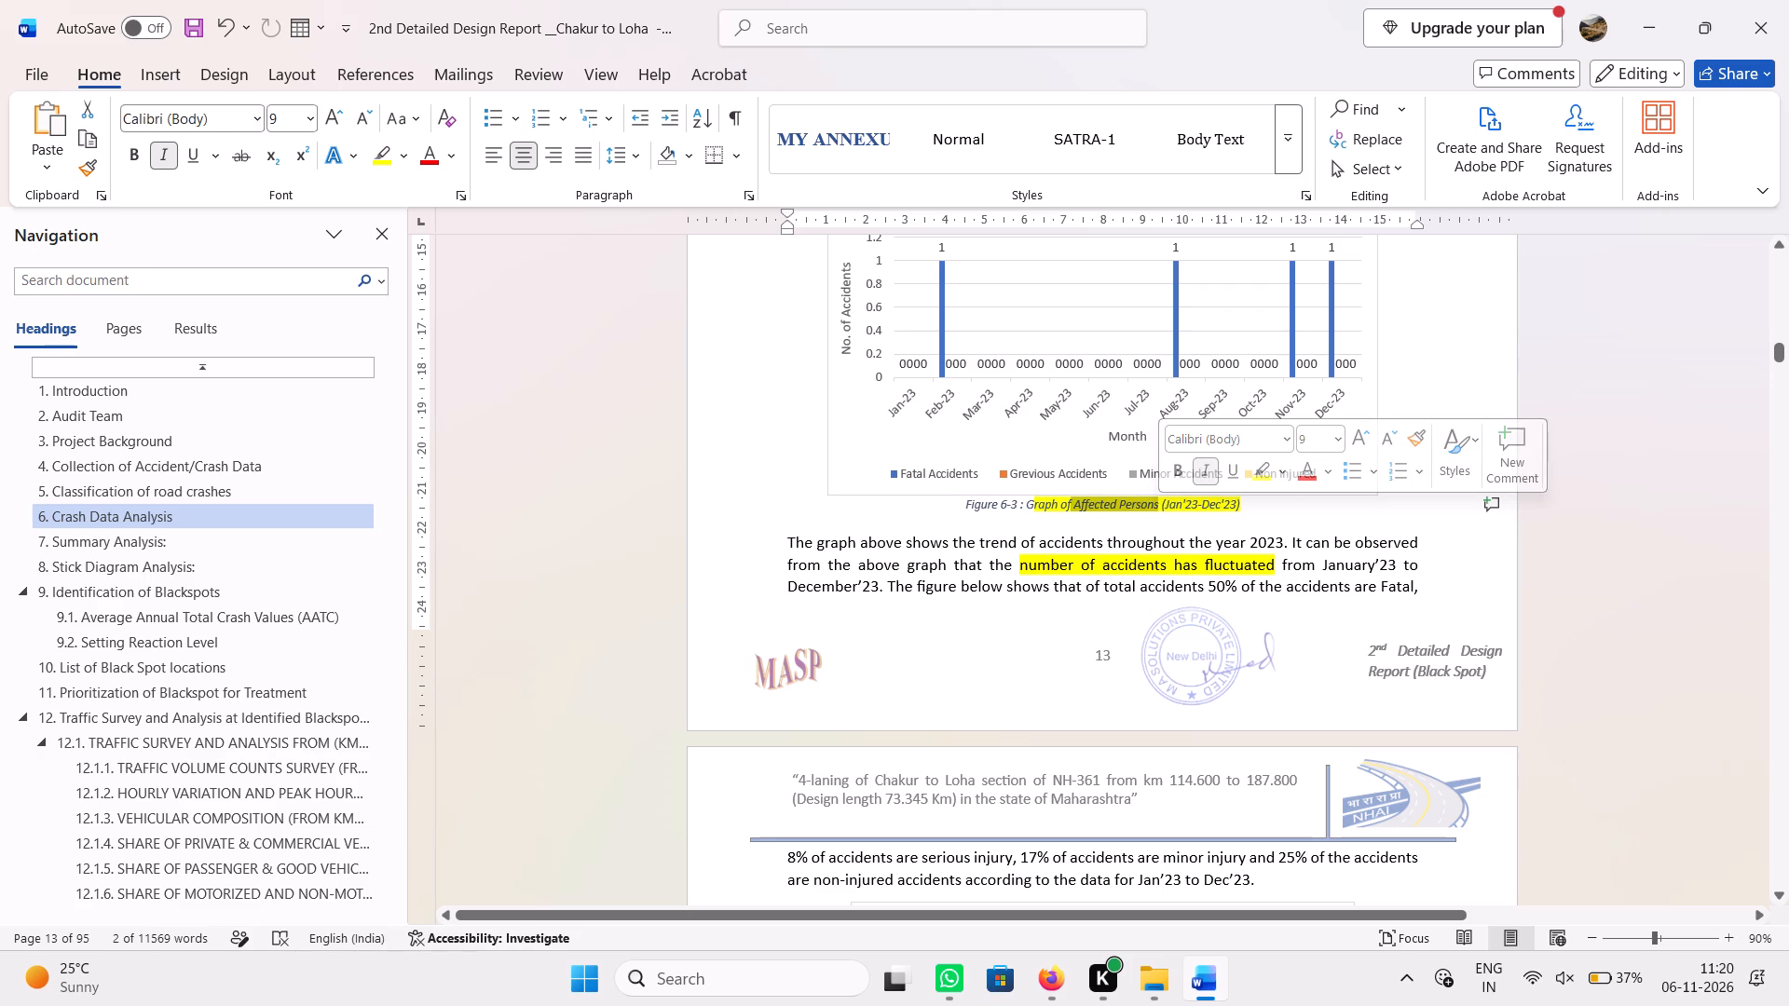
pyautogui.write('accidents')
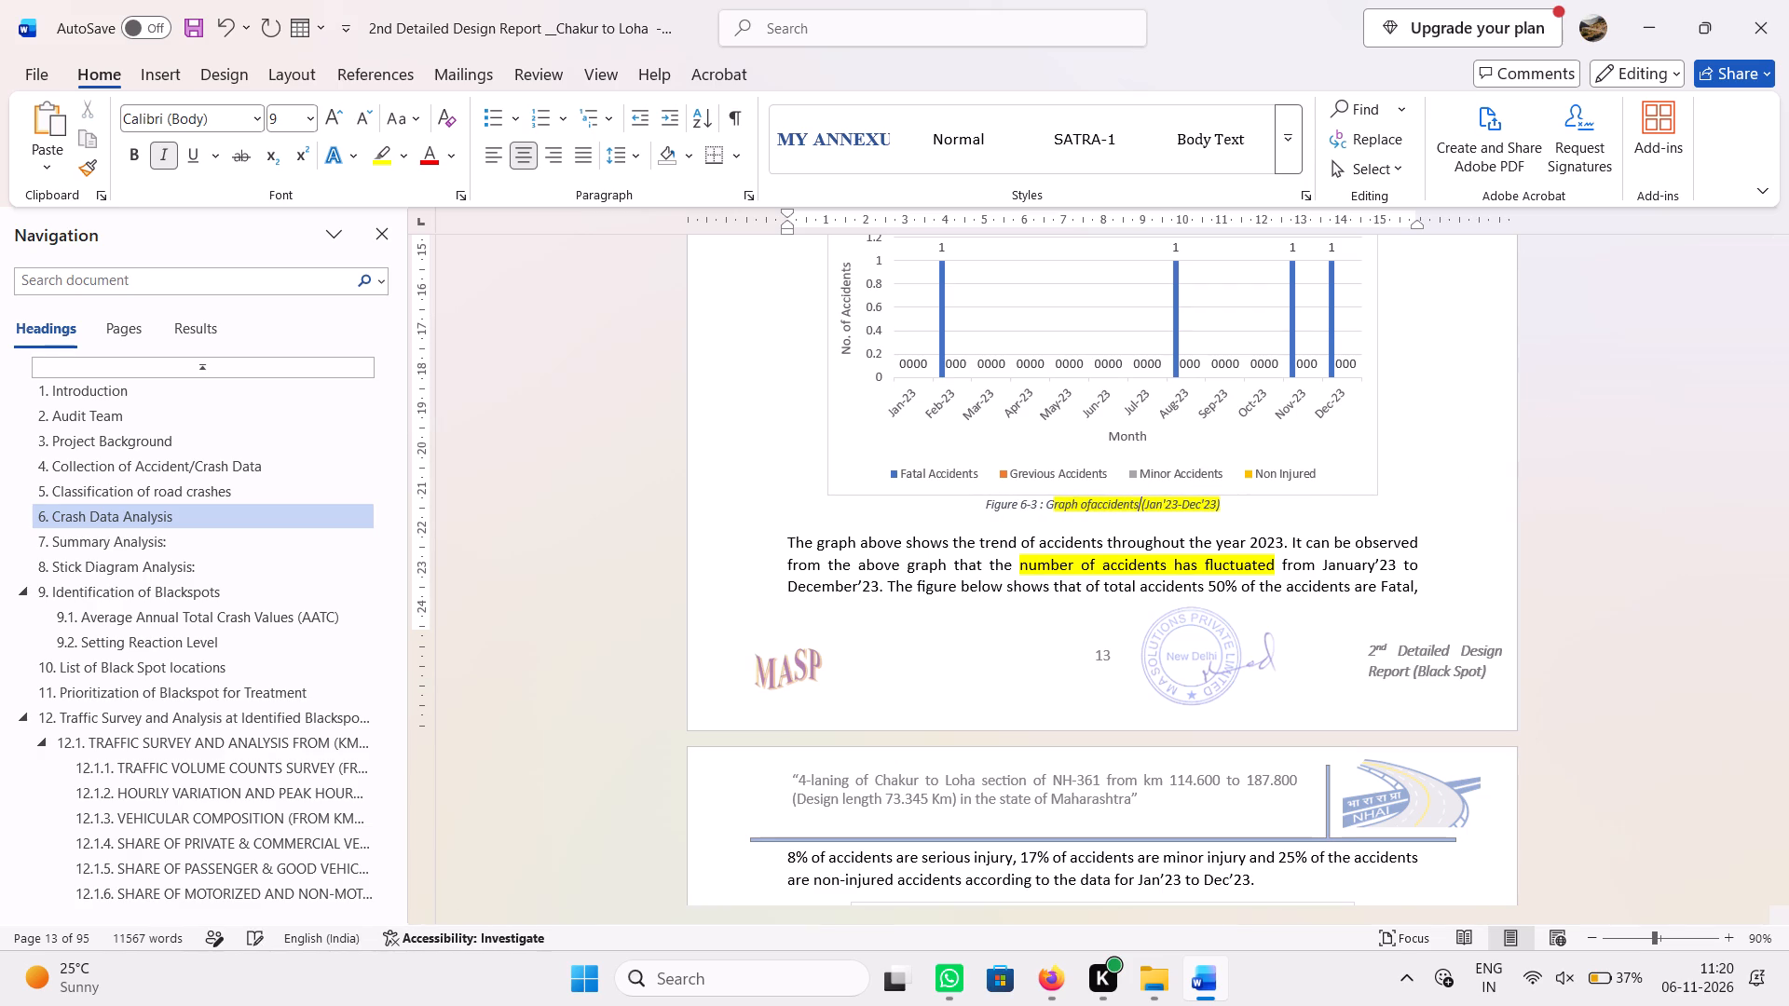
pyautogui.scroll(-1, 1101, 563)
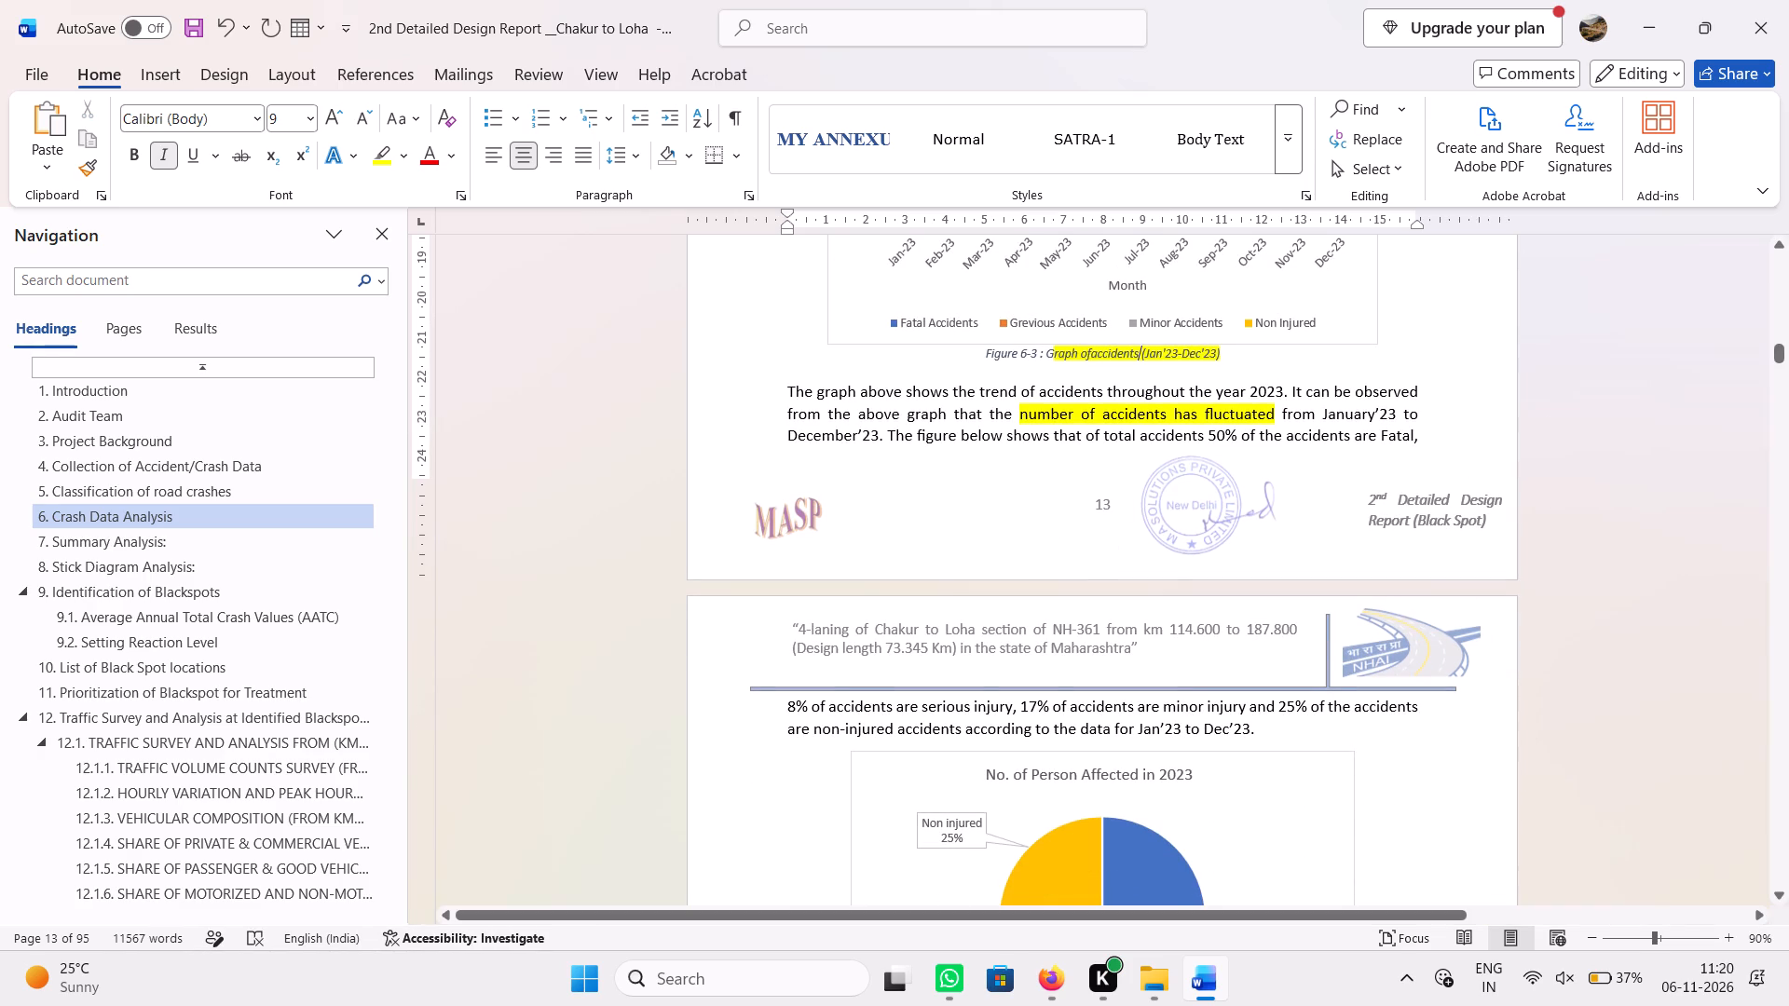
pyautogui.click(1143, 354)
pyautogui.rightClick(1112, 355)
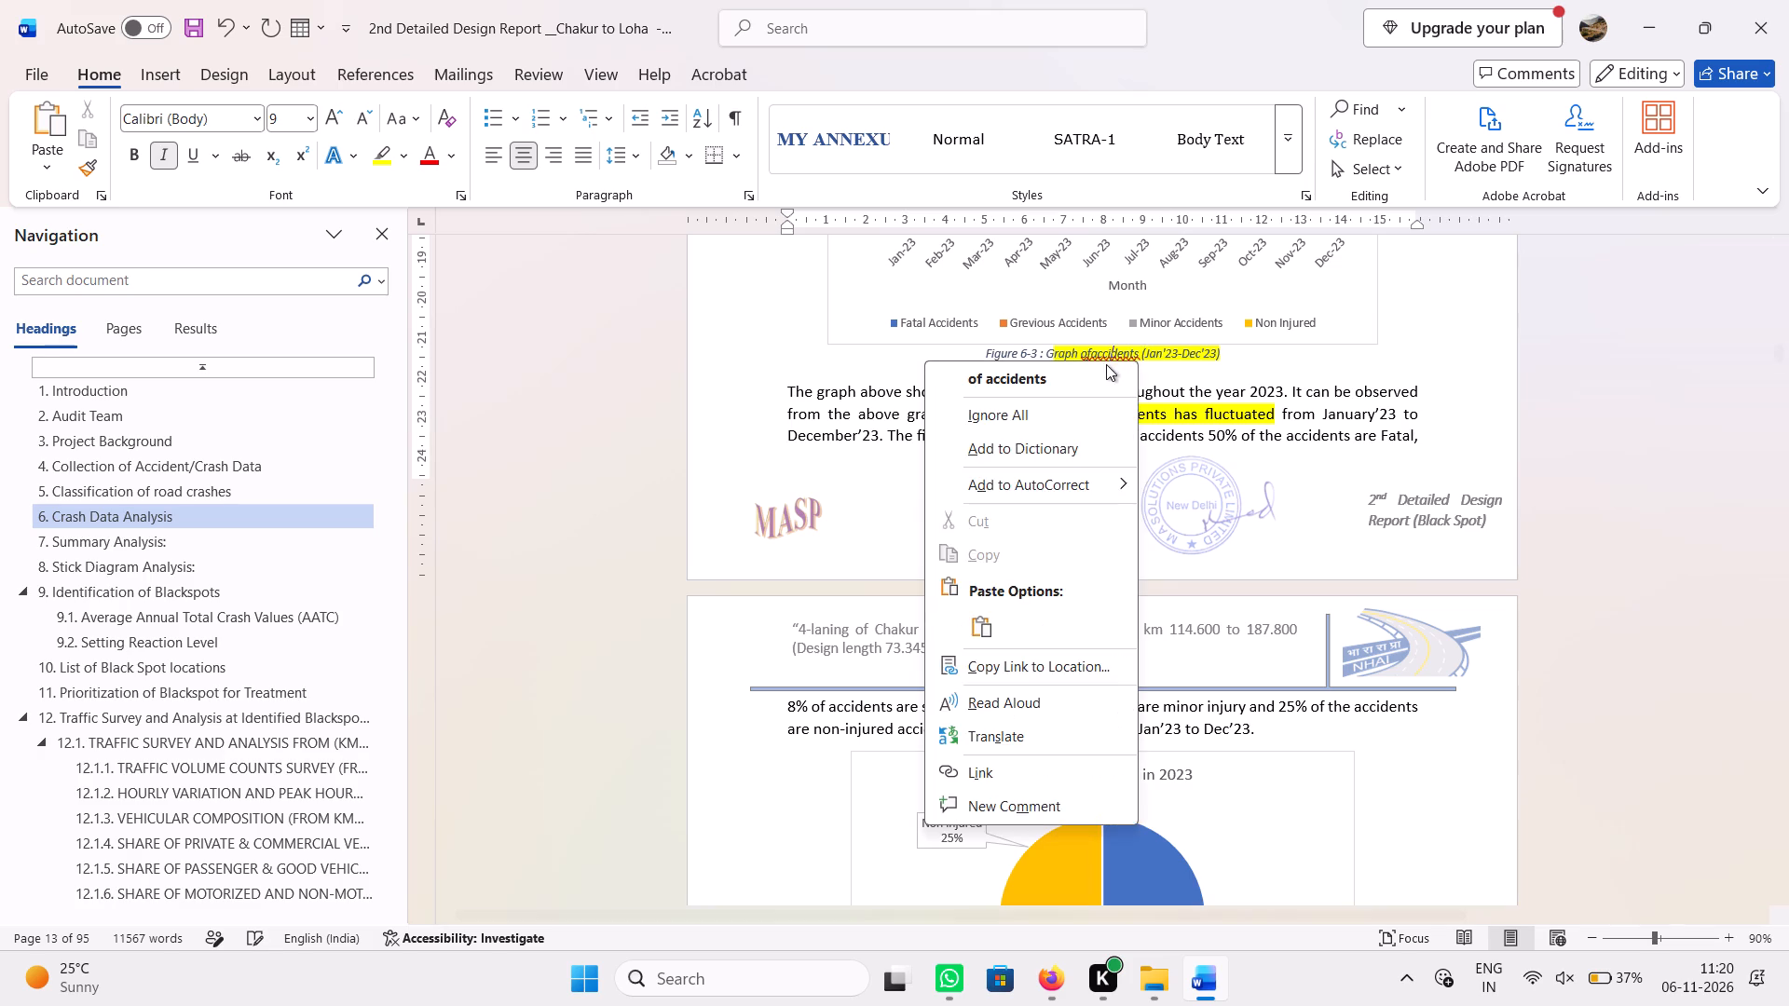
pyautogui.click(1106, 364)
# Highlight "accidents 50% of the accidents" in yellow in the paragraph below Figure 6-3.
pyautogui.click(1145, 410)
pyautogui.moveTo(1127, 410); pyautogui.dragTo(1214, 415)
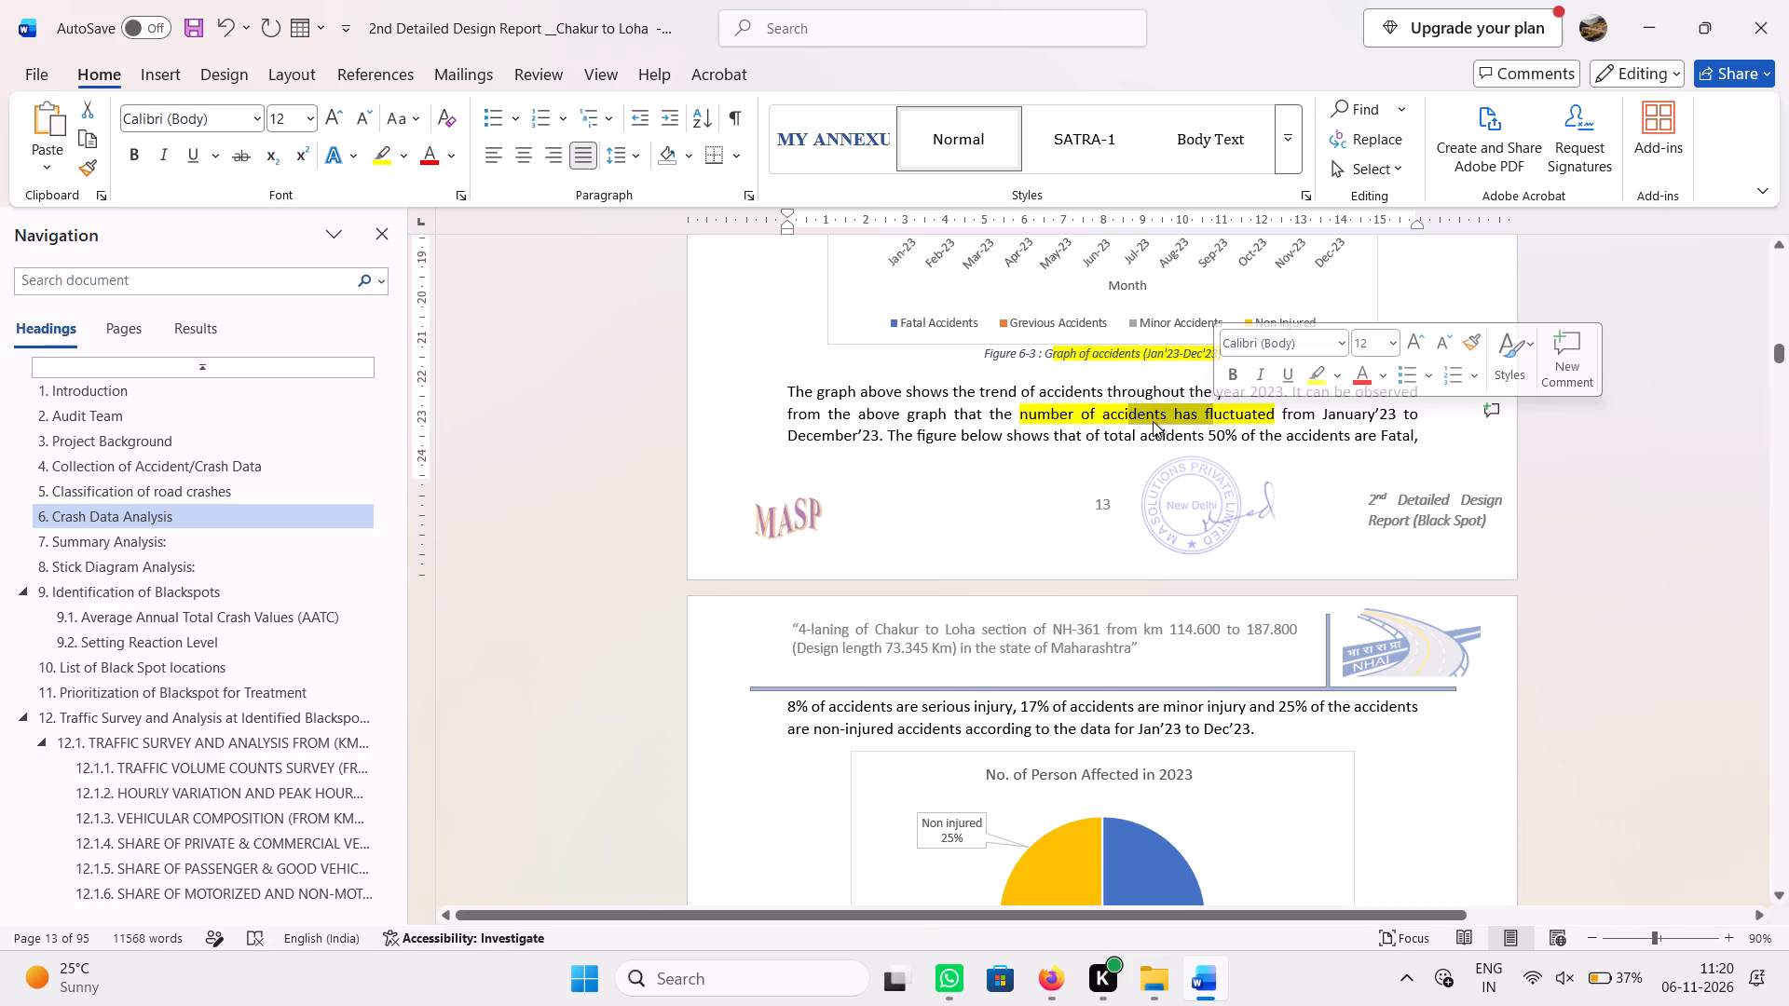
pyautogui.scroll(-1, 1153, 421)
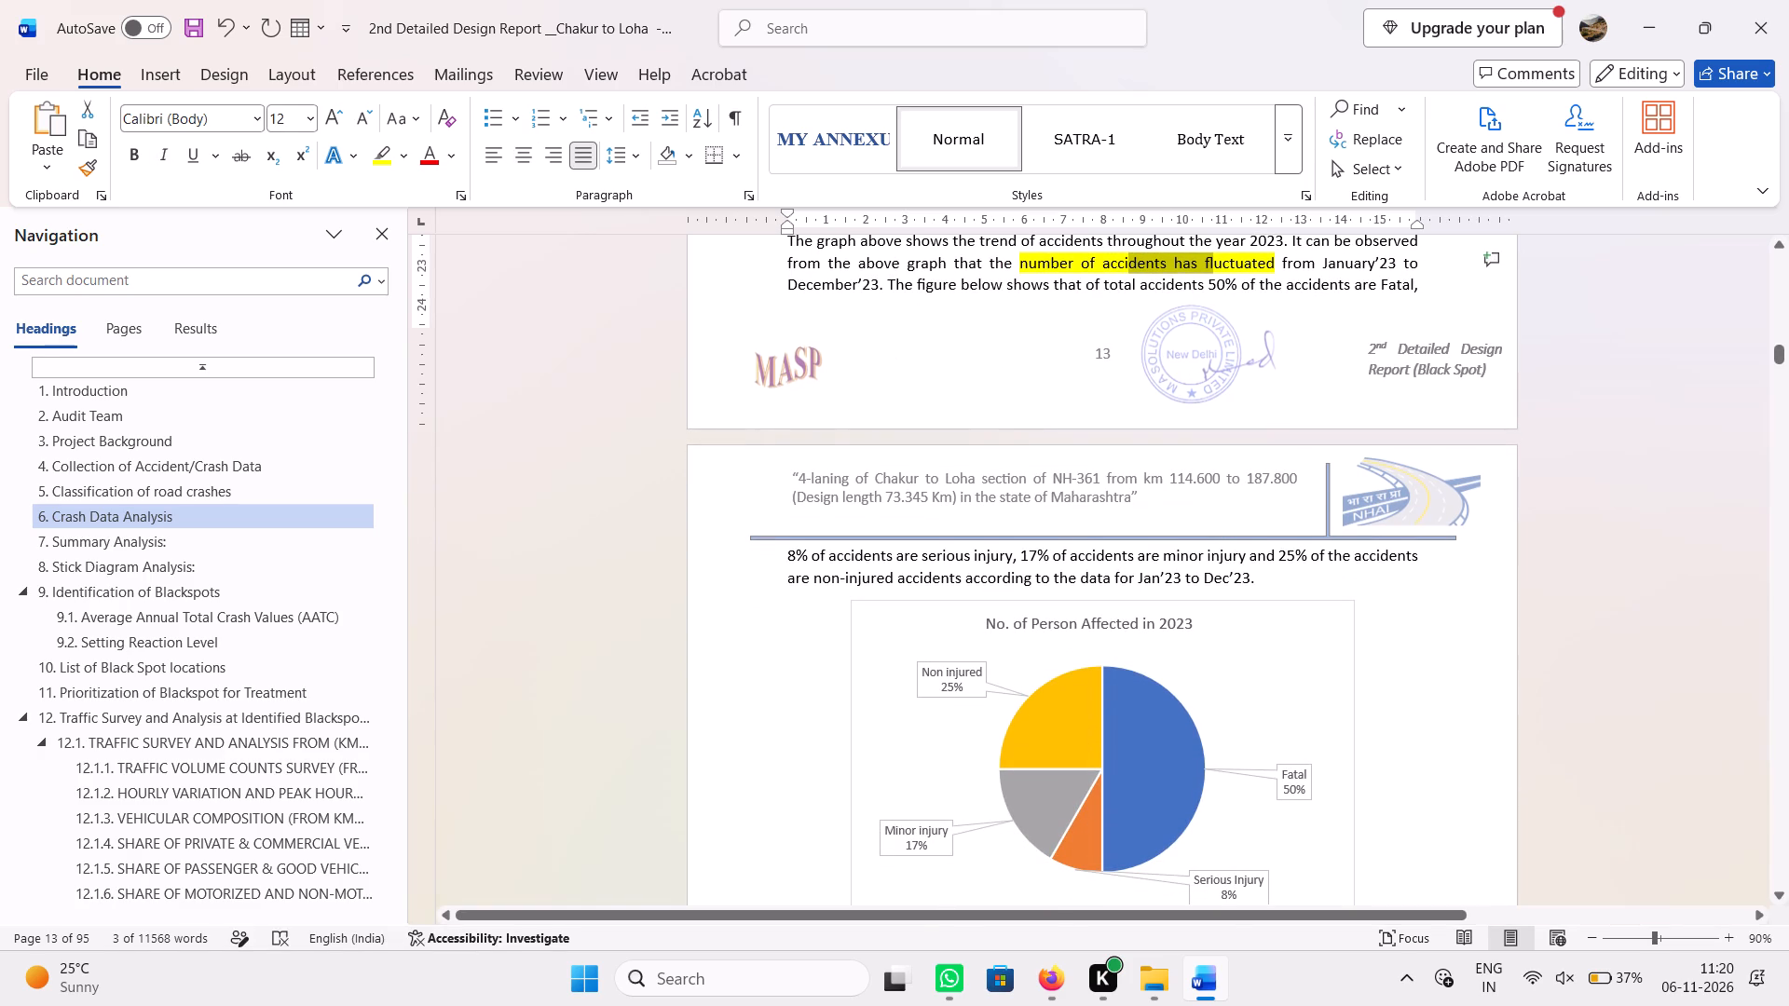
pyautogui.moveTo(900, 287); pyautogui.dragTo(1125, 285)
pyautogui.click(1154, 280)
pyautogui.moveTo(1144, 281); pyautogui.dragTo(1304, 281)
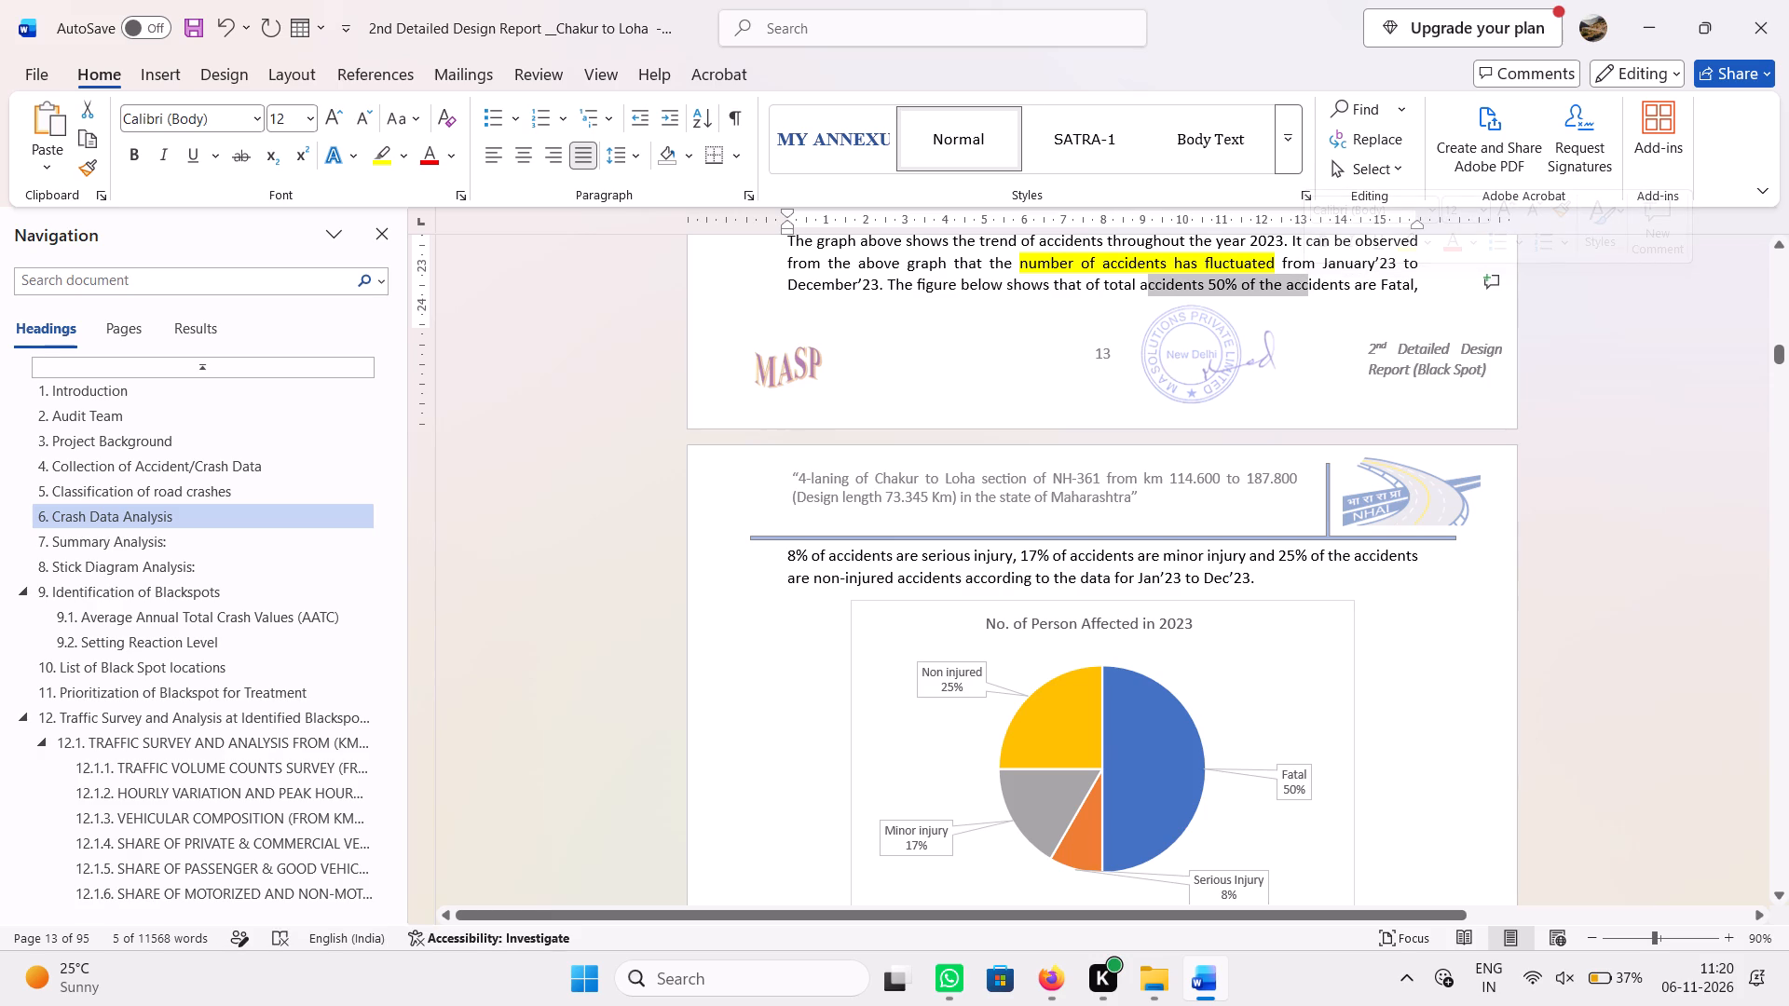
pyautogui.click(373, 156)
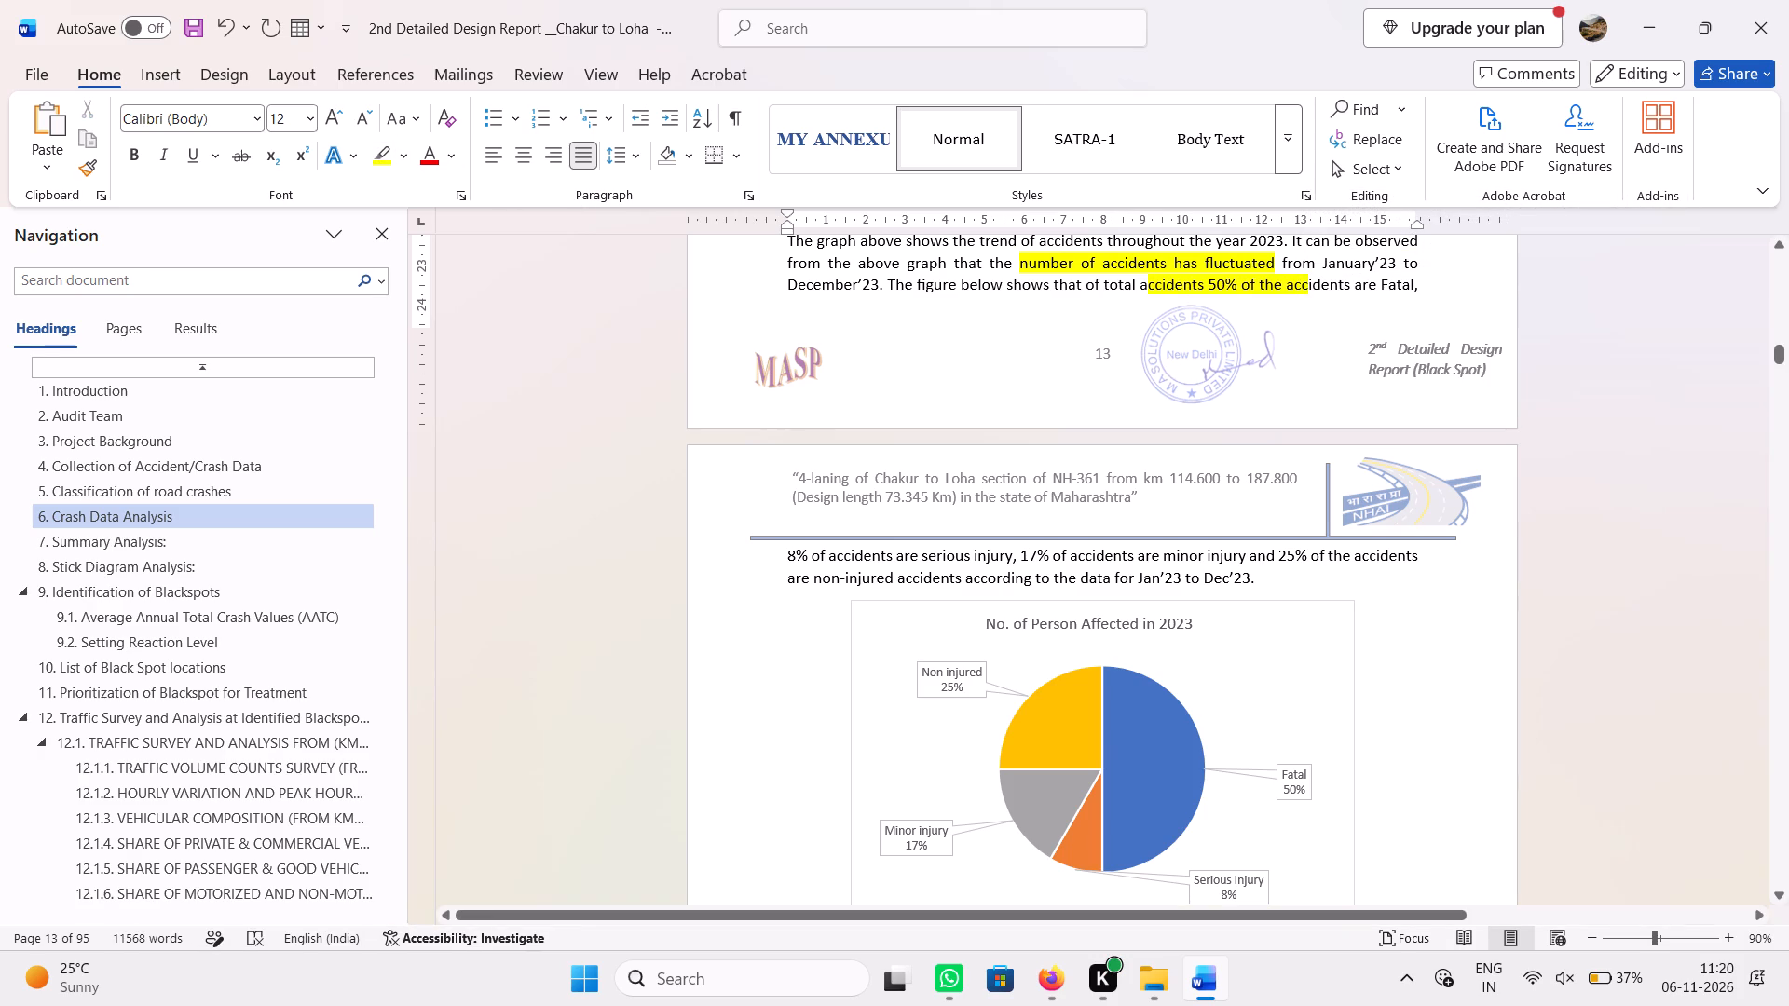
# Remove the yellow highlight from "number of accidents has fluctuated" in the 2023 trend paragraph.
pyautogui.moveTo(1017, 260); pyautogui.dragTo(1286, 255)
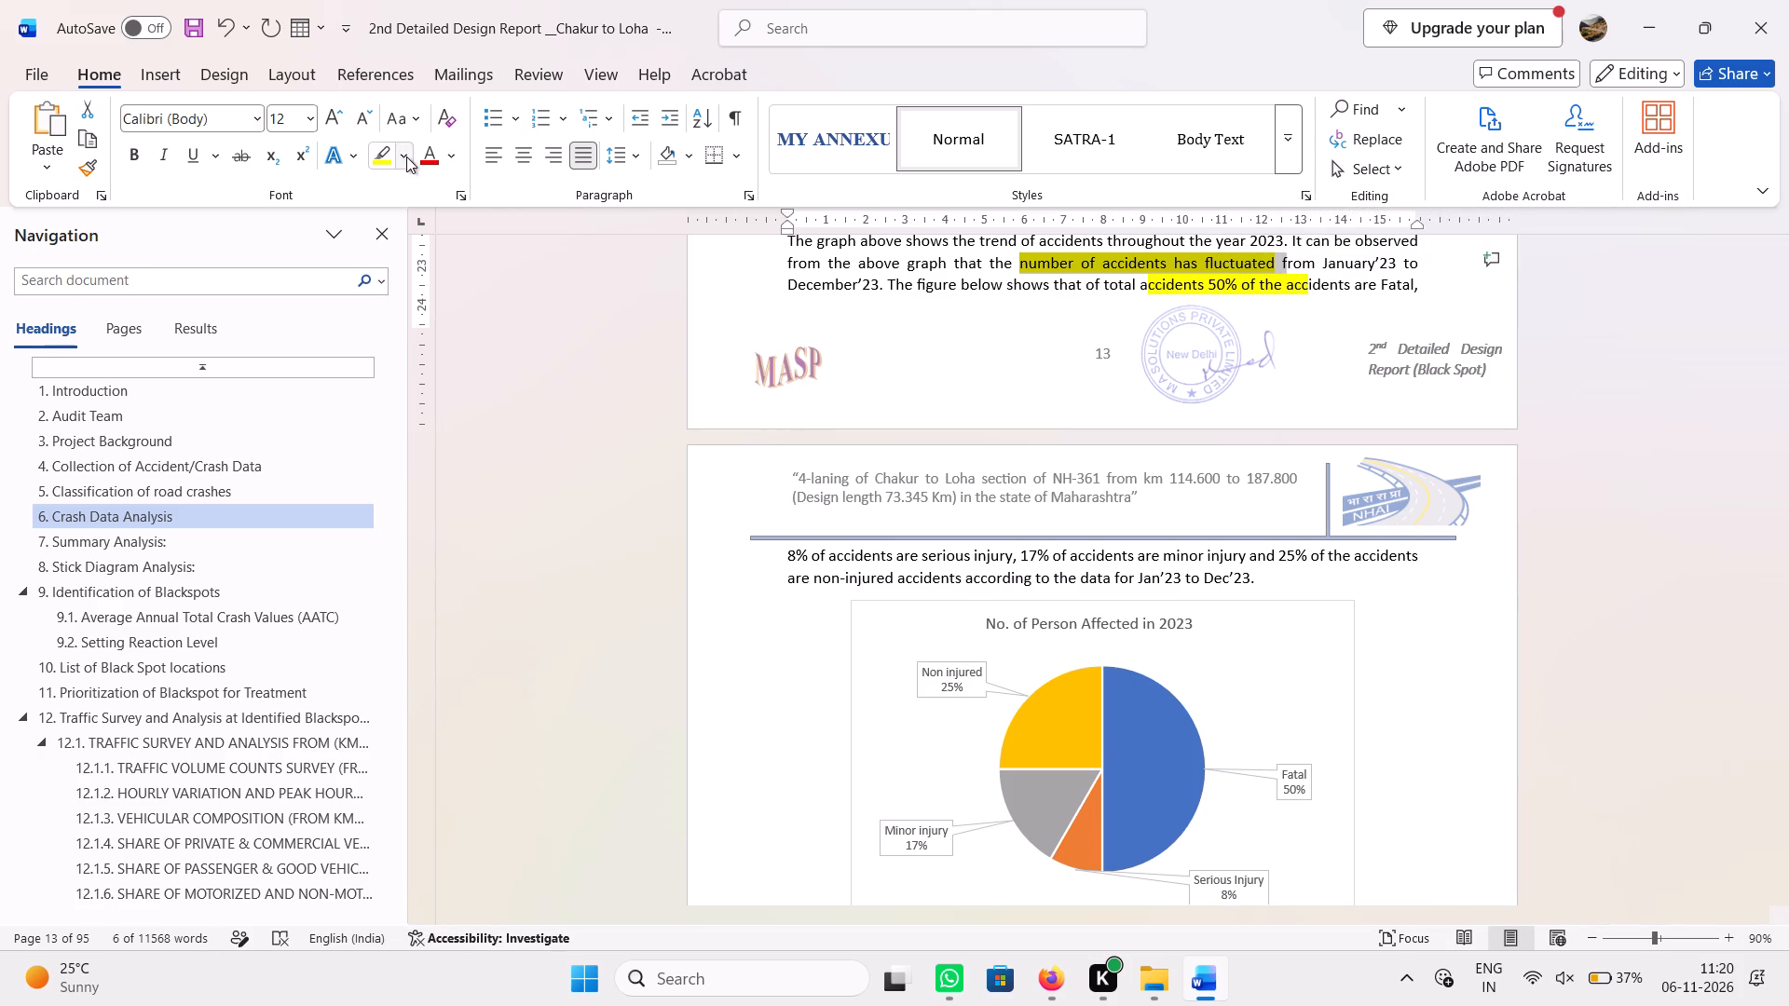
pyautogui.click(406, 156)
pyautogui.click(425, 343)
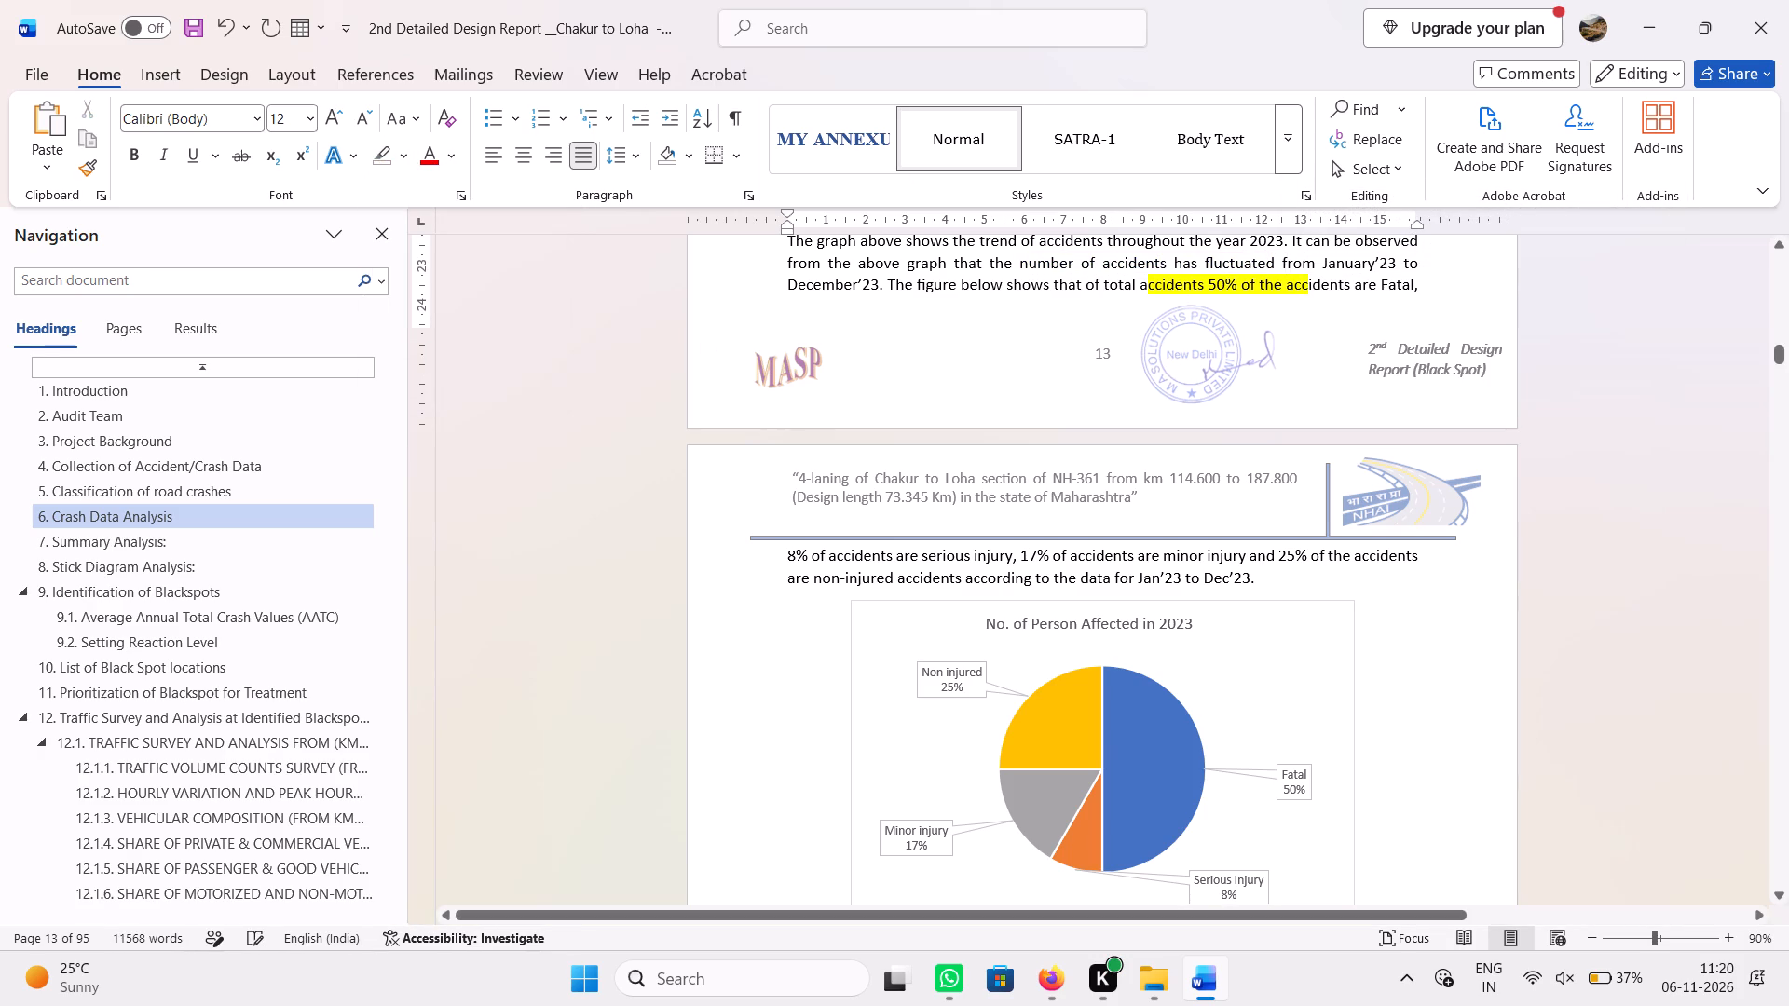
# Insert "person affected" after "of total" in the 2023 trend paragraph and highlight the added words in yellow.
pyautogui.click(1139, 286)
pyautogui.write('person affected')
pyautogui.press('space')
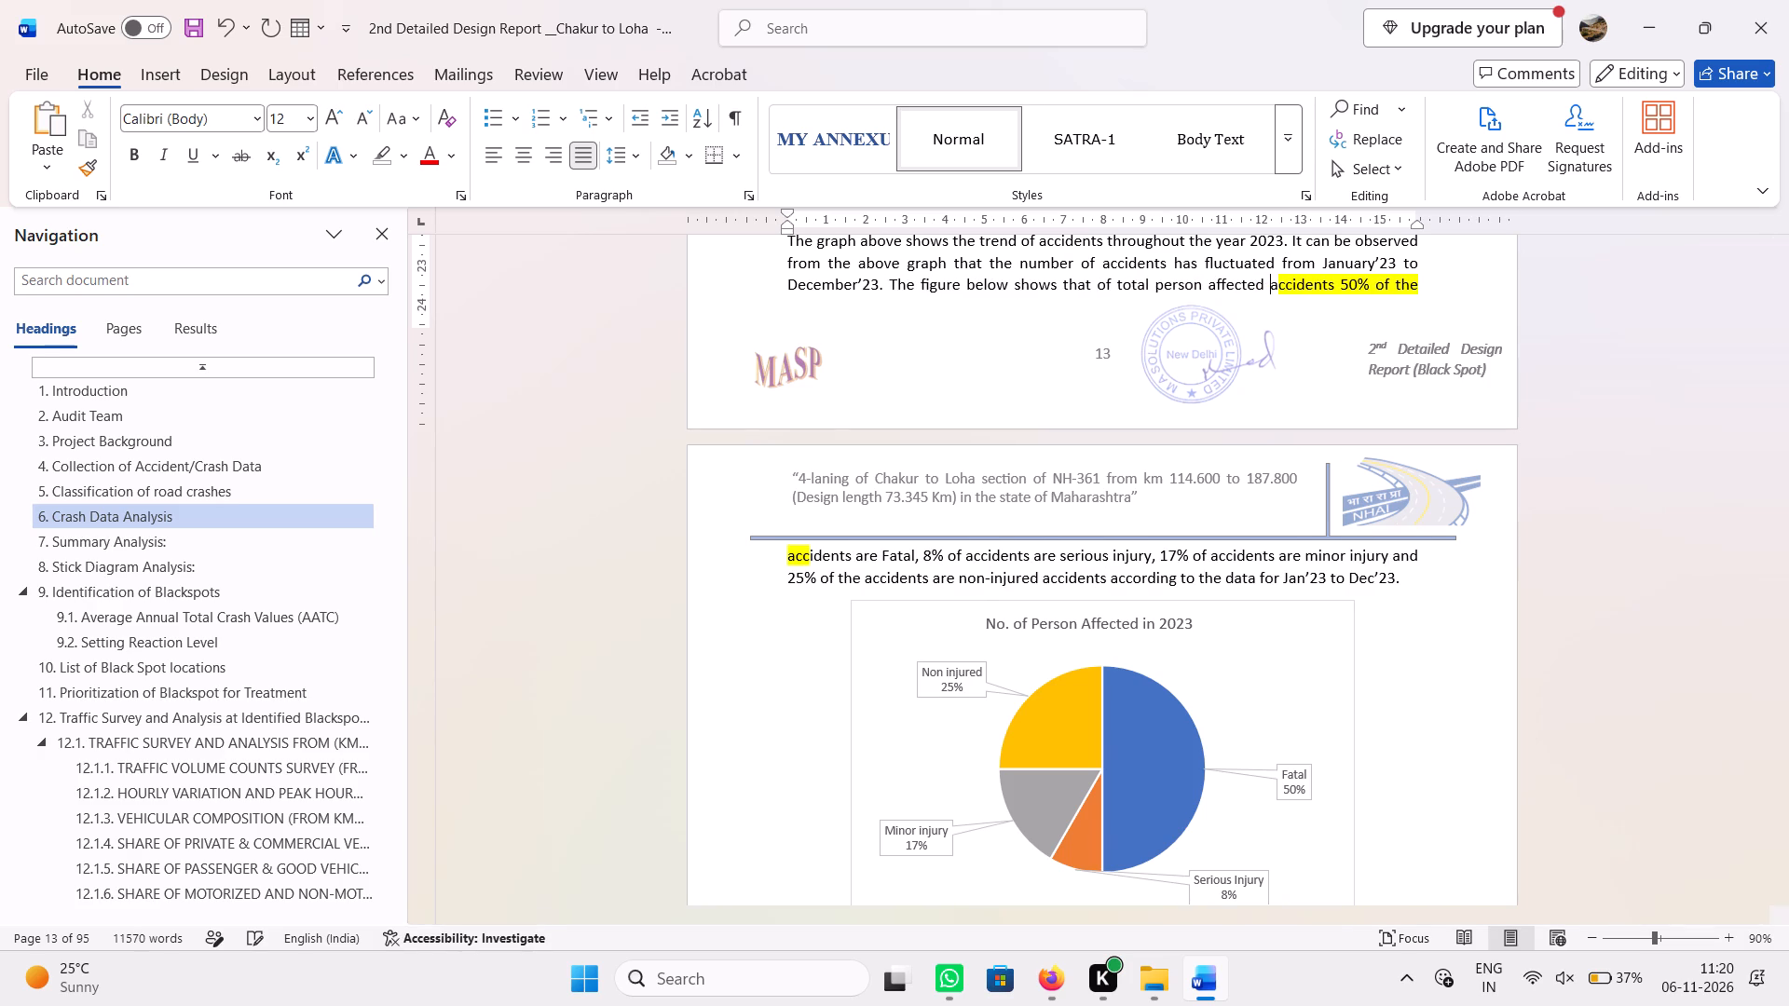
pyautogui.moveTo(1155, 279); pyautogui.dragTo(1317, 291)
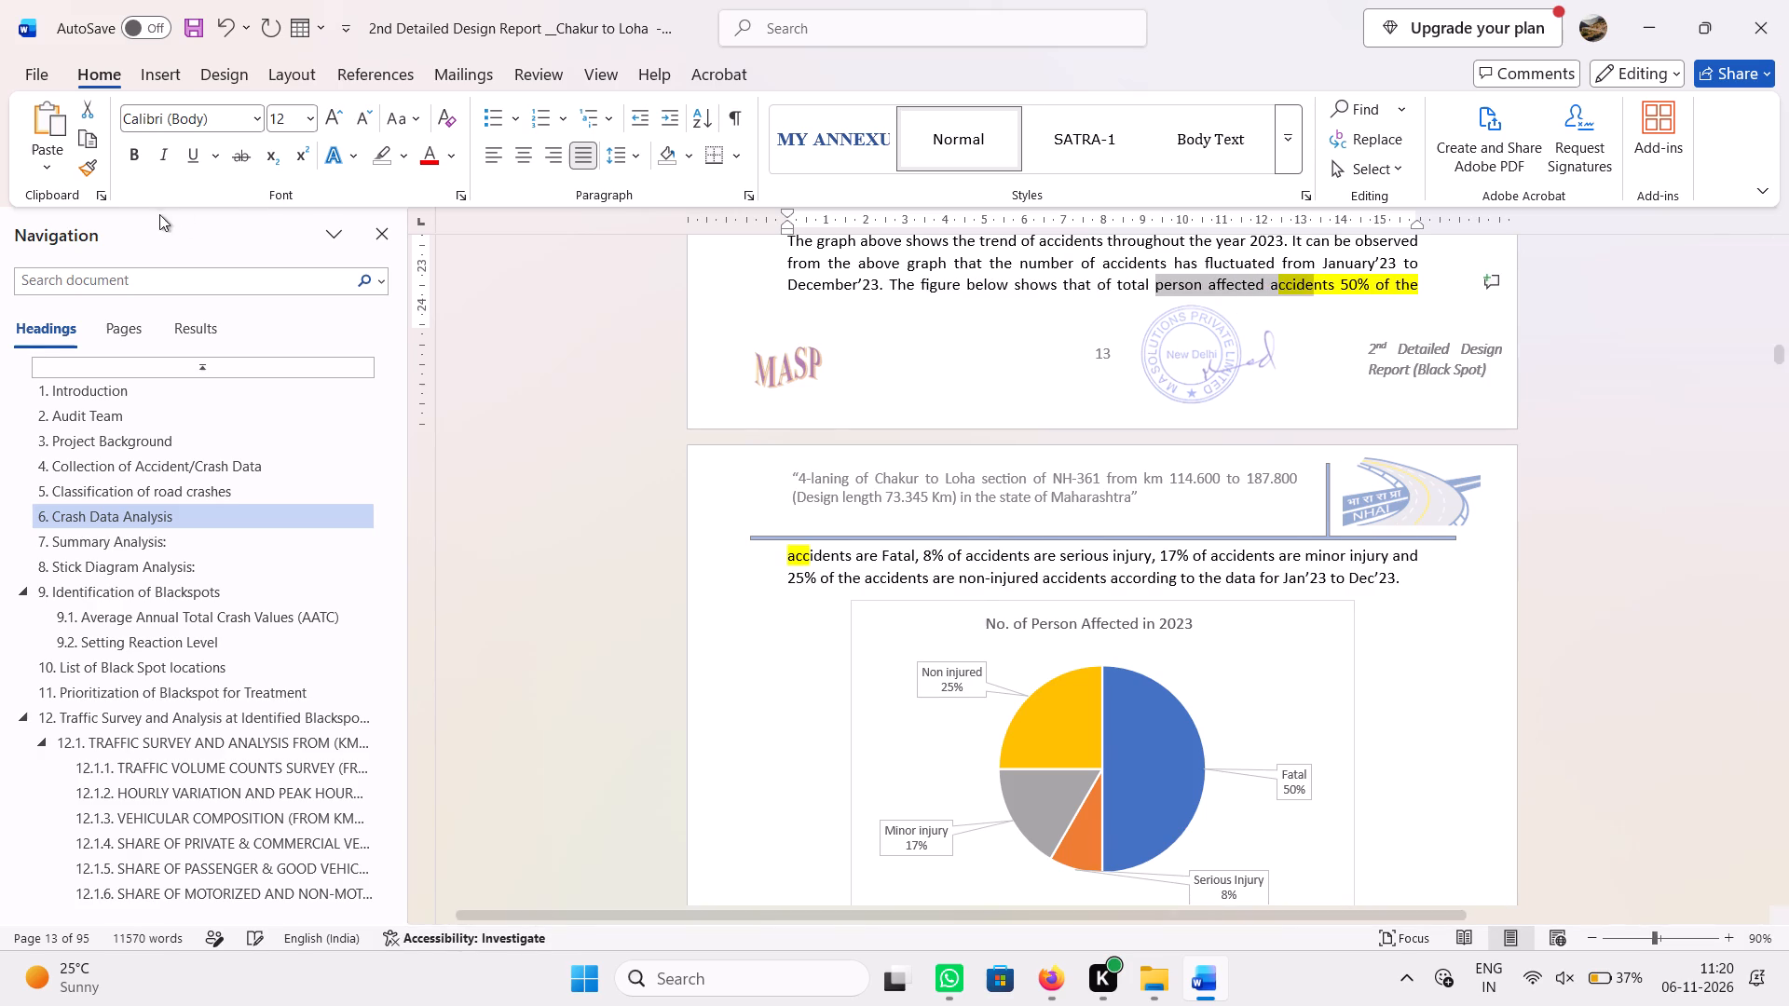
pyautogui.click(409, 156)
pyautogui.click(389, 234)
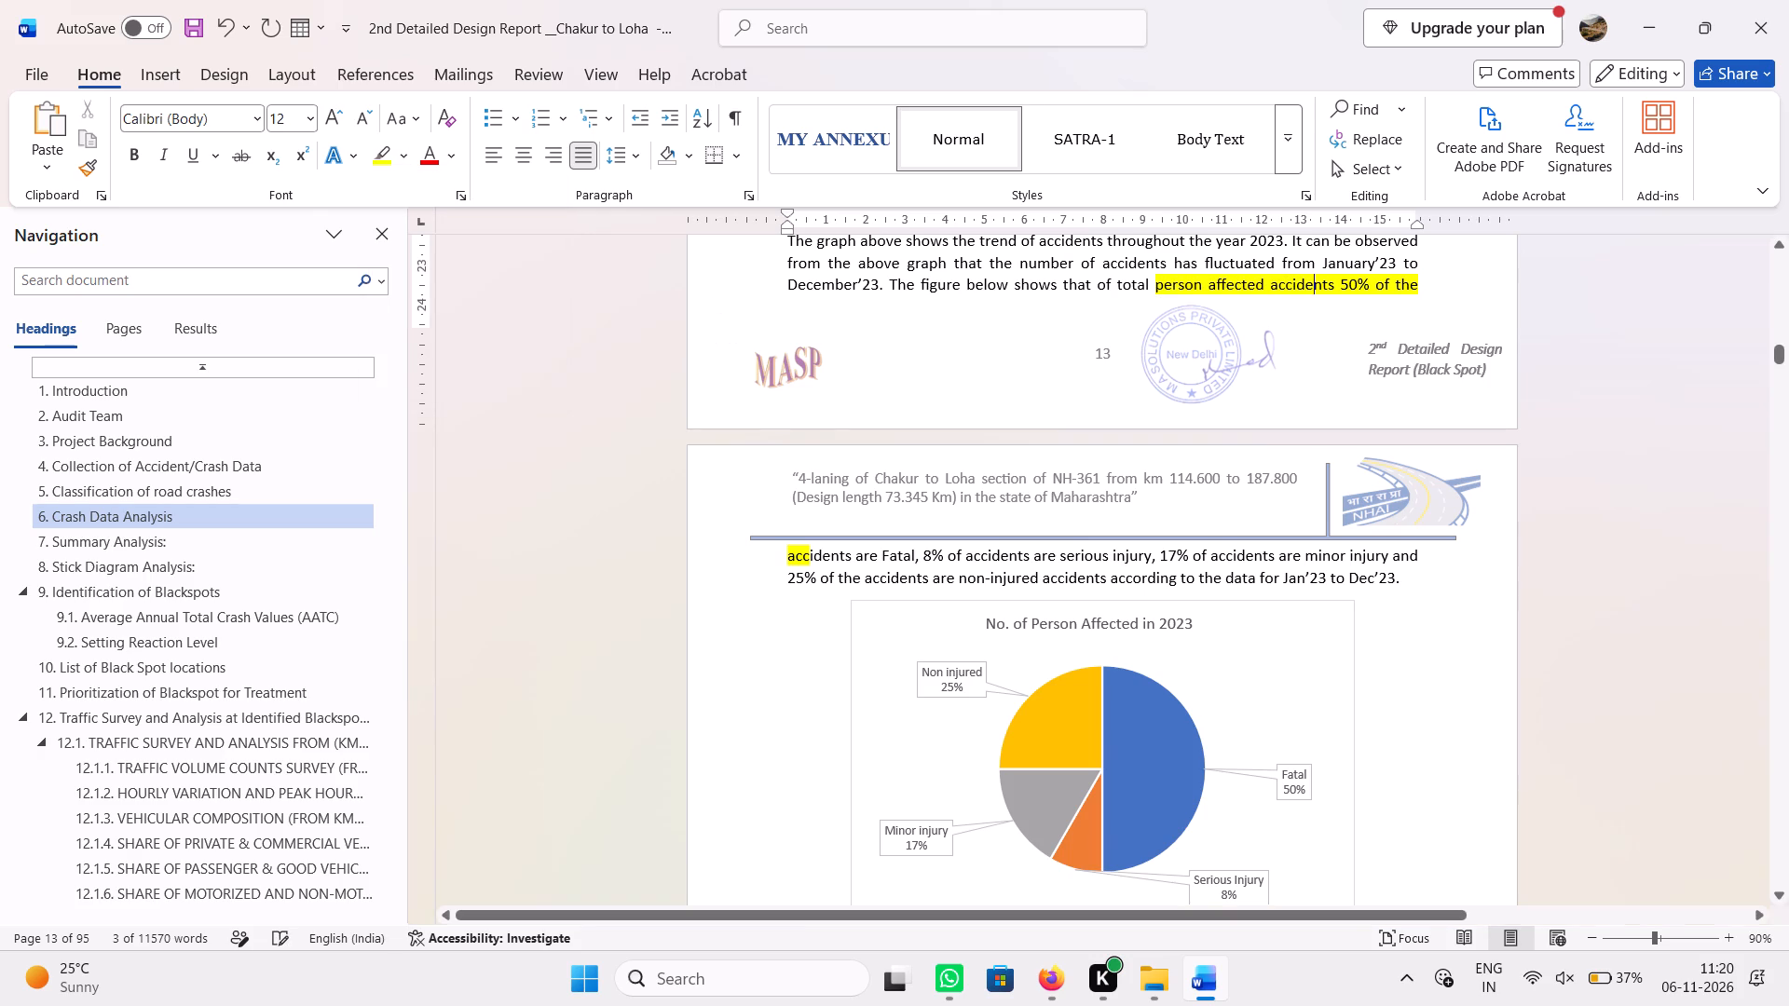
# Check the fatal, serious, minor and non-injured totals of affected persons in Table 6-2 against the Person Affected total.
pyautogui.moveTo(1163, 282); pyautogui.dragTo(1360, 283)
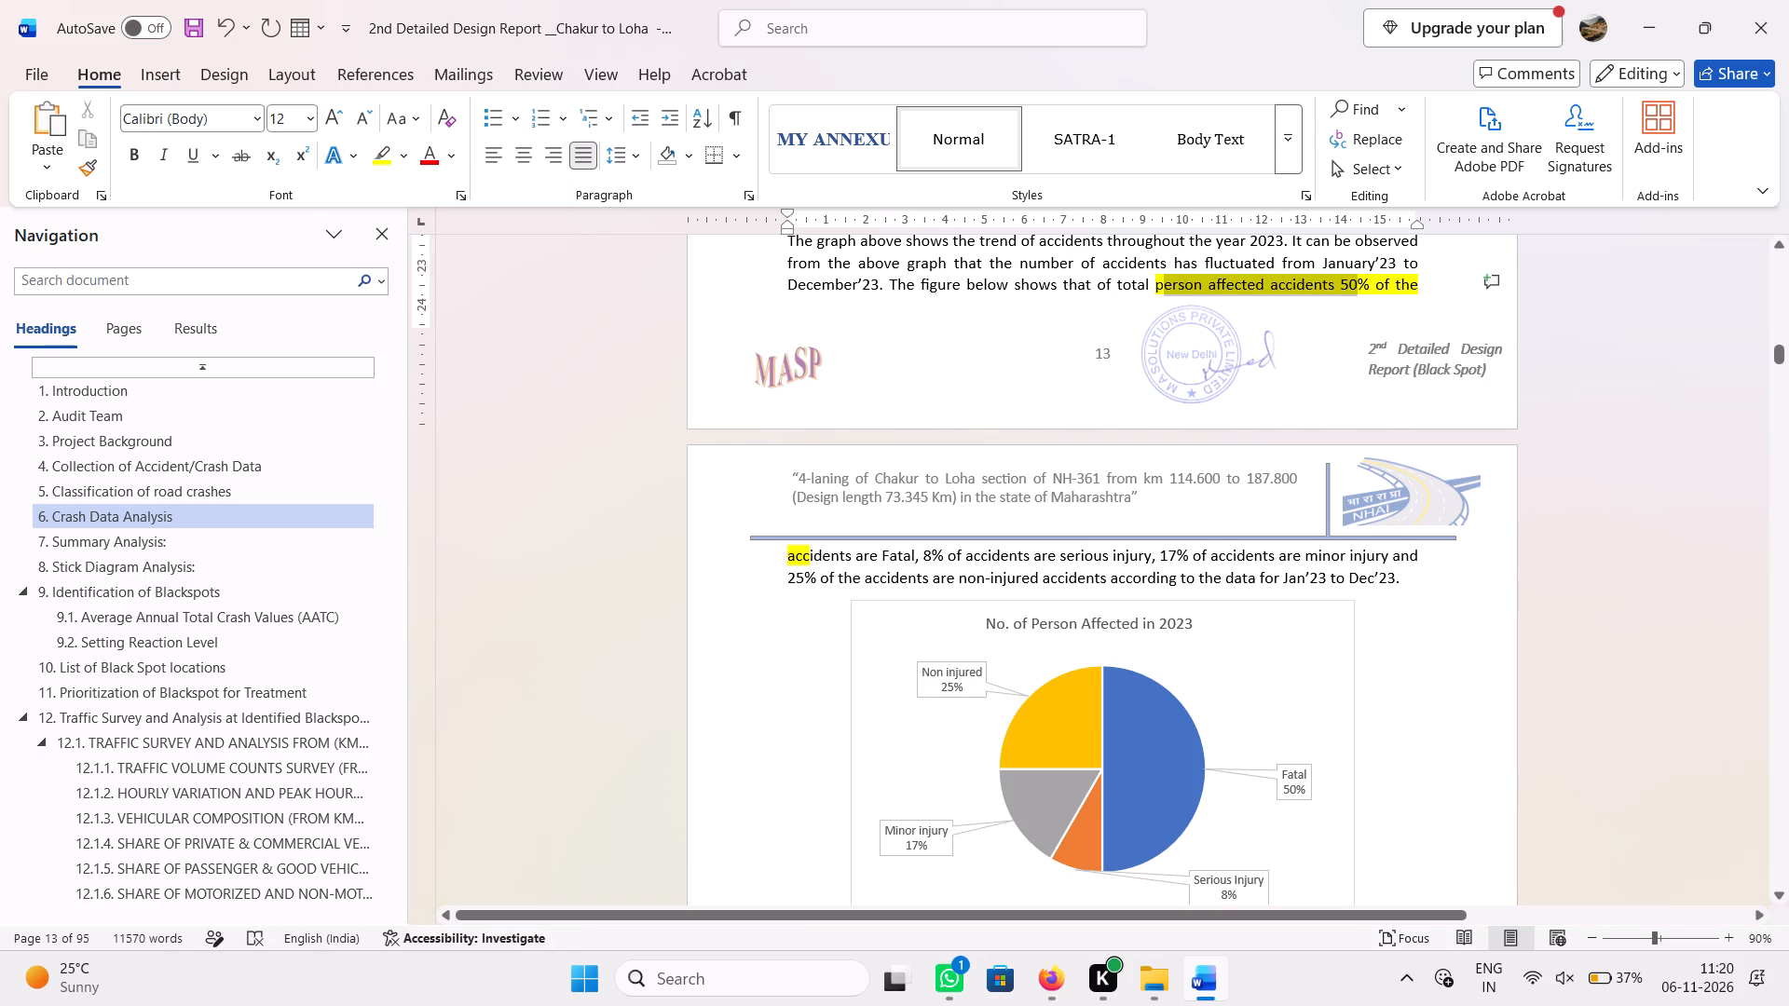
pyautogui.scroll(4, 1356, 284)
pyautogui.scroll(1, 1129, 440)
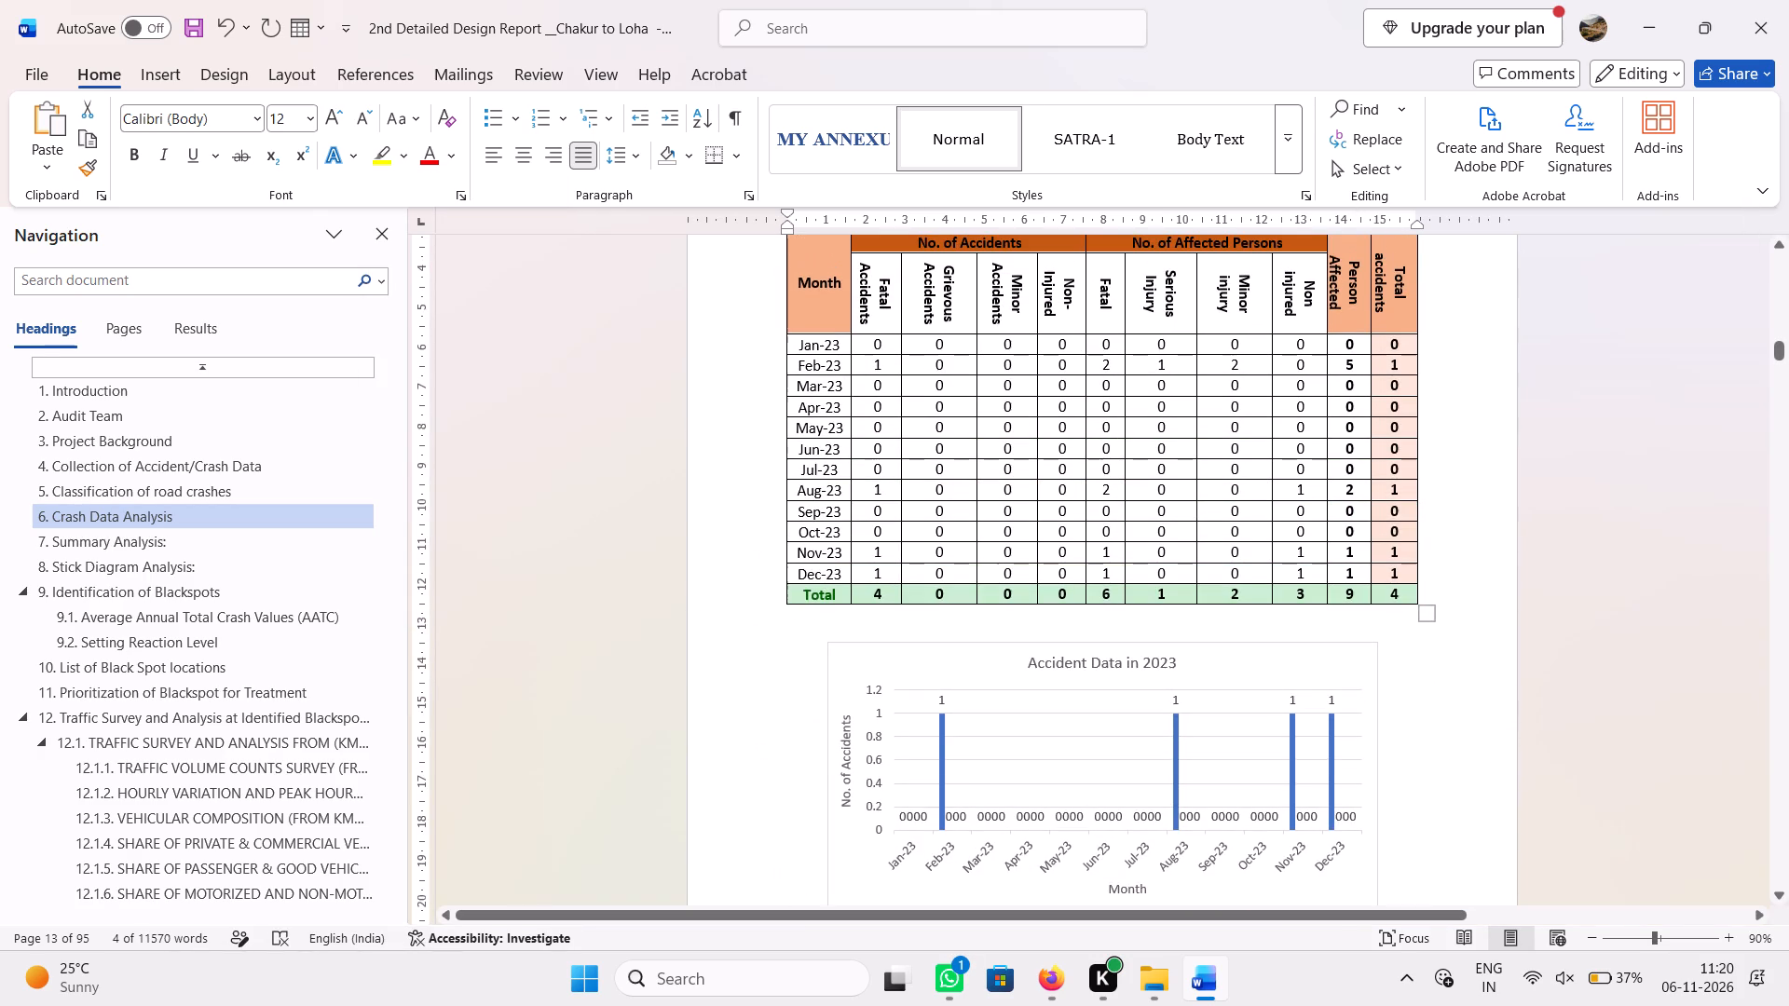
pyautogui.click(1107, 594)
pyautogui.click(1159, 590)
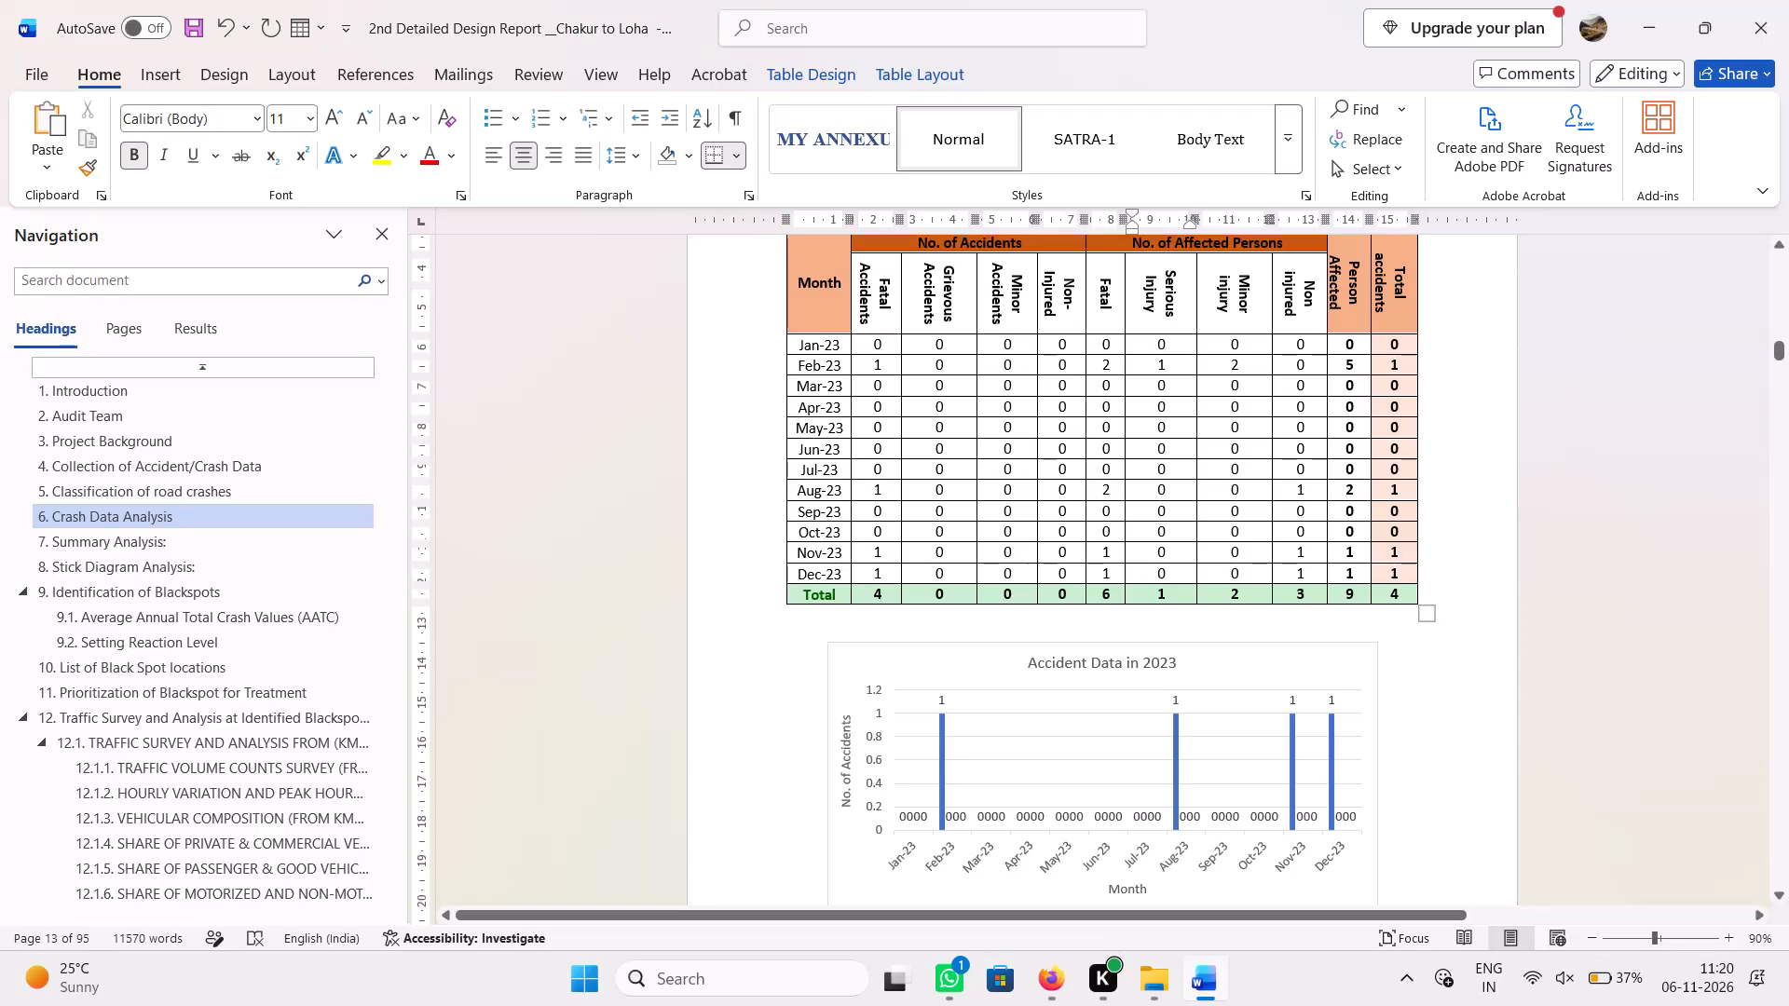
pyautogui.click(1239, 592)
pyautogui.moveTo(1358, 598); pyautogui.dragTo(1345, 598)
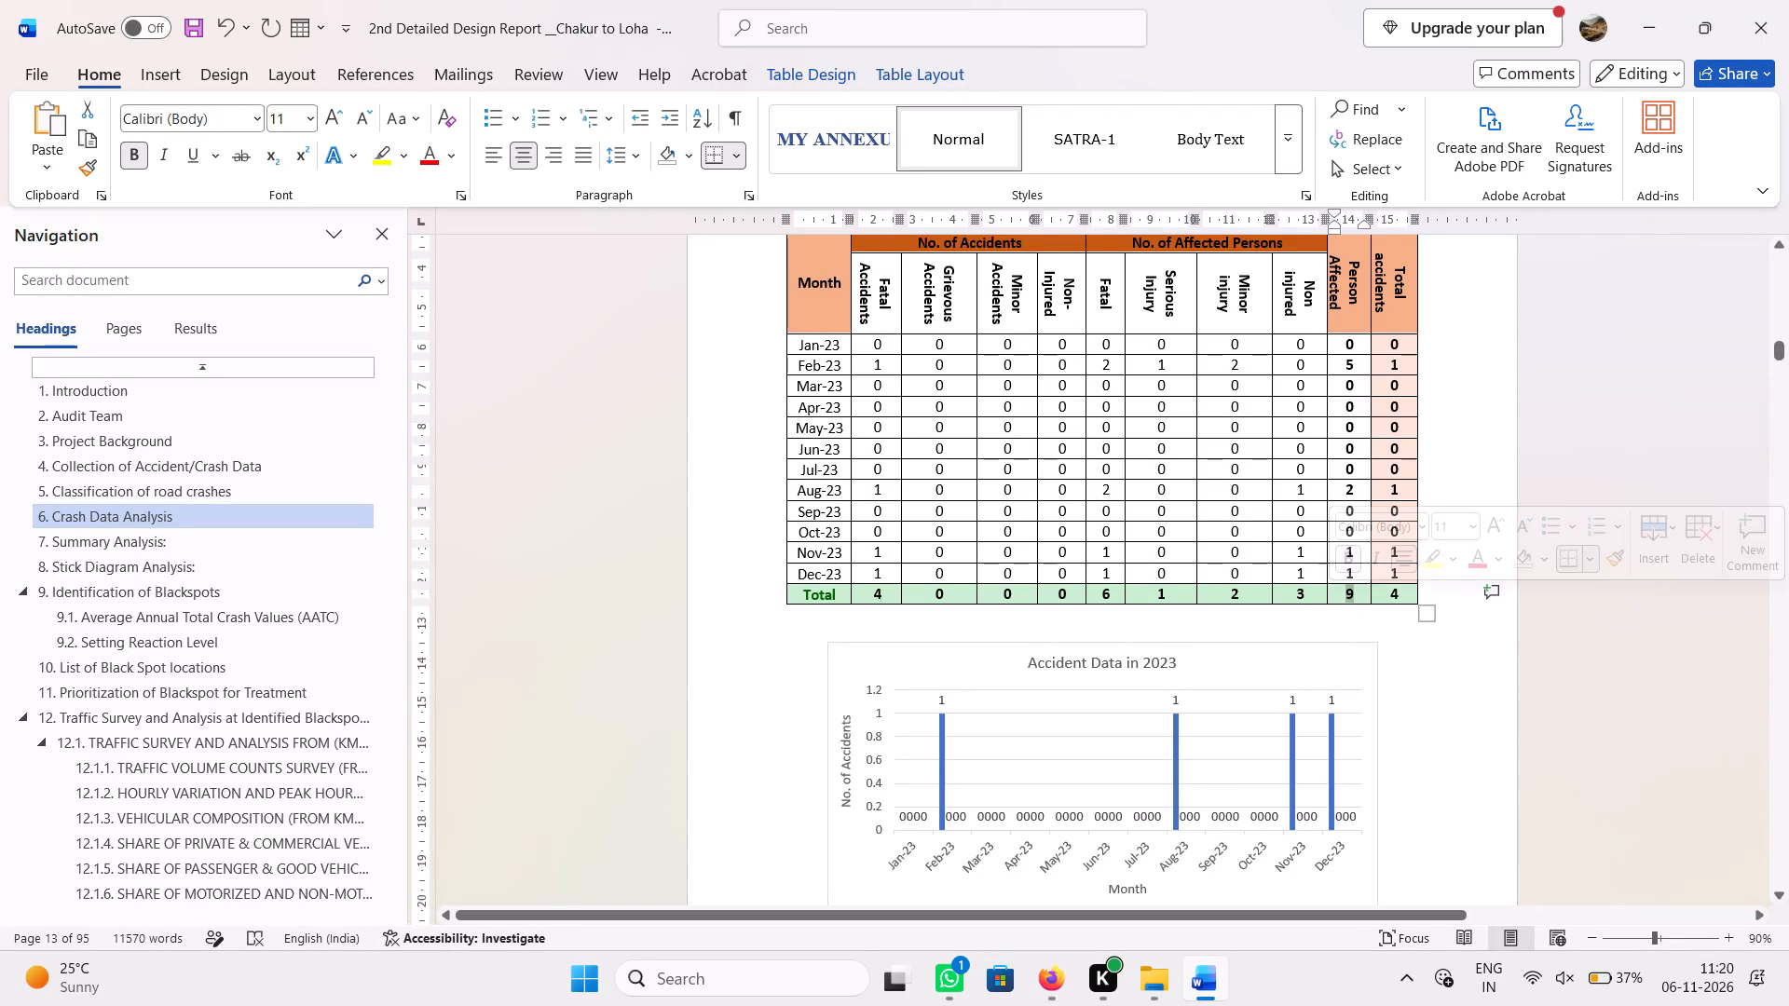
pyautogui.moveTo(1105, 592); pyautogui.dragTo(1261, 593)
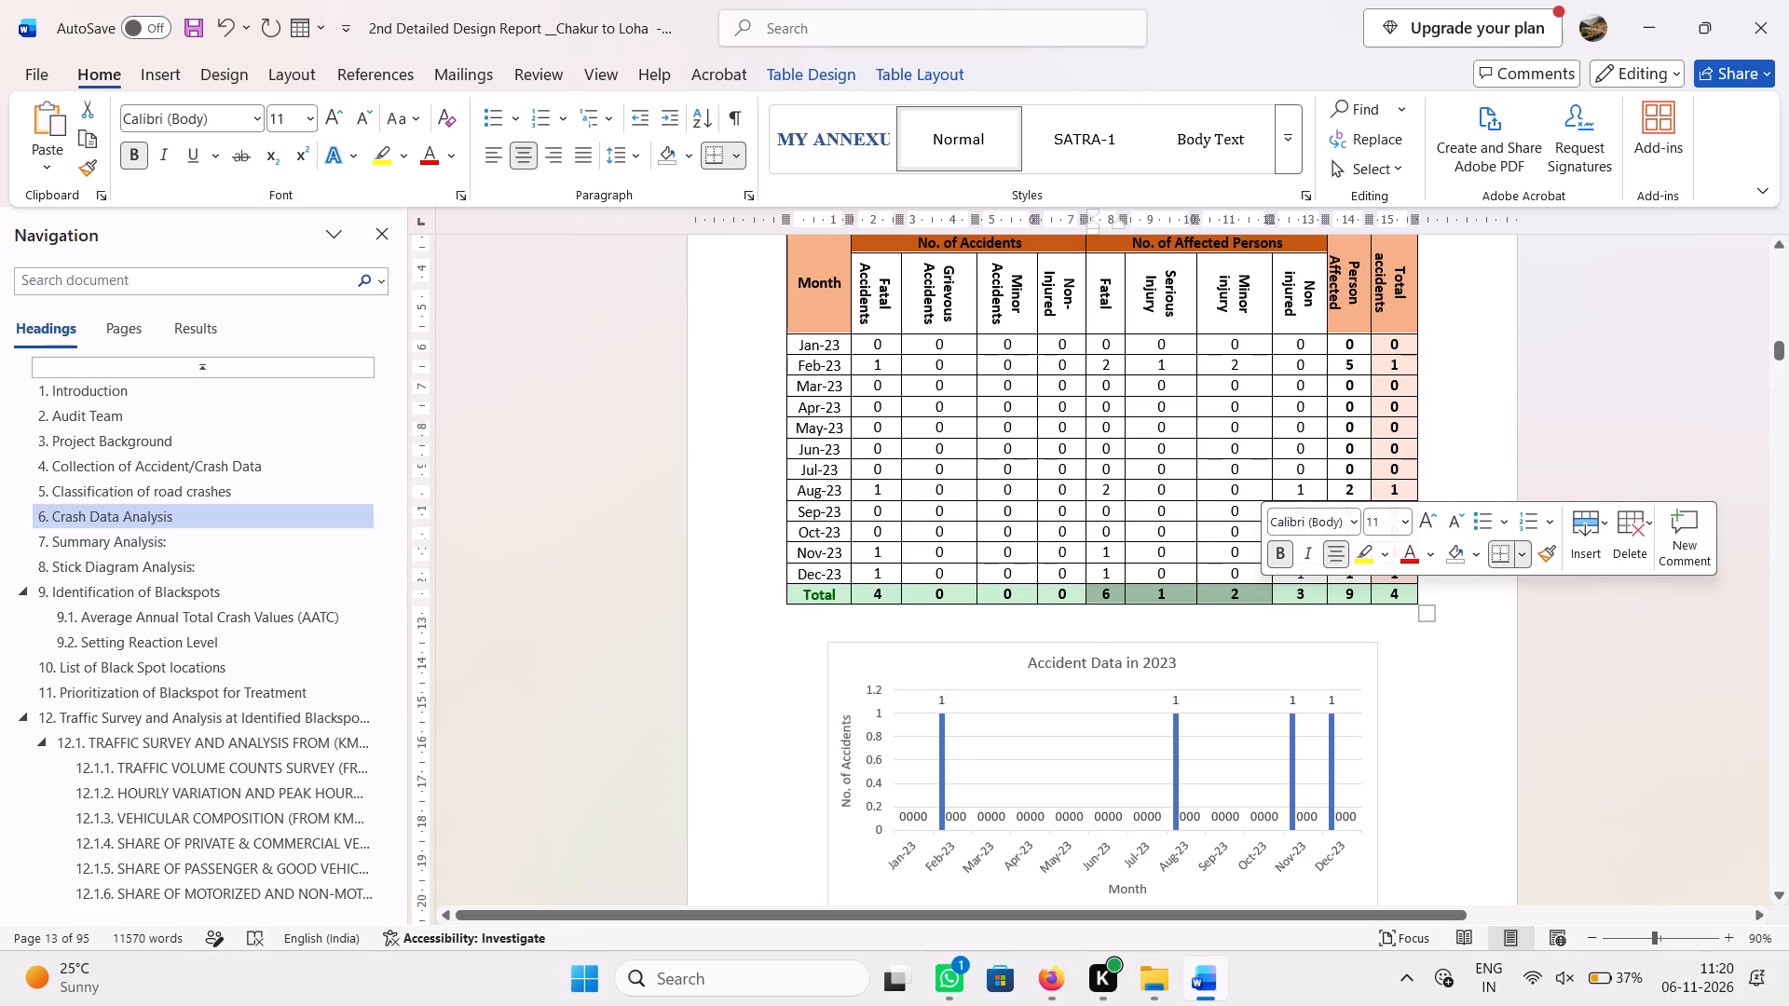
pyautogui.click(1181, 603)
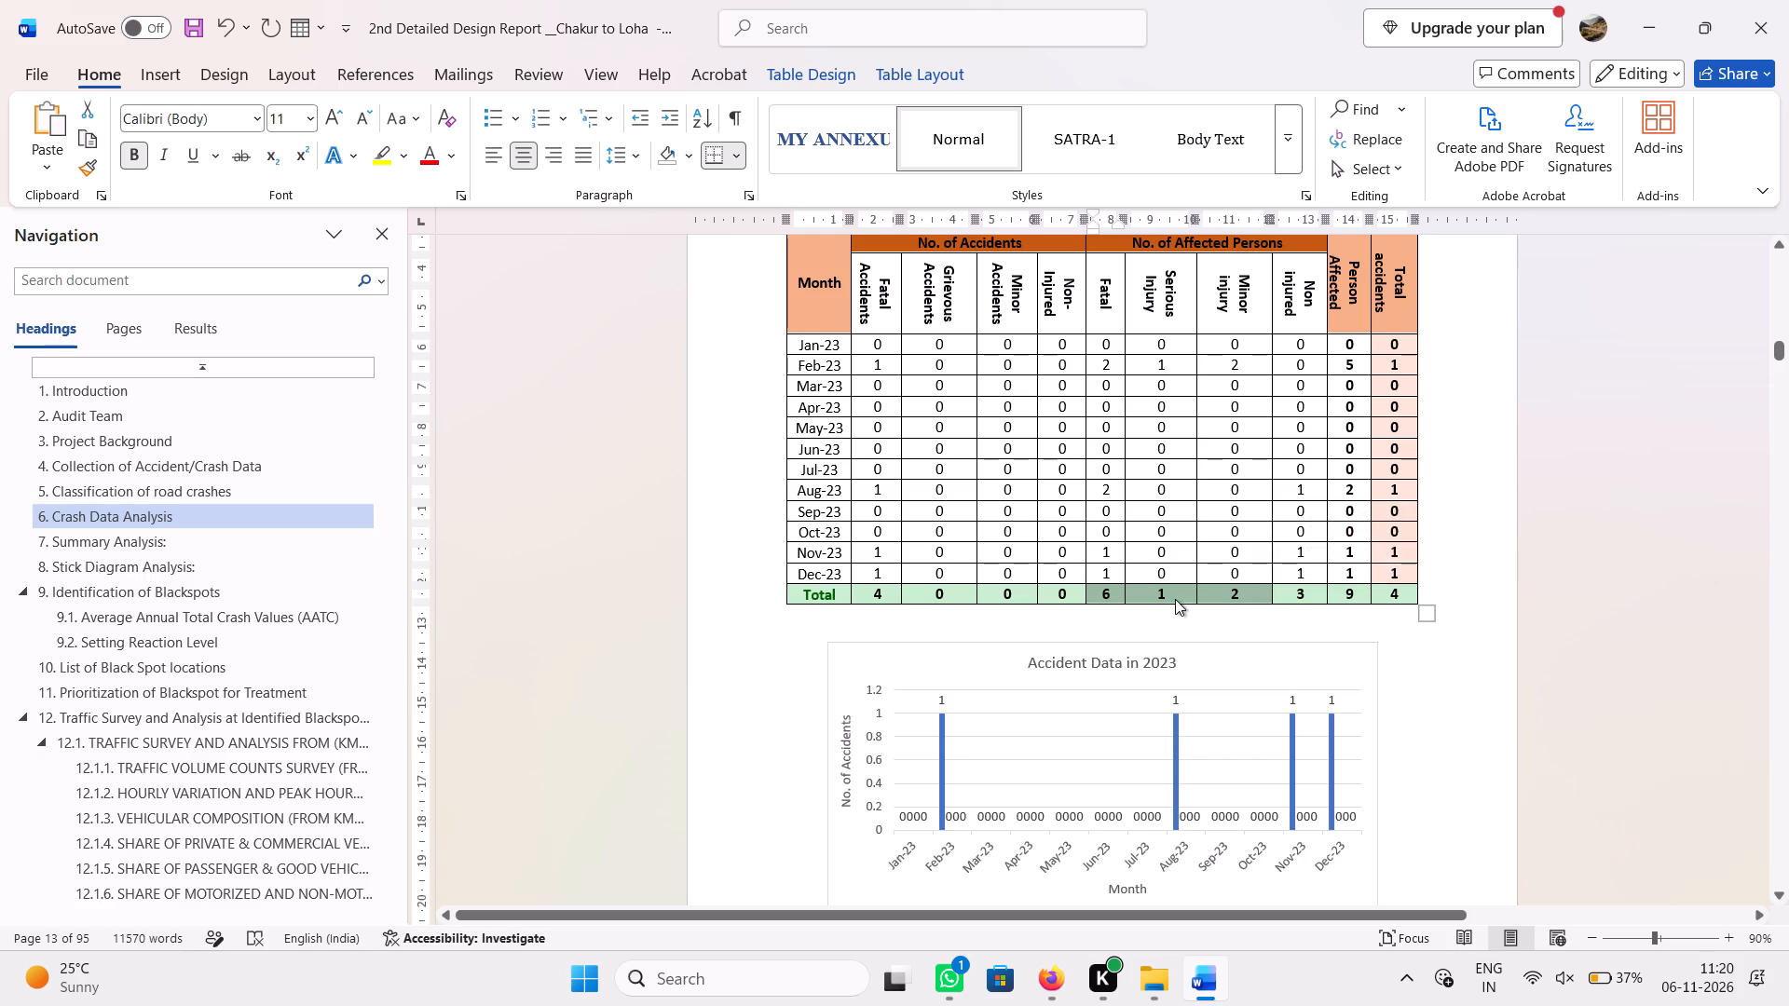
# Compare the Fatal share in the Figure 6-4 pie chart with the fatal affected-persons total in Table 6-2.
pyautogui.scroll(-6, 1175, 599)
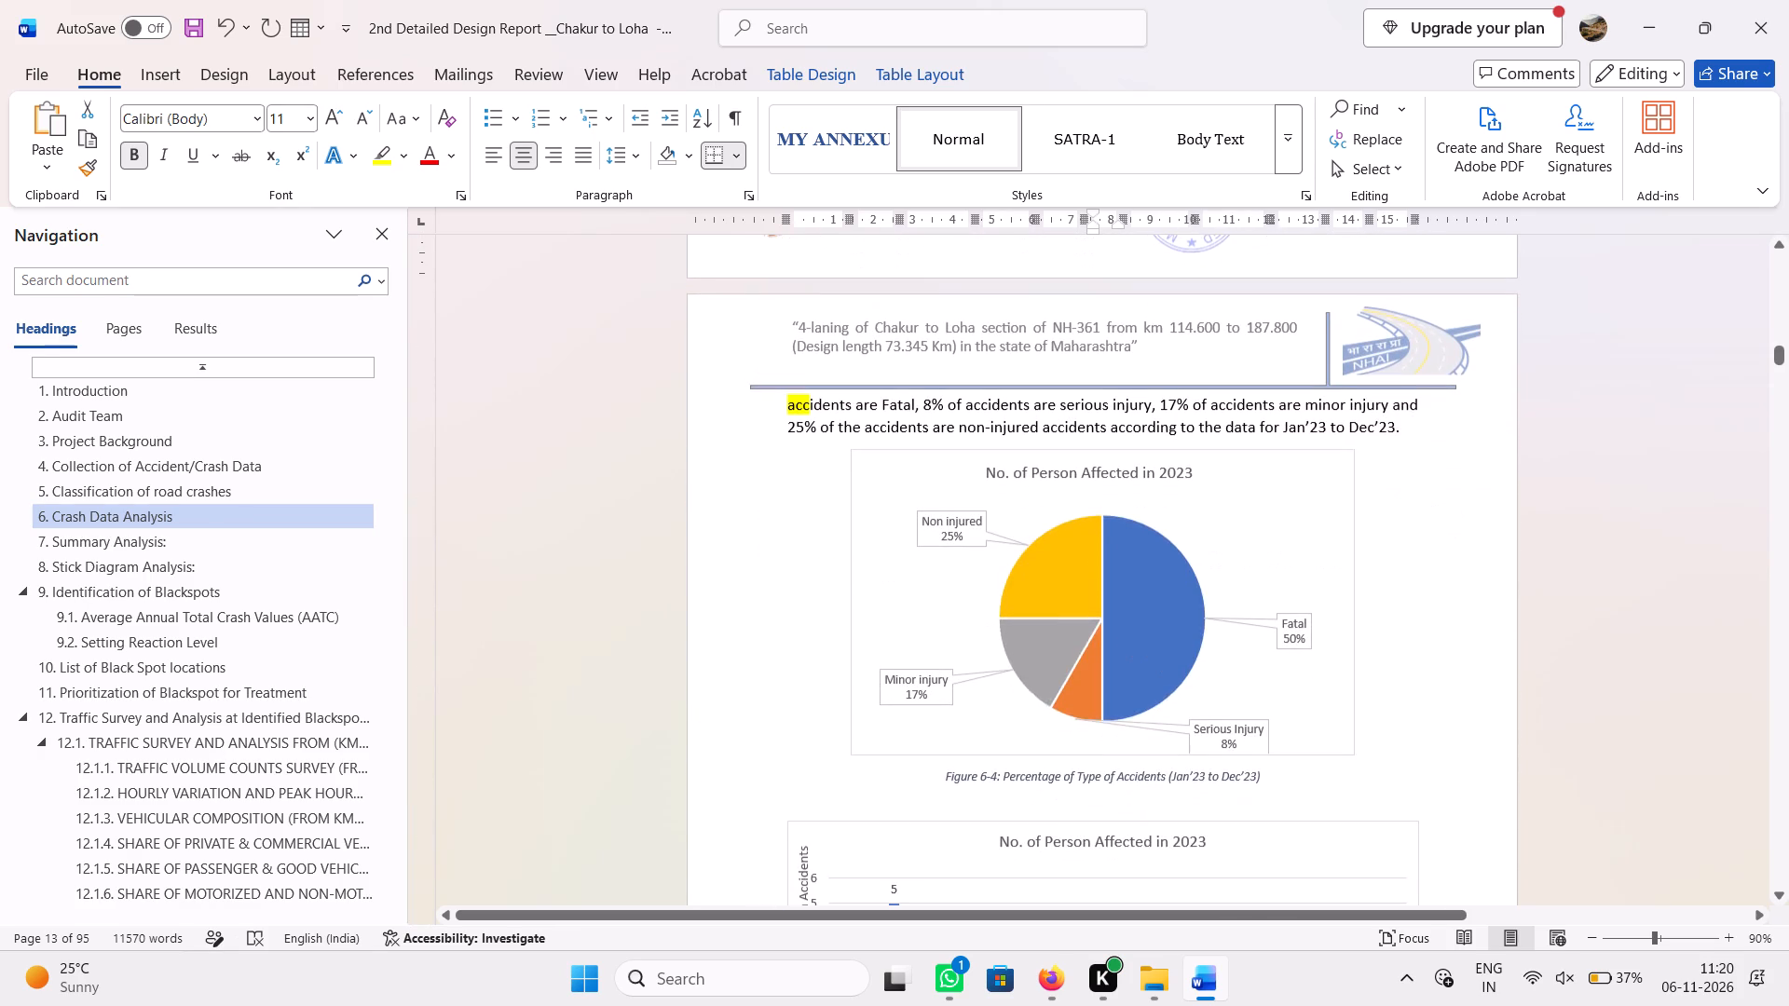
pyautogui.click(1113, 566)
pyautogui.click(1287, 633)
pyautogui.scroll(1, 1287, 633)
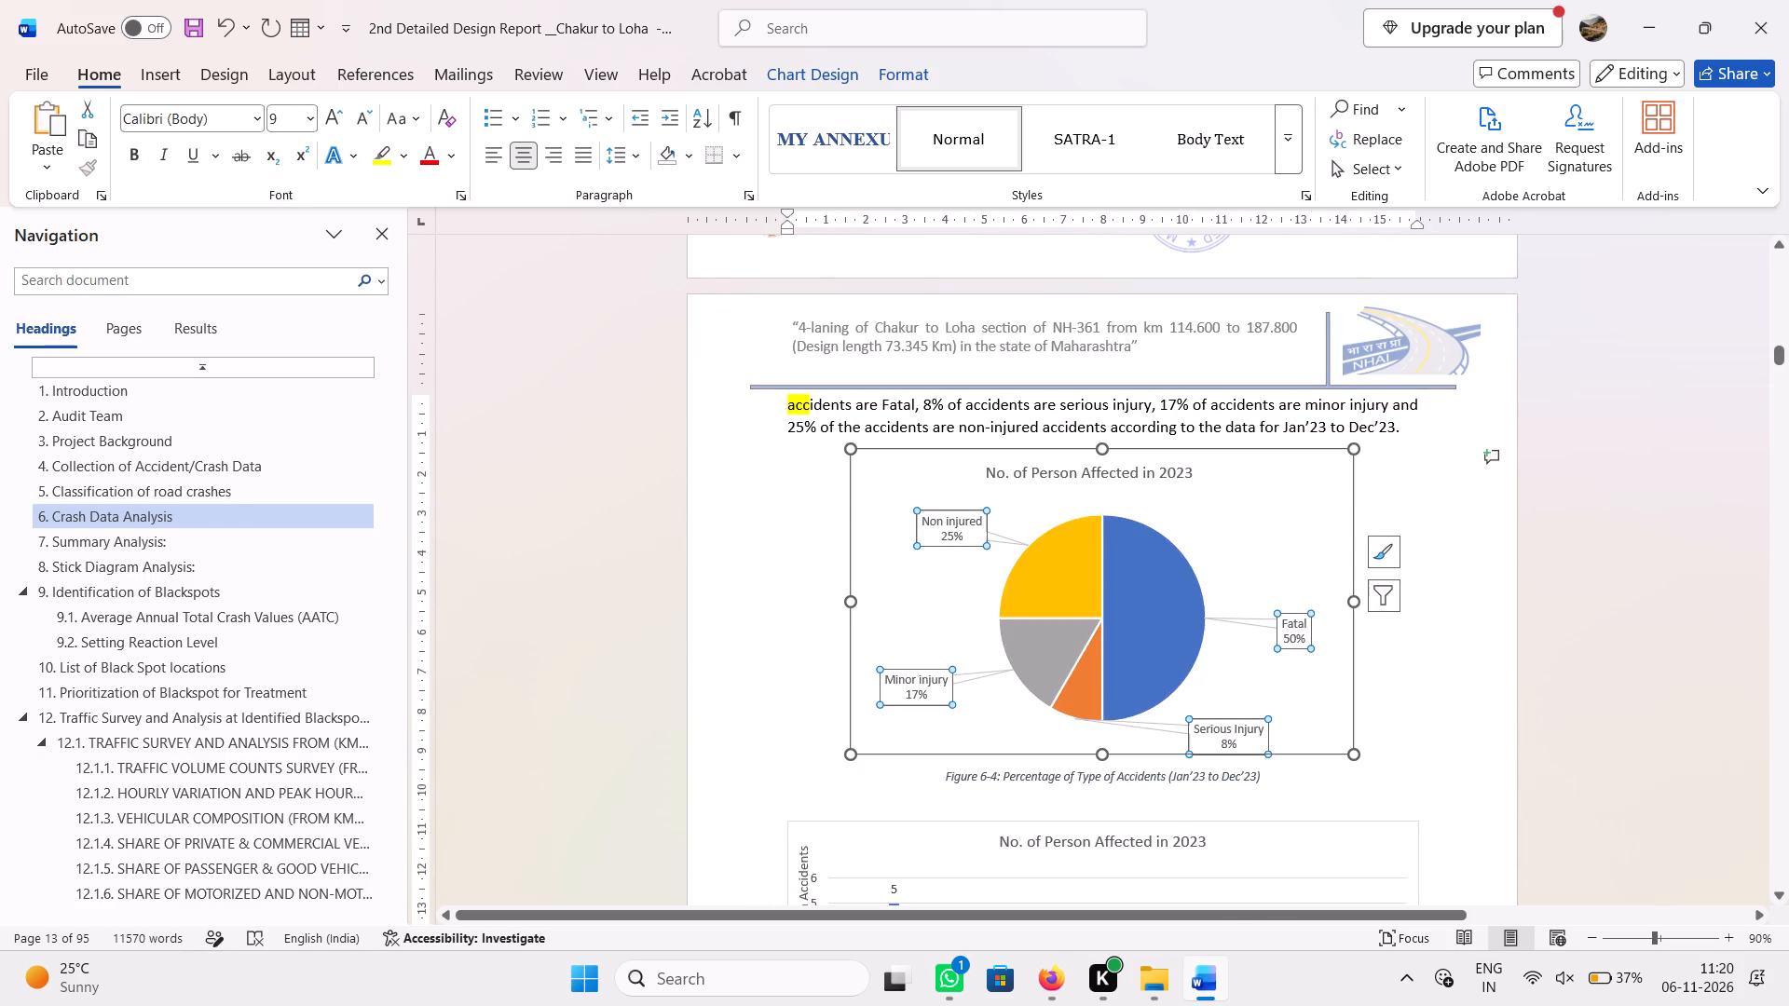
pyautogui.scroll(4, 1287, 633)
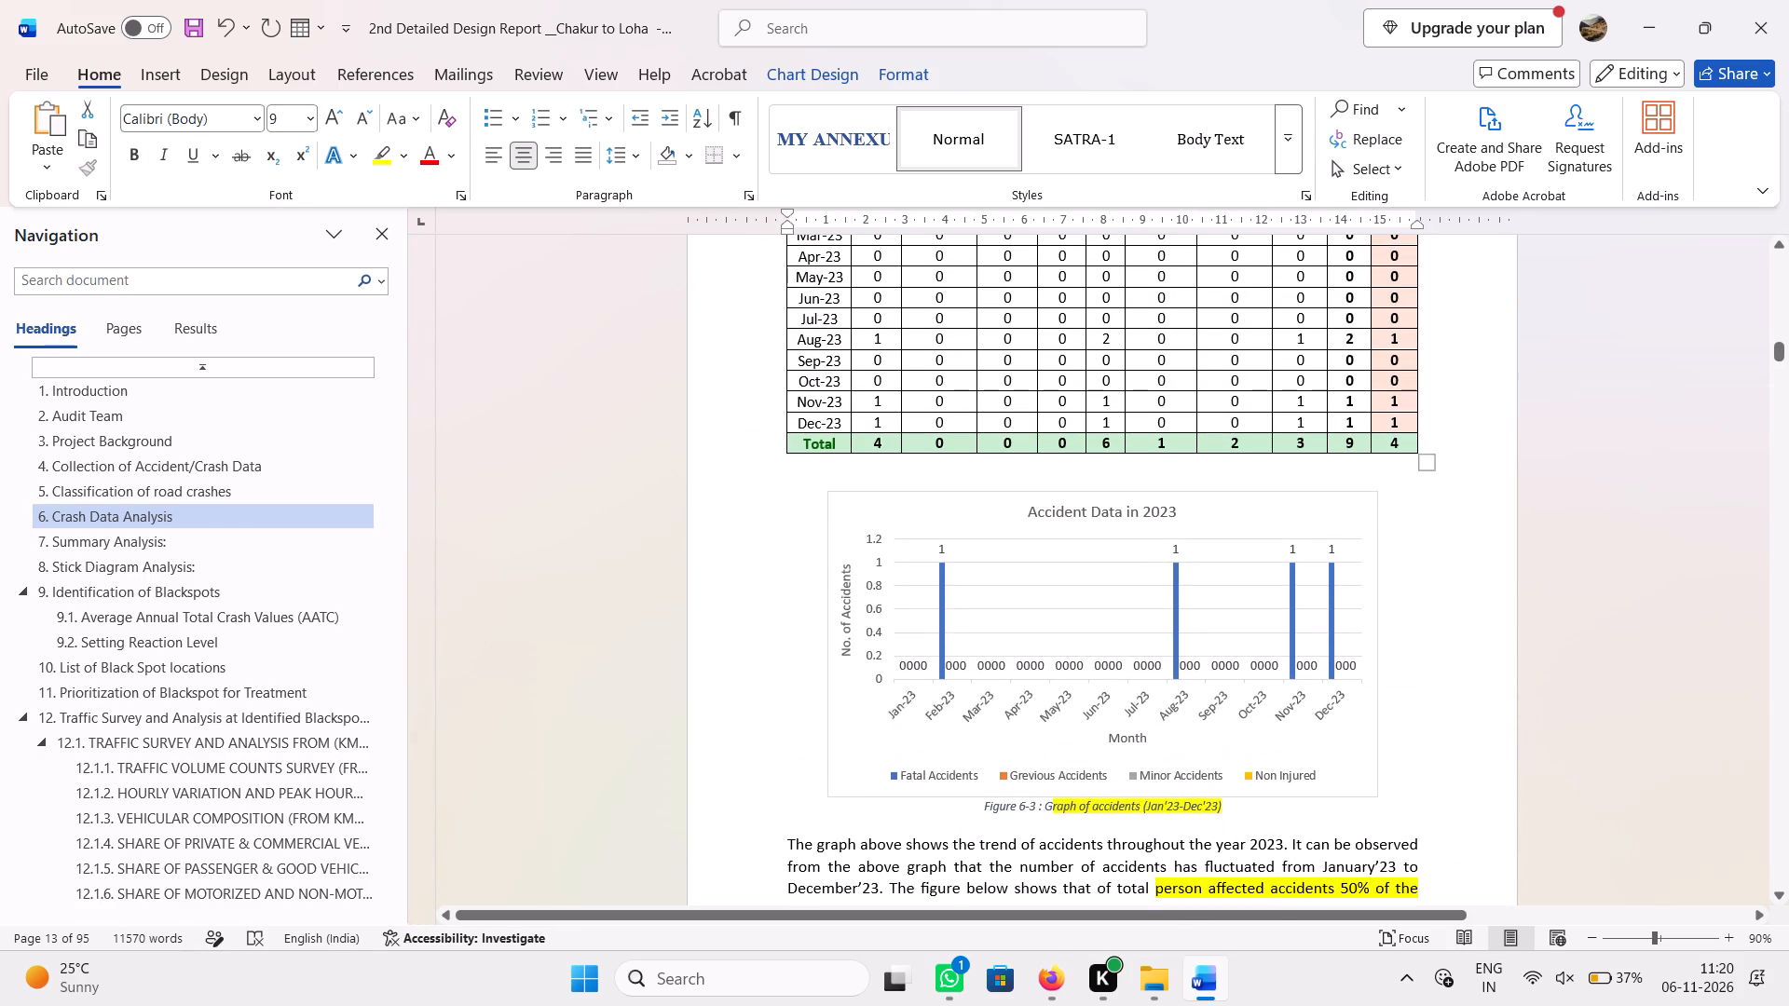
pyautogui.moveTo(1111, 441); pyautogui.dragTo(1099, 442)
pyautogui.click(1154, 445)
# Recheck the affected-persons totals of Table 6-2 against the percentages in the 2023 paragraph and the Figure 6-4 pie chart.
pyautogui.scroll(2, 1154, 445)
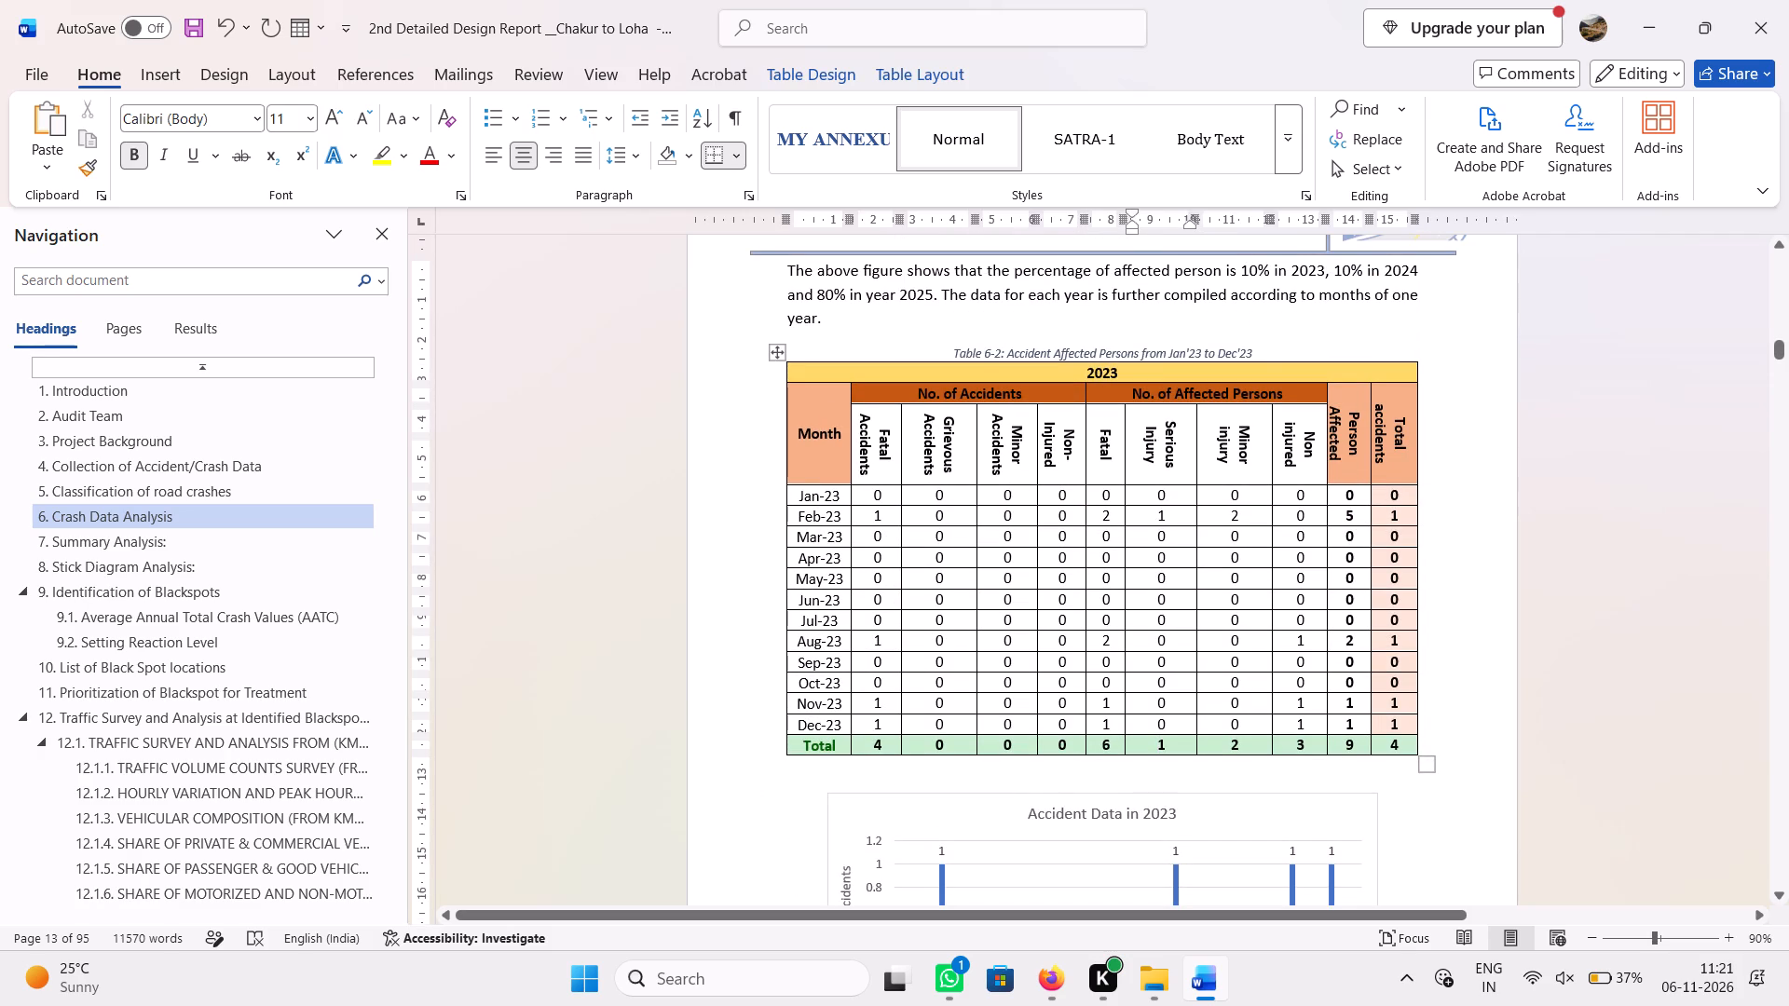
pyautogui.scroll(-1, 1173, 466)
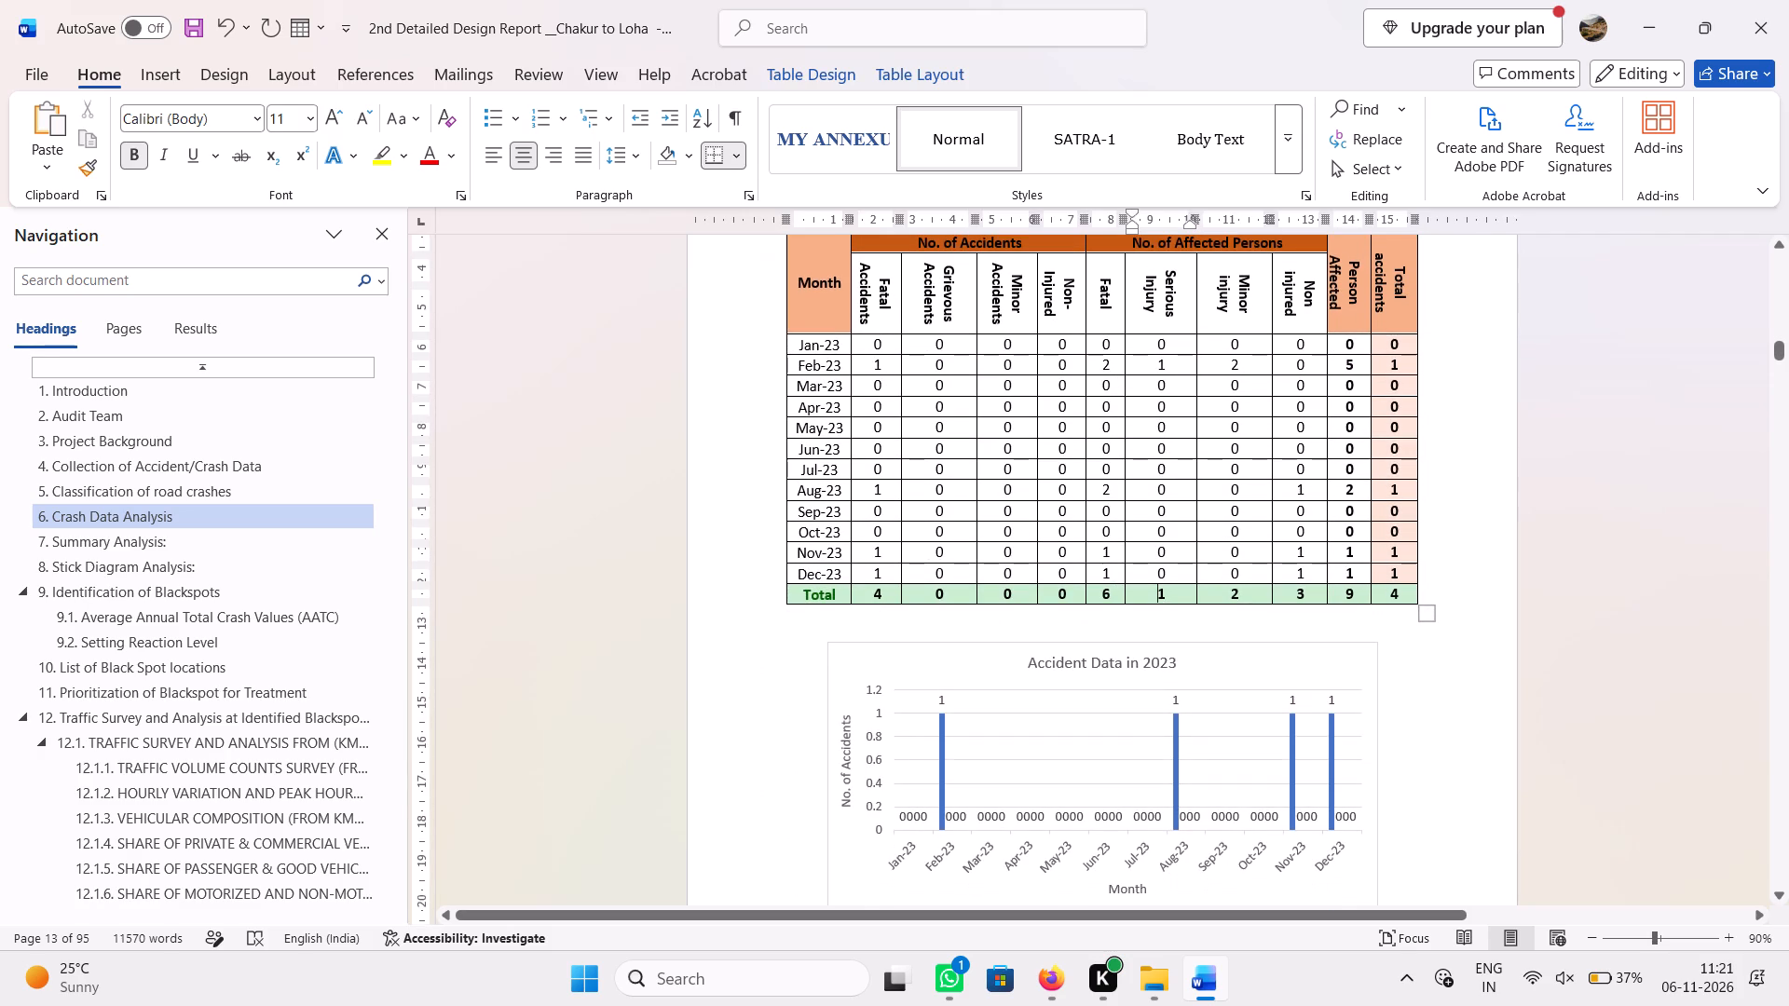
pyautogui.scroll(-5, 1173, 466)
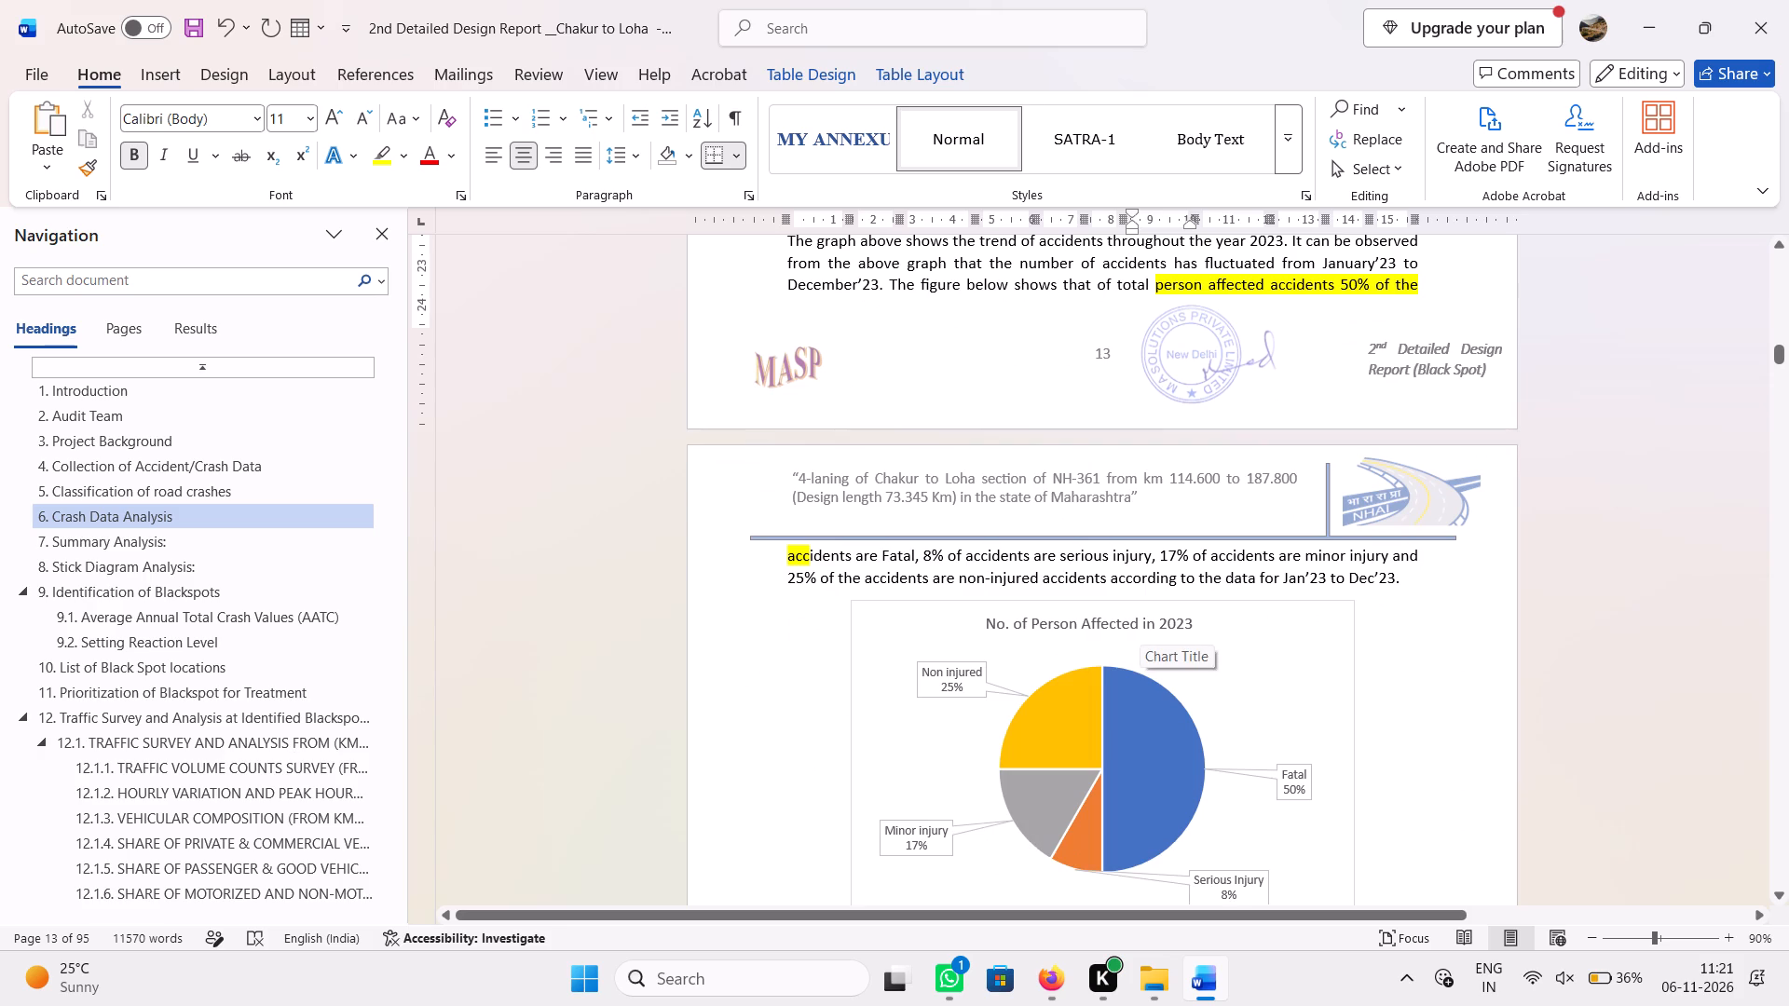
pyautogui.scroll(4, 1148, 626)
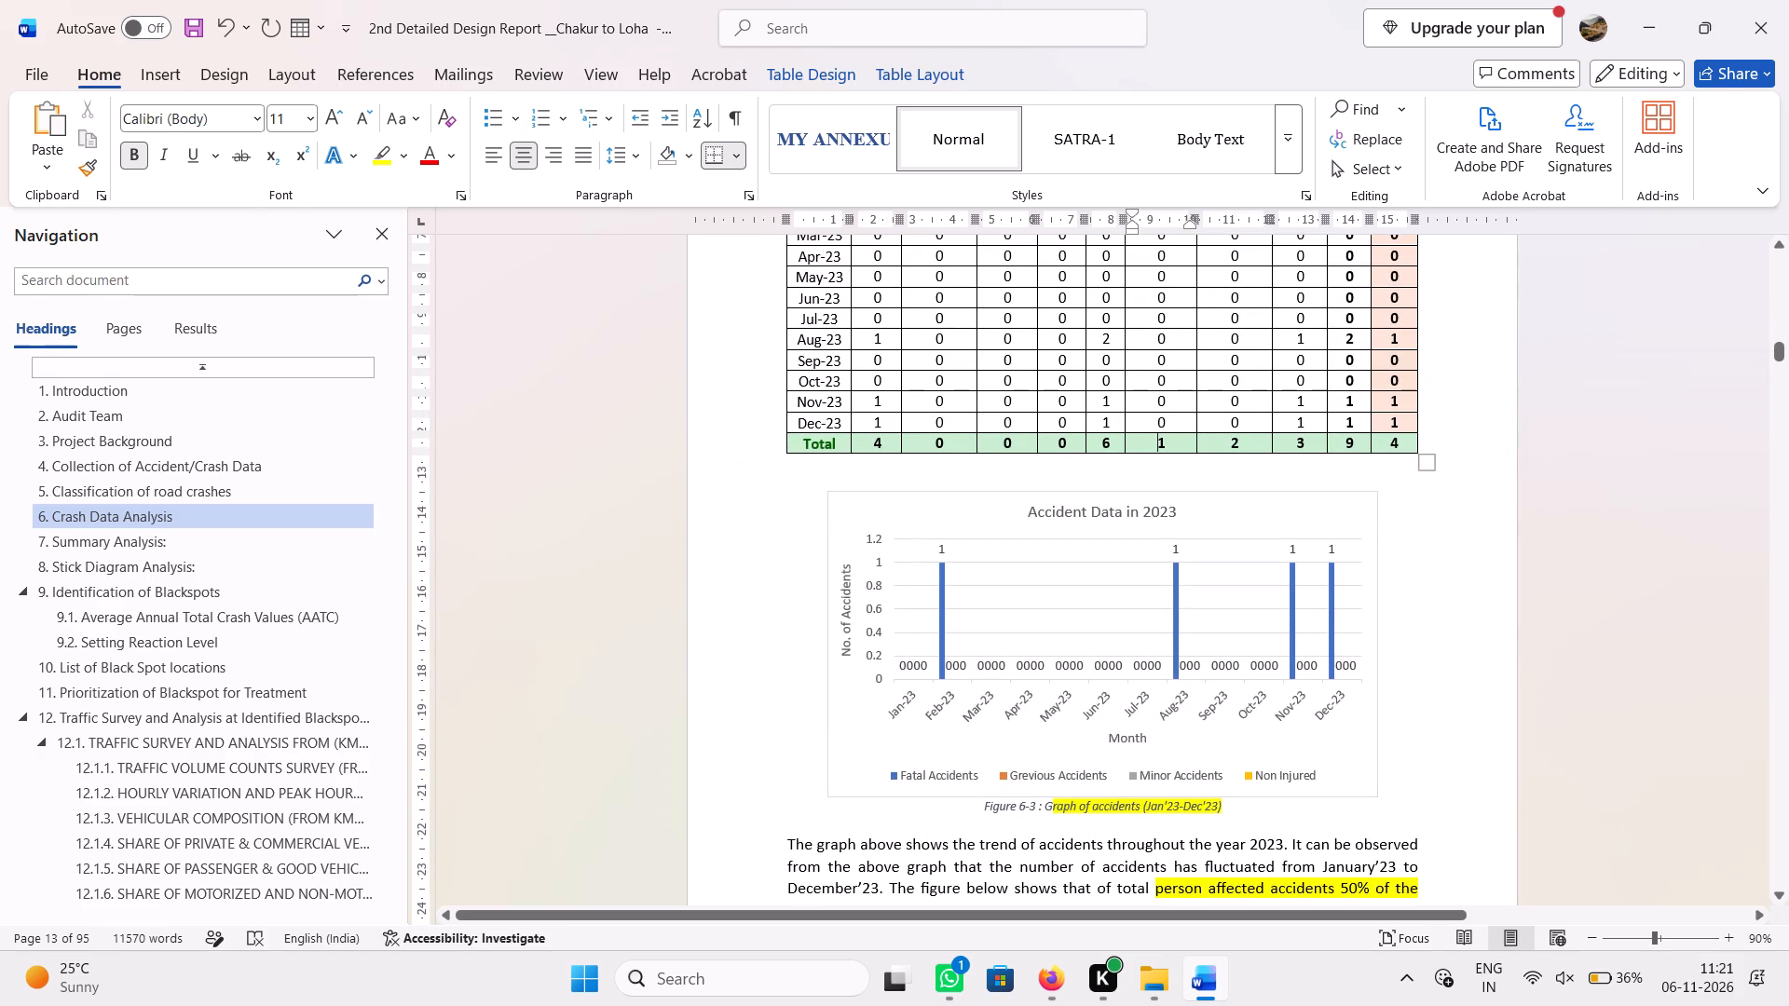
pyautogui.scroll(2, 1069, 400)
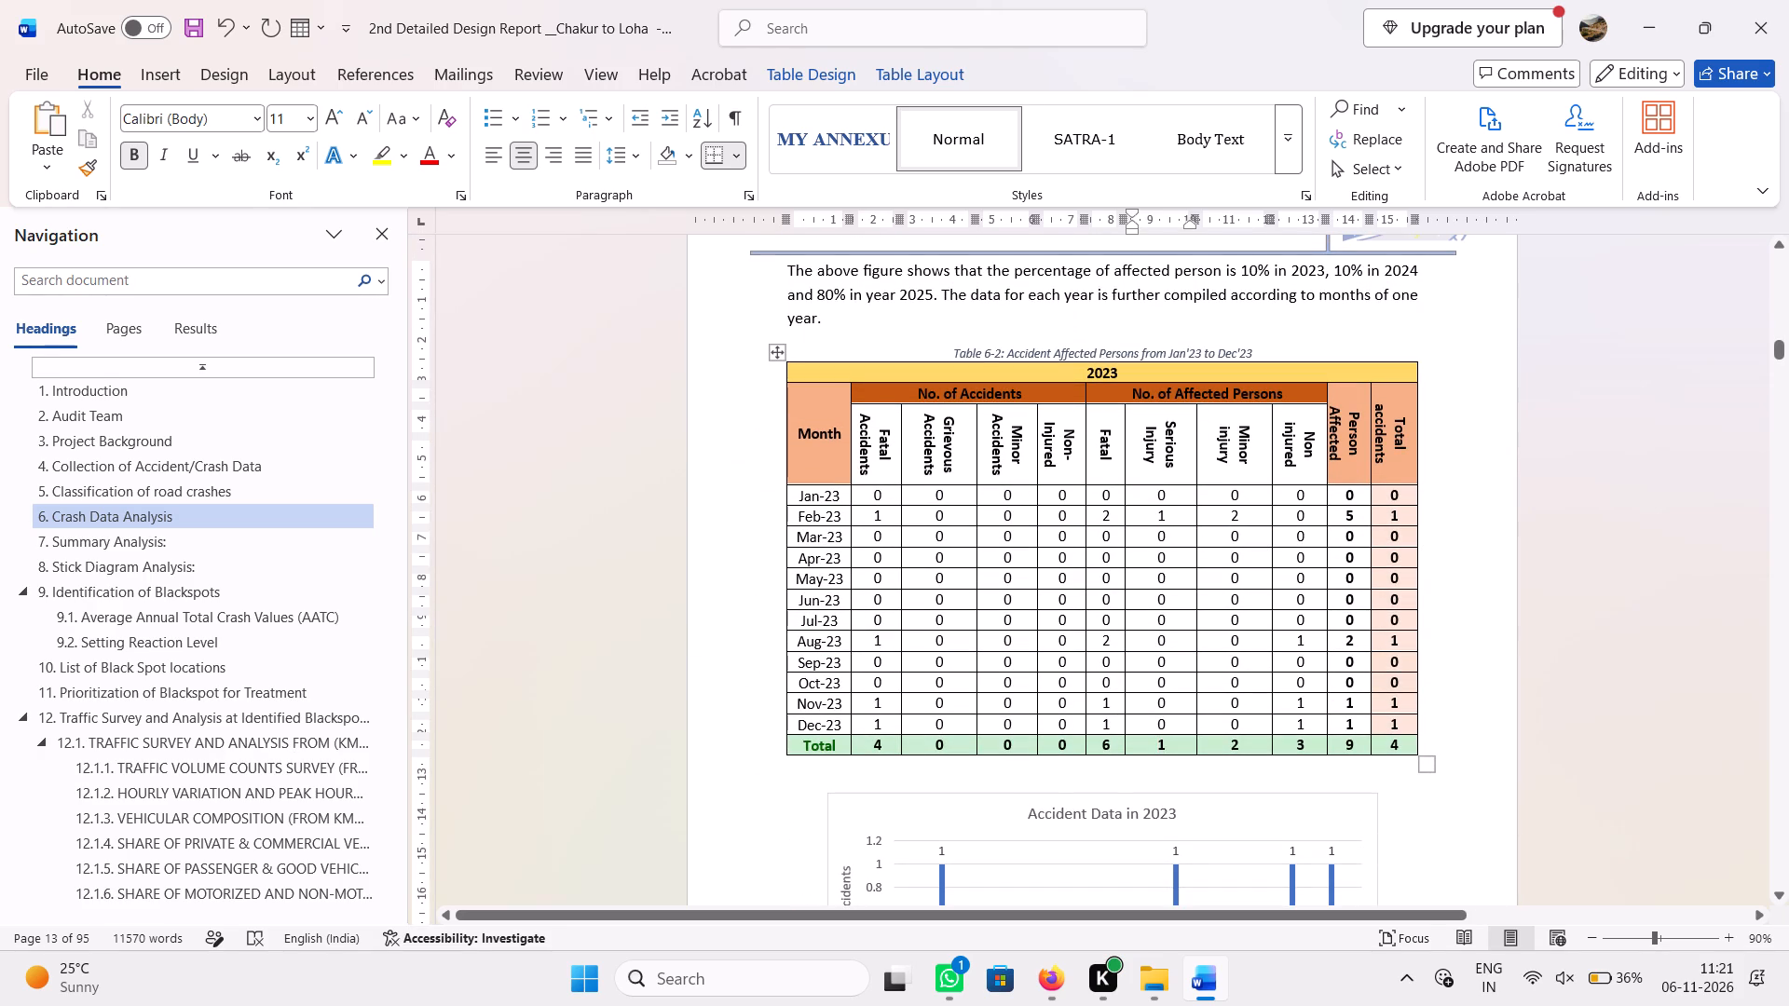
pyautogui.moveTo(1107, 742); pyautogui.dragTo(1230, 741)
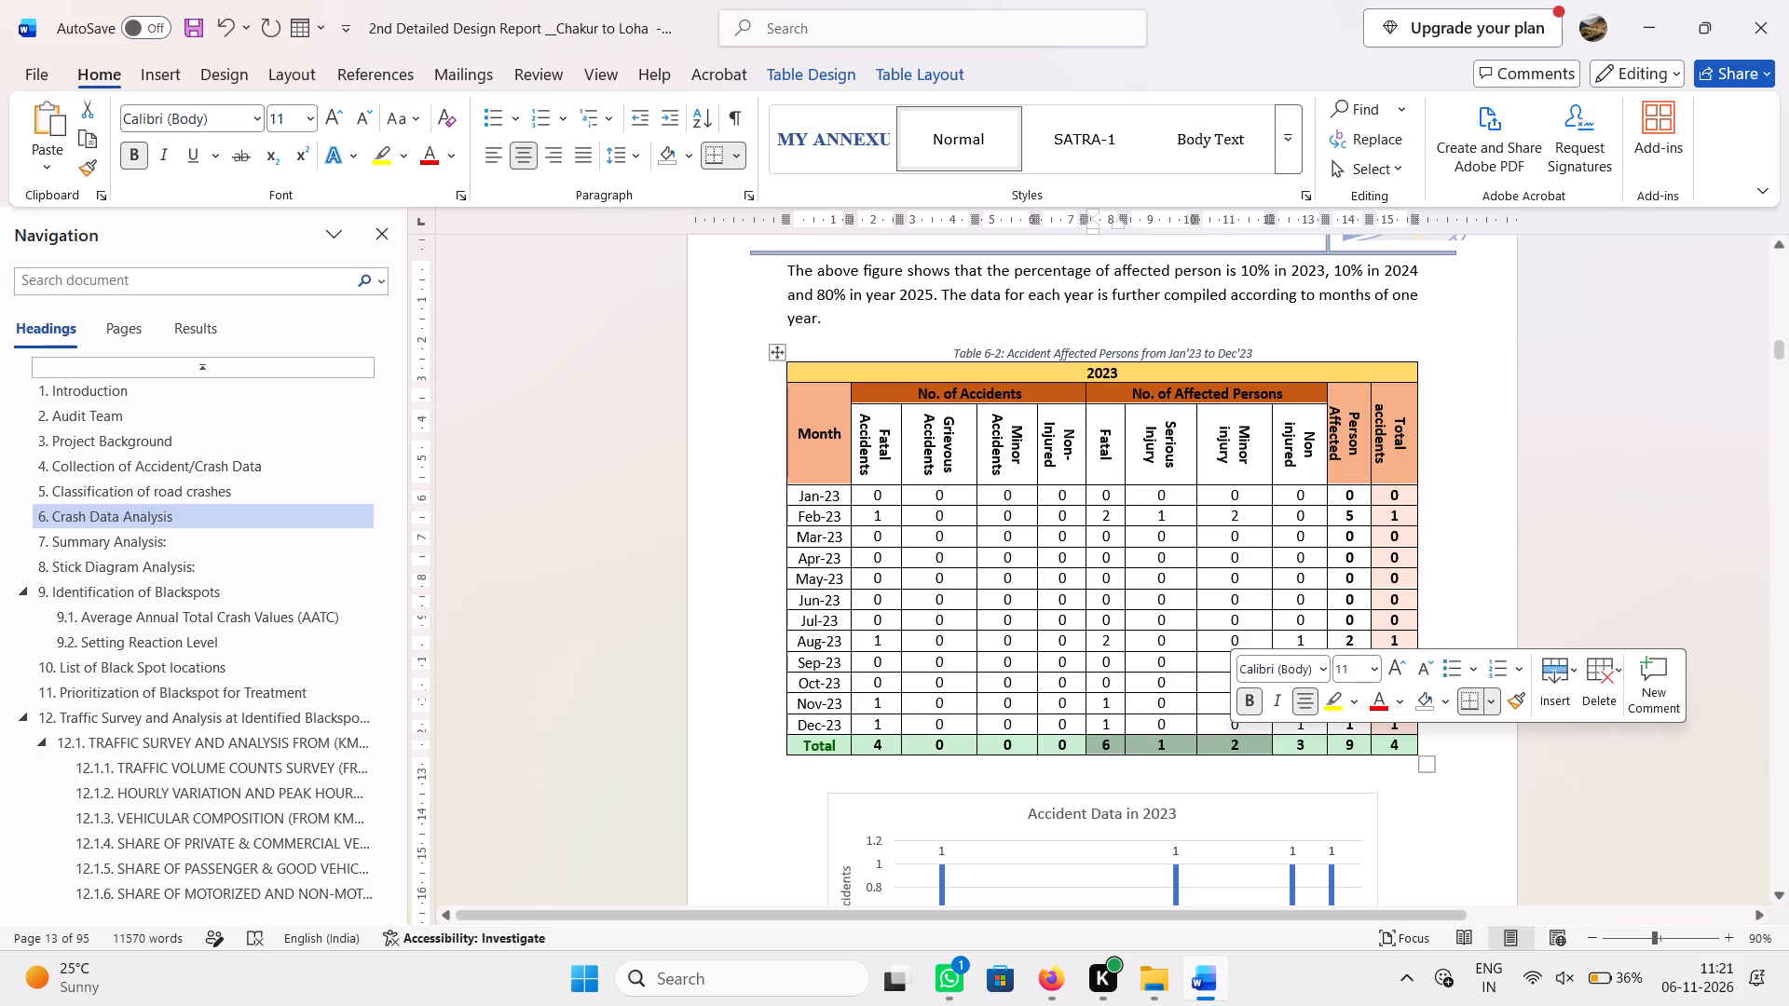
pyautogui.moveTo(1361, 744); pyautogui.dragTo(1332, 741)
pyautogui.scroll(-5, 1305, 688)
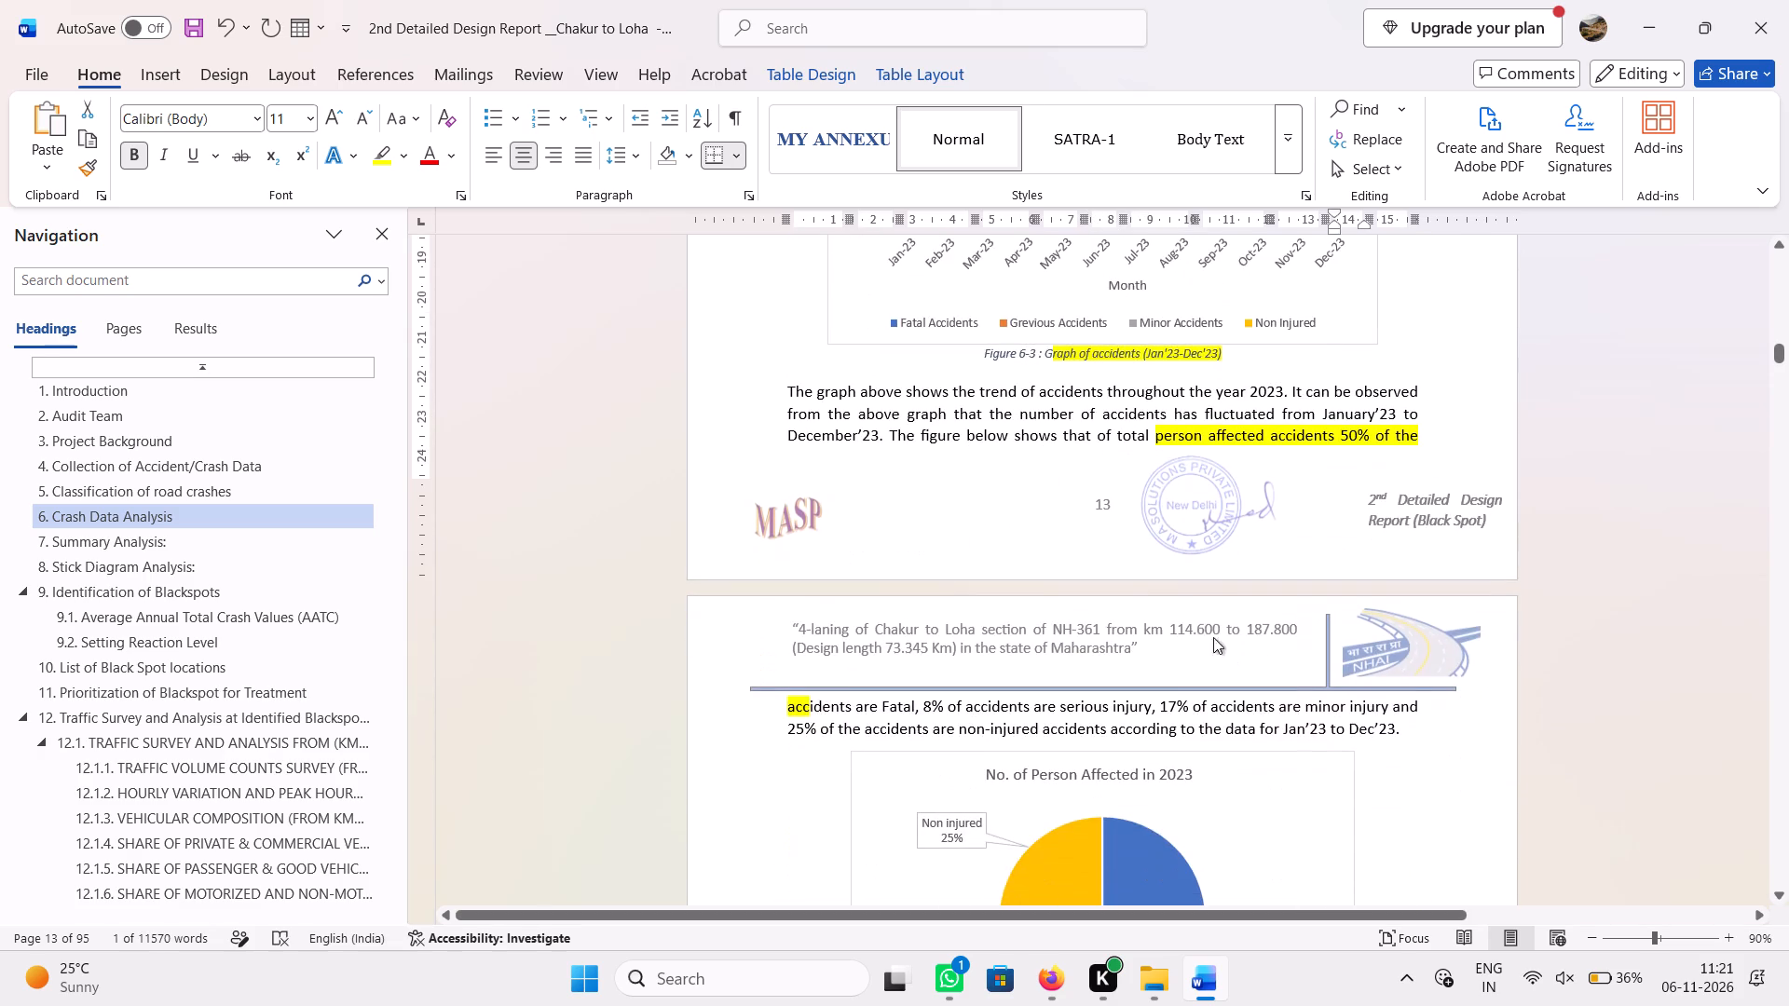
pyautogui.scroll(-2, 1224, 732)
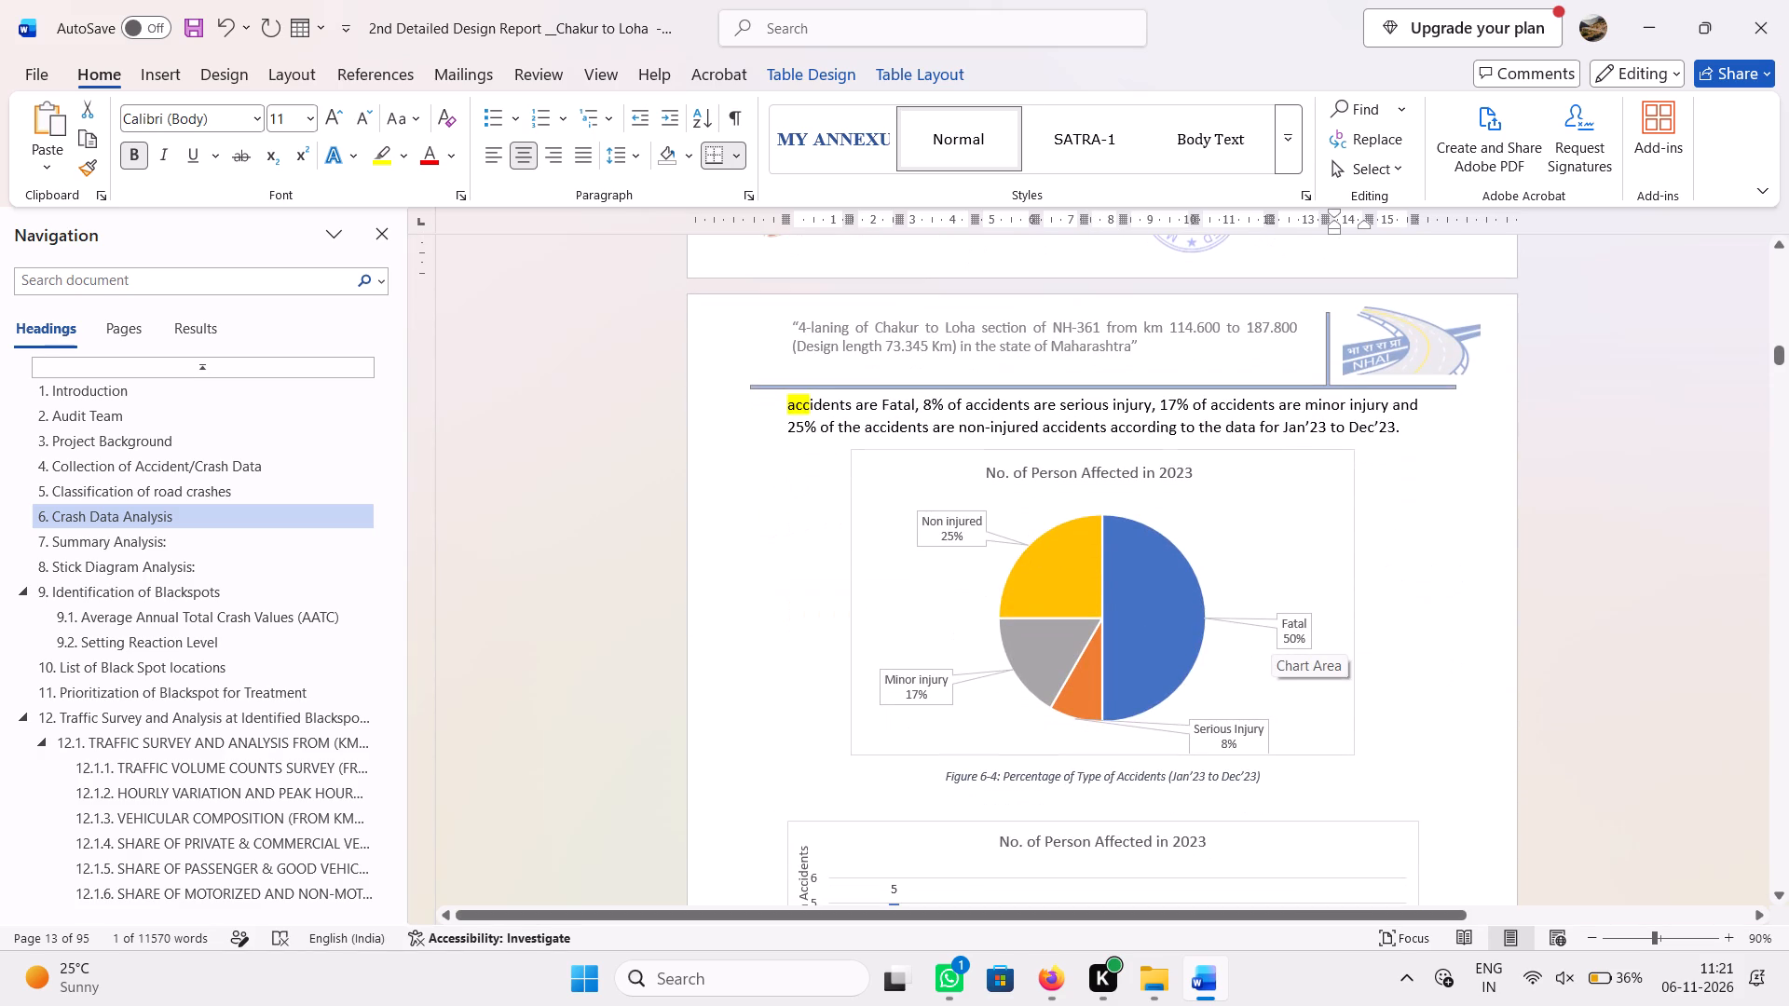
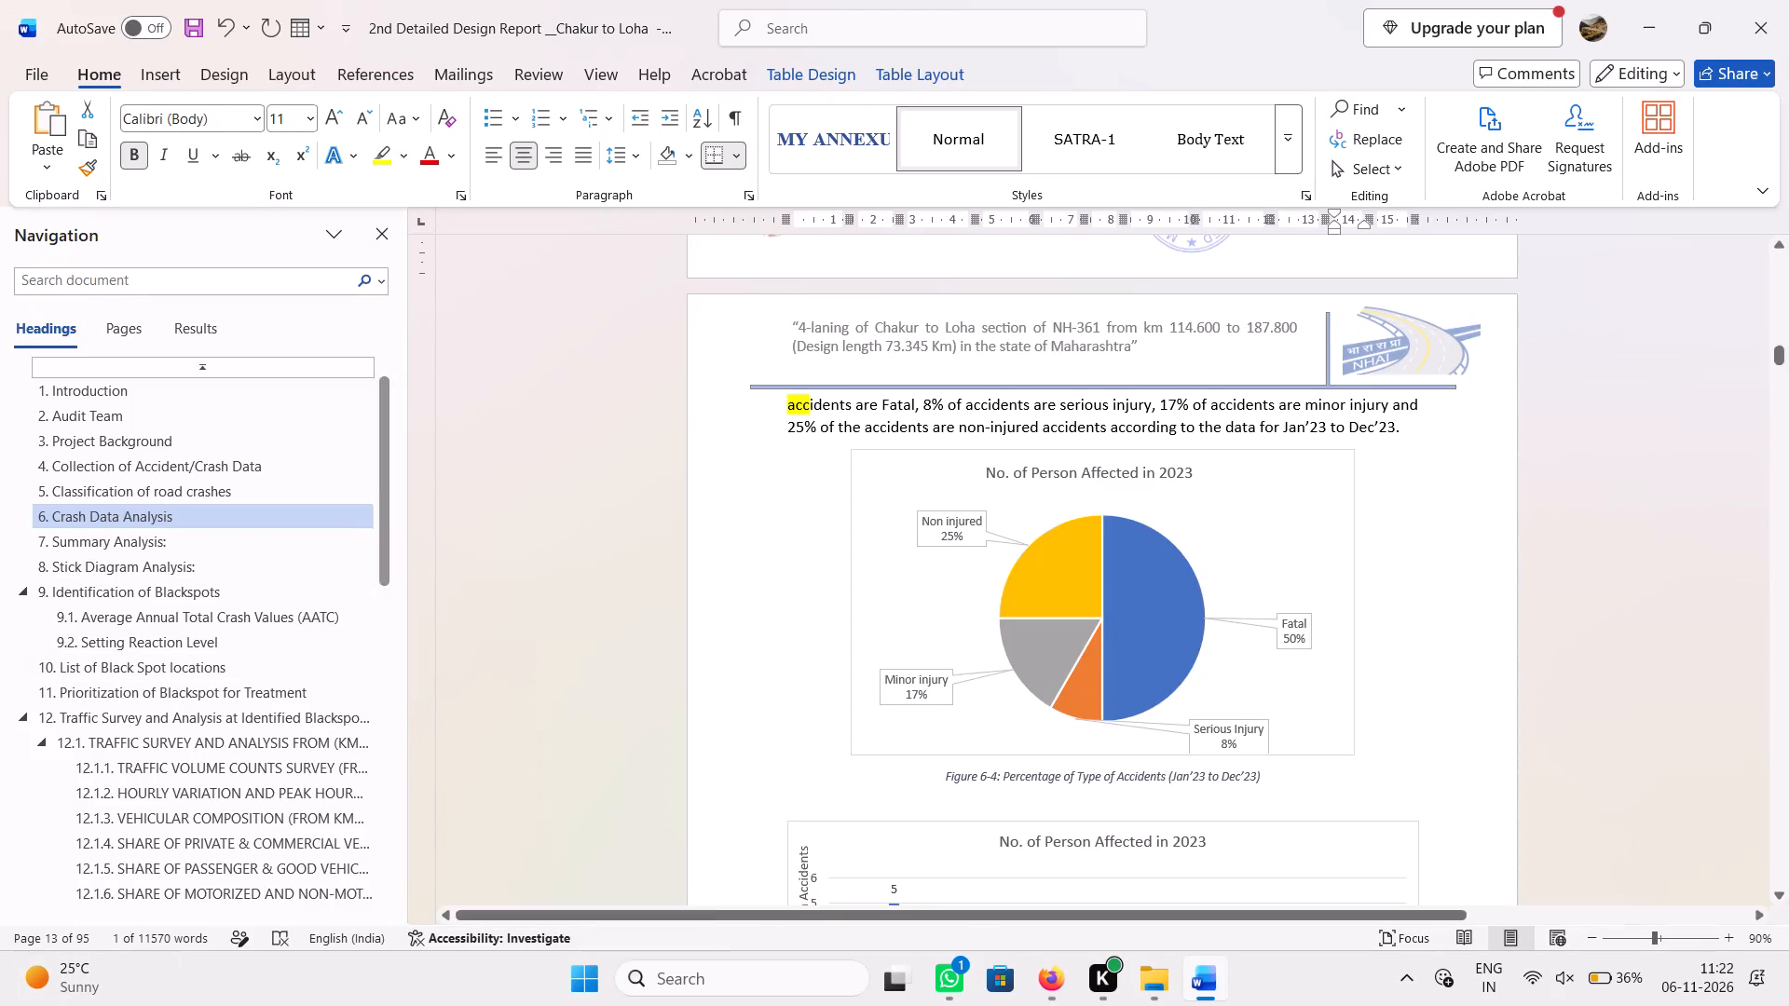
# Check the page headers section by section, from the 2023 crash data pages through to the Sign Boards annexure.
pyautogui.scroll(-7, 956, 847)
pyautogui.scroll(8, 977, 818)
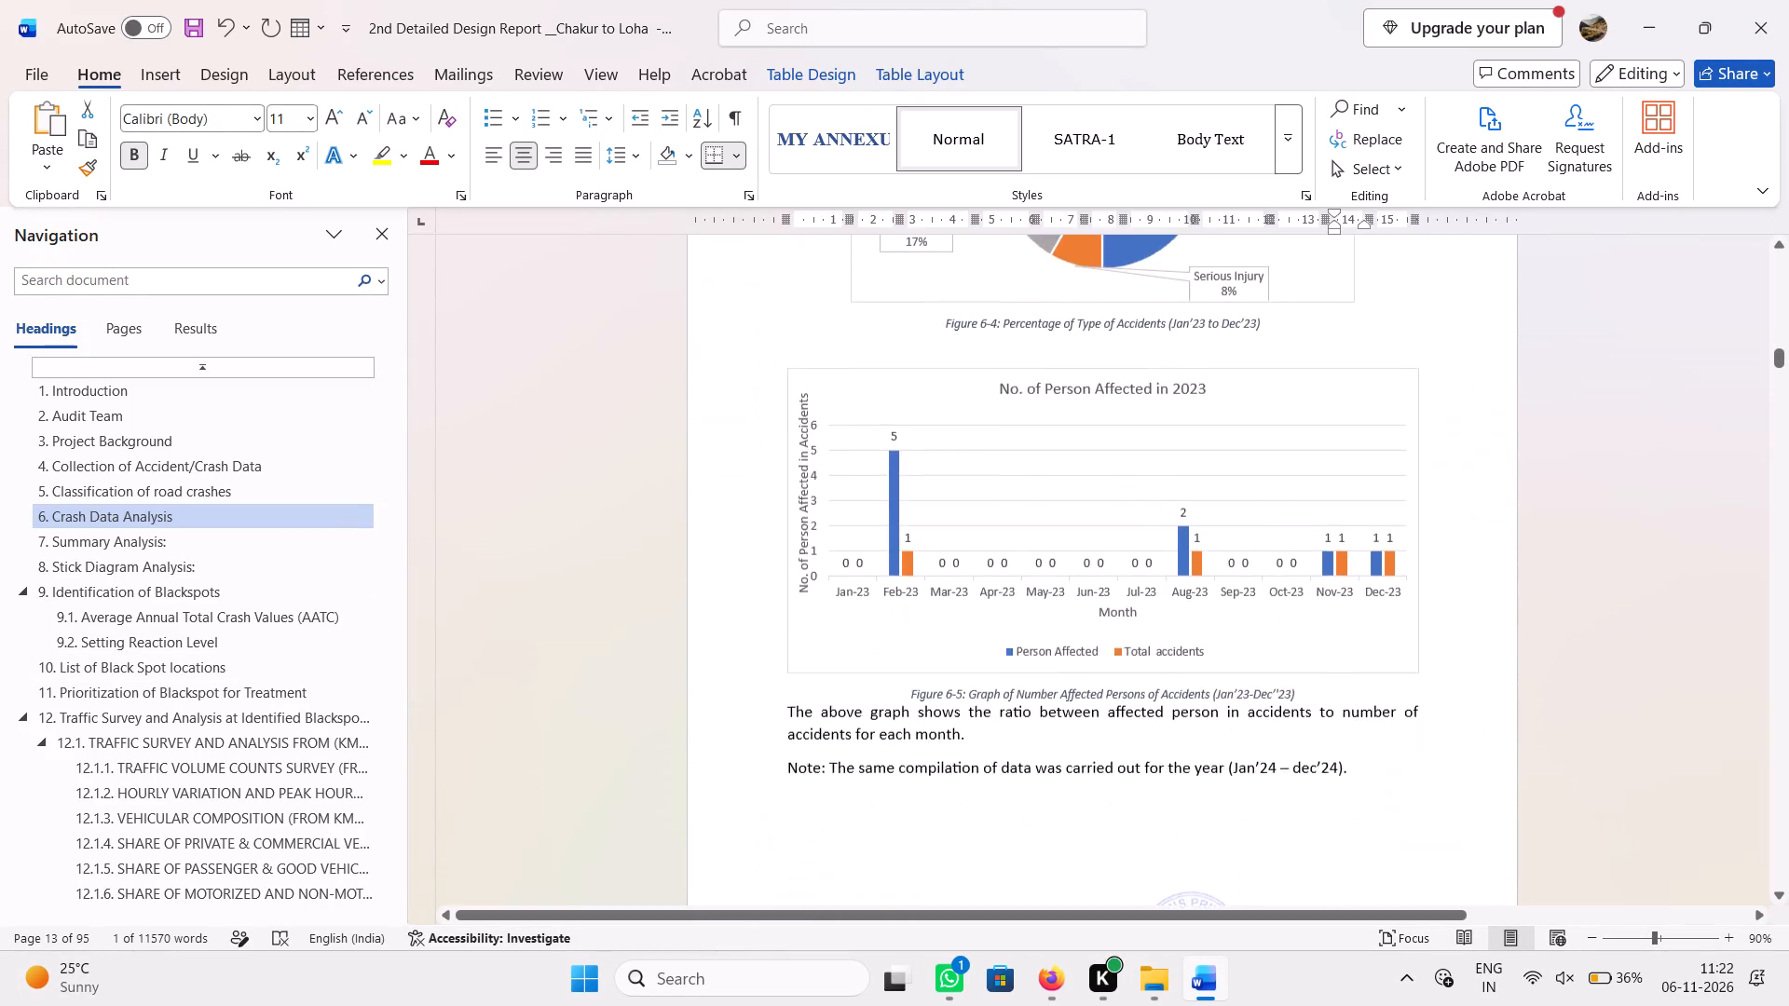
pyautogui.scroll(2, 989, 781)
pyautogui.doubleClick(994, 798)
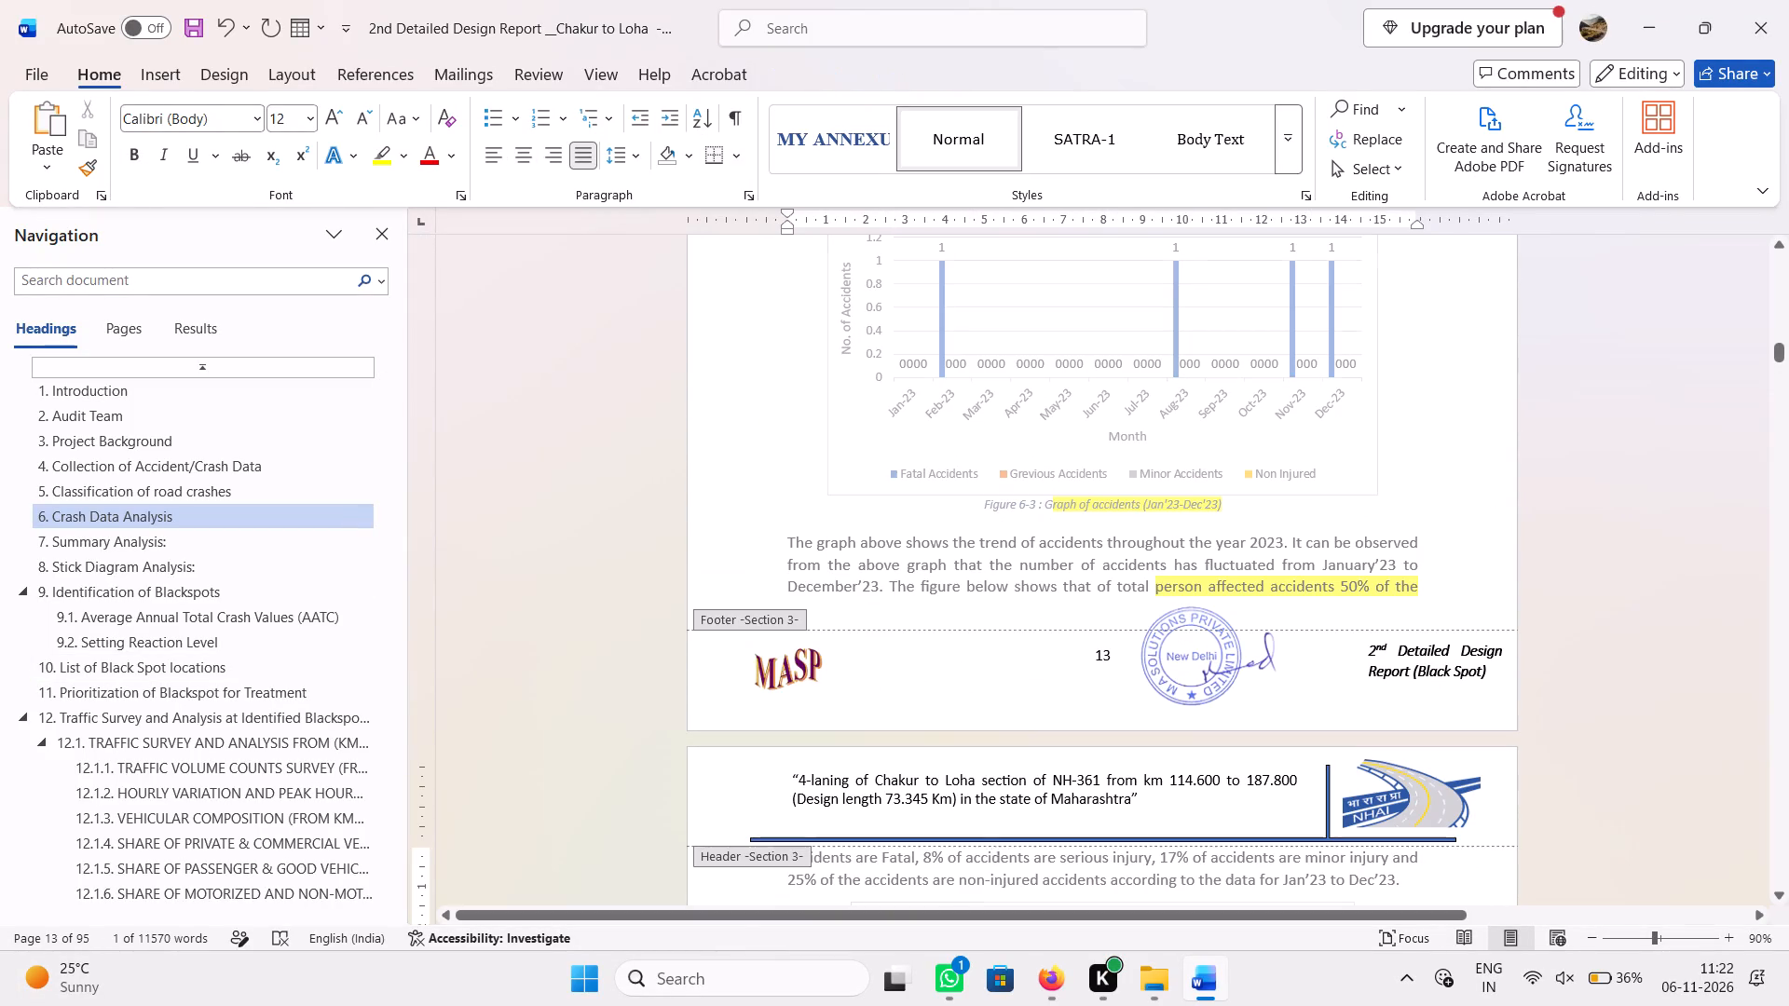
pyautogui.click(661, 140)
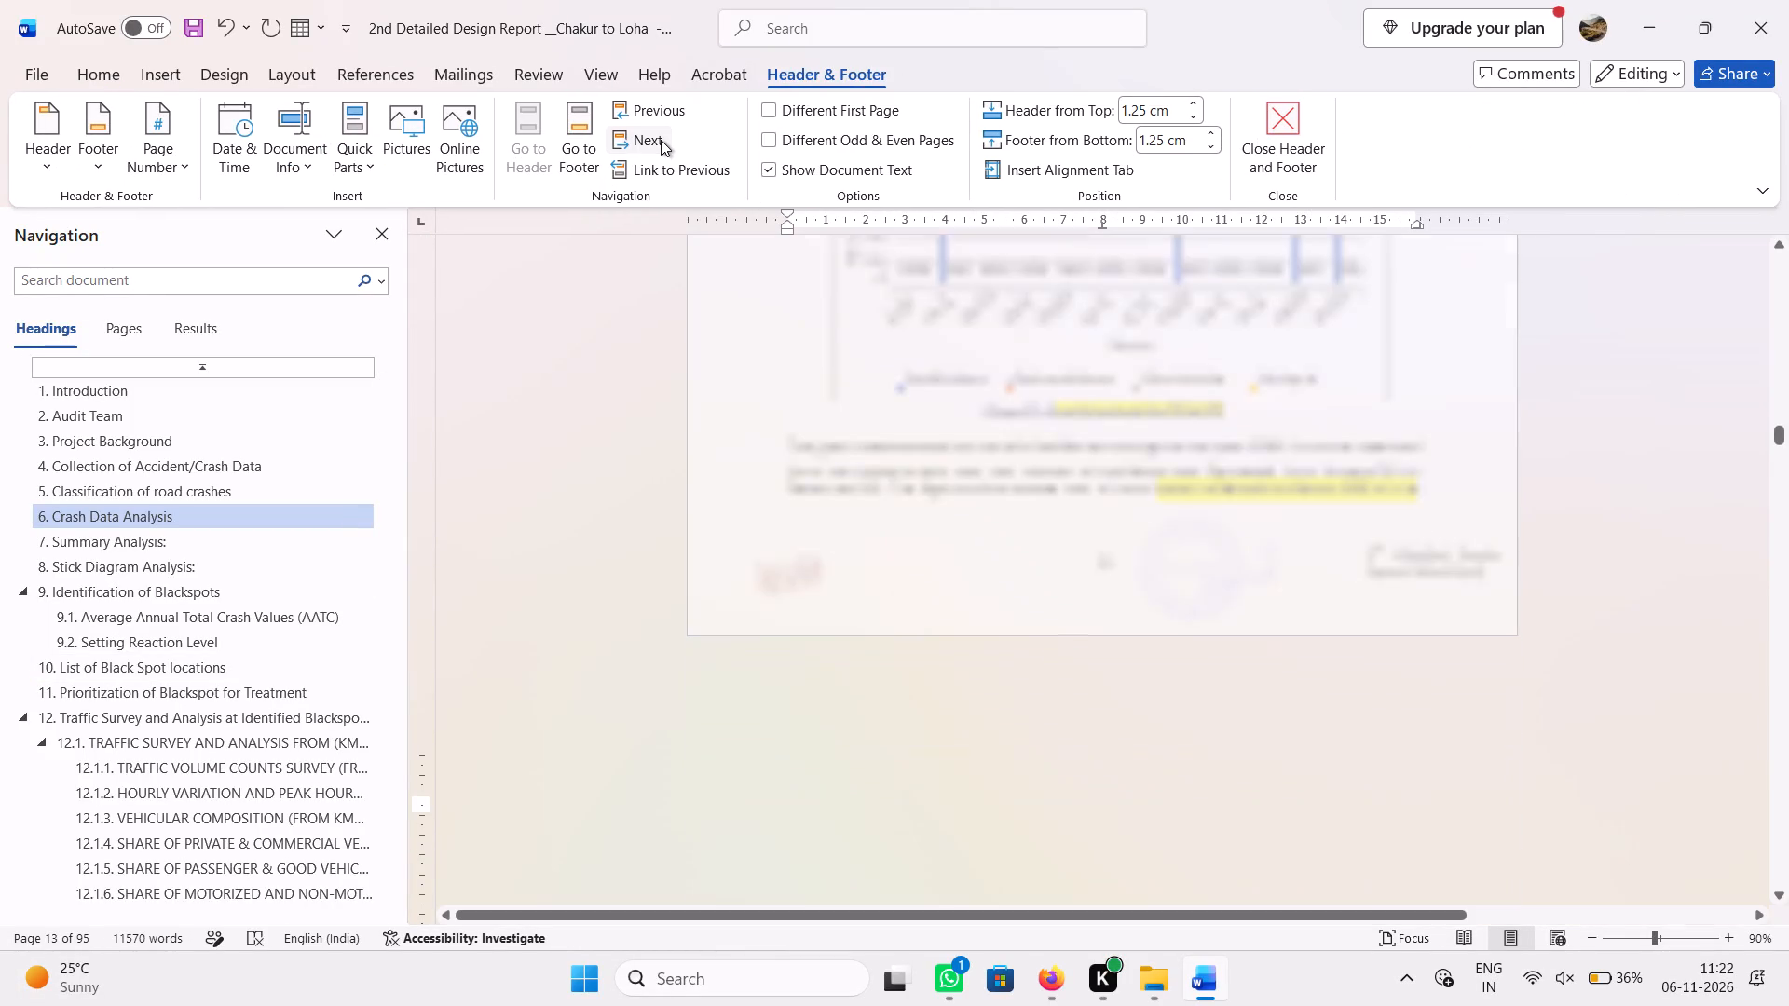
pyautogui.click(661, 140)
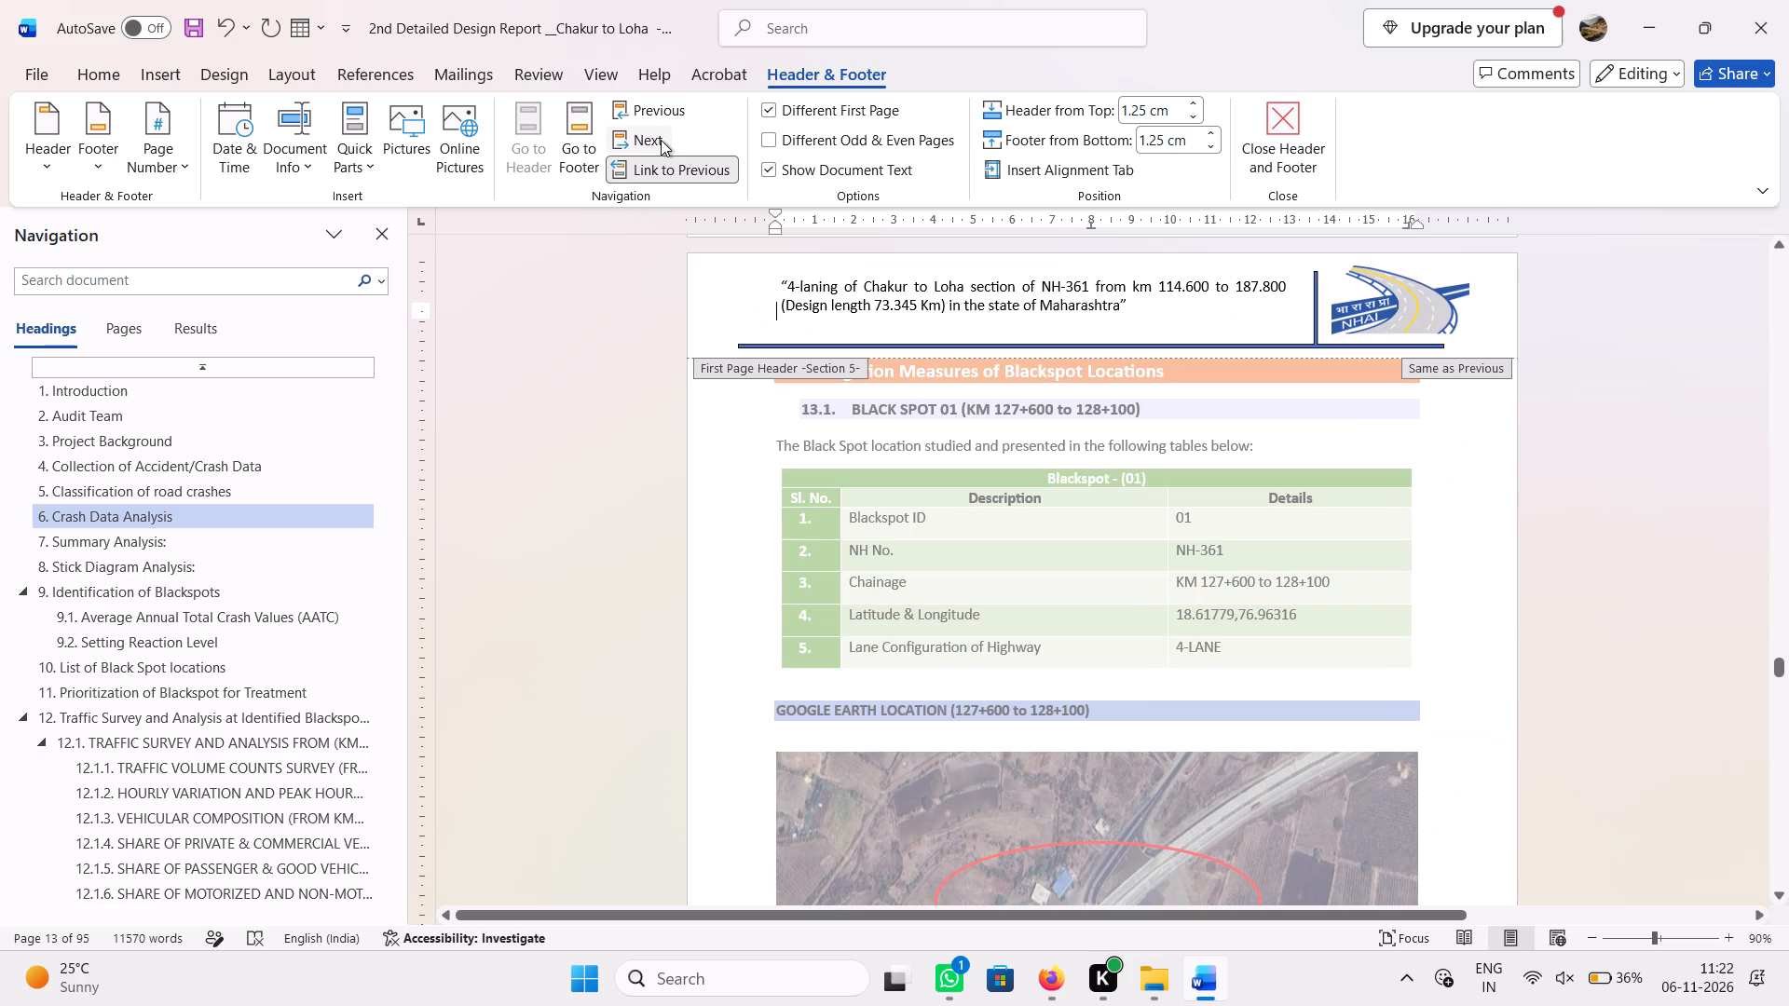
pyautogui.click(661, 140)
pyautogui.click(661, 140)
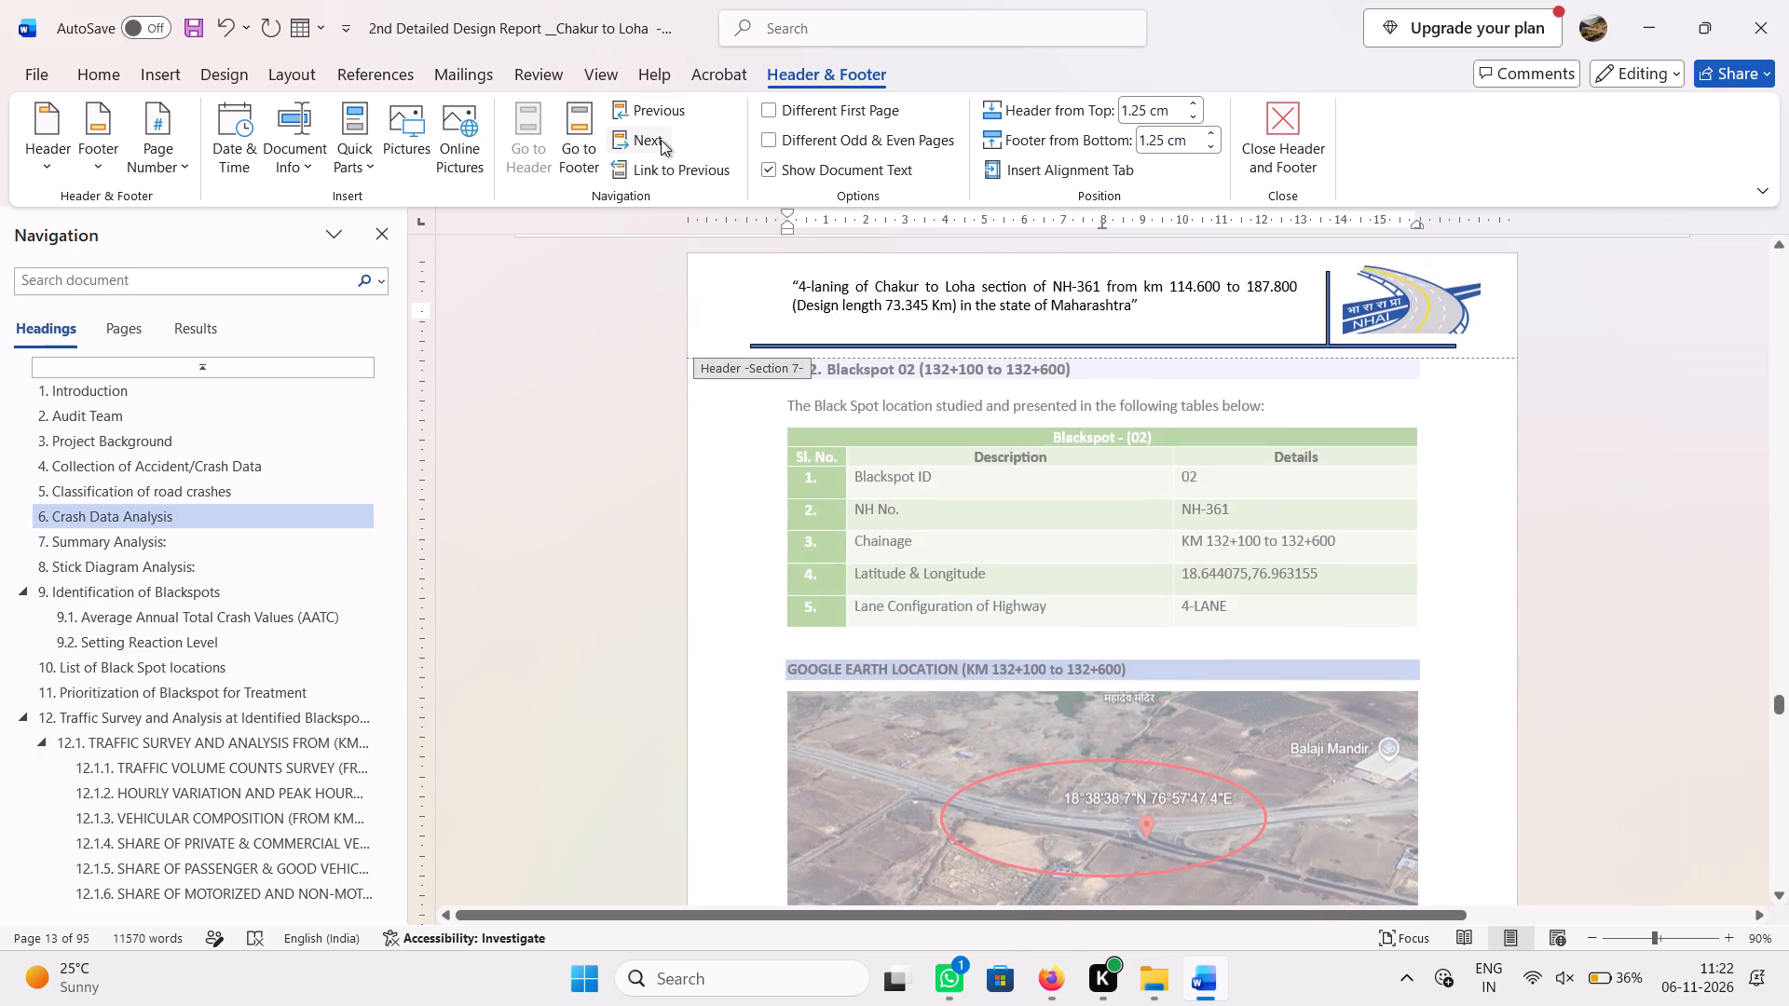
pyautogui.click(661, 140)
pyautogui.click(661, 140)
pyautogui.click(661, 140)
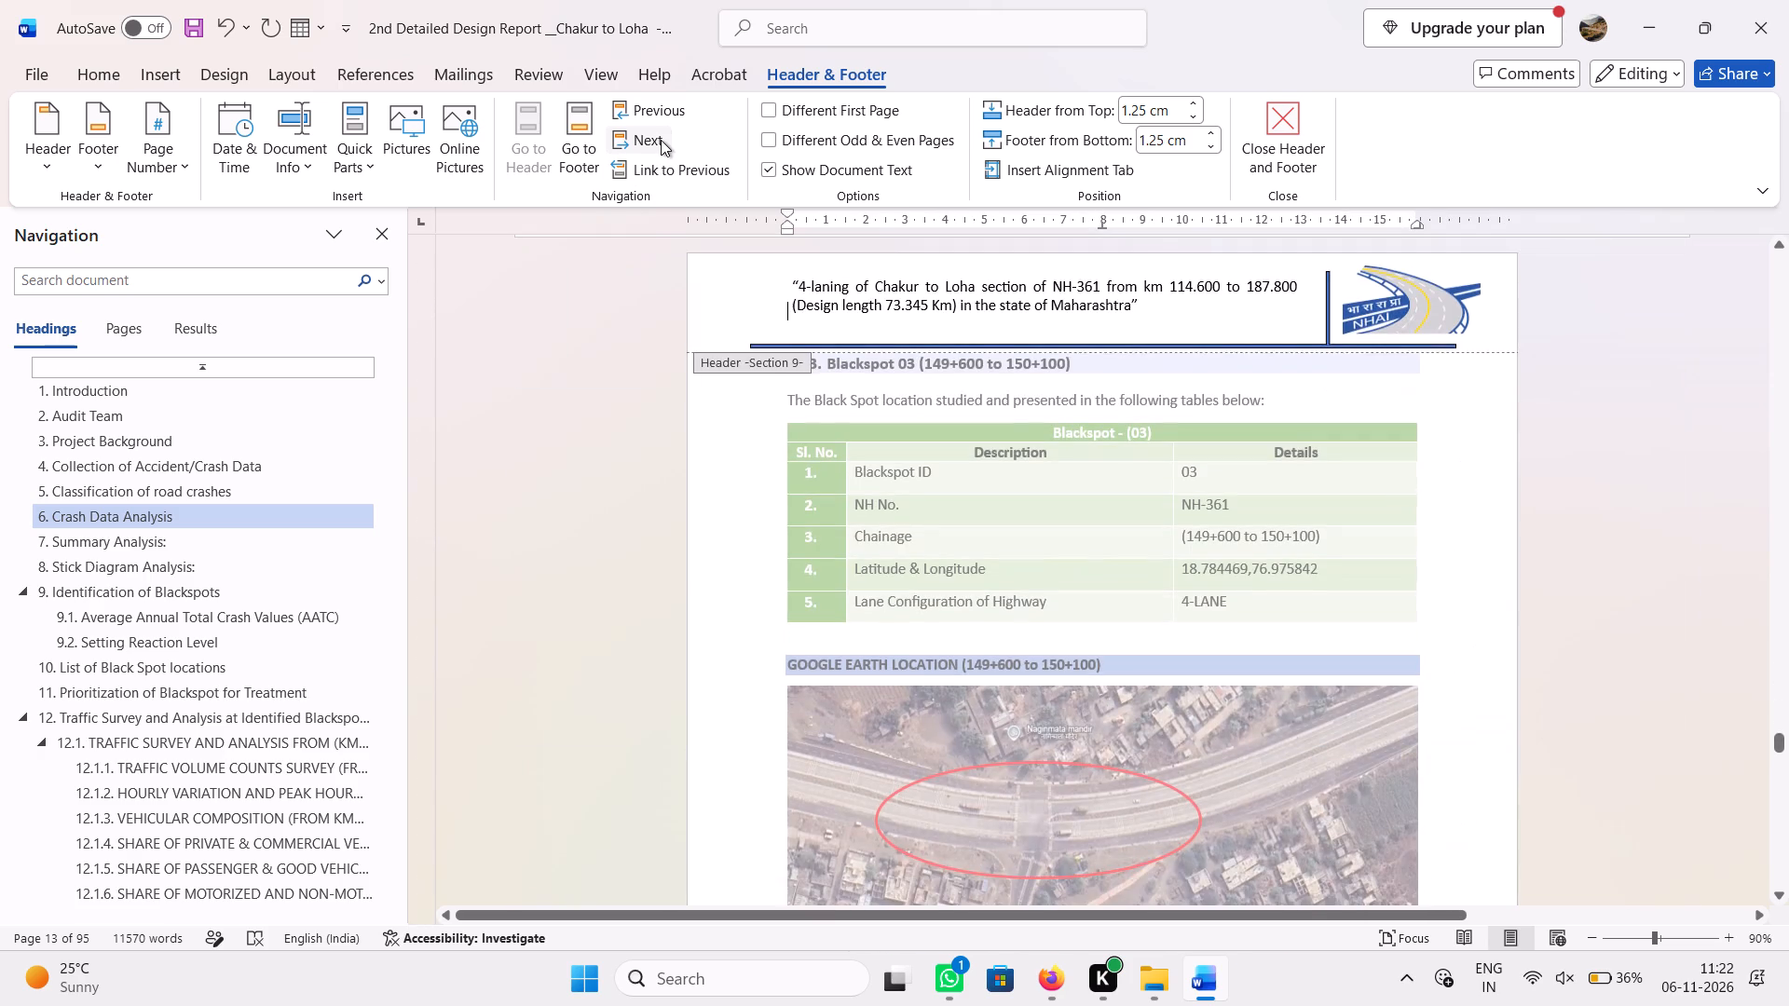
pyautogui.click(661, 140)
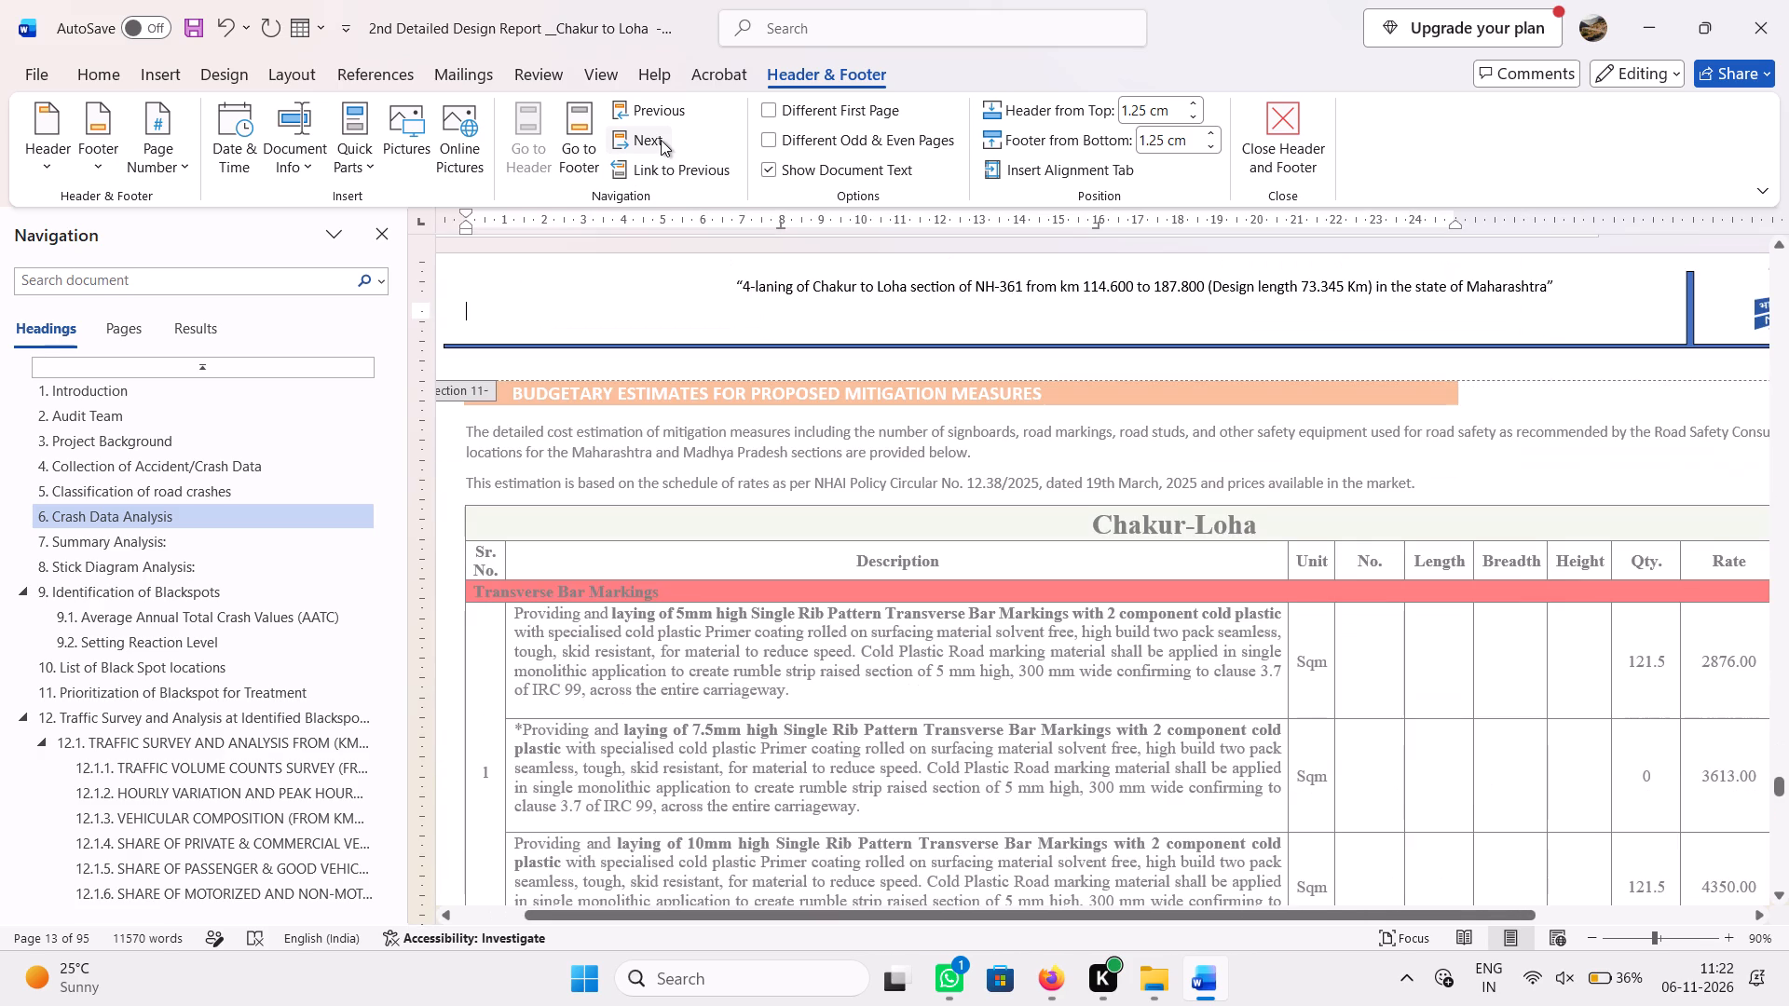
pyautogui.click(661, 140)
pyautogui.click(661, 140)
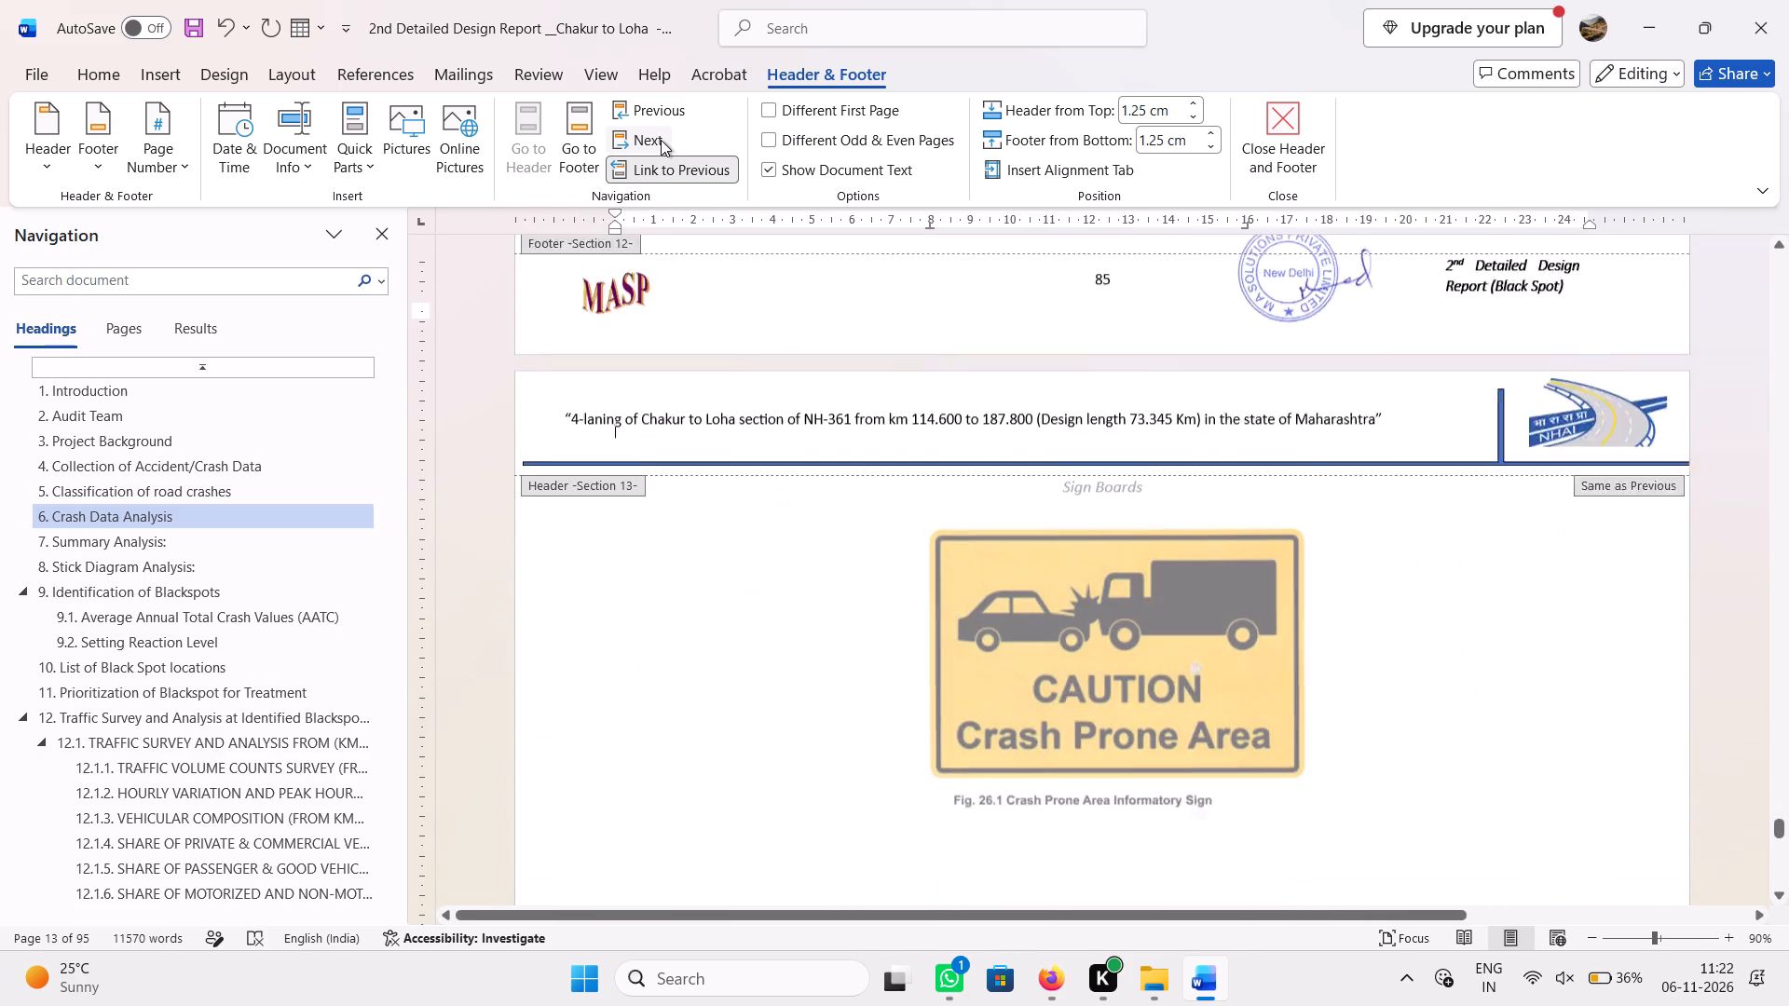
pyautogui.click(661, 140)
pyautogui.click(661, 140)
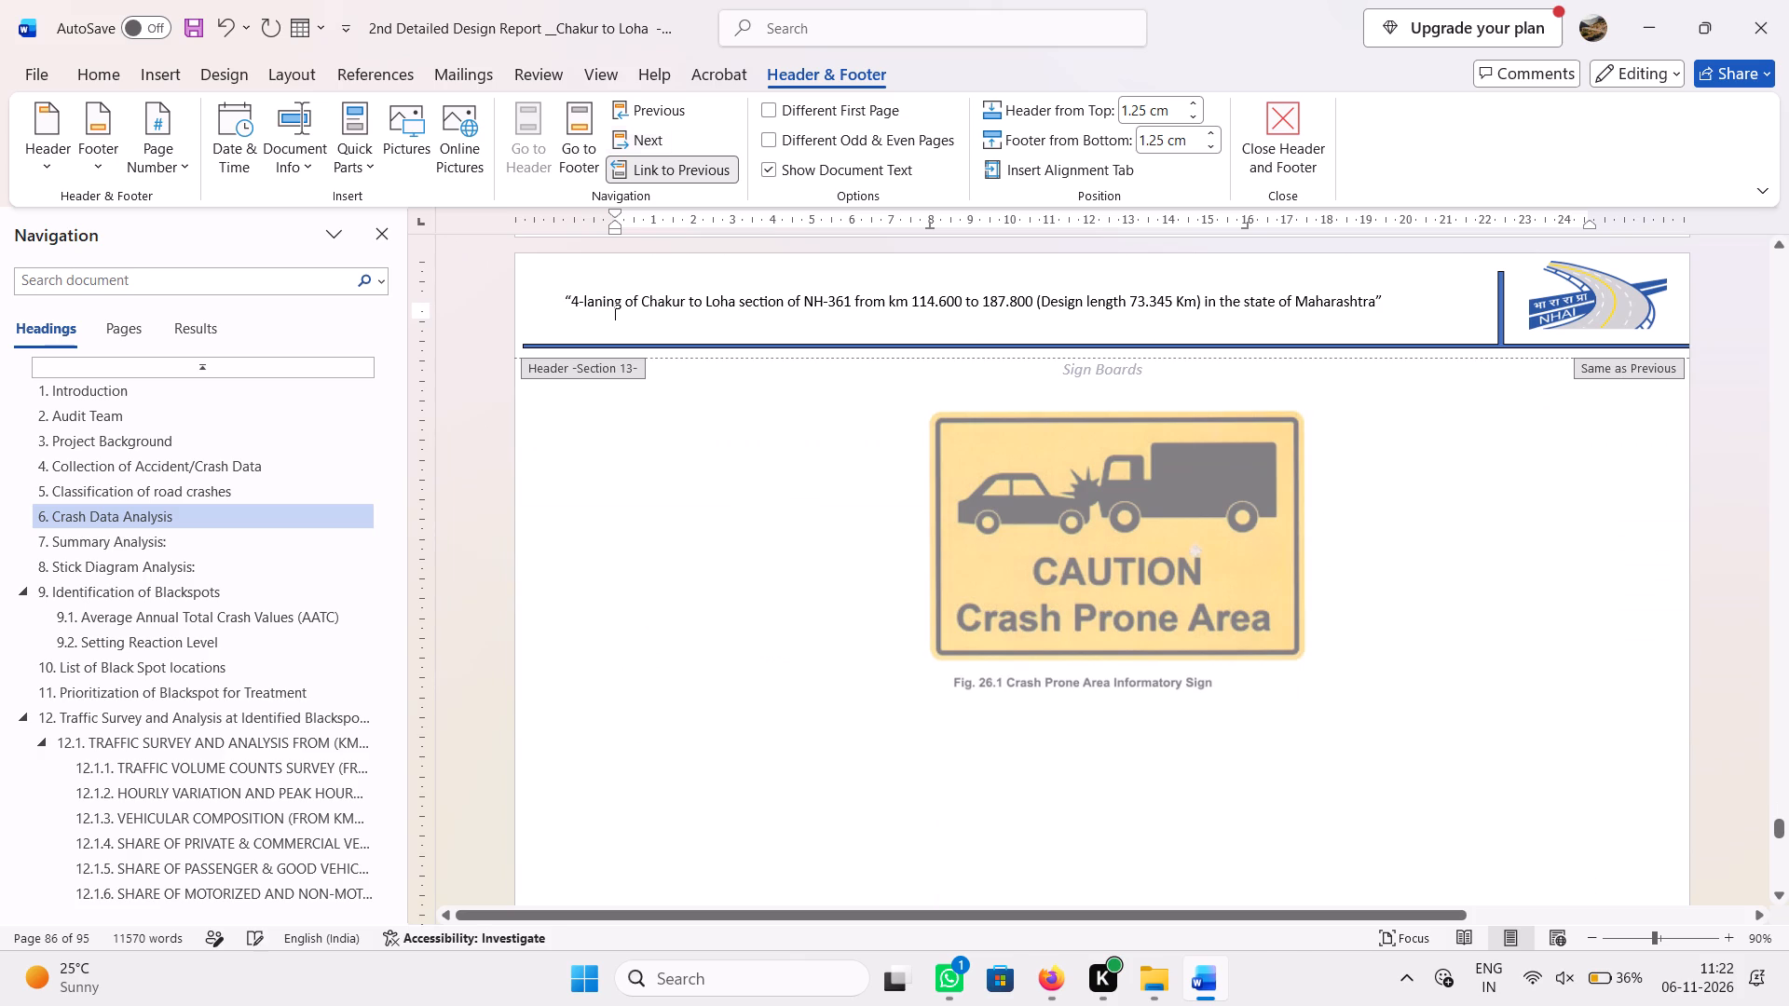
pyautogui.doubleClick(1336, 531)
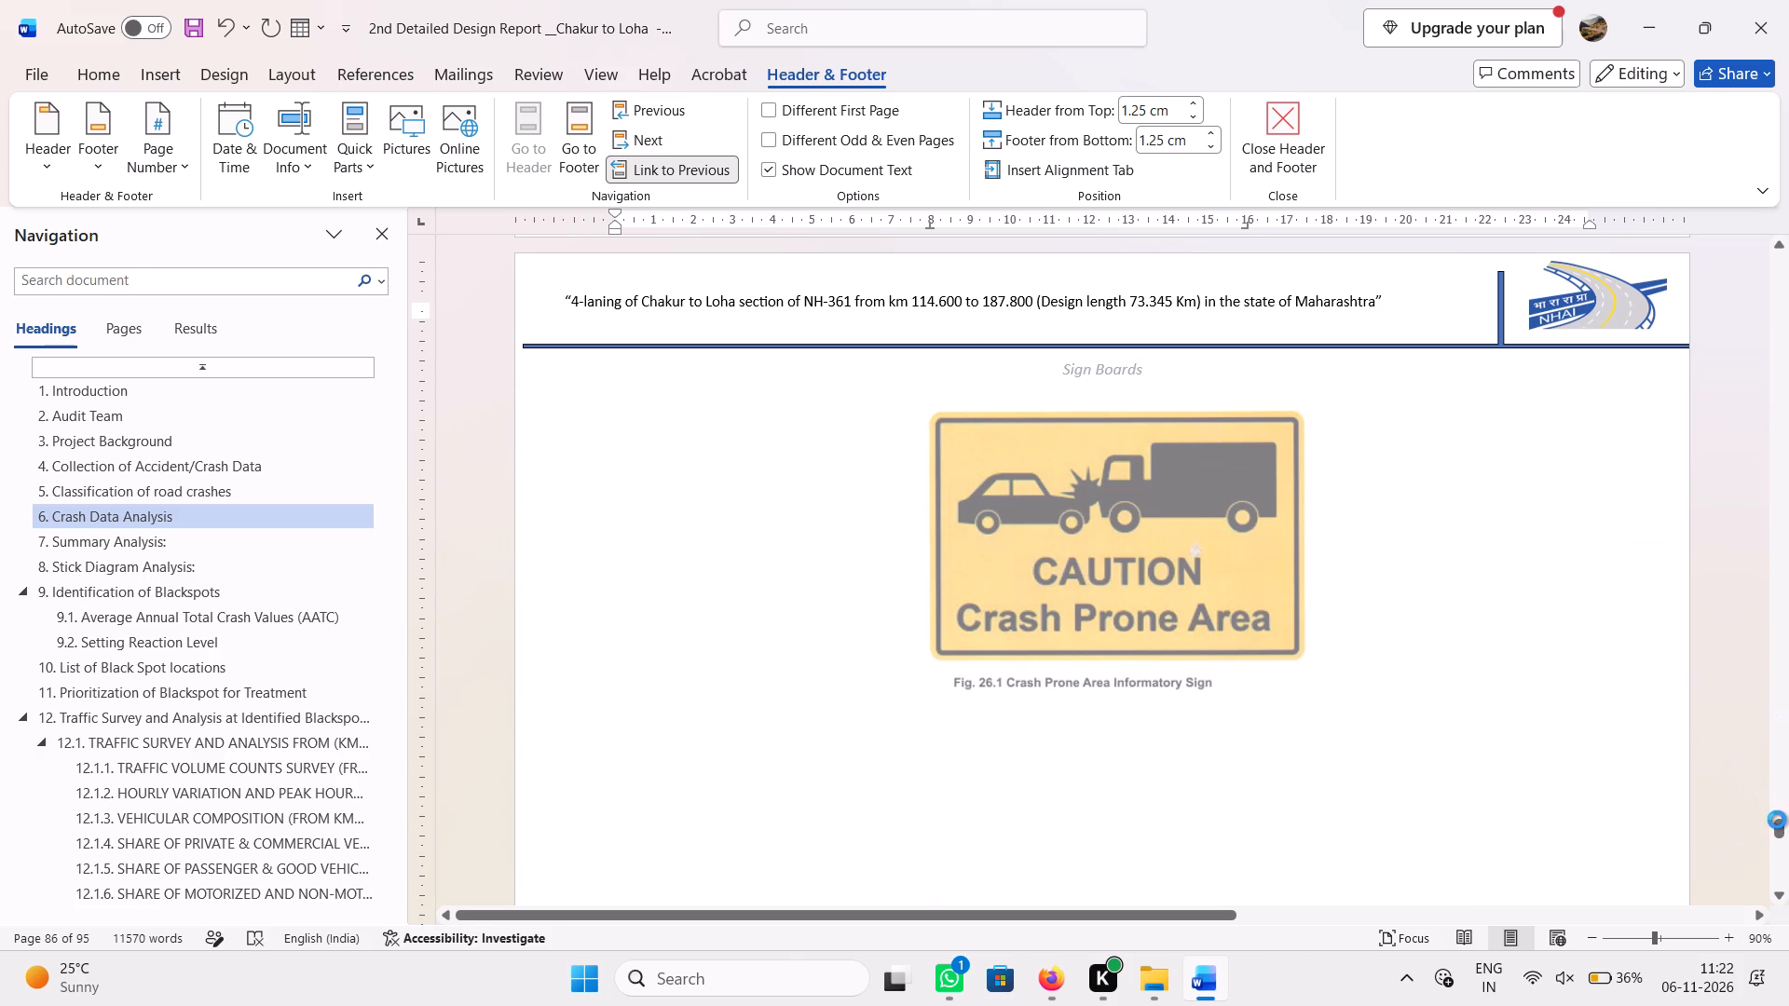
# Return to the 2023 crash data and review Table 6-2, the accident graph and the Figure 6-4 pie chart.
pyautogui.moveTo(1779, 827); pyautogui.dragTo(1788, 759)
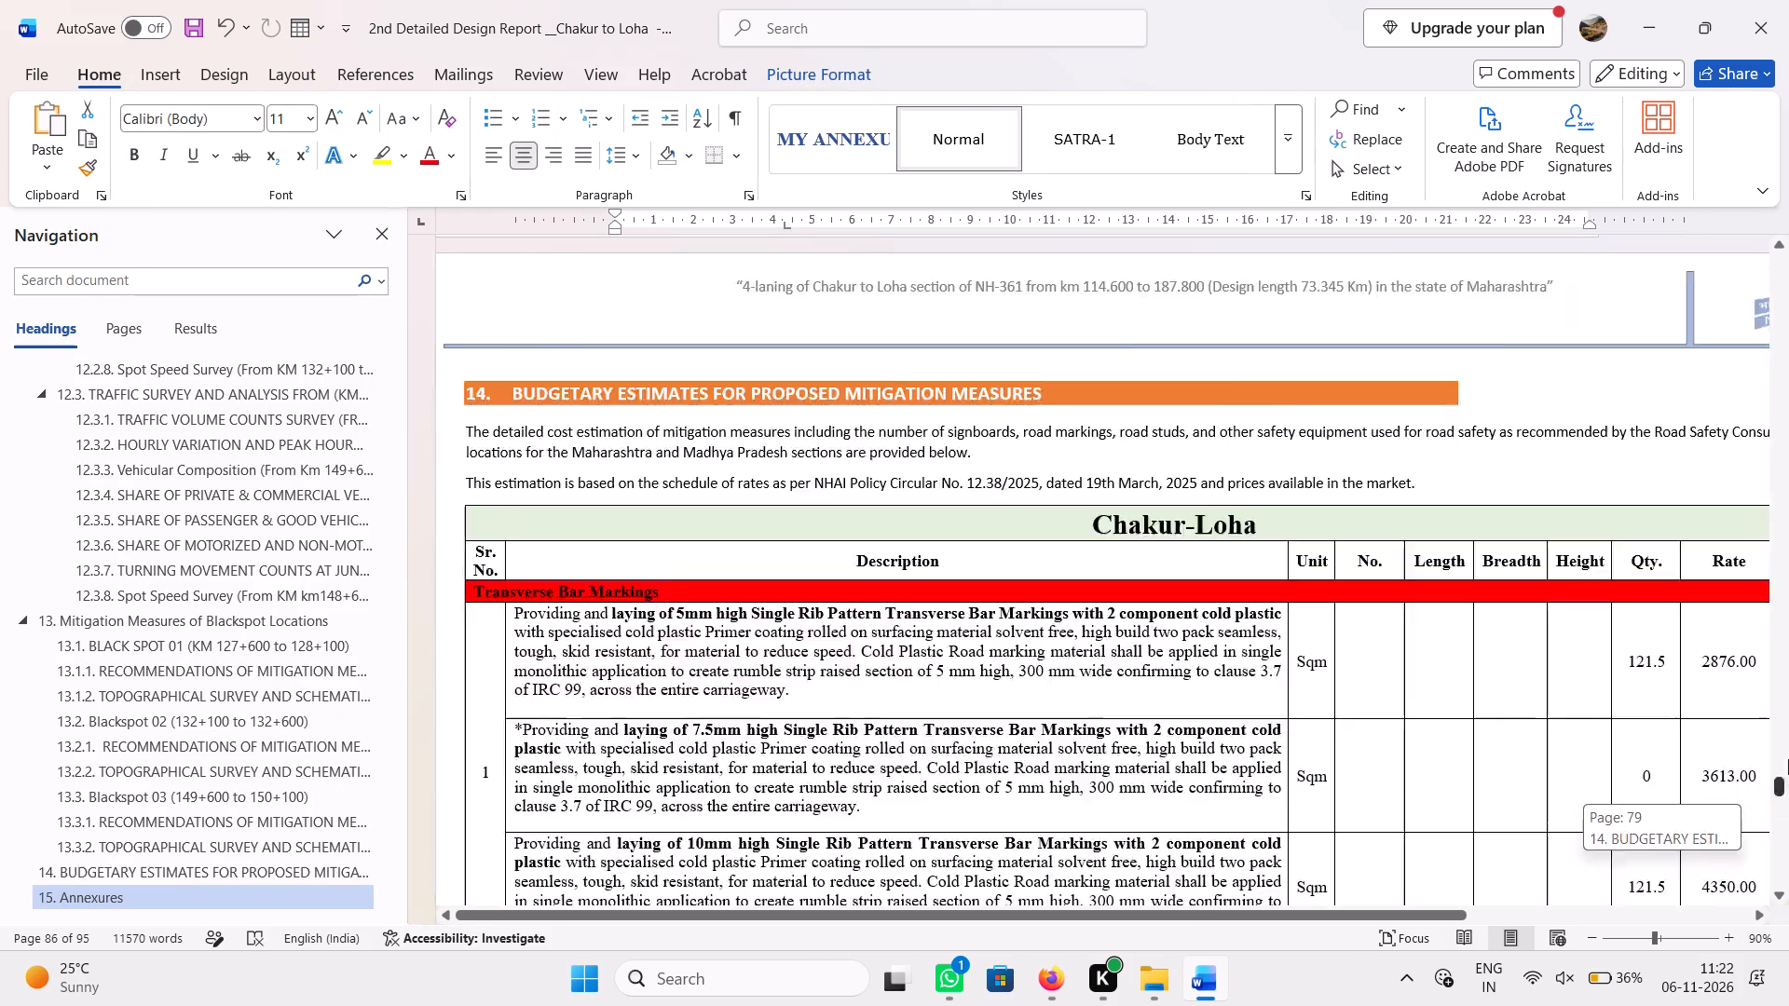
pyautogui.moveTo(1788, 759); pyautogui.dragTo(1788, 375)
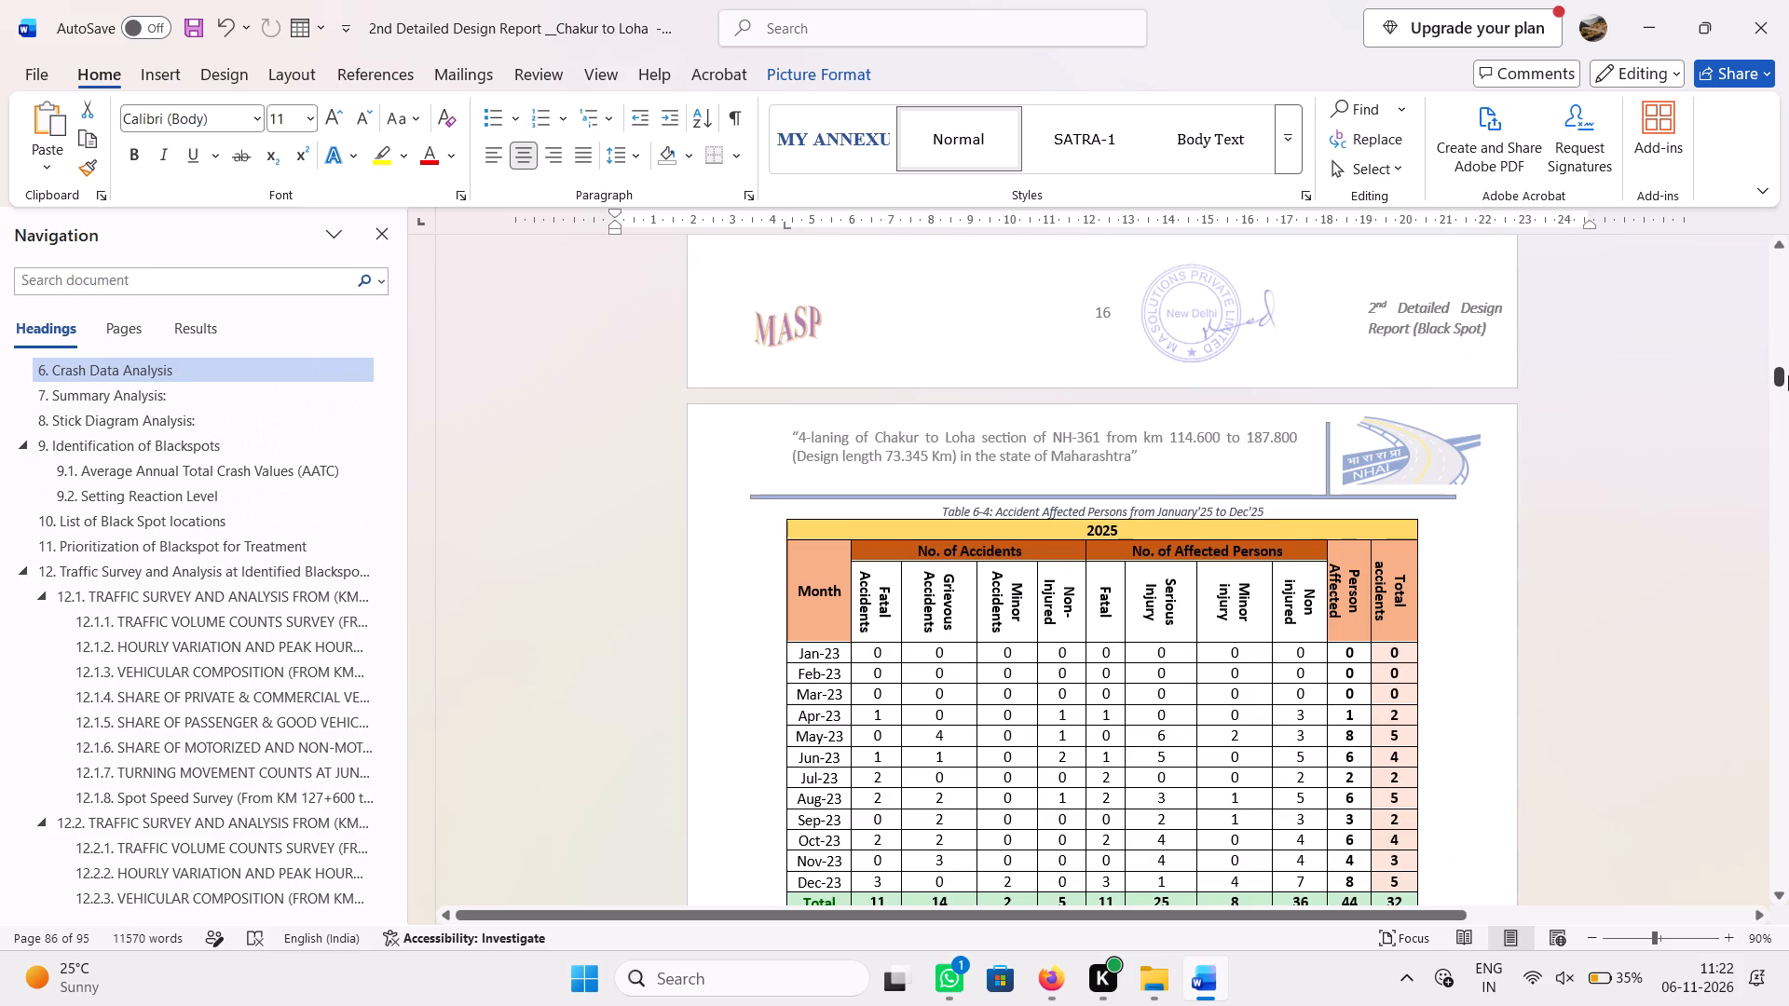
pyautogui.moveTo(1788, 375); pyautogui.dragTo(1788, 333)
pyautogui.scroll(-17, 1678, 451)
pyautogui.scroll(-8, 1642, 458)
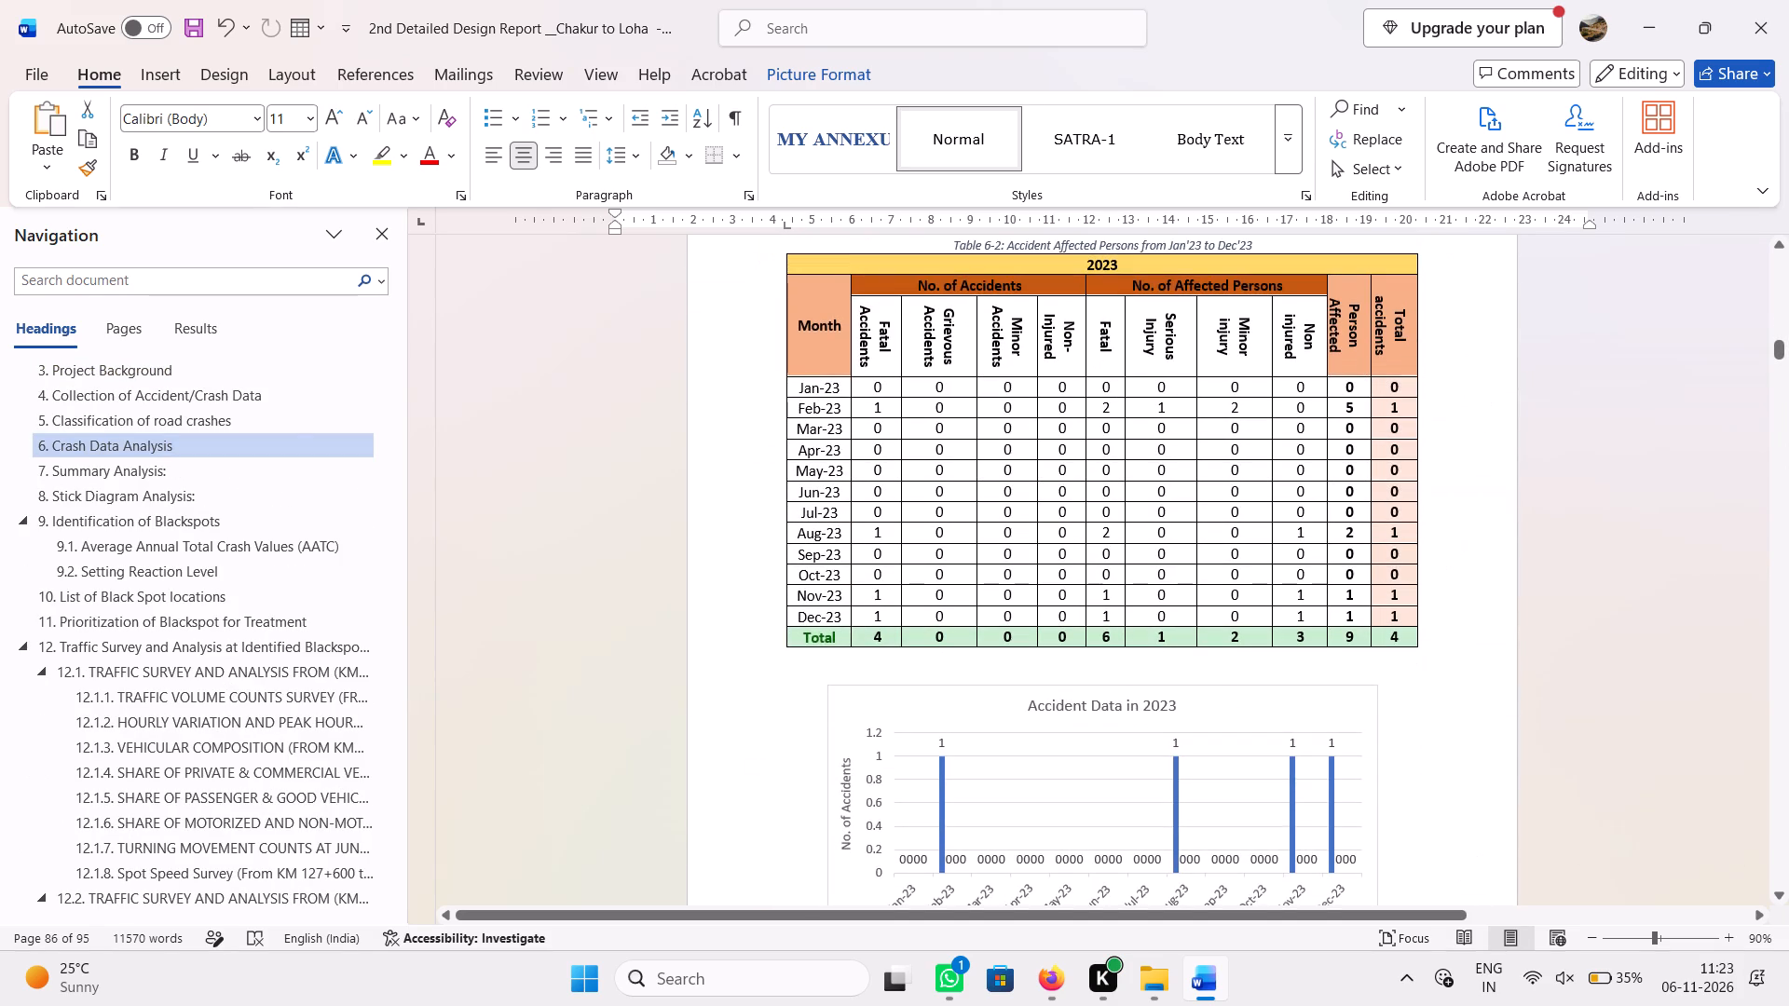
pyautogui.scroll(-6, 1642, 458)
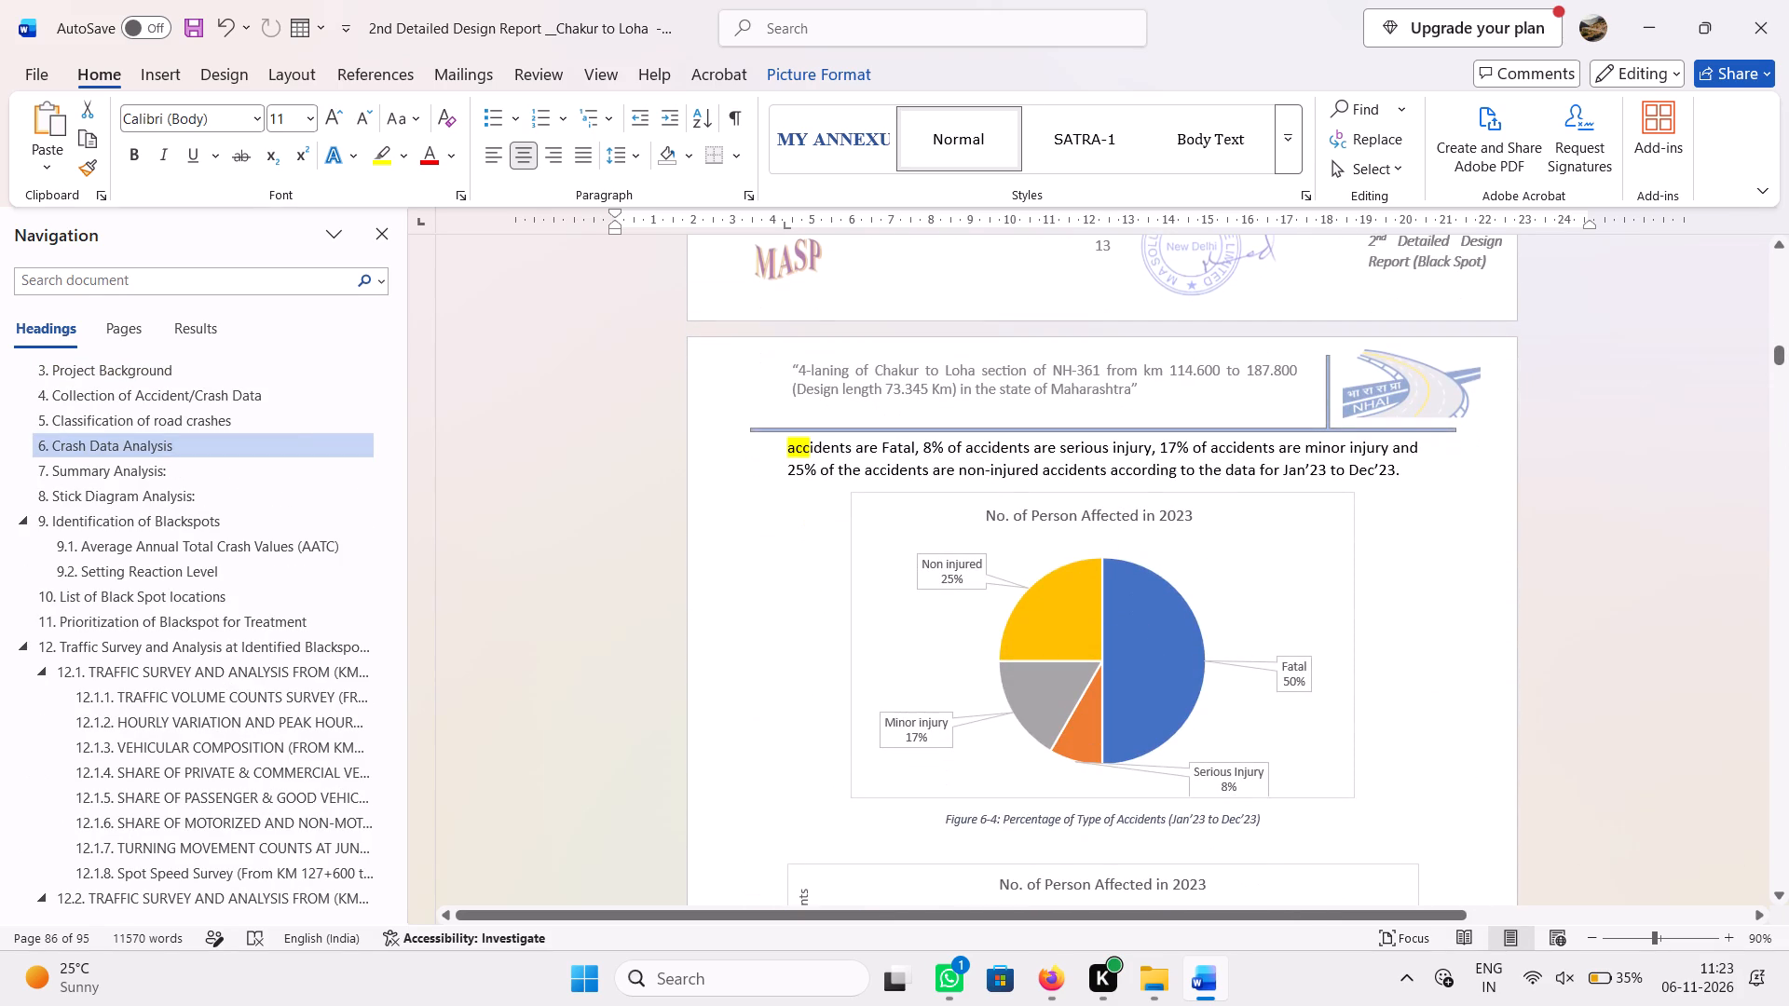
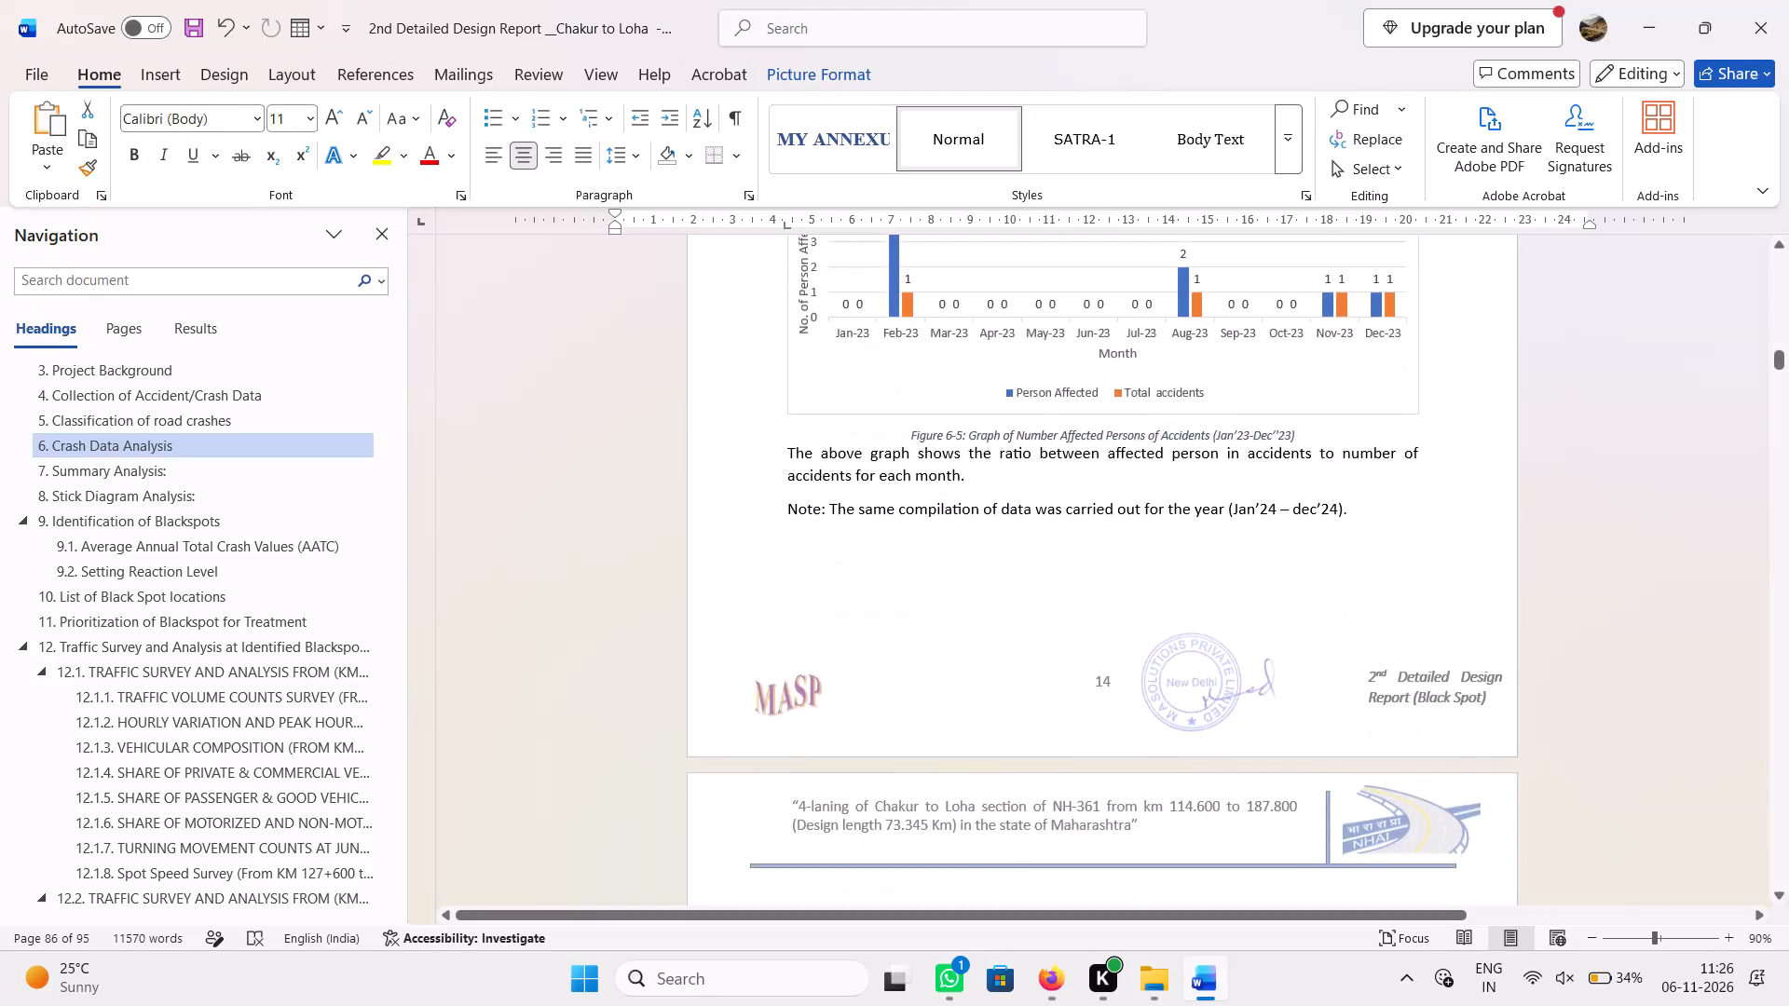
# Check the affected-person totals in Table 6-2 against the Figure 6-4 pie chart and the percentages quoted above it.
pyautogui.scroll(7, 1107, 665)
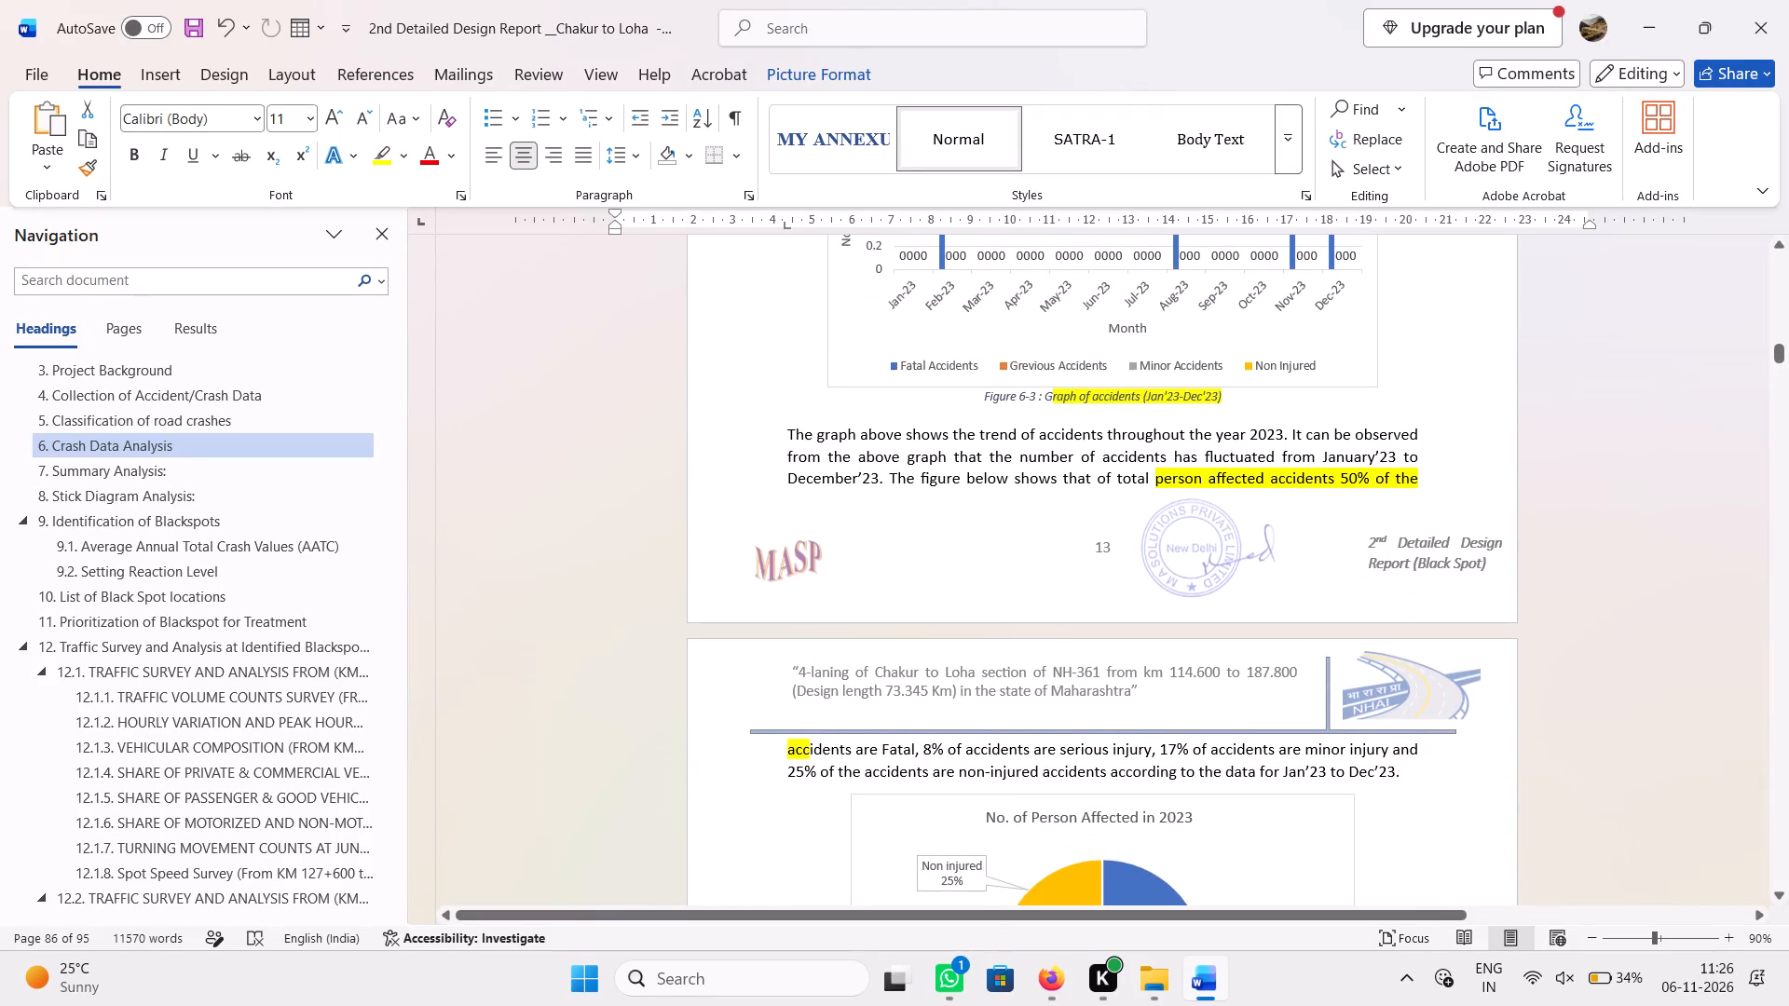
pyautogui.scroll(-1, 1074, 553)
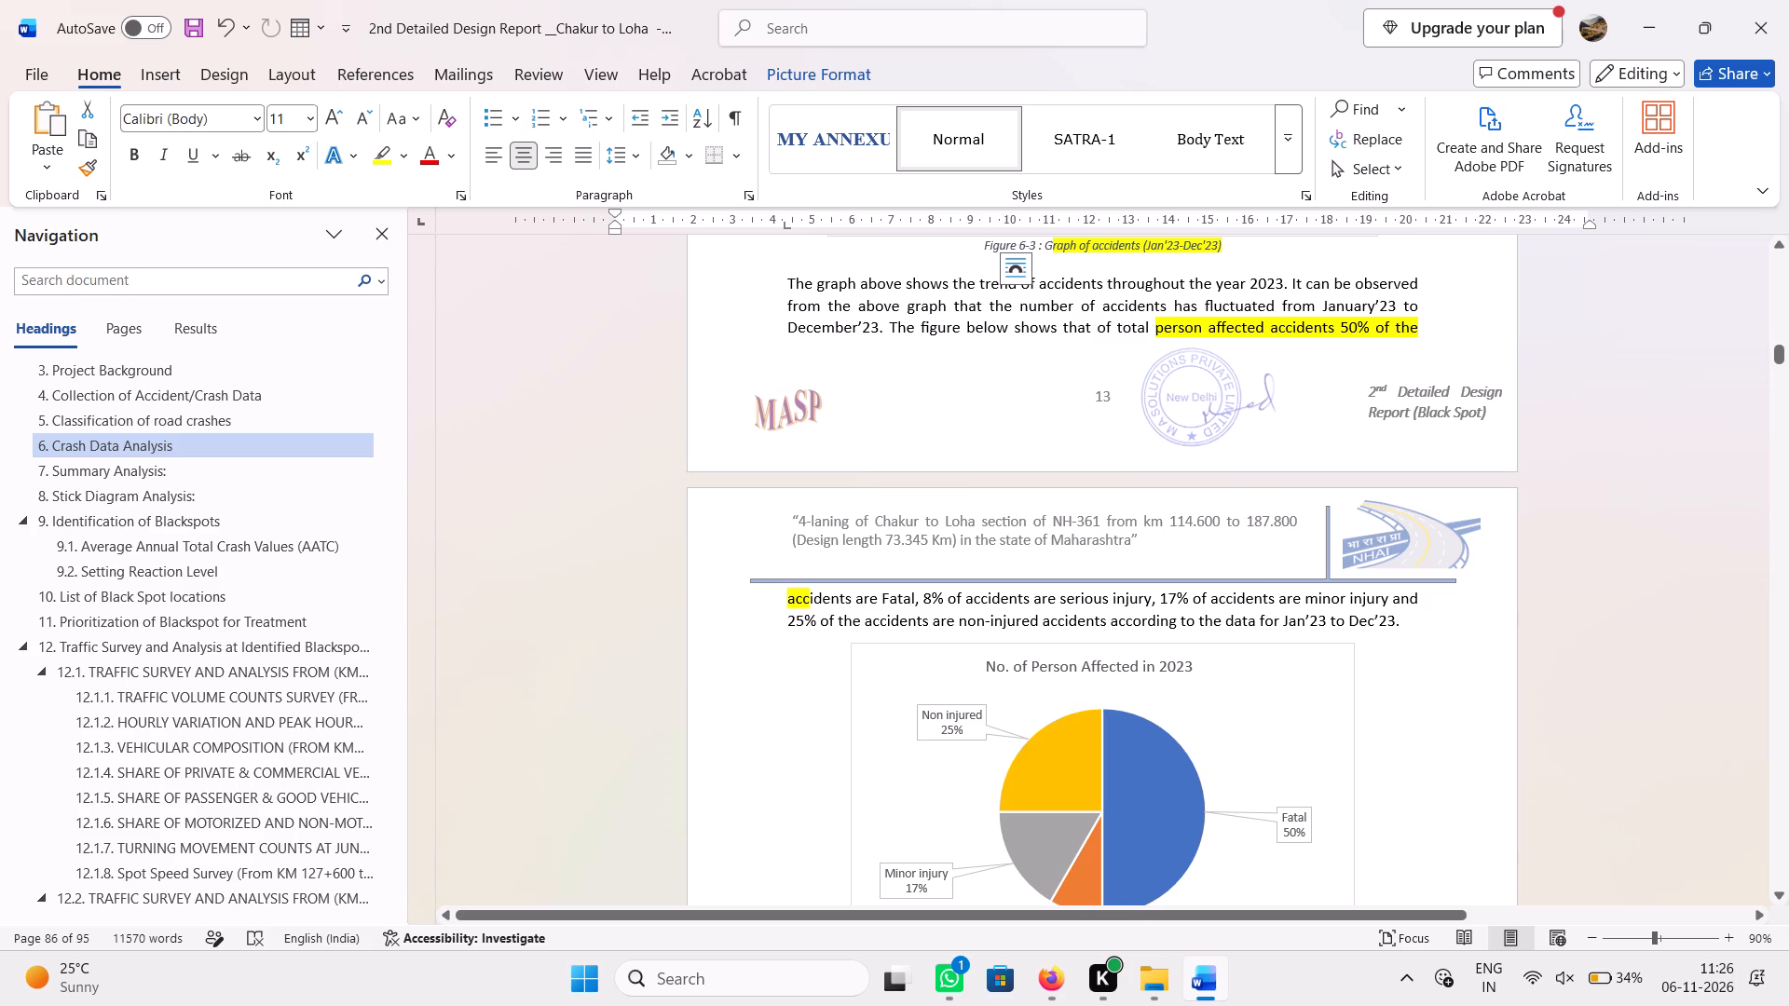
pyautogui.scroll(5, 1038, 604)
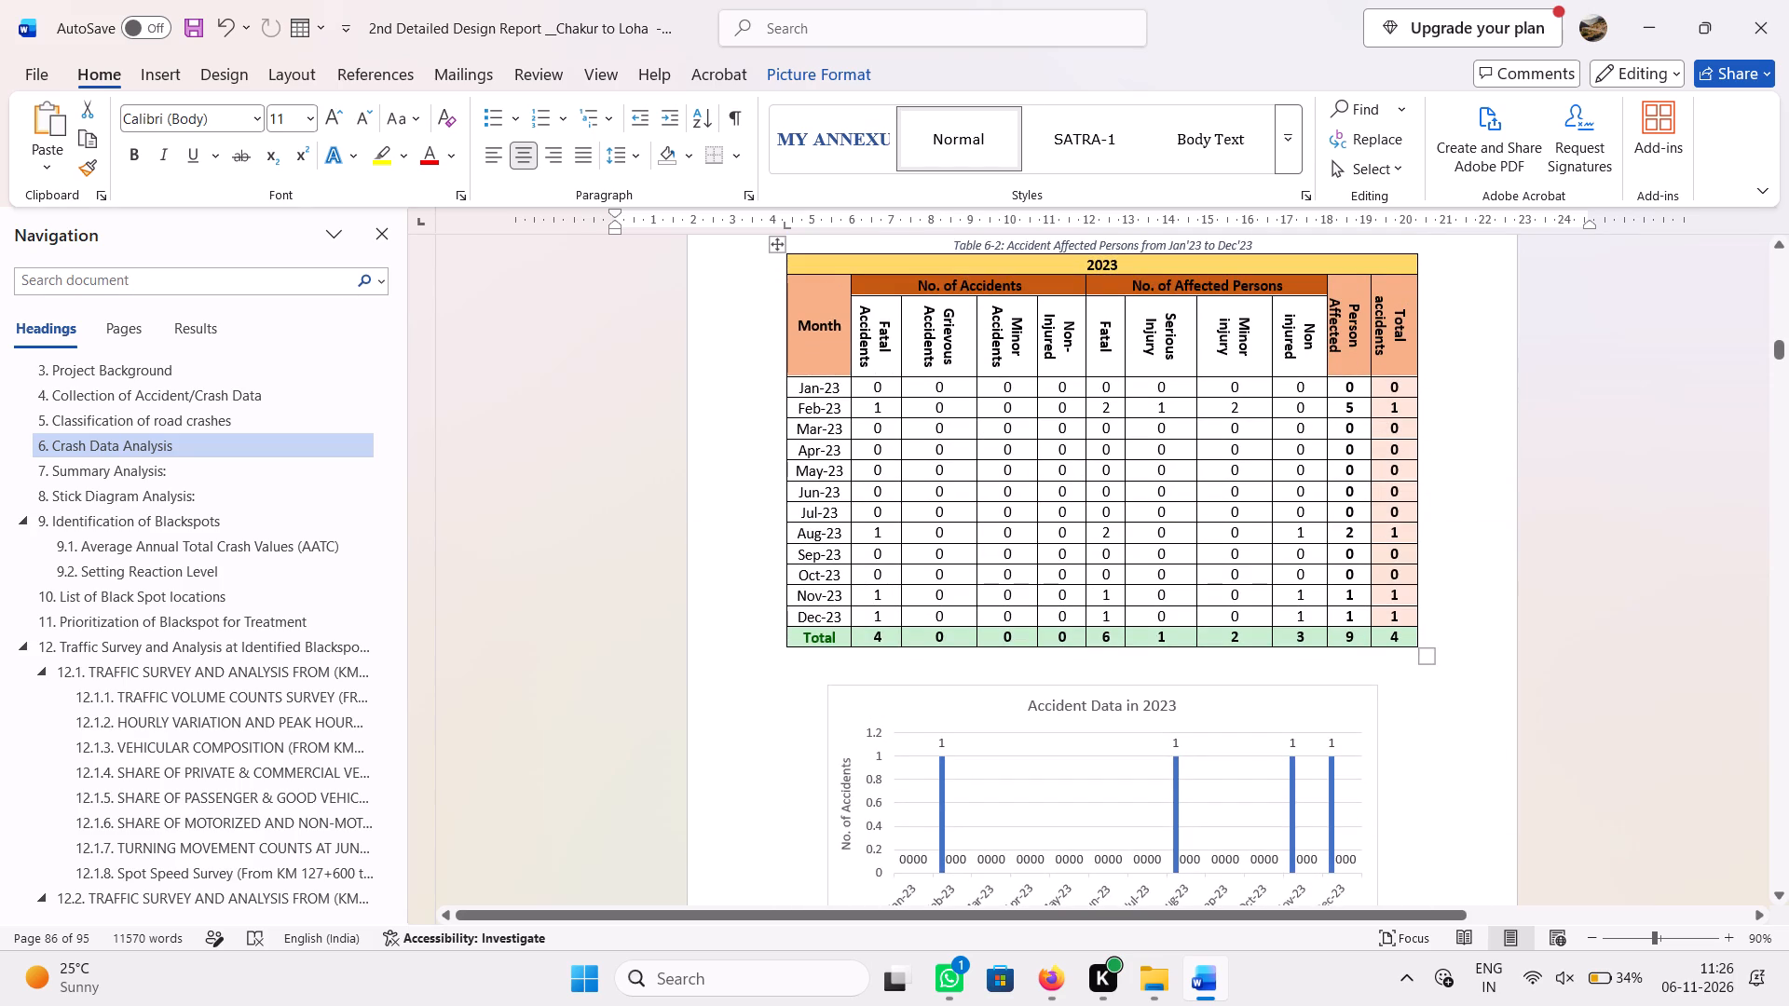
pyautogui.moveTo(1345, 635); pyautogui.dragTo(1359, 636)
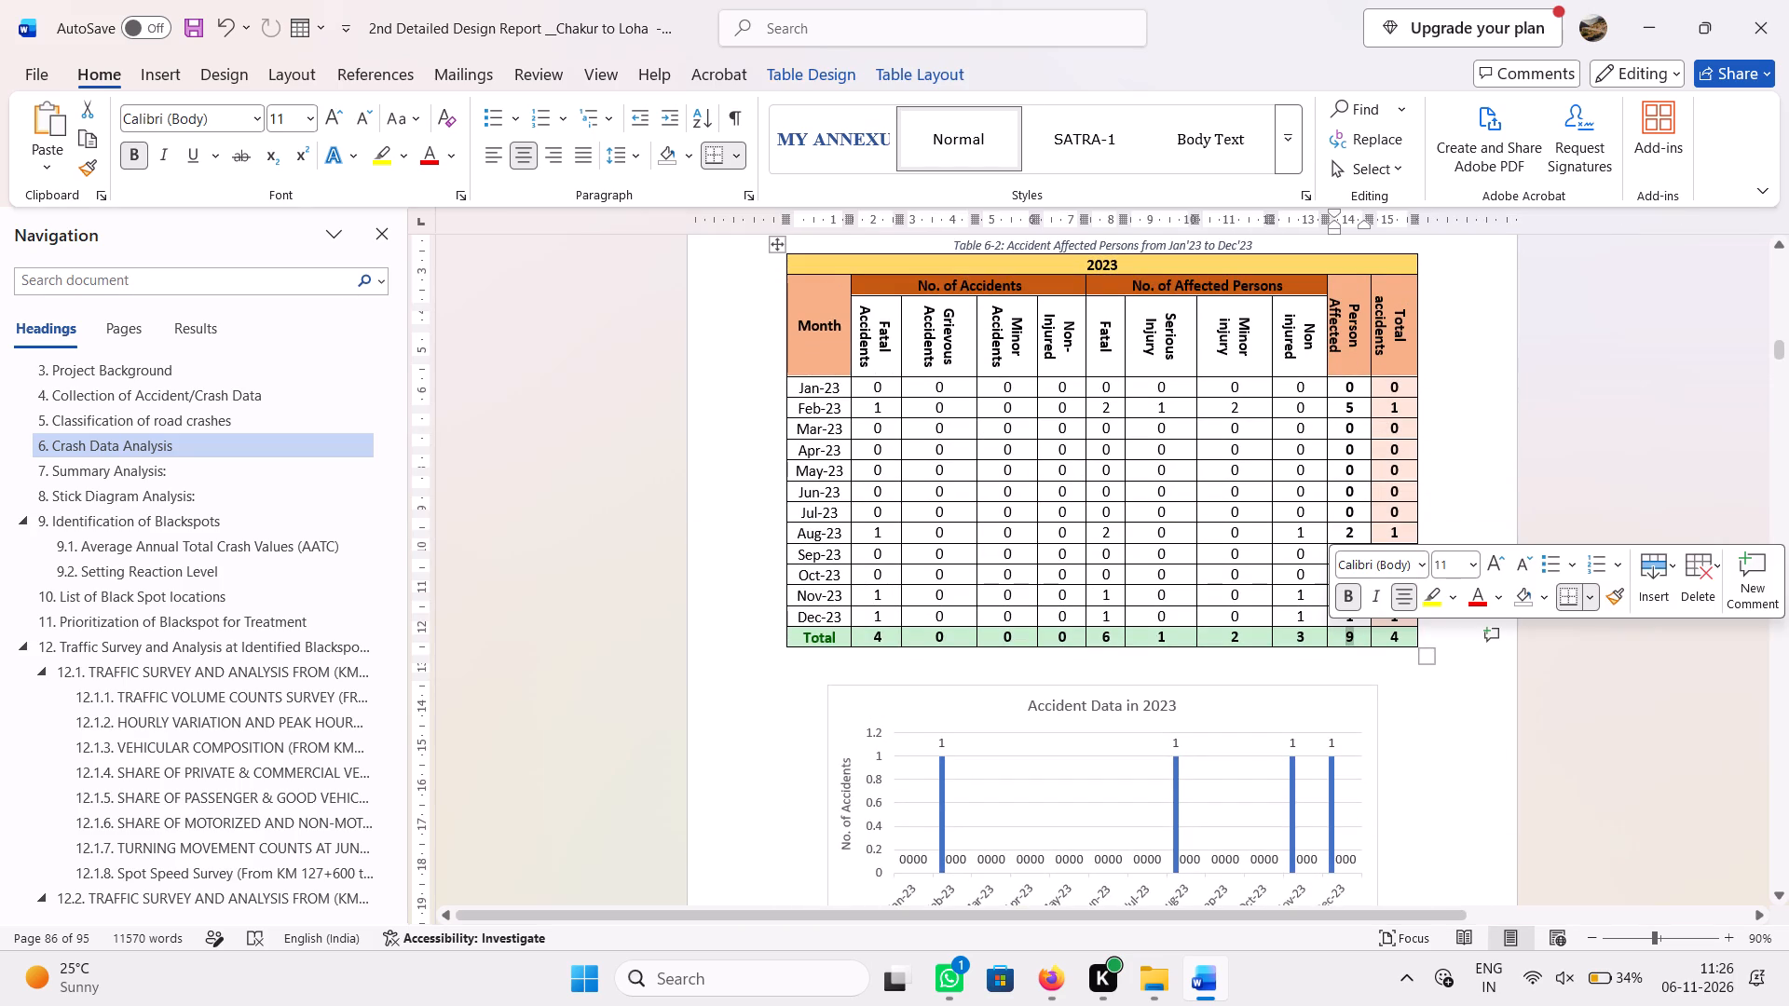
pyautogui.click(1106, 634)
pyautogui.click(1156, 638)
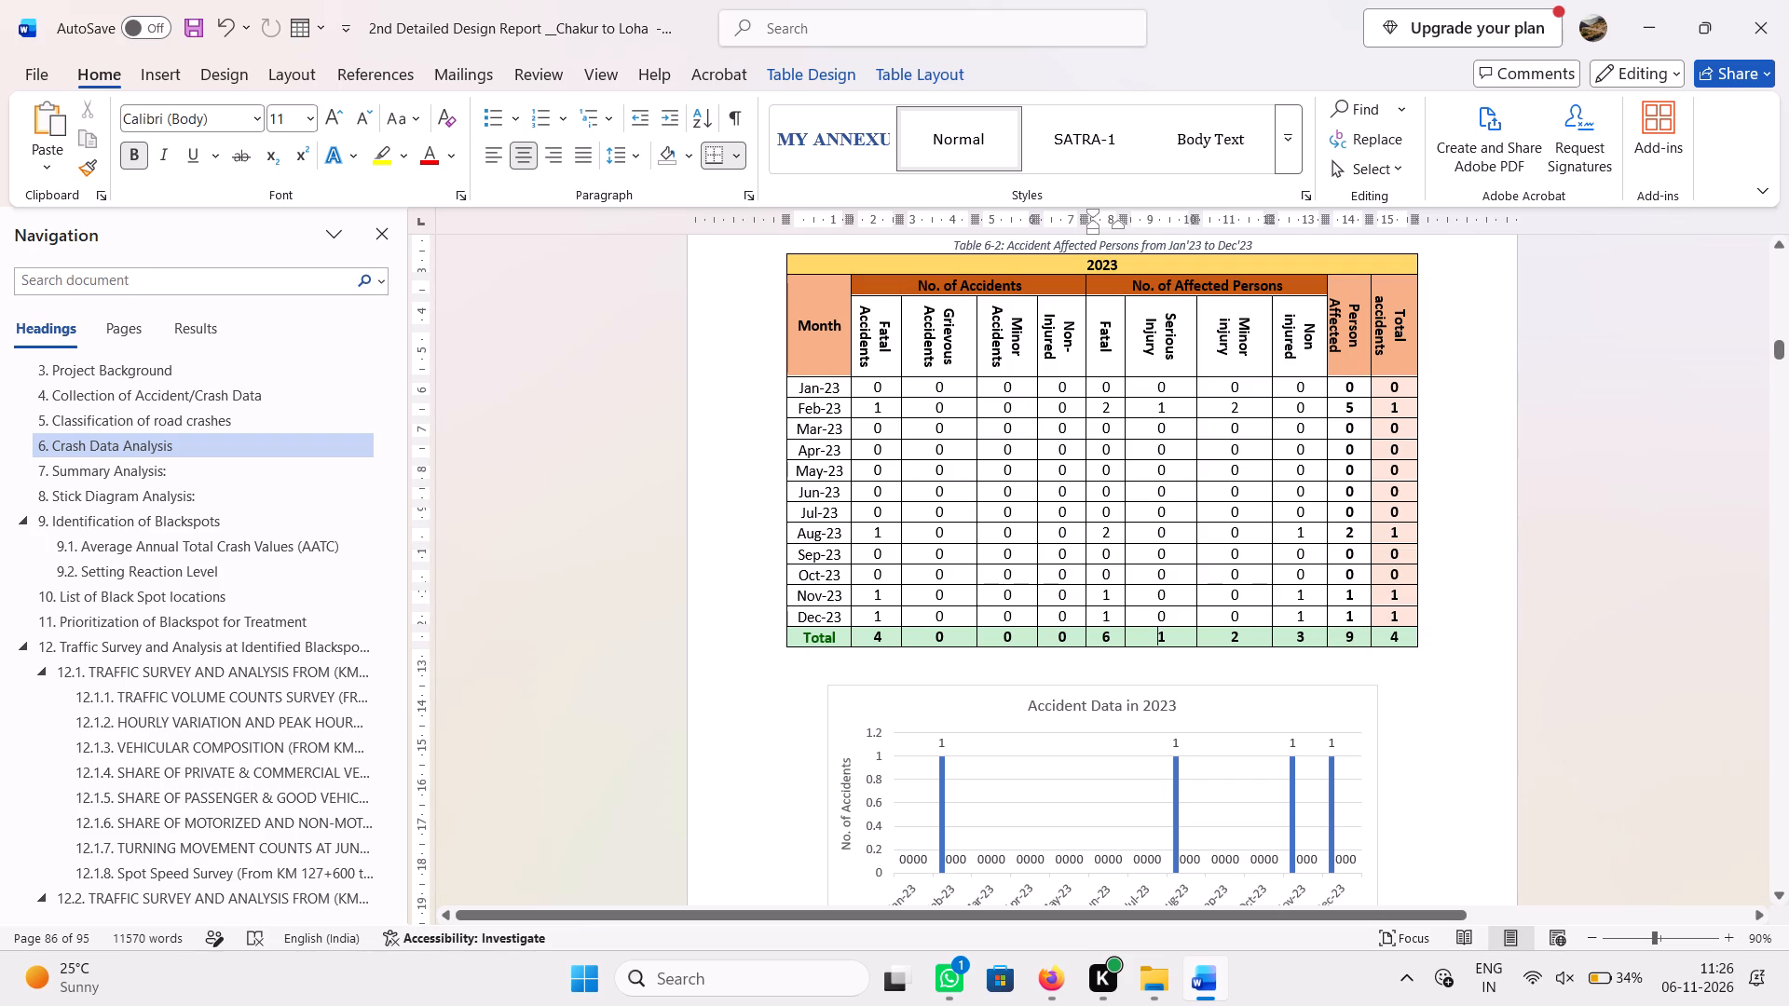
pyautogui.click(1243, 642)
pyautogui.moveTo(1247, 638); pyautogui.dragTo(1096, 638)
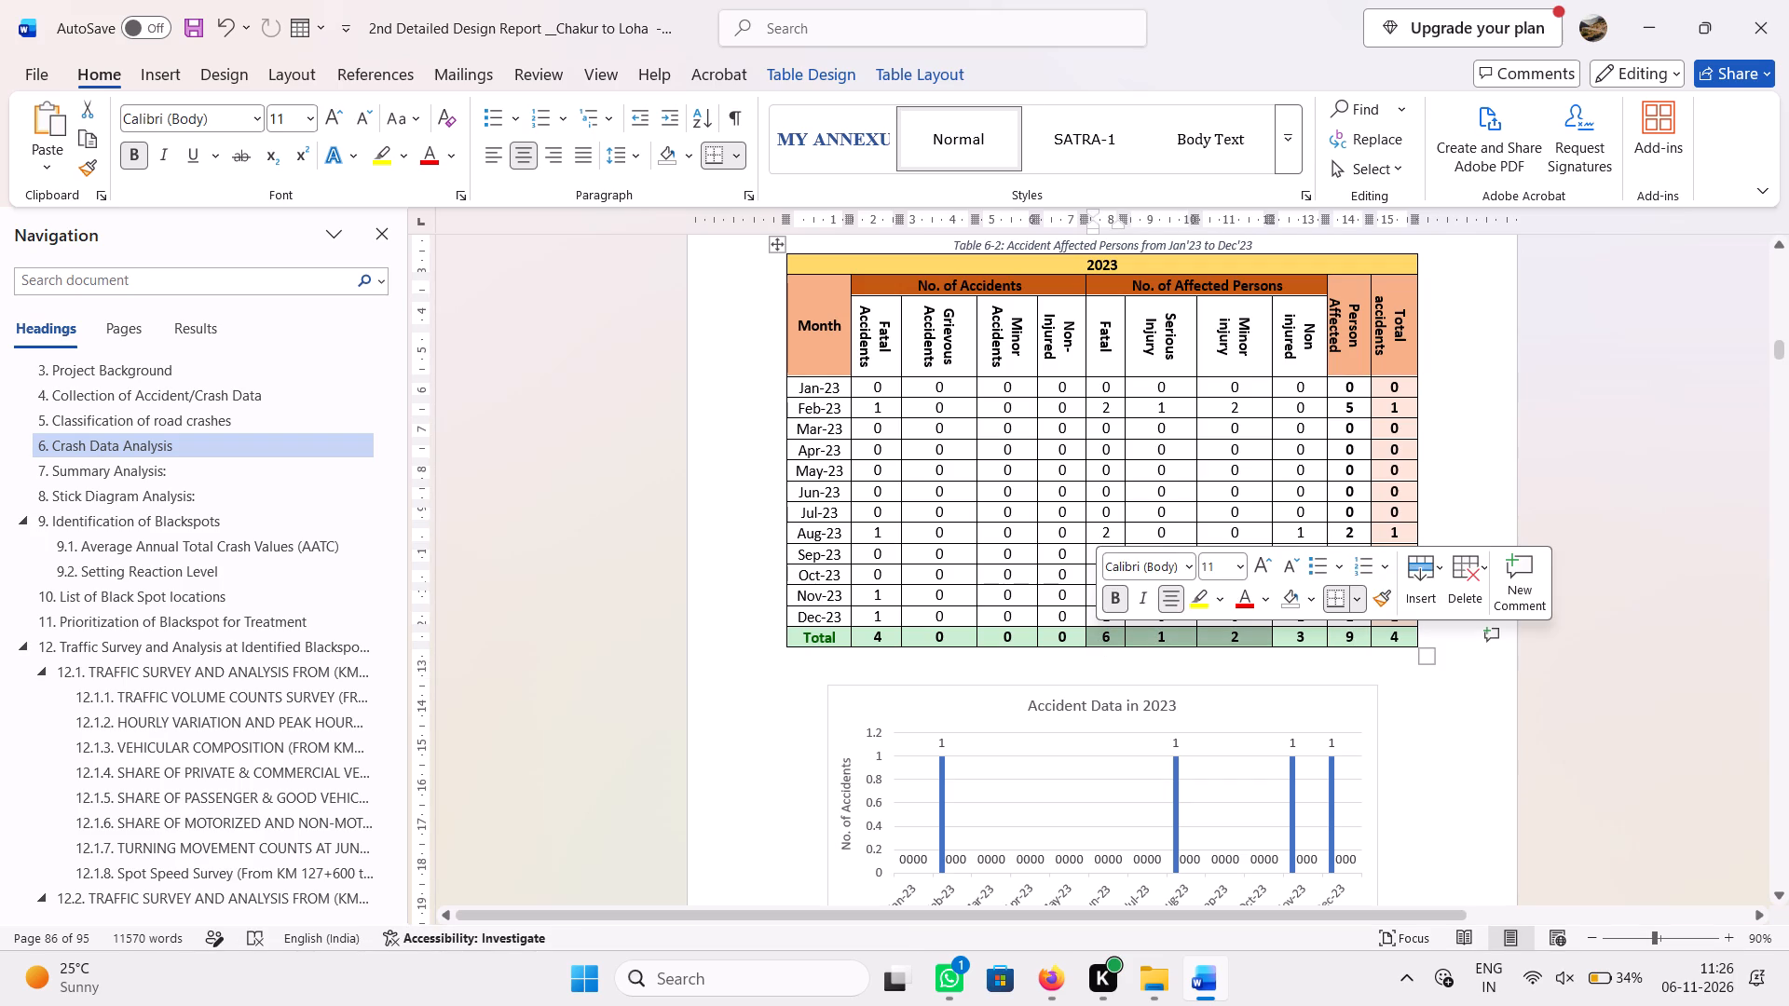
pyautogui.moveTo(1289, 312); pyautogui.dragTo(1324, 349)
pyautogui.click(1284, 326)
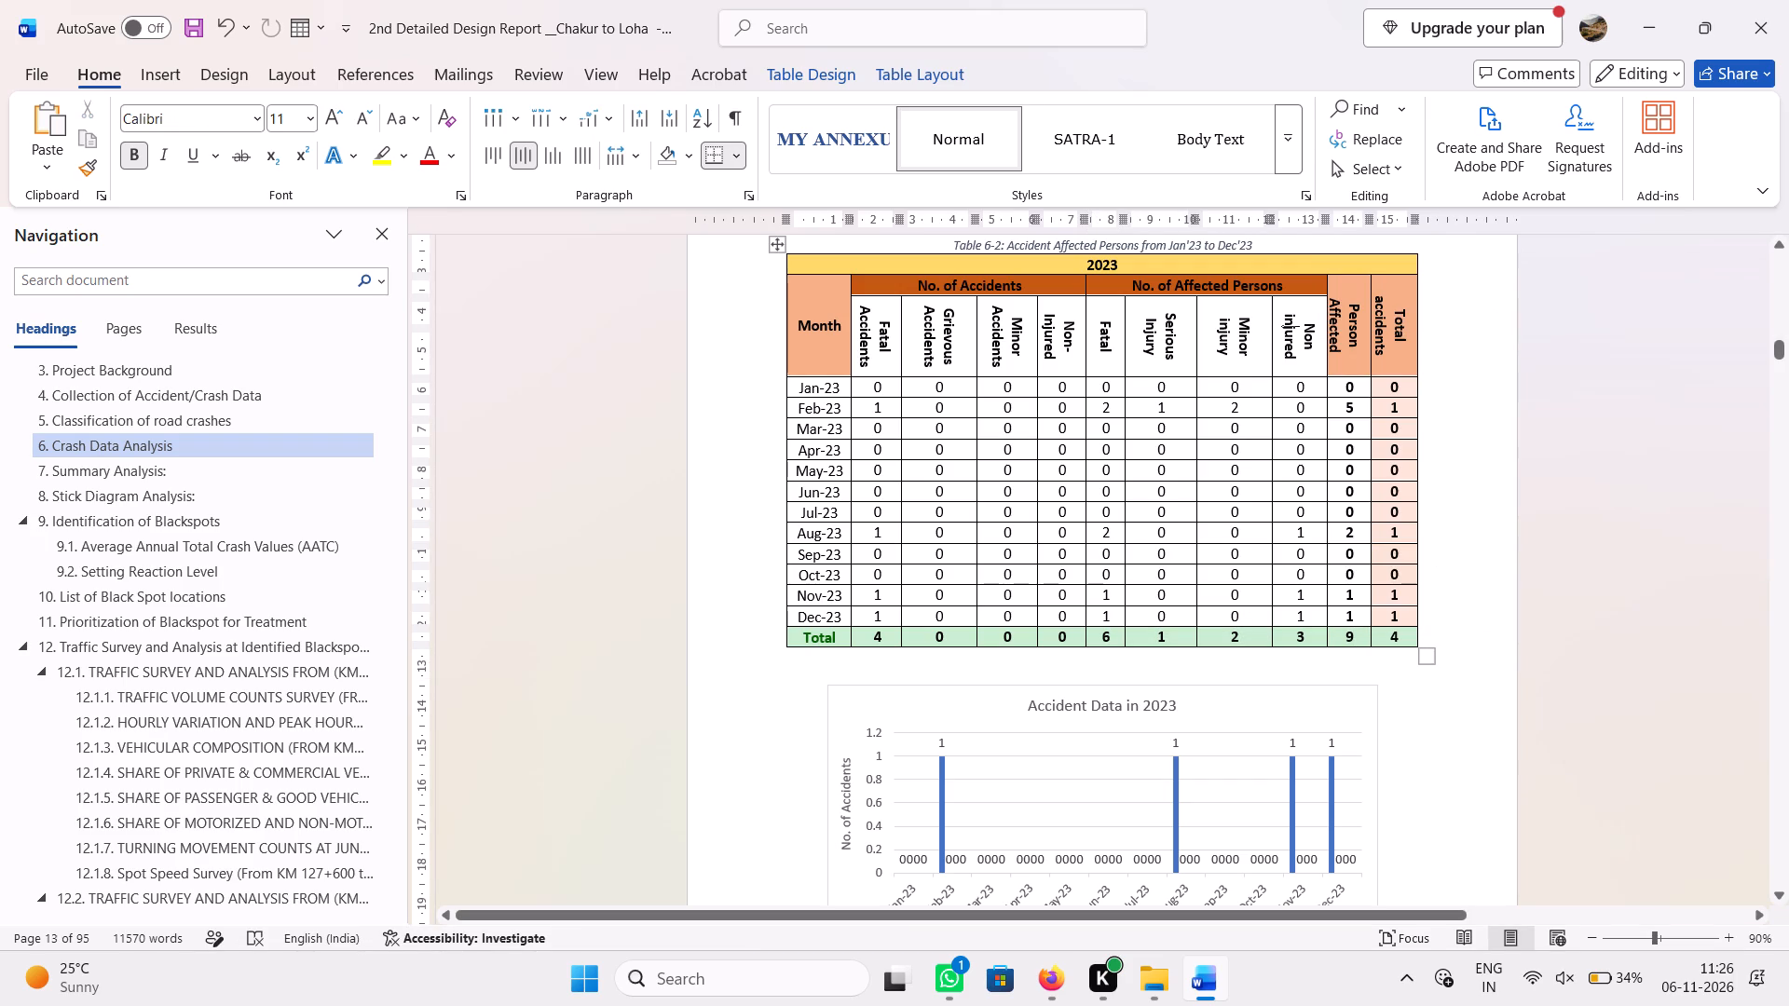
pyautogui.moveTo(1285, 642); pyautogui.dragTo(1309, 640)
pyautogui.scroll(-2, 1221, 584)
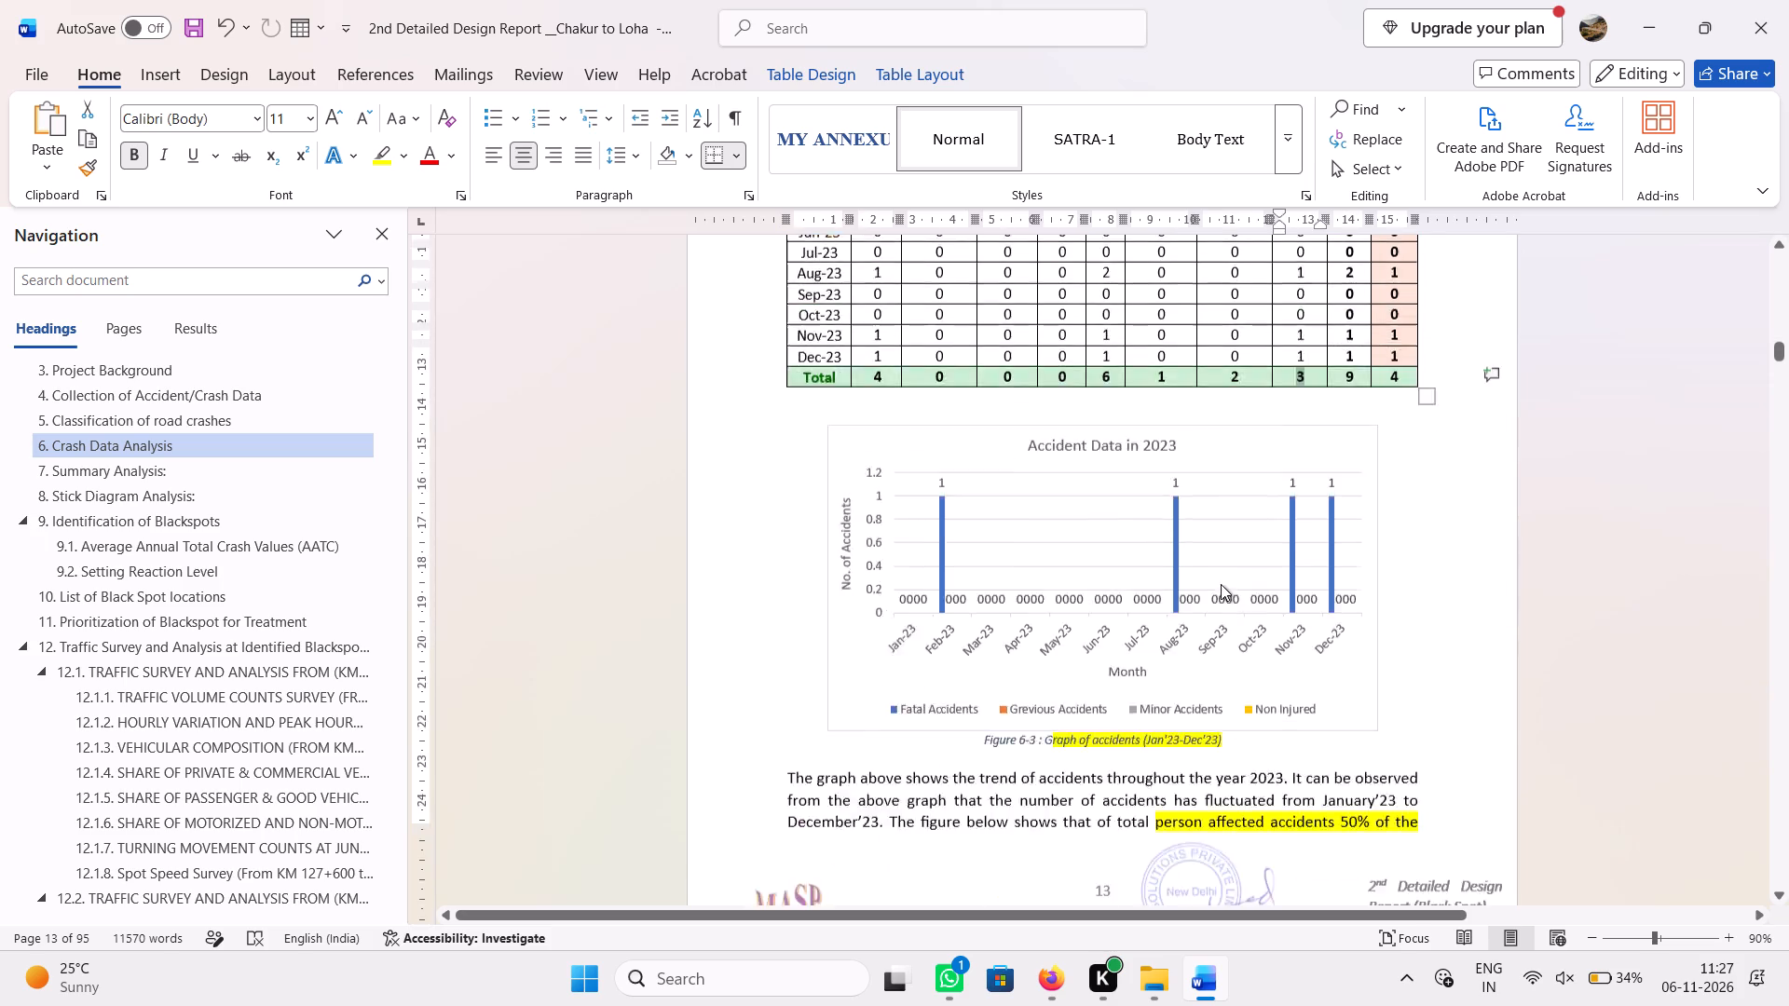
pyautogui.scroll(-4, 1221, 584)
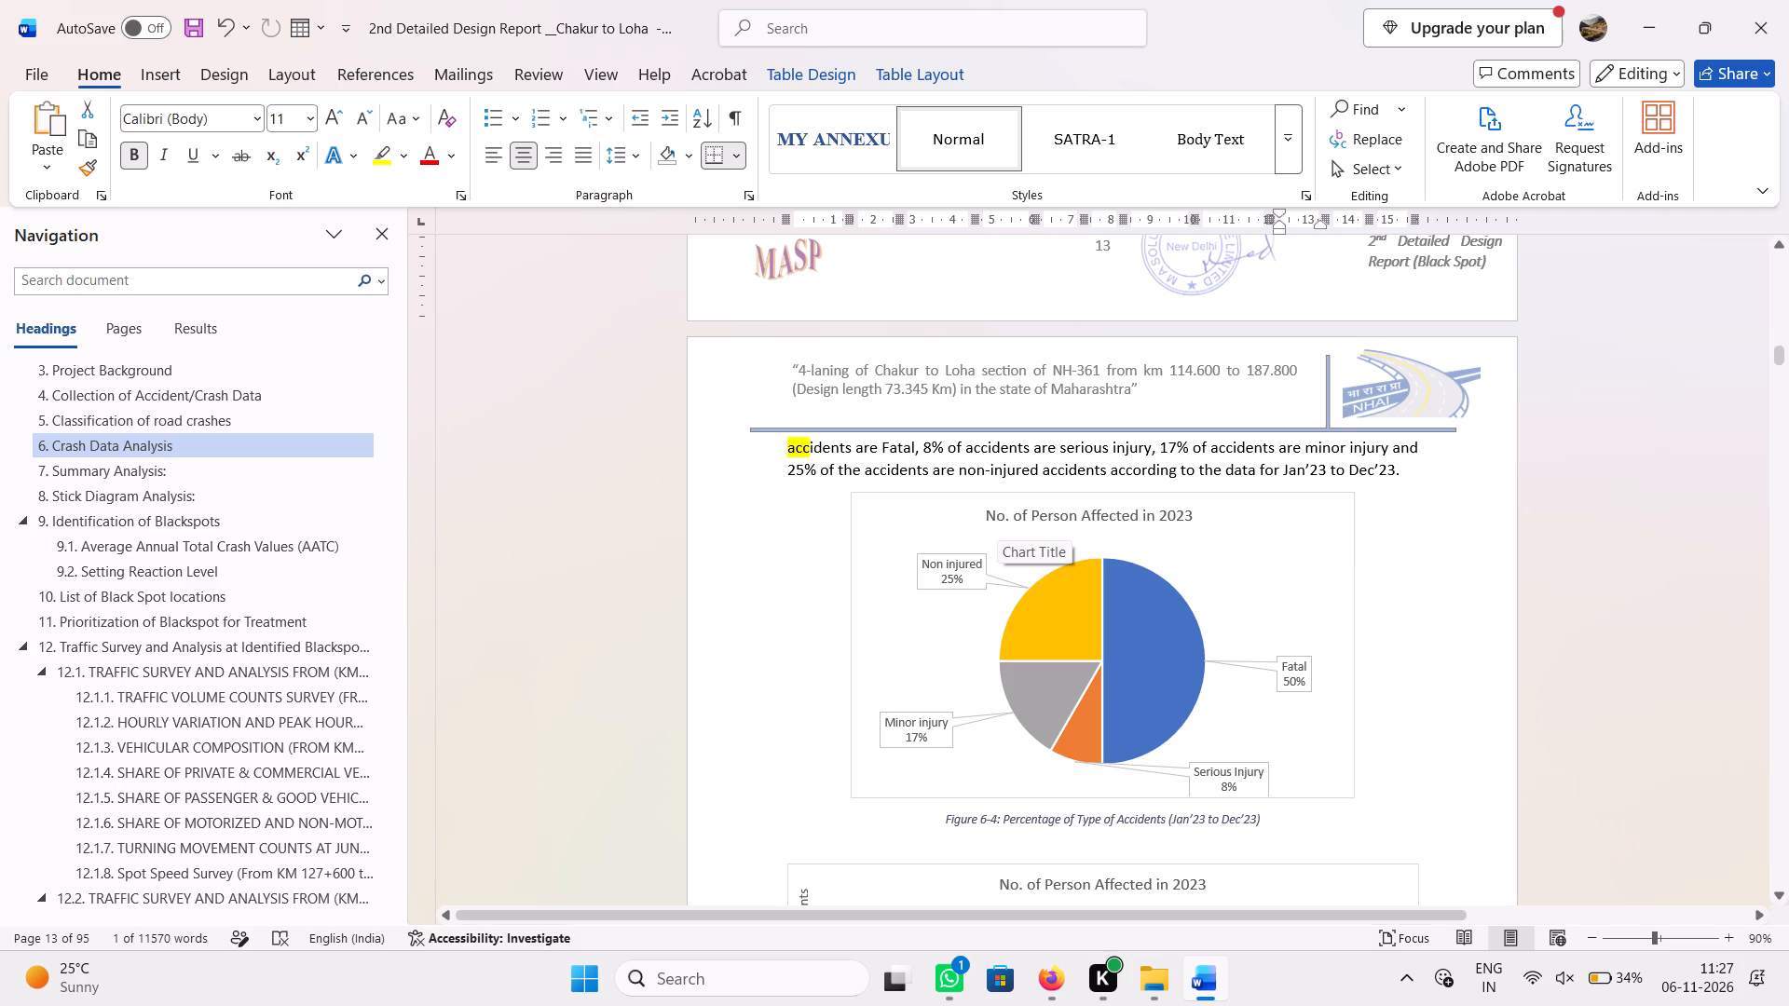
# Delete the chart title "No. of Person Affected in 2023" from the Figure 6-5 bar graph.
pyautogui.scroll(-2, 922, 456)
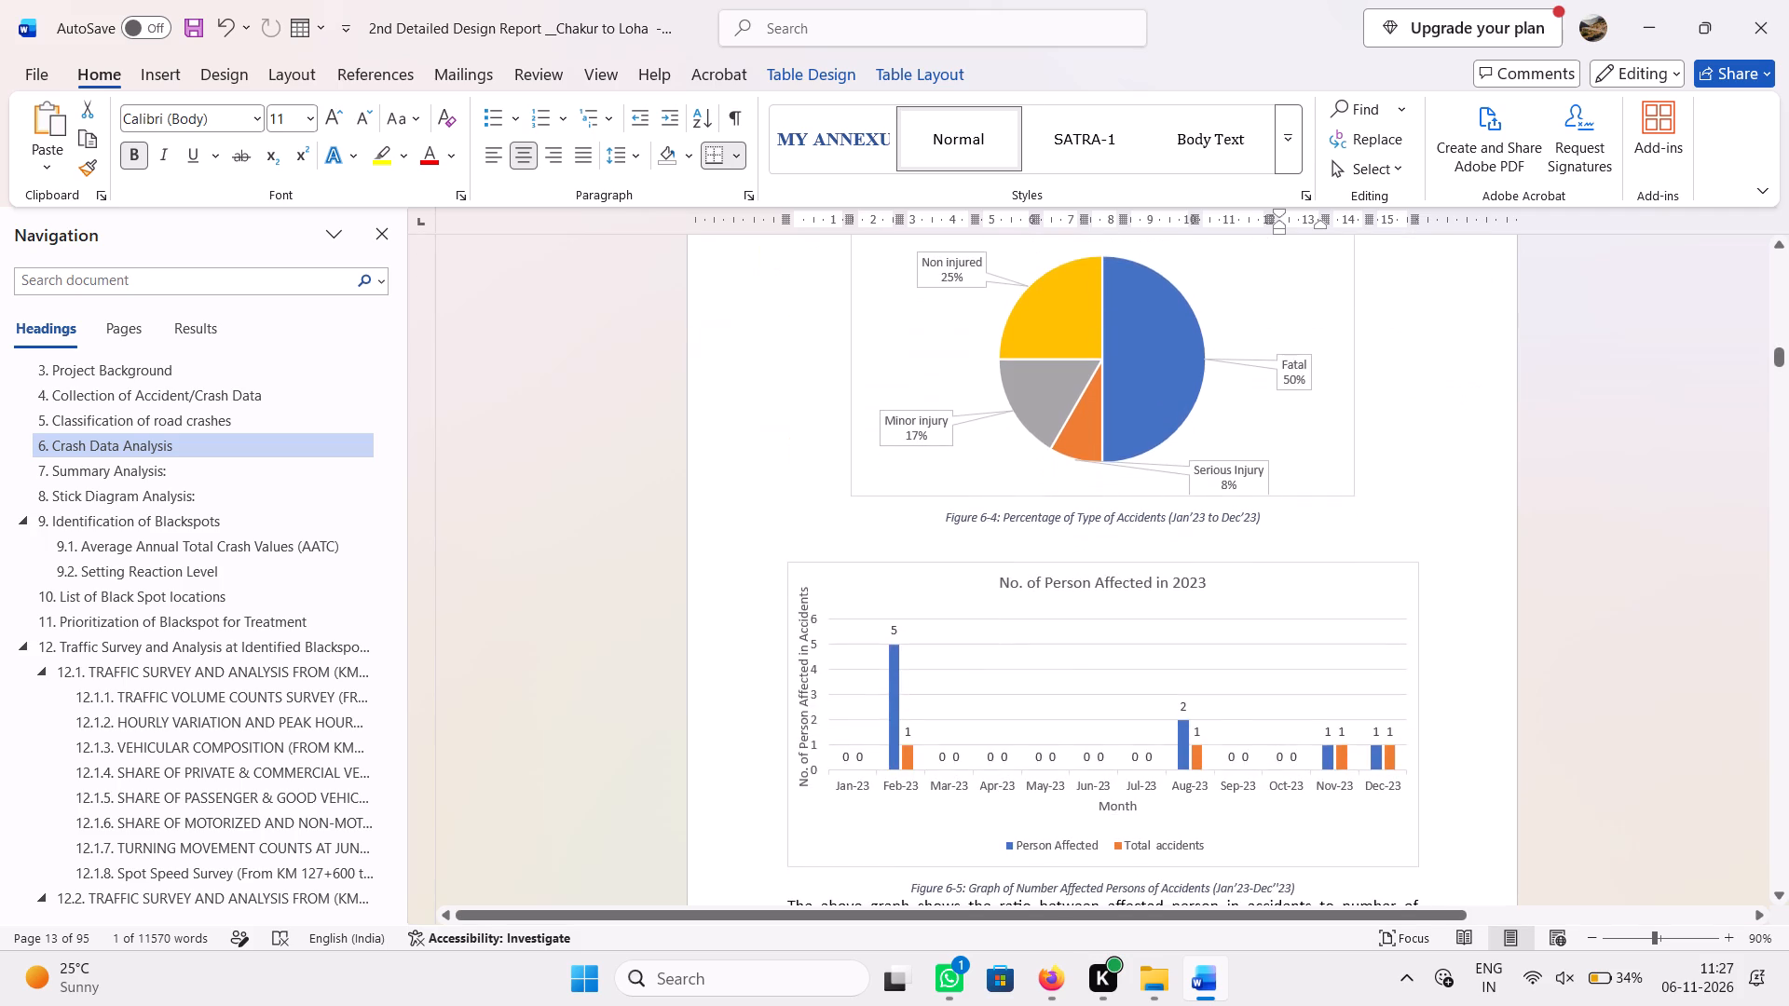
pyautogui.scroll(-1, 922, 456)
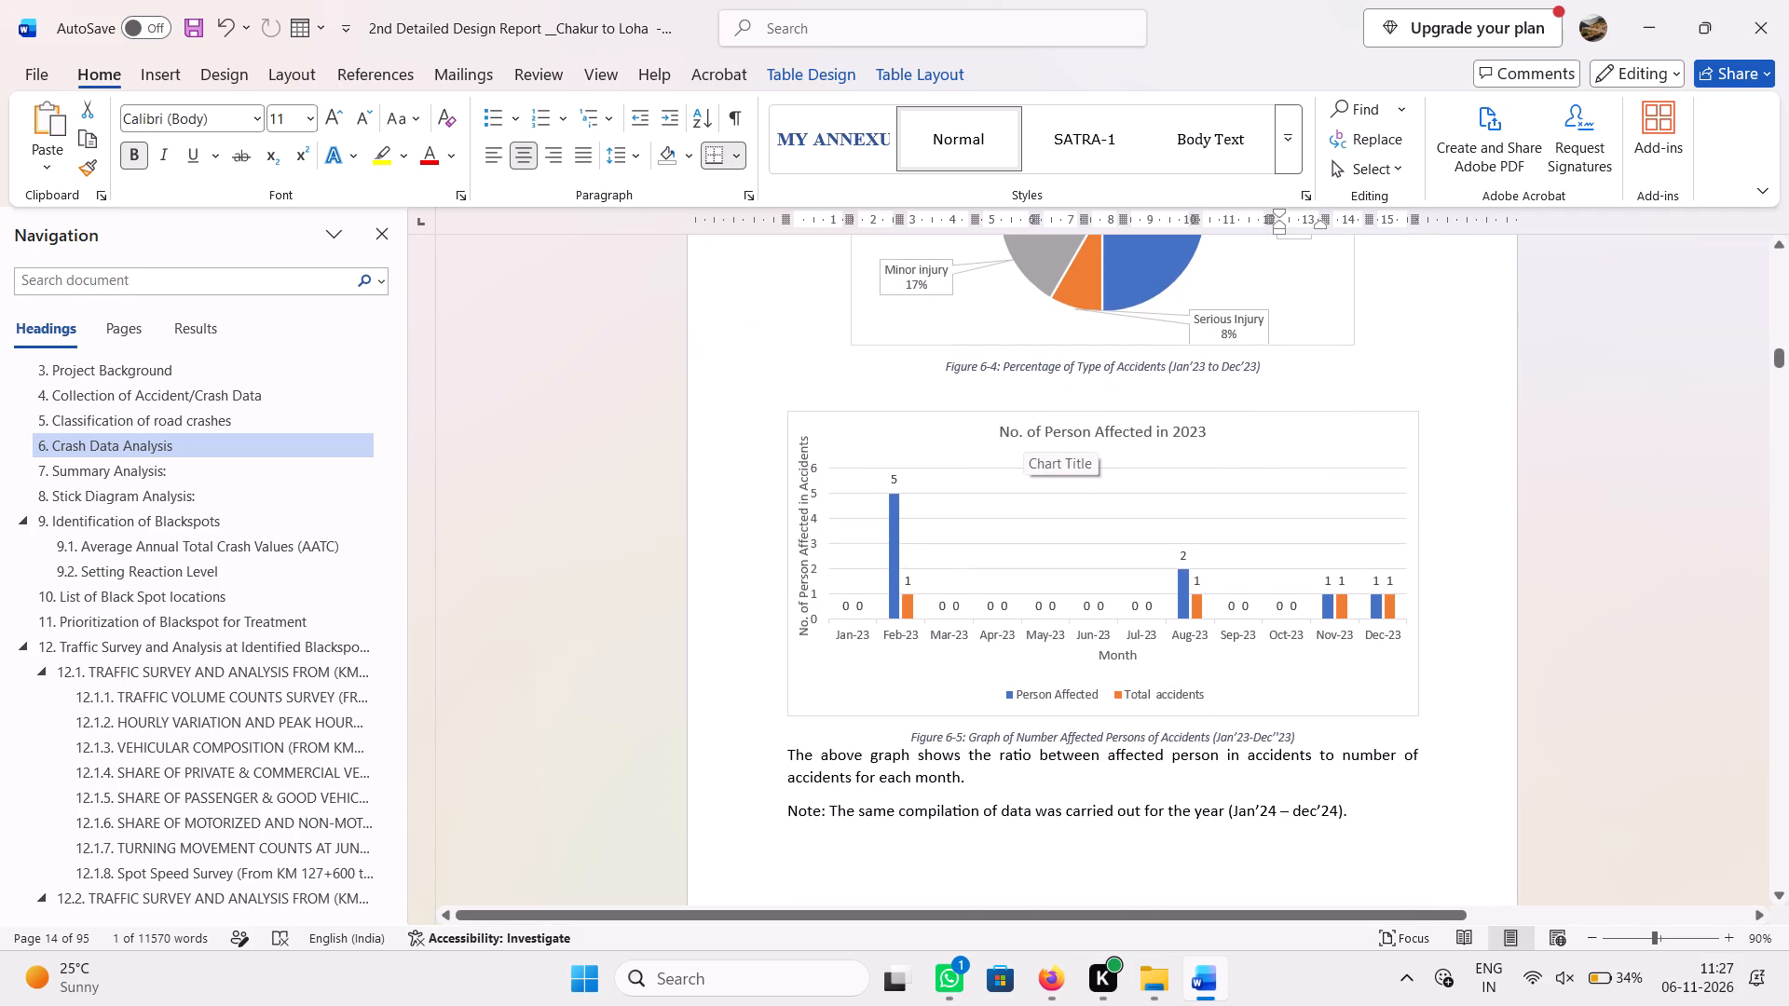
pyautogui.click(1133, 428)
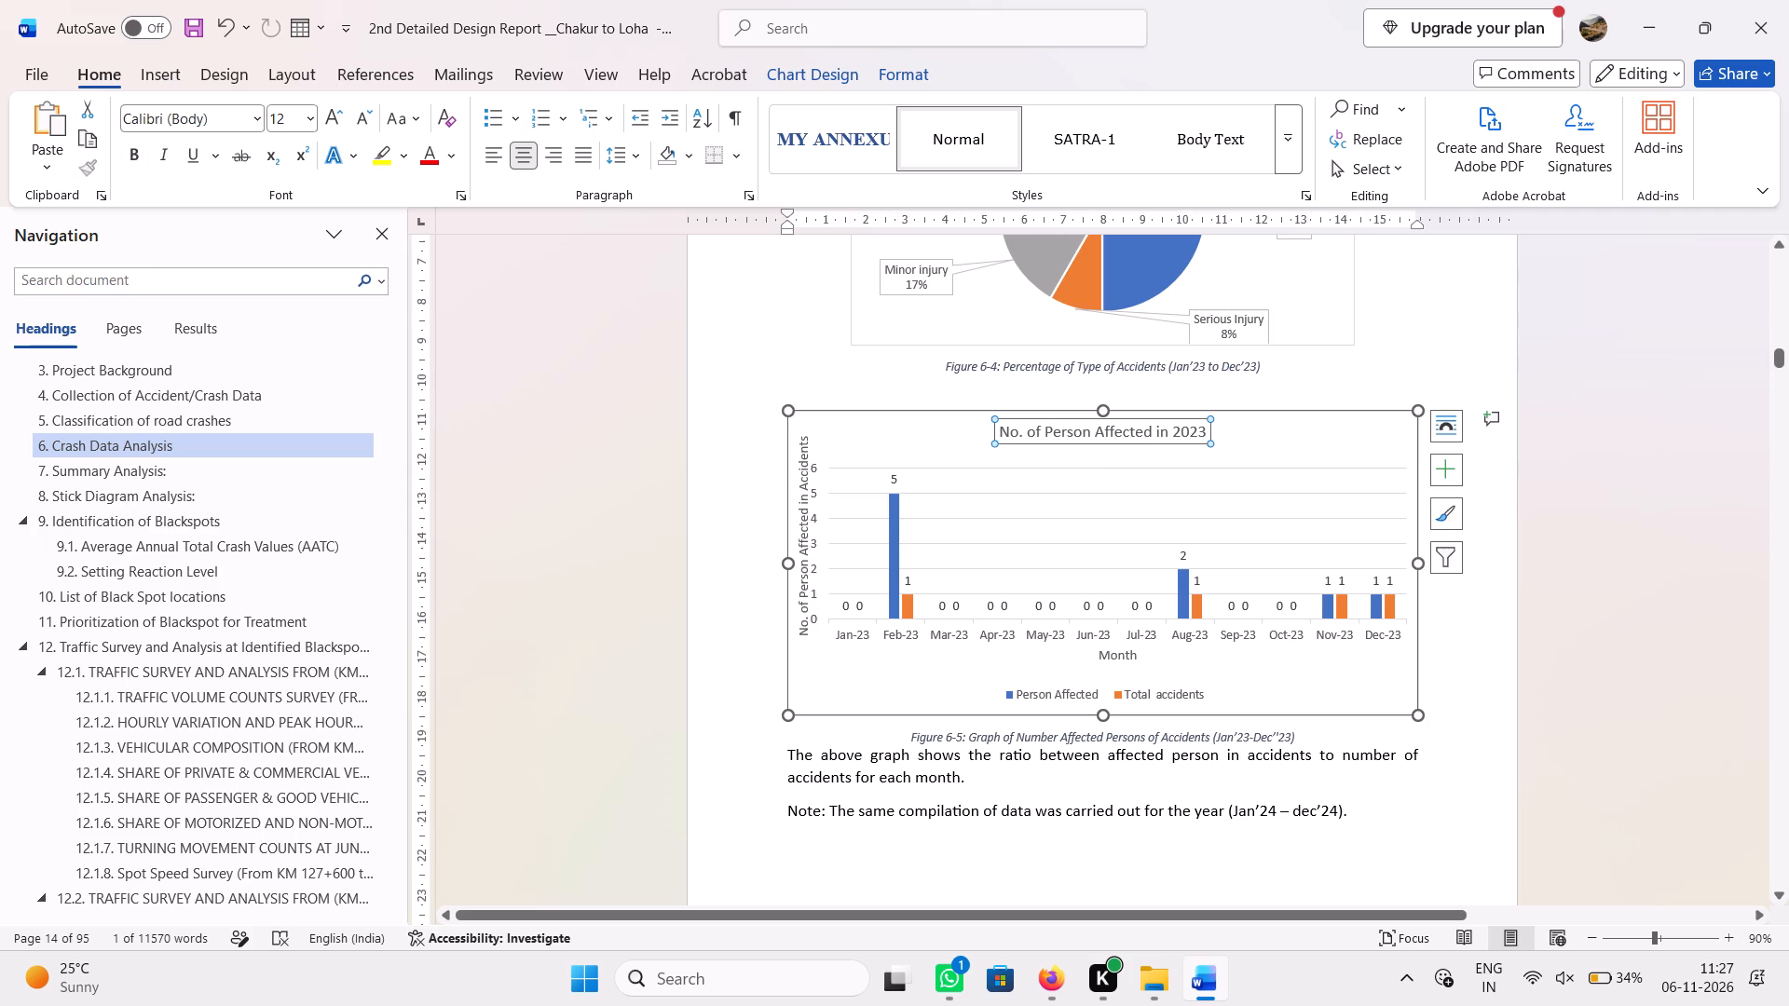
pyautogui.click(1145, 451)
pyautogui.click(1140, 445)
pyautogui.click(1138, 436)
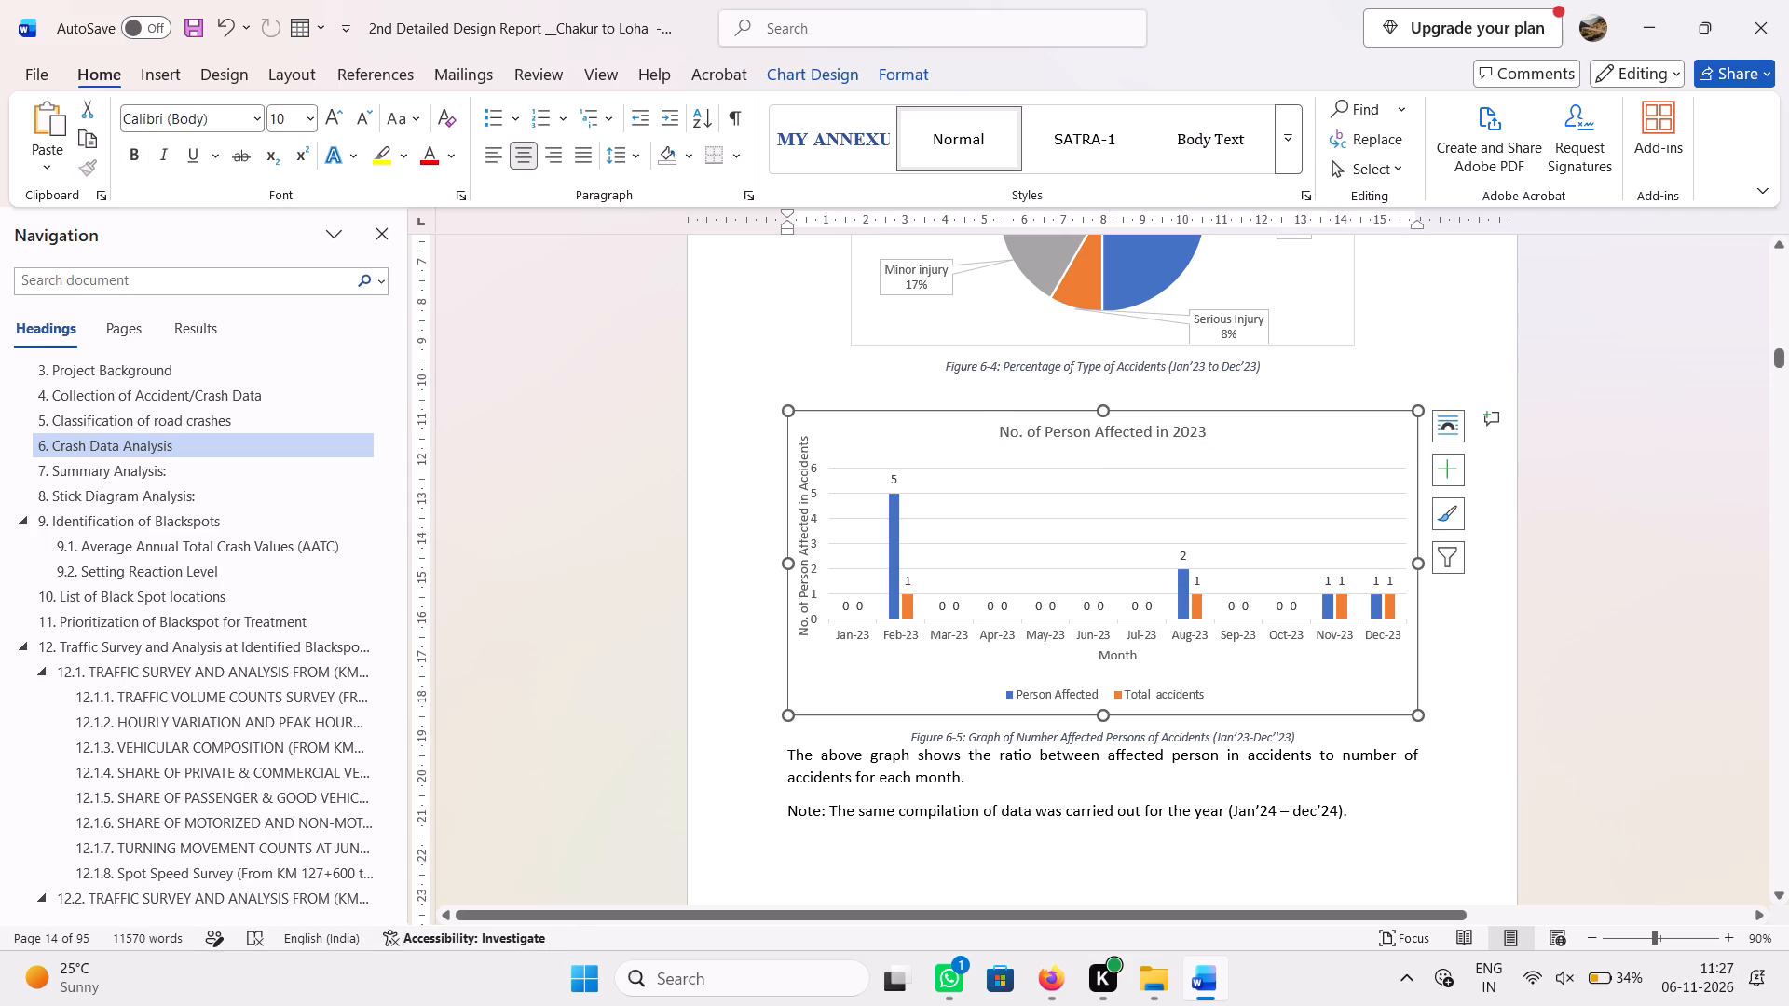
pyautogui.click(1144, 444)
pyautogui.press('Delete')
pyautogui.click(978, 442)
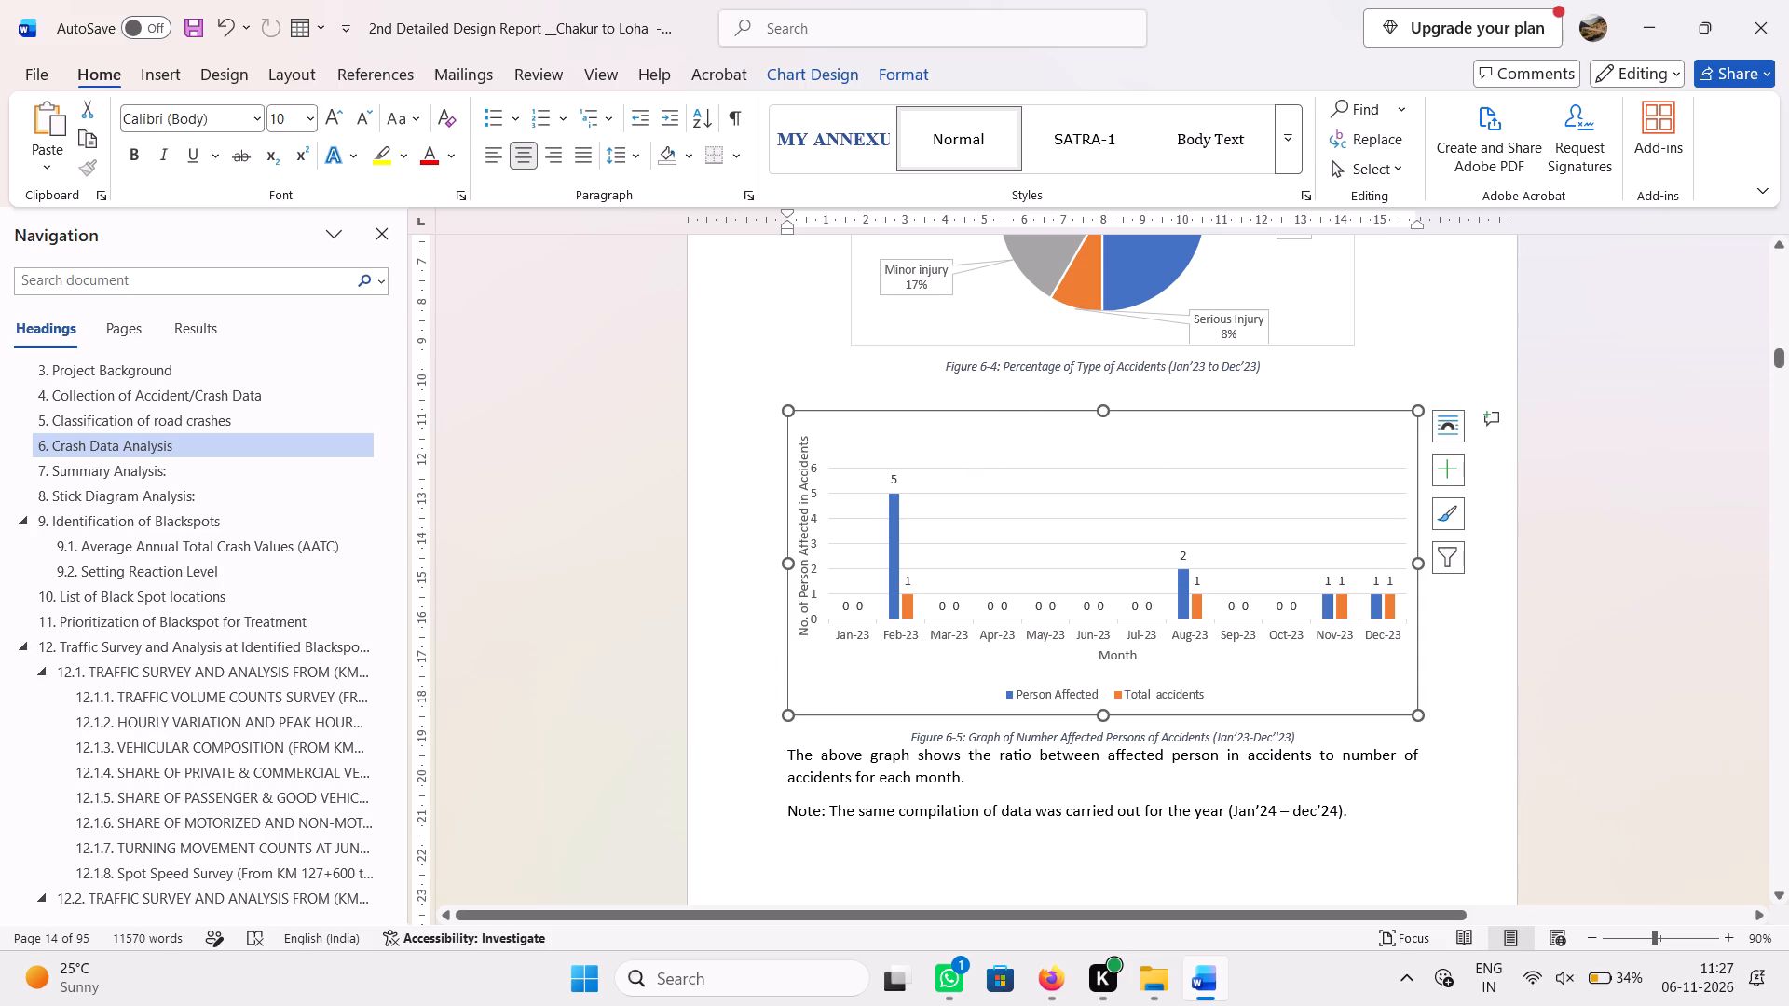
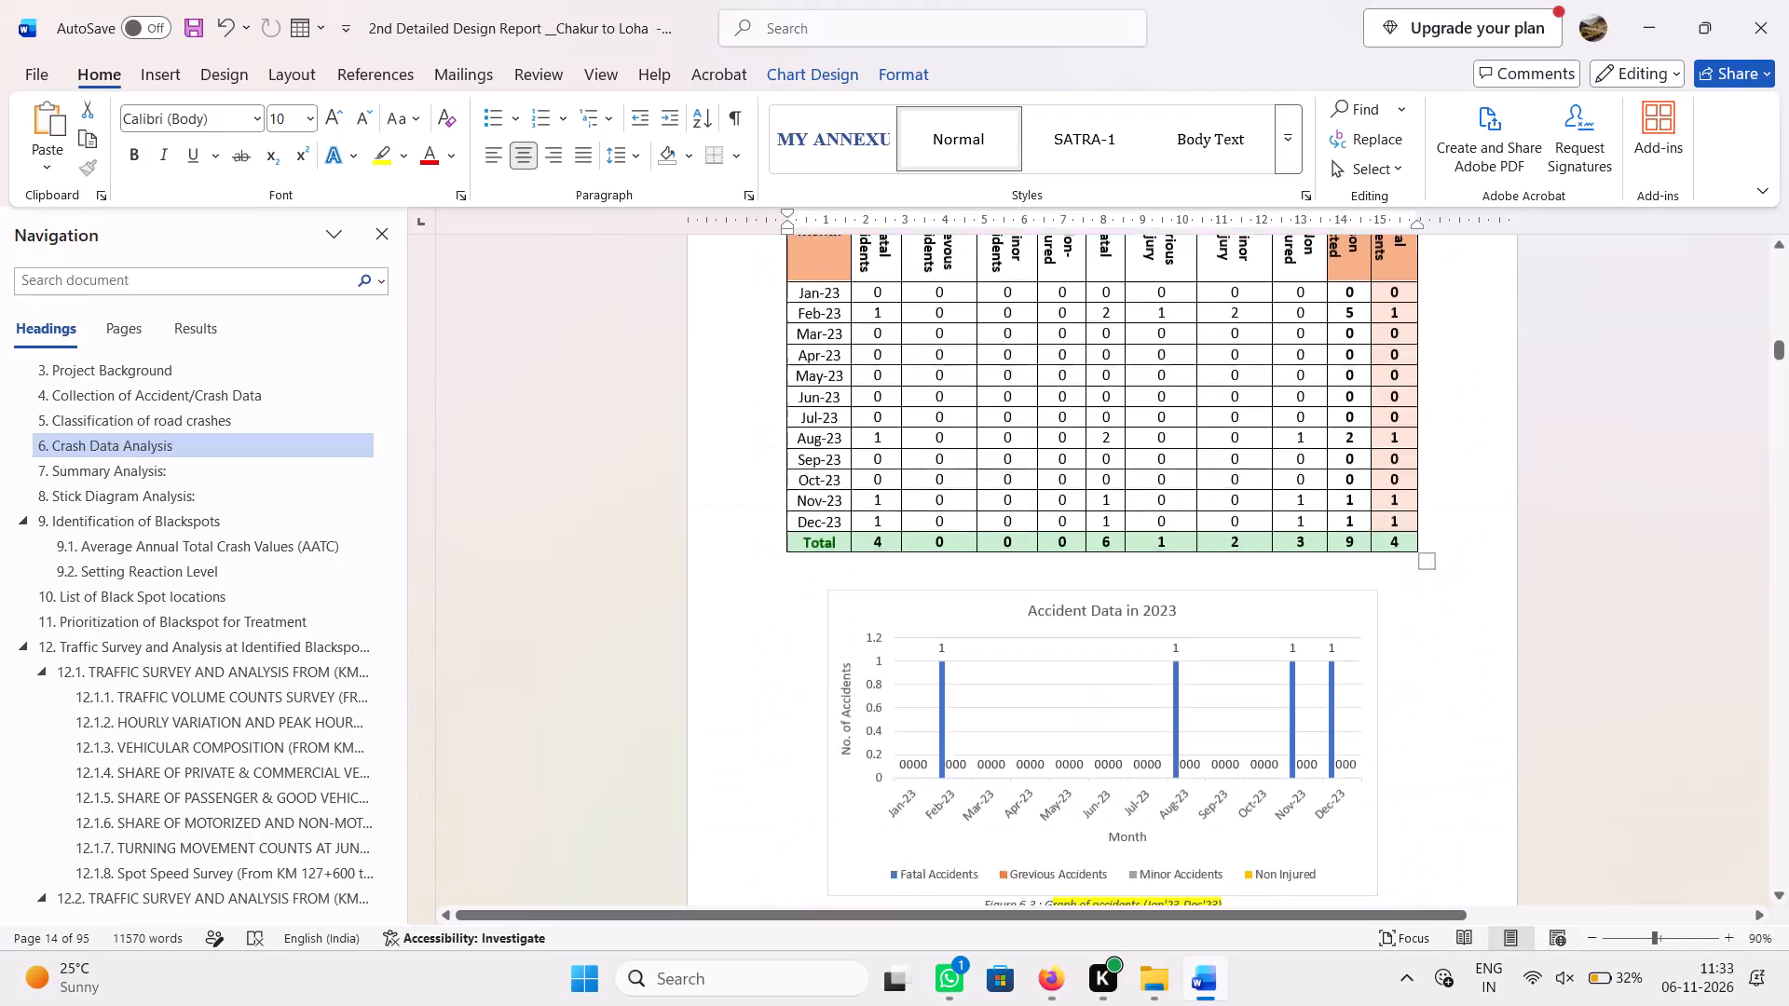
# Compare the Table 6-2 caption with the 2023 accident chart's title and the highlighted Figure 6-3 caption below it.
pyautogui.scroll(1, 1035, 421)
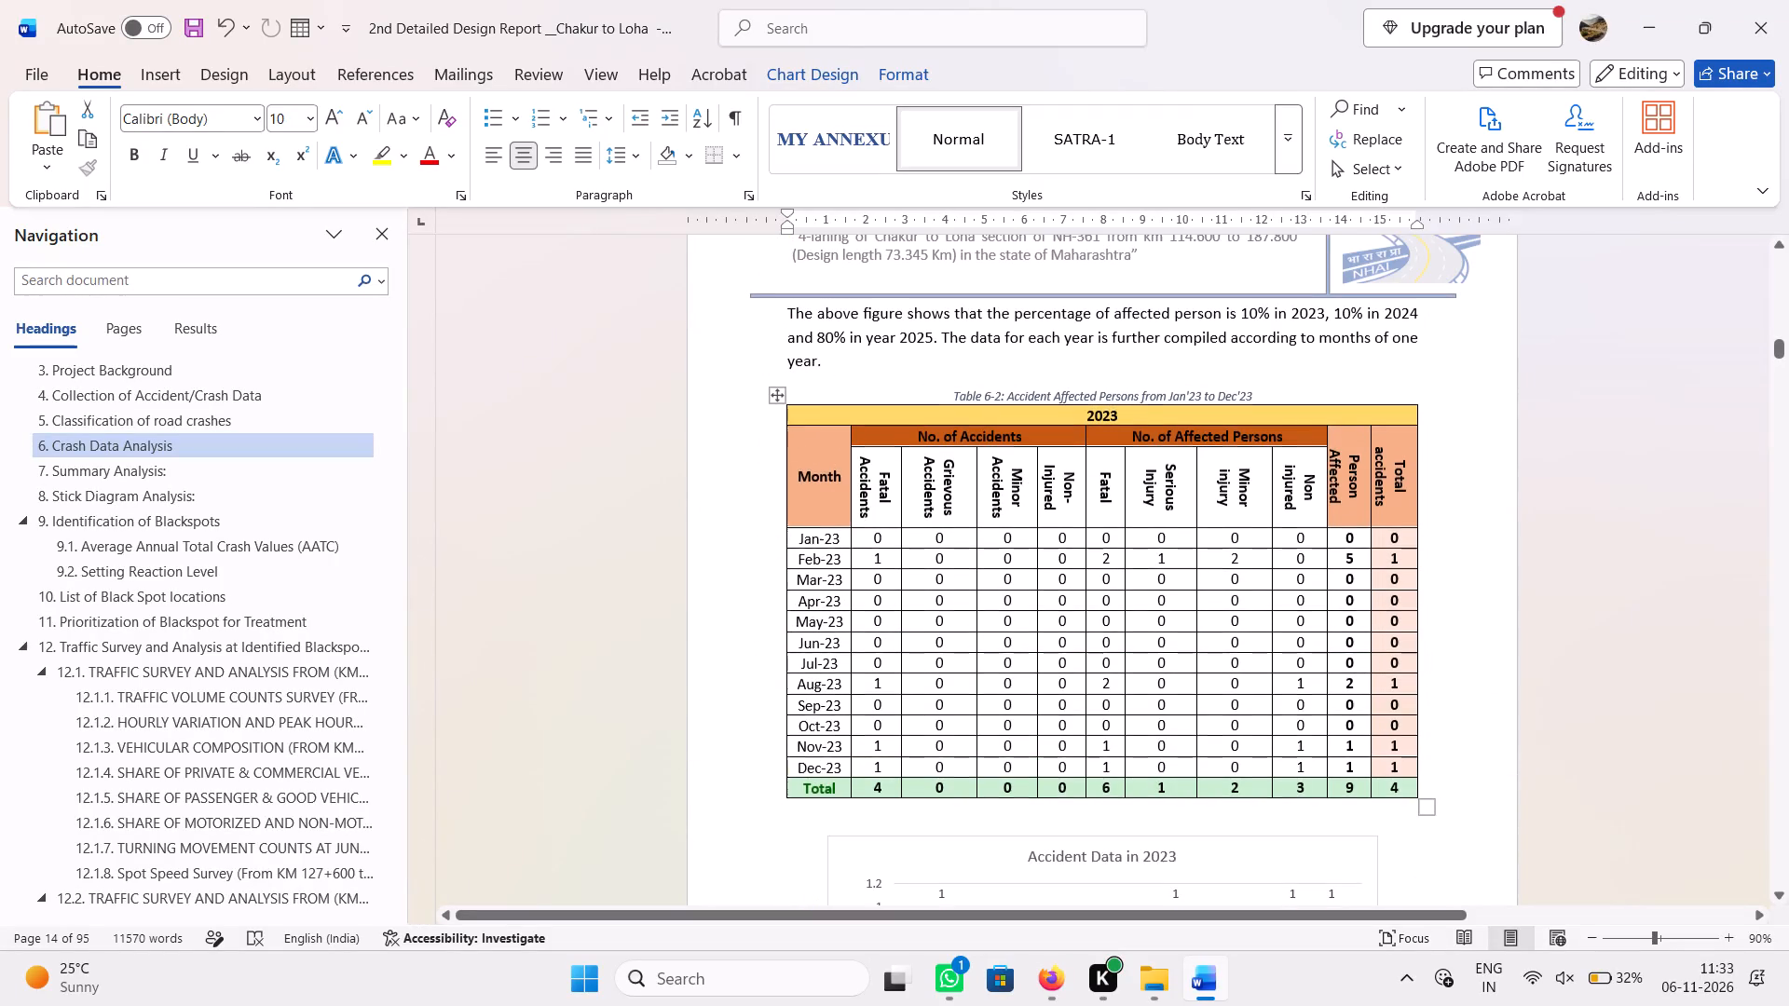
pyautogui.scroll(-1, 1080, 387)
pyautogui.moveTo(1045, 240); pyautogui.dragTo(1116, 245)
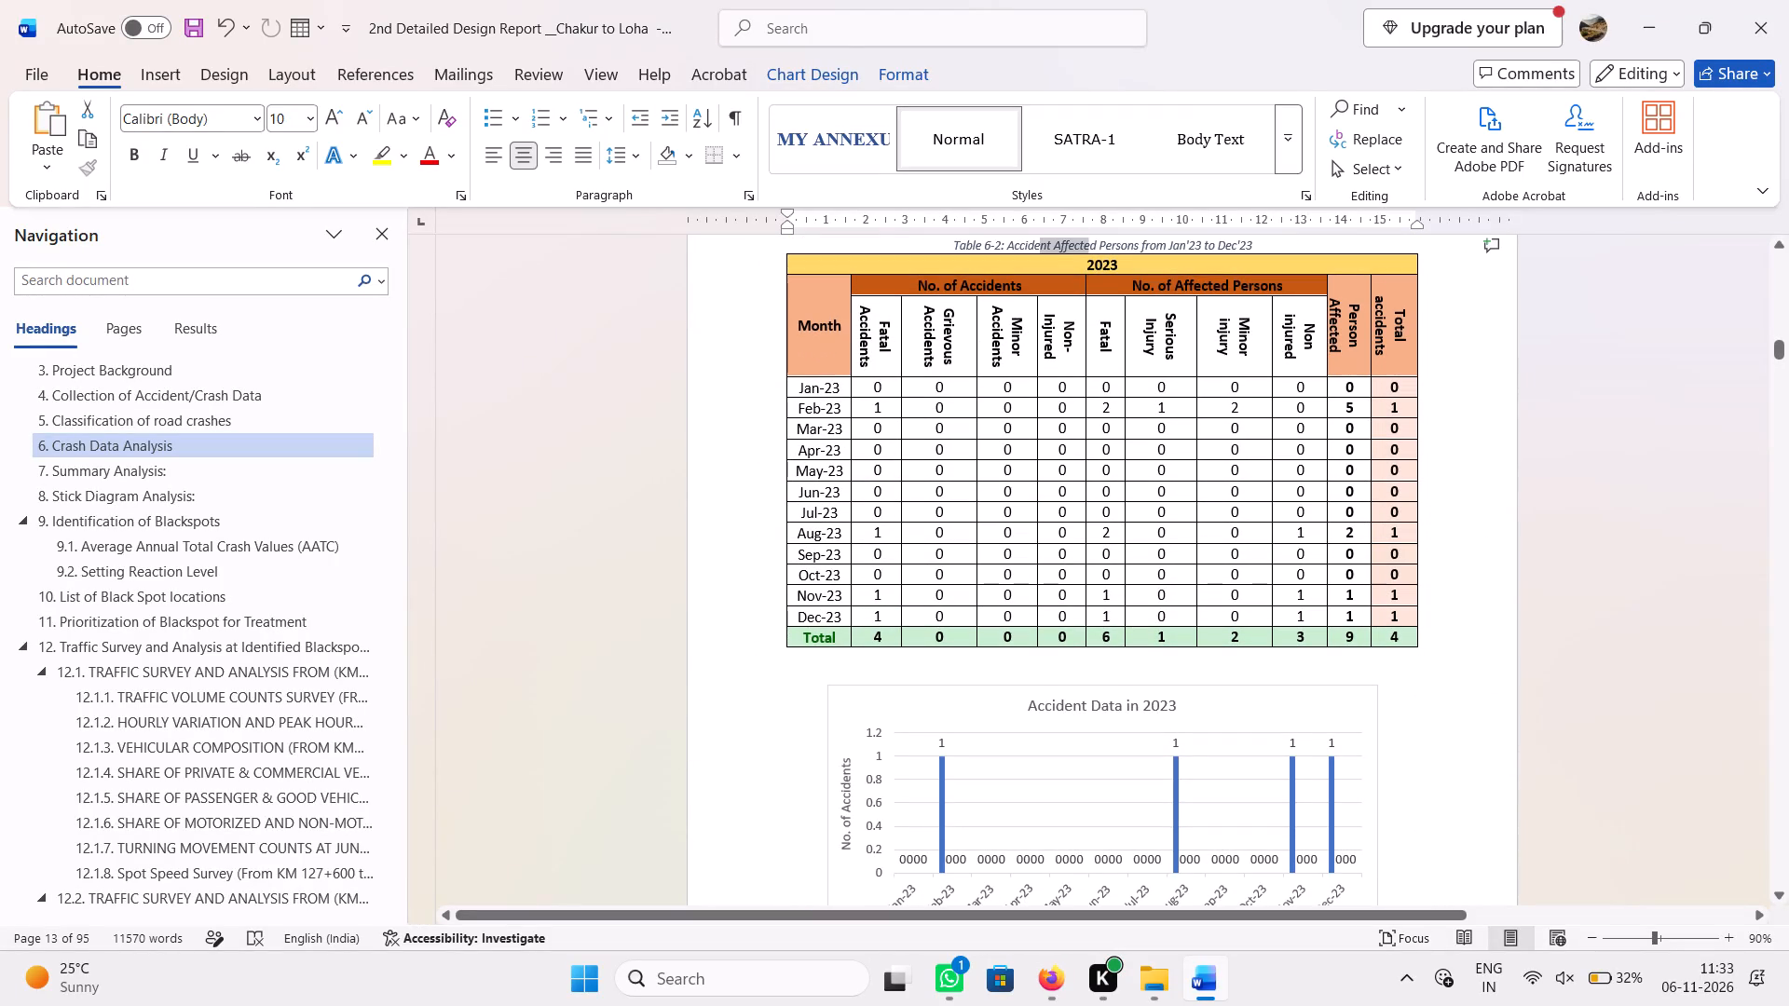
pyautogui.moveTo(1116, 245); pyautogui.dragTo(1211, 243)
pyautogui.click(1135, 245)
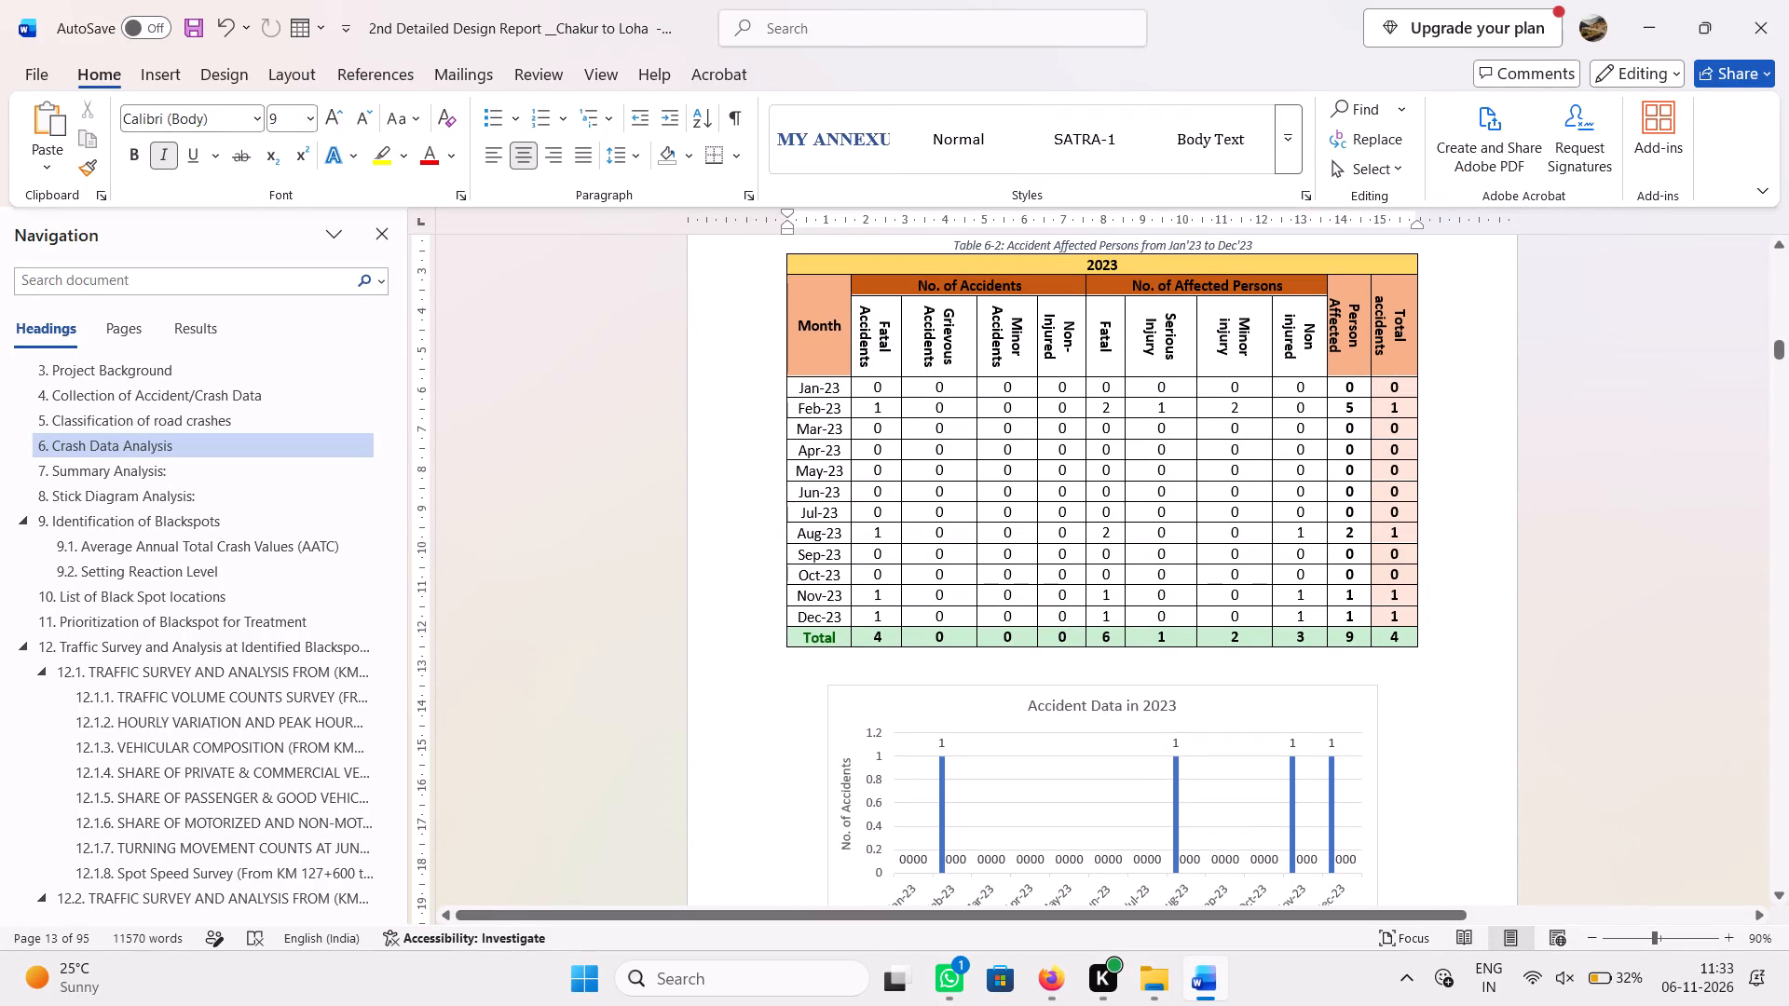
pyautogui.scroll(-2, 1102, 242)
pyautogui.click(1043, 406)
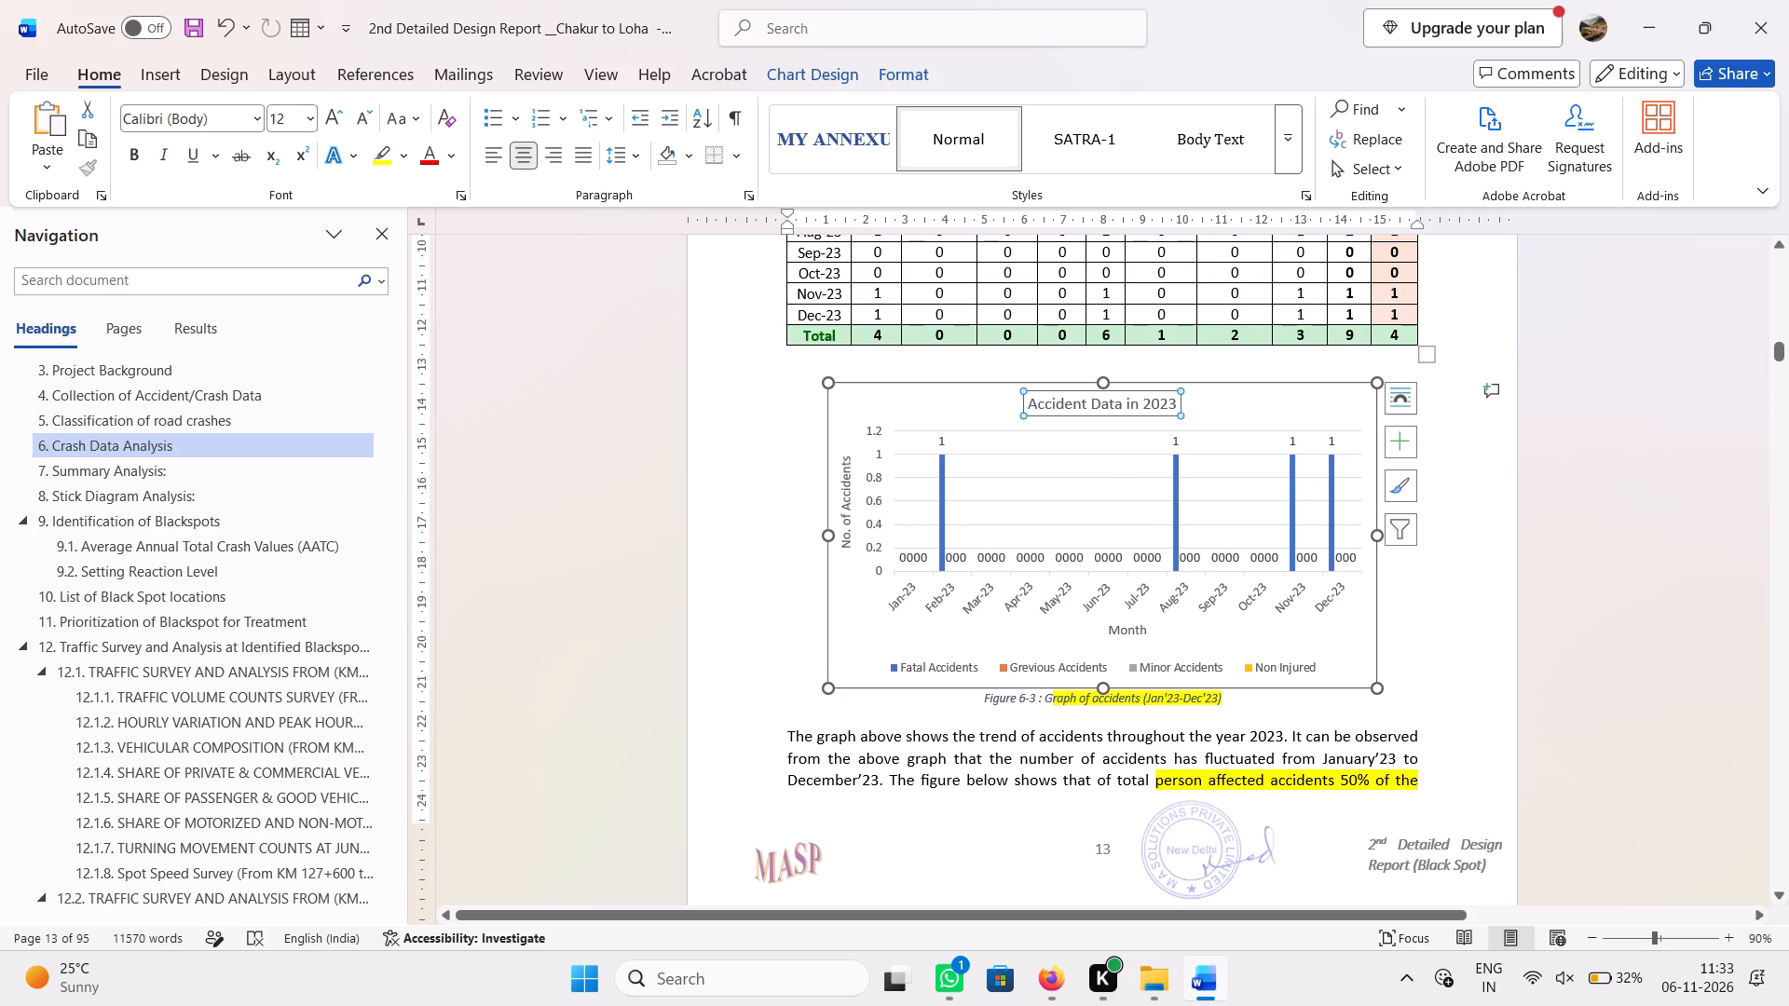
pyautogui.click(1069, 705)
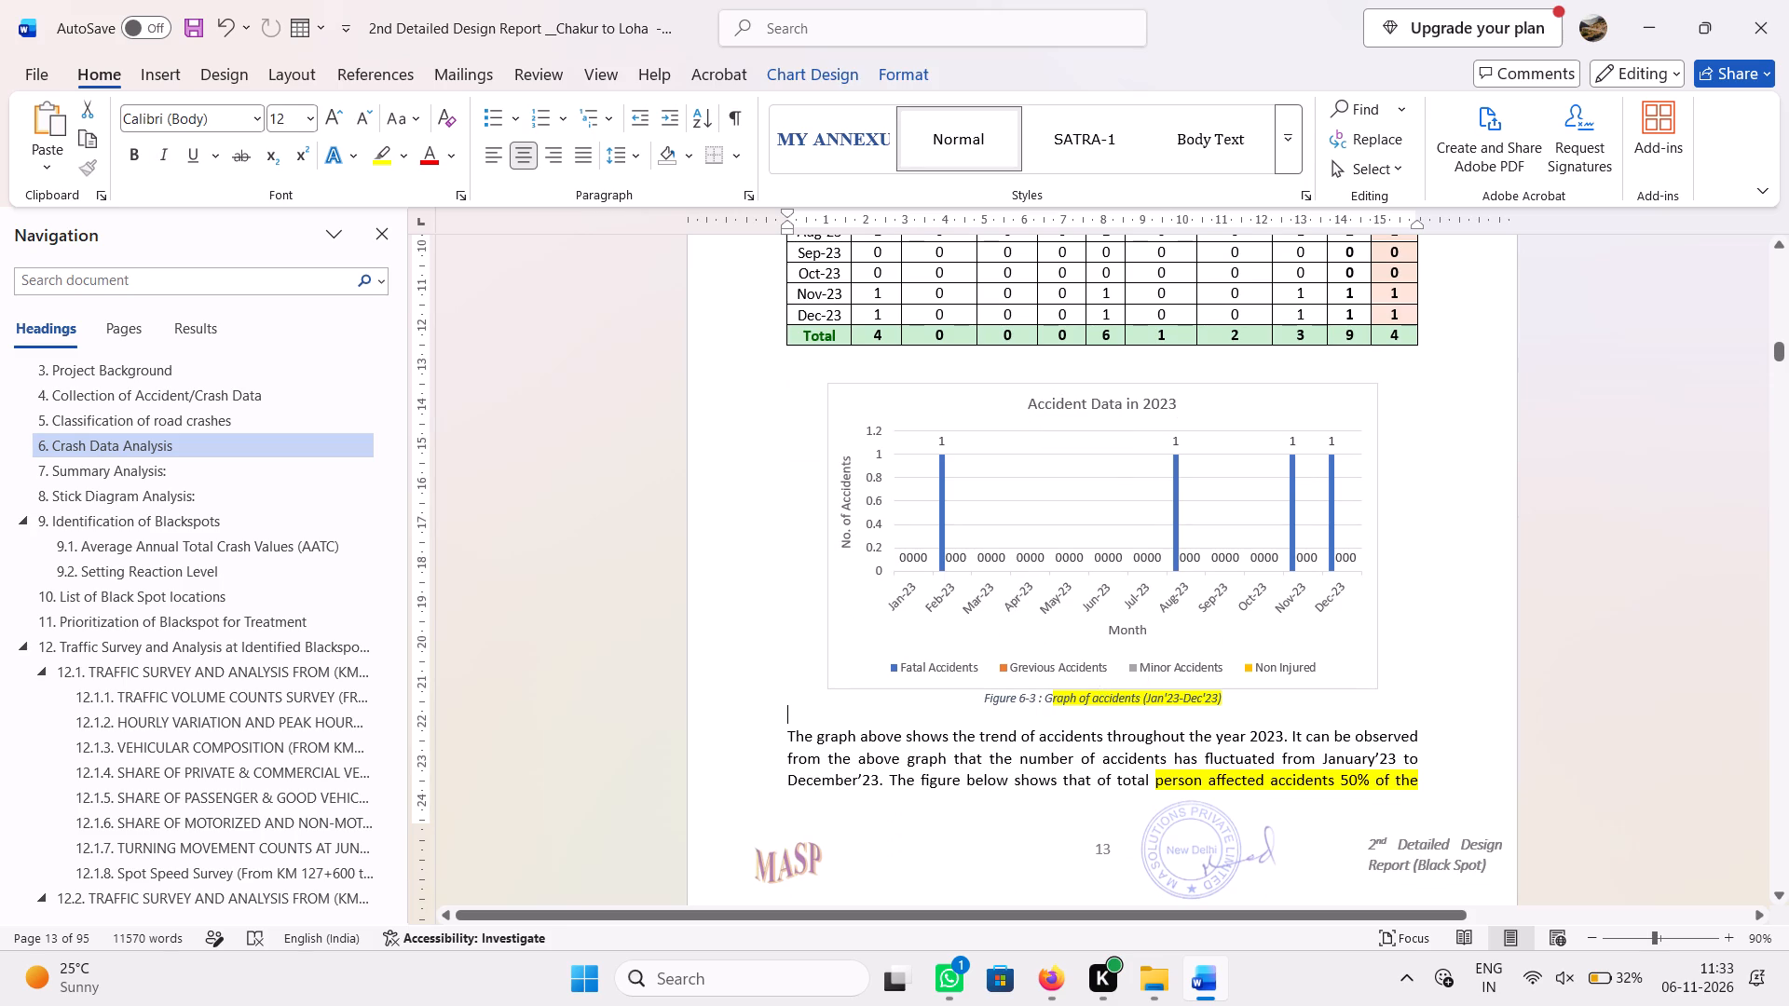
pyautogui.click(1092, 700)
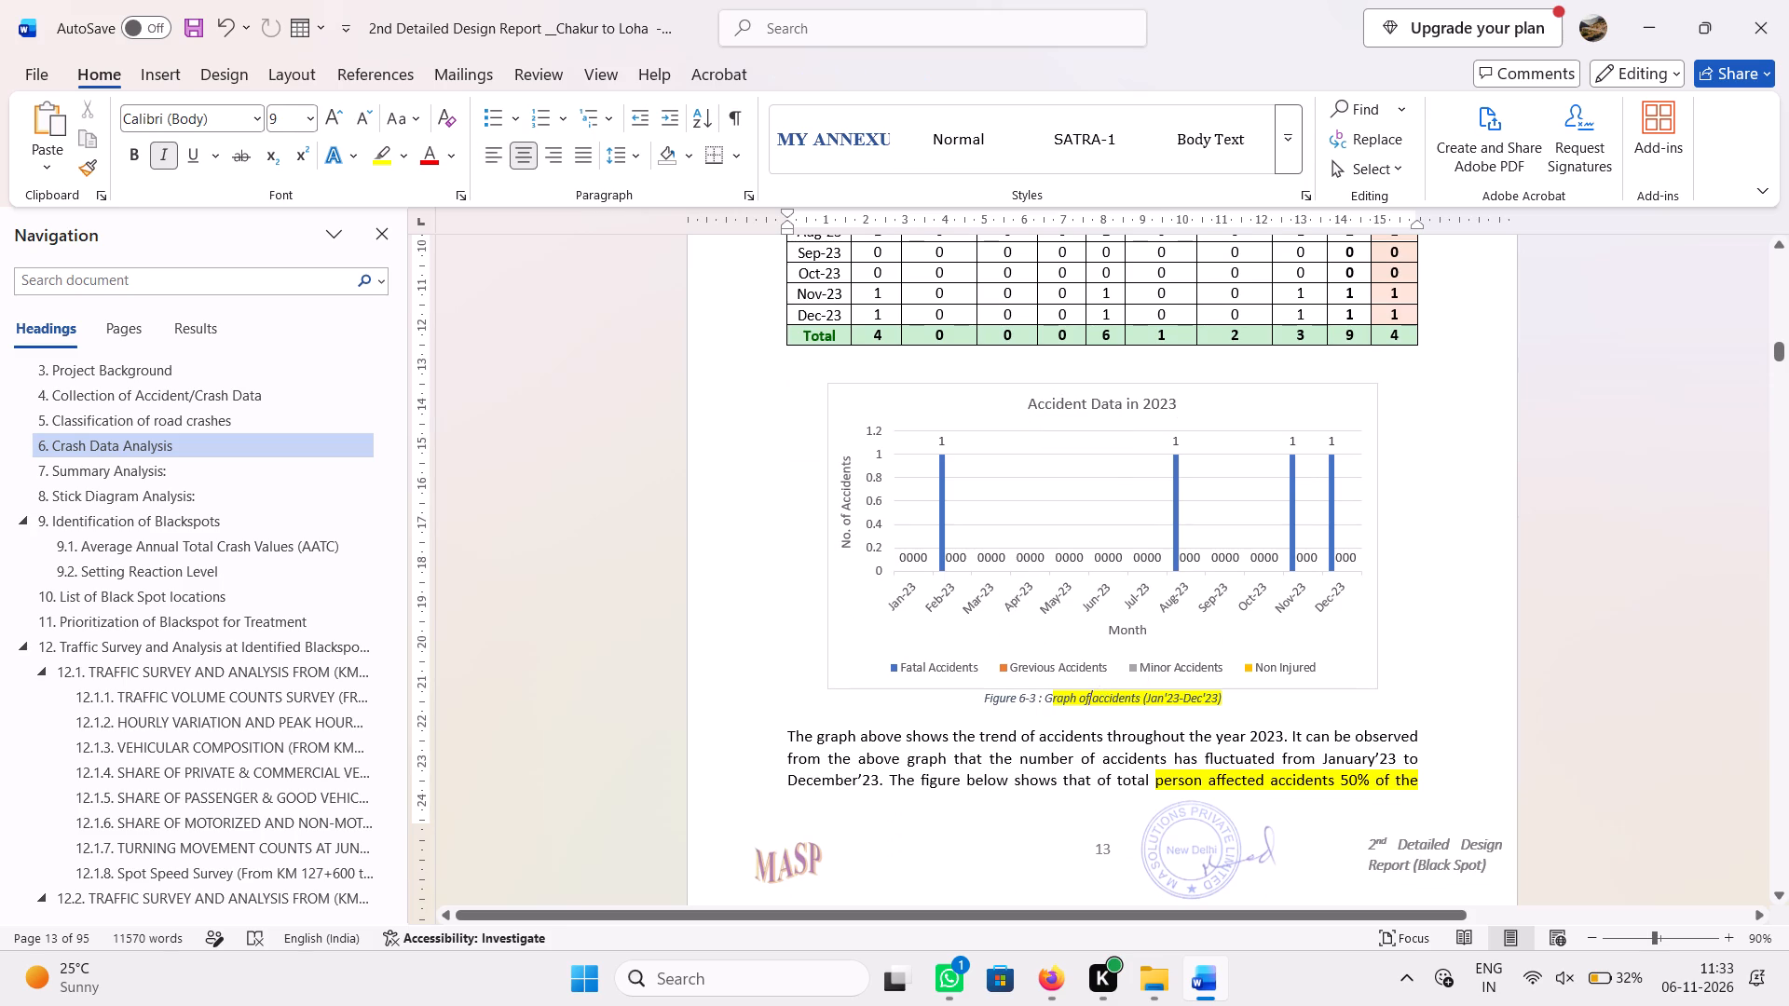
pyautogui.click(1095, 700)
pyautogui.click(1074, 402)
pyautogui.scroll(1, 1074, 402)
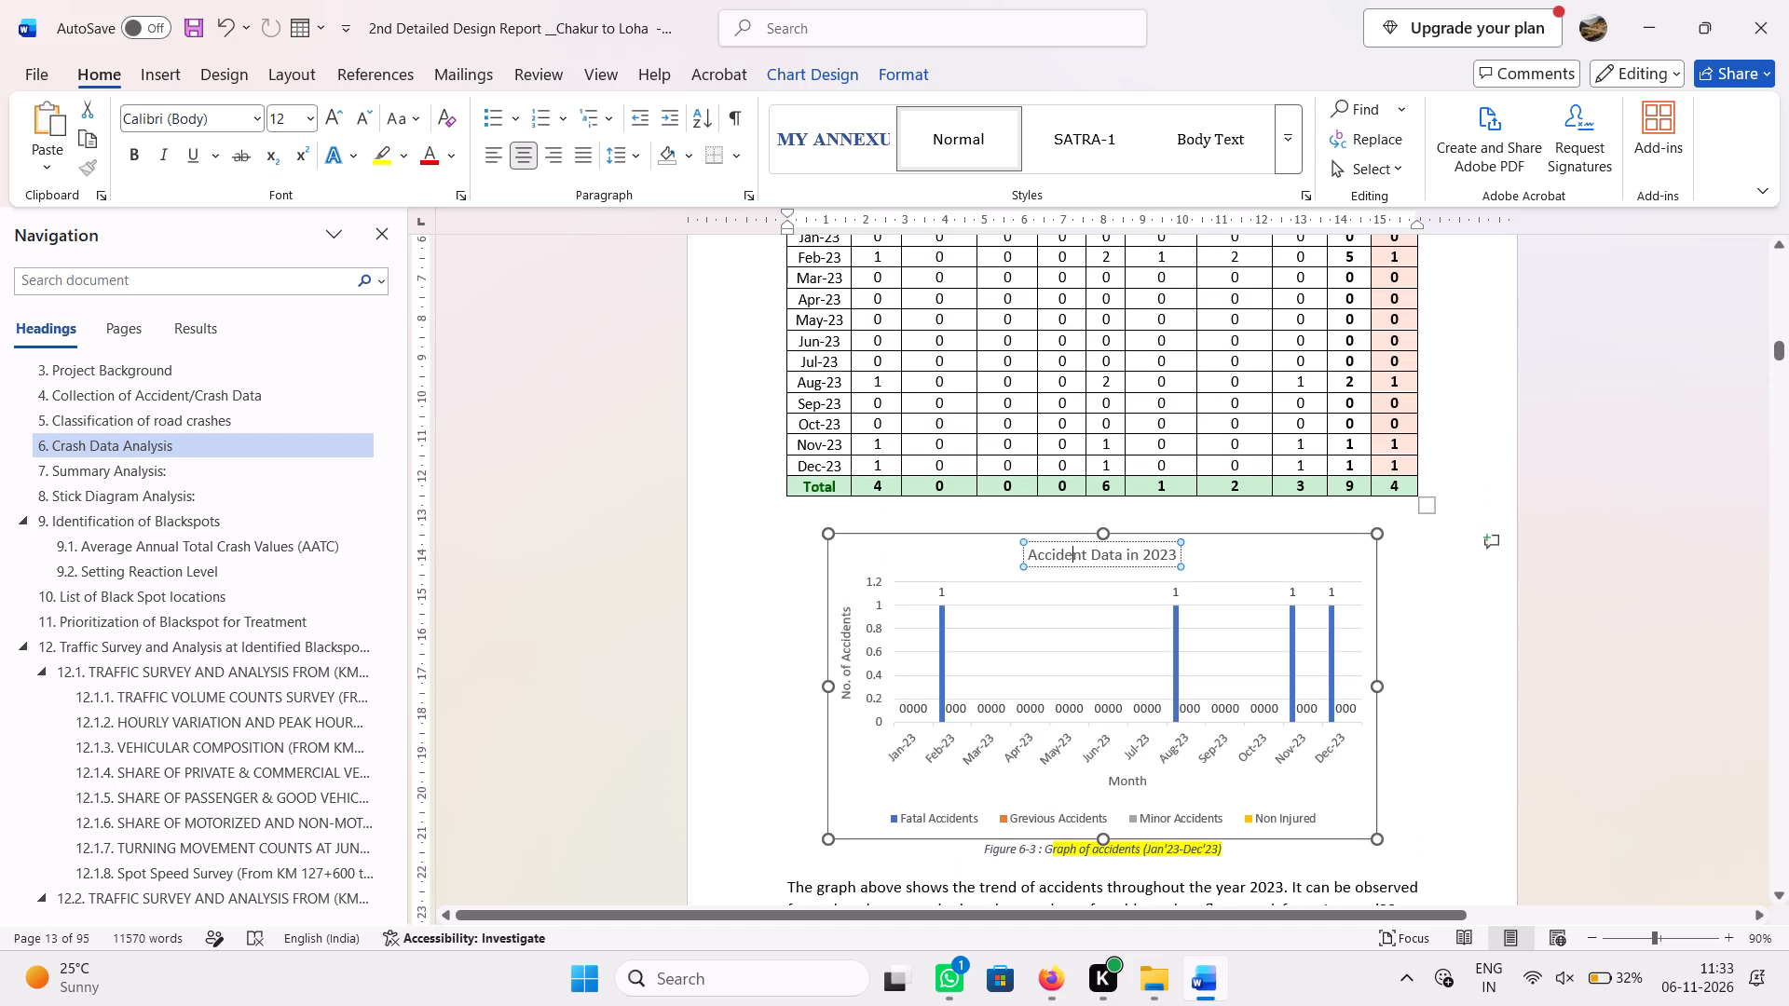
# Change the text direction of Table 6-2's vertical headers, from Fatal Accidents through Total accidents, so they read bottom to top.
pyautogui.click(1048, 378)
pyautogui.scroll(2, 1048, 378)
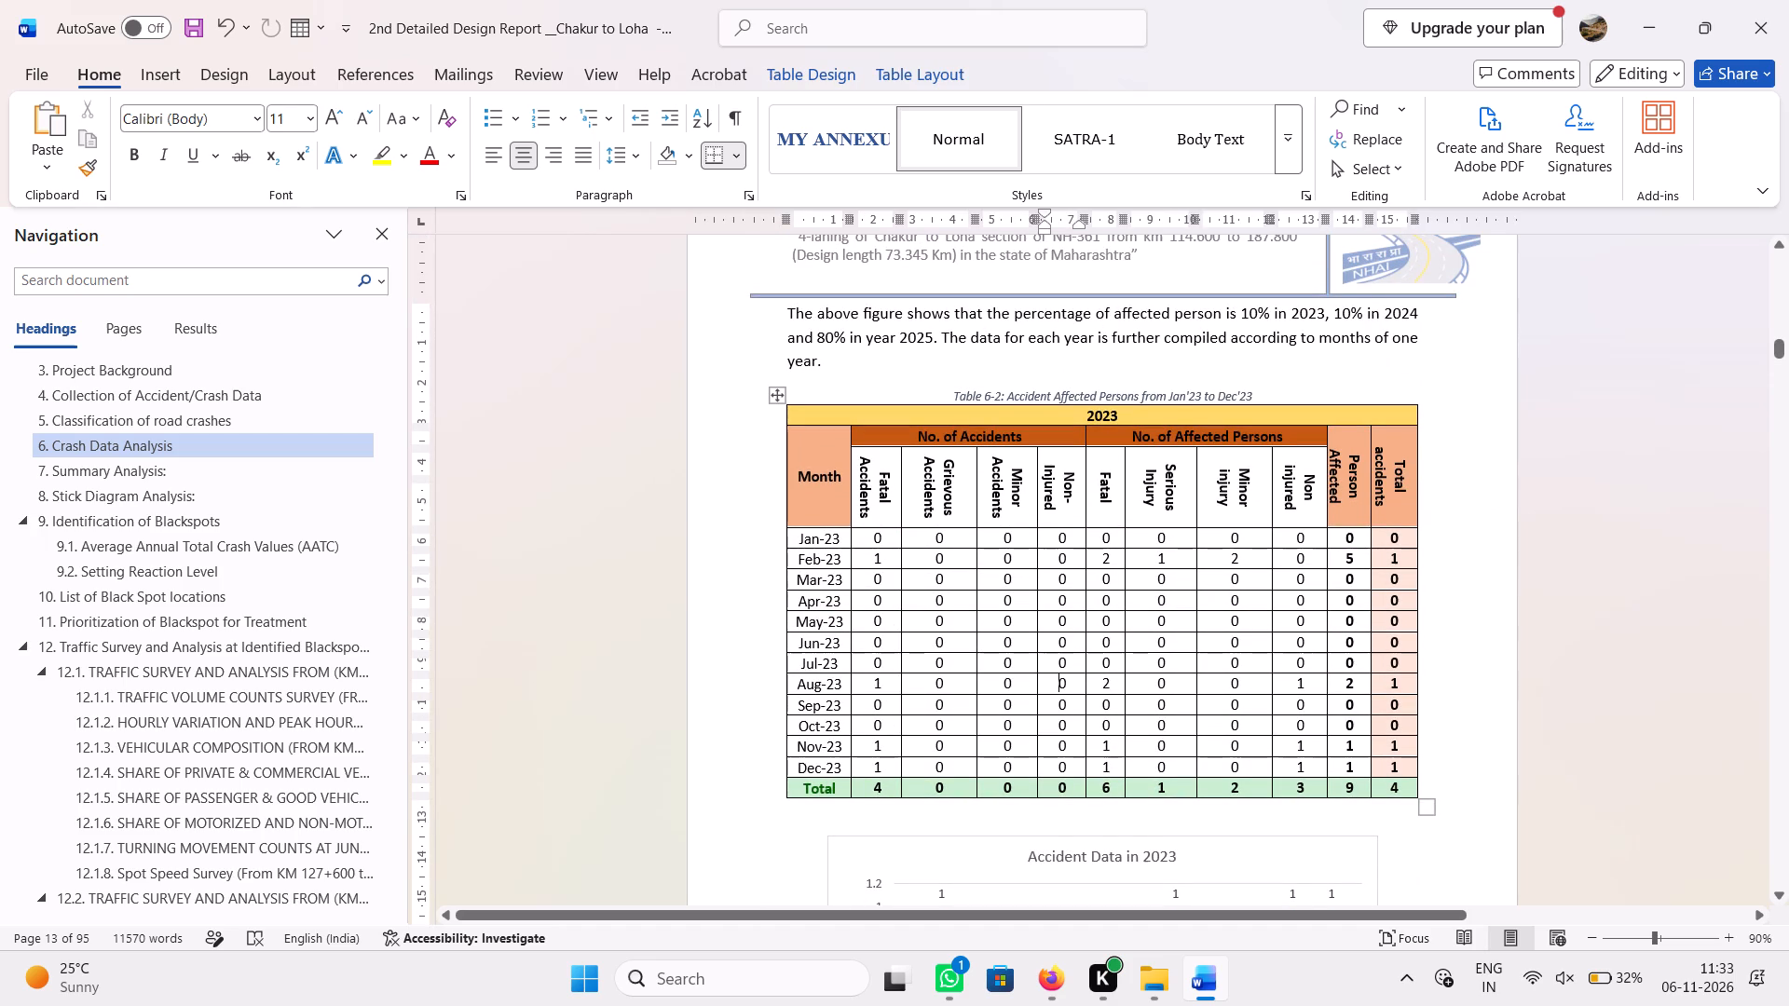
pyautogui.moveTo(871, 503); pyautogui.dragTo(922, 501)
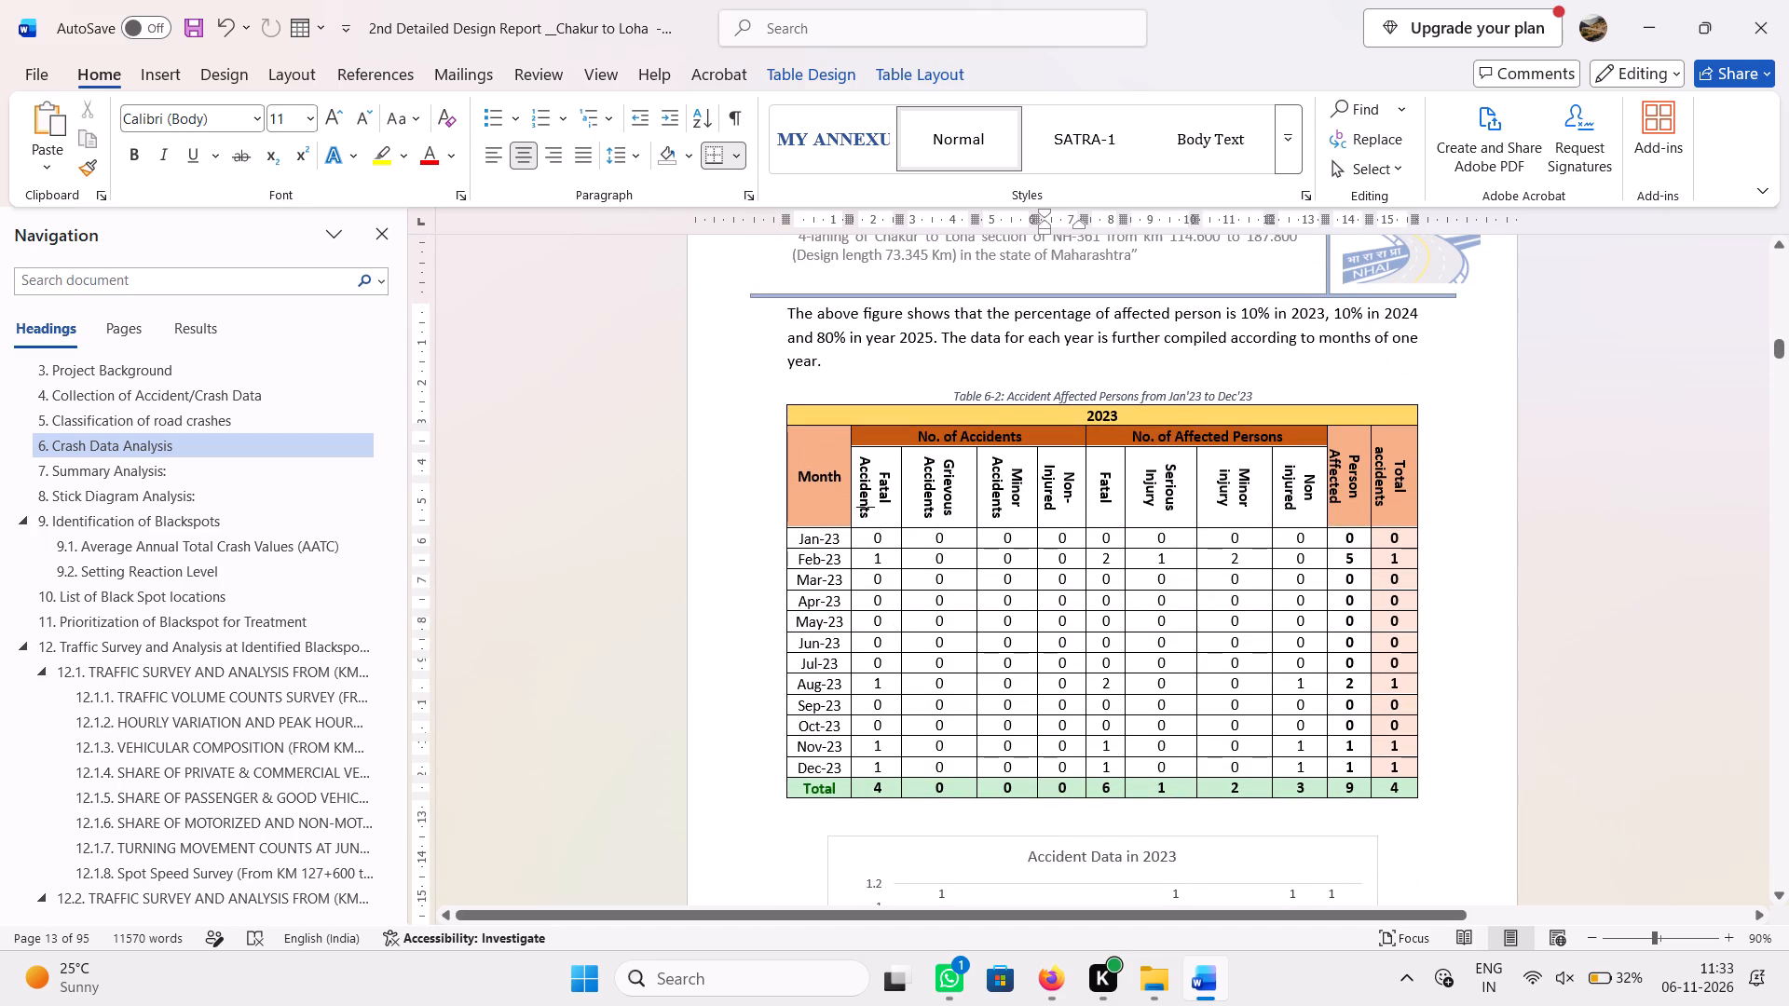
pyautogui.moveTo(922, 501); pyautogui.dragTo(1299, 501)
pyautogui.click(924, 80)
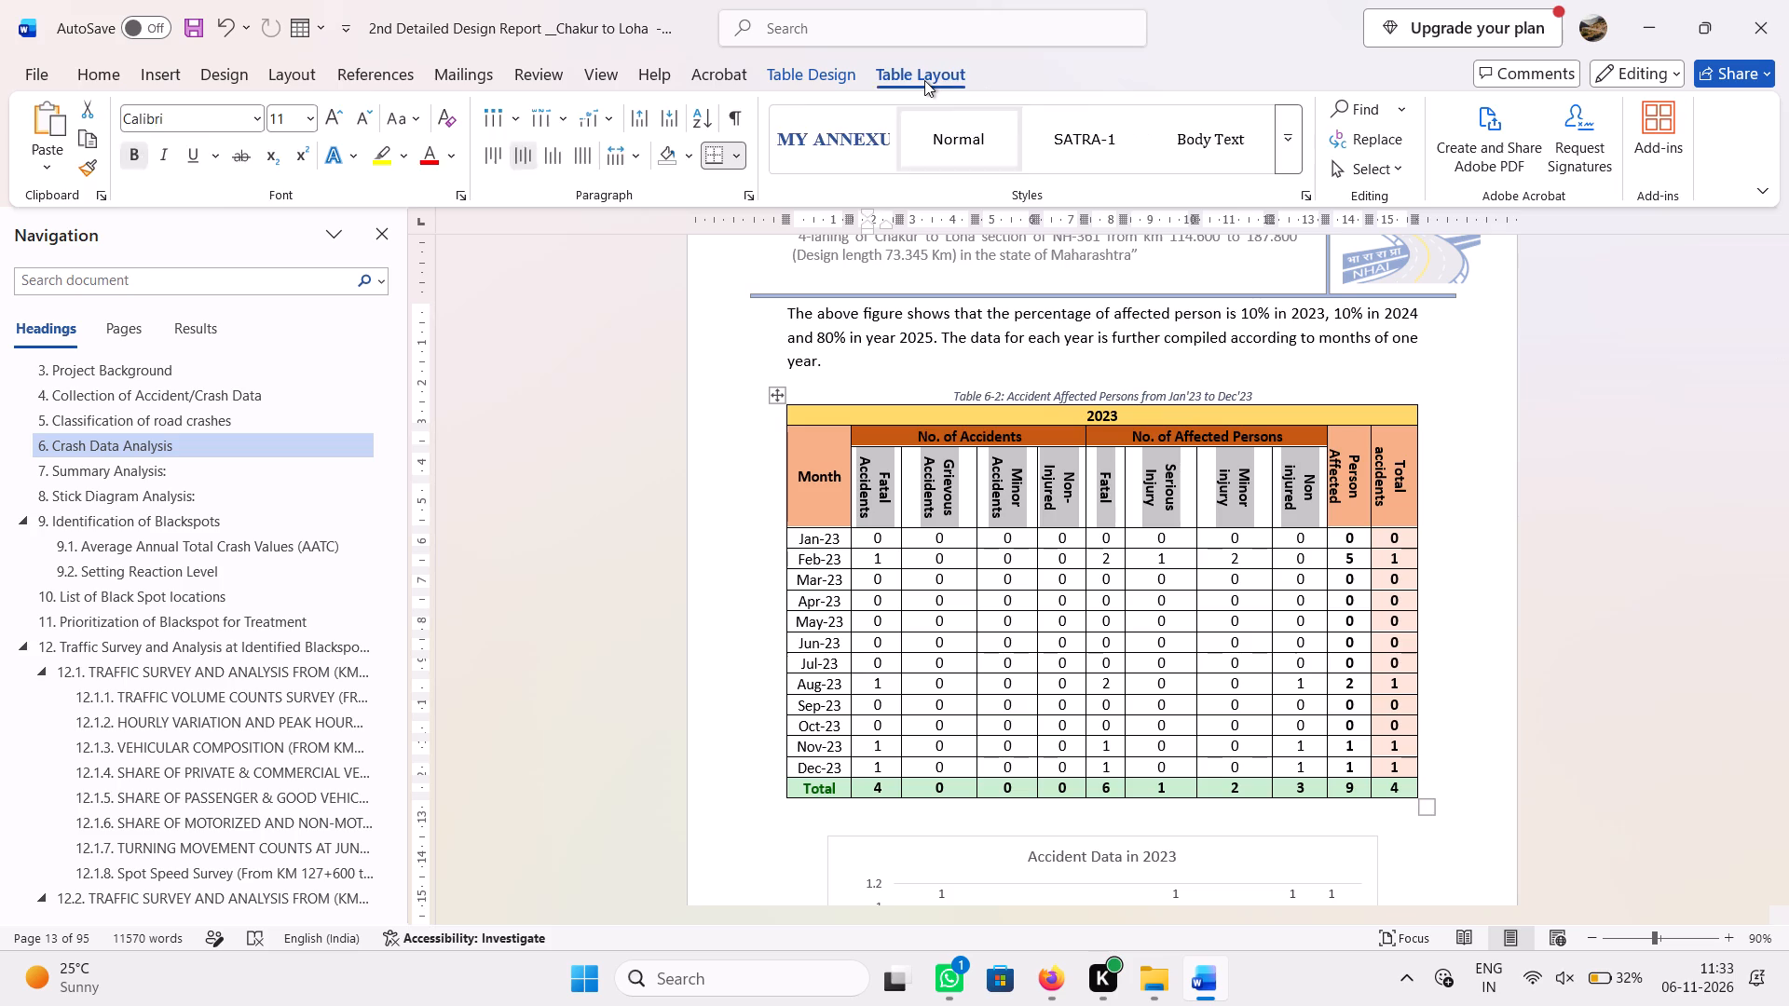
pyautogui.click(1365, 127)
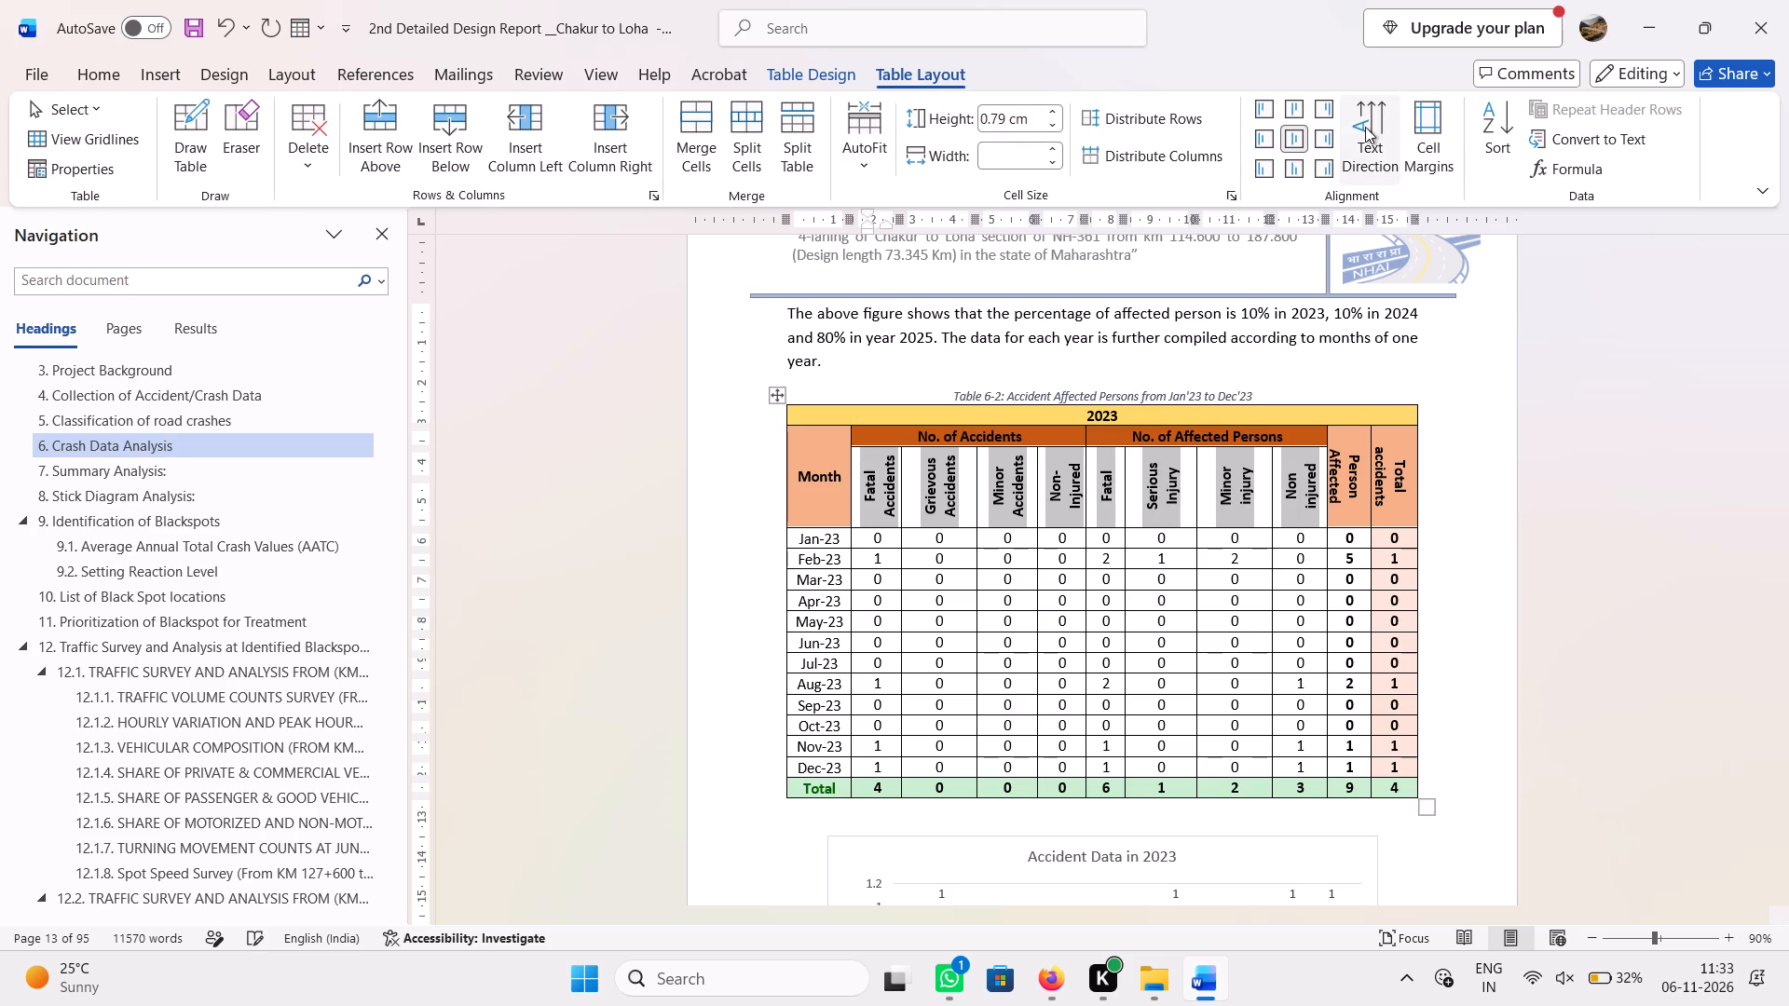
pyautogui.moveTo(1347, 467); pyautogui.dragTo(1399, 478)
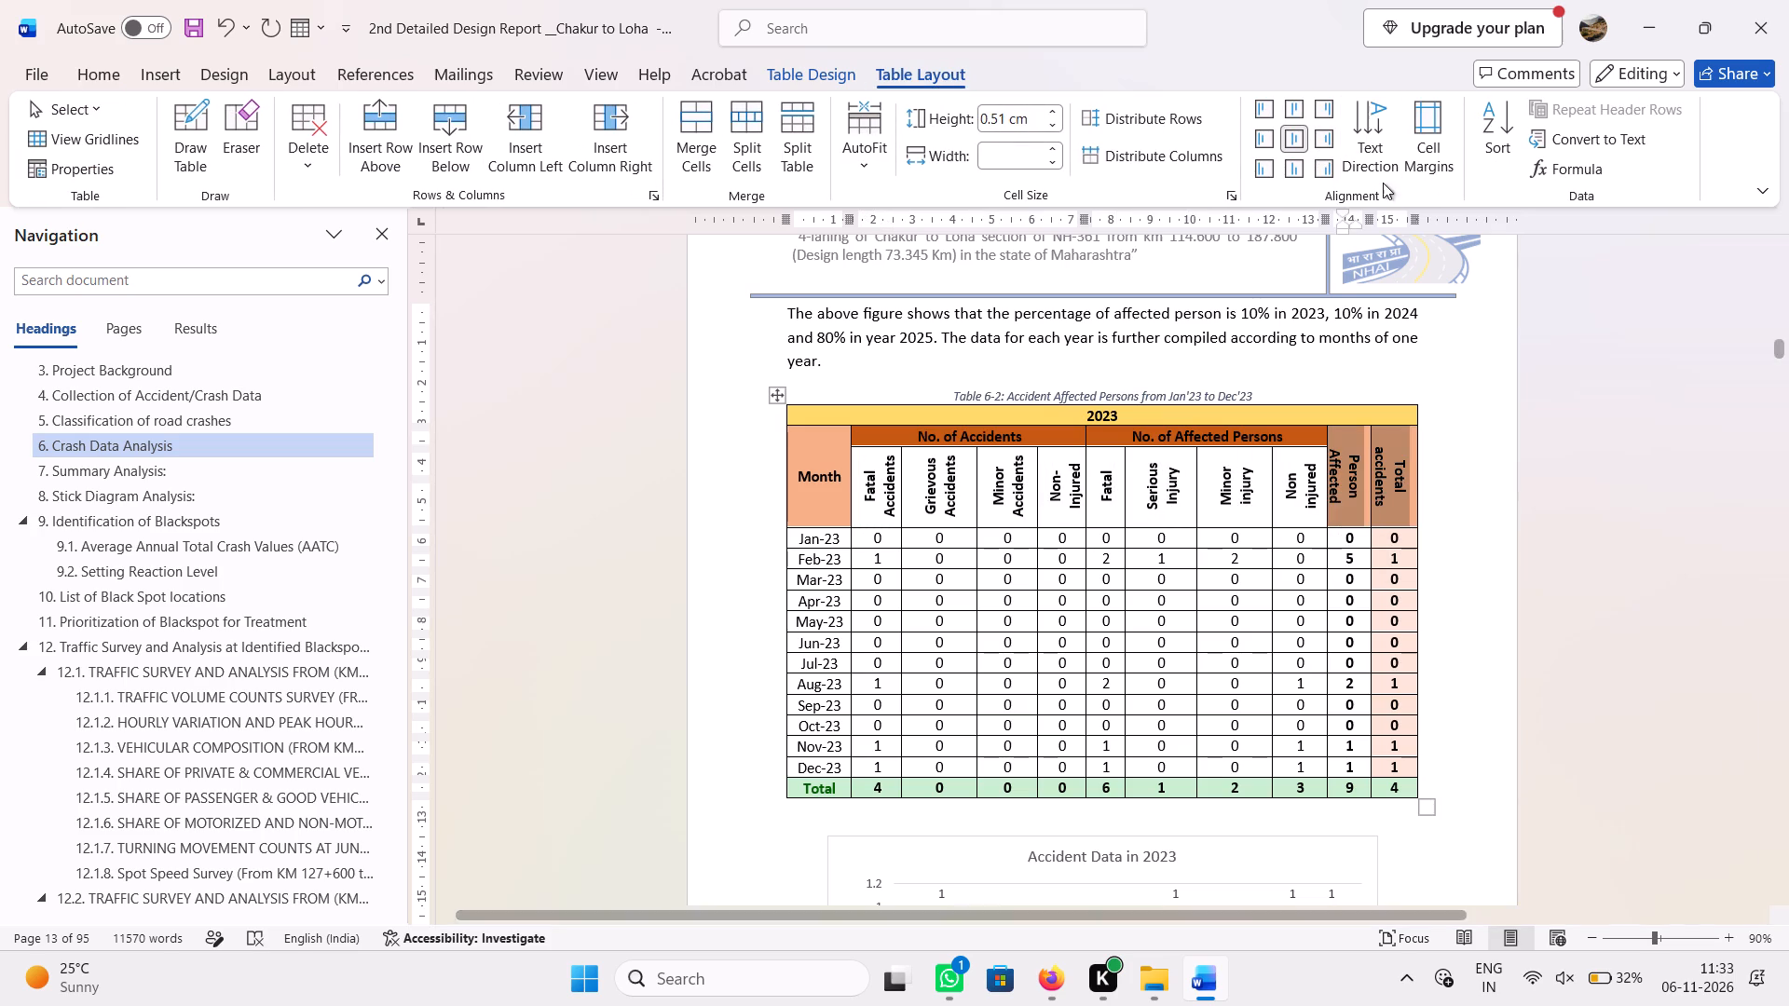
pyautogui.click(1361, 129)
pyautogui.click(1230, 497)
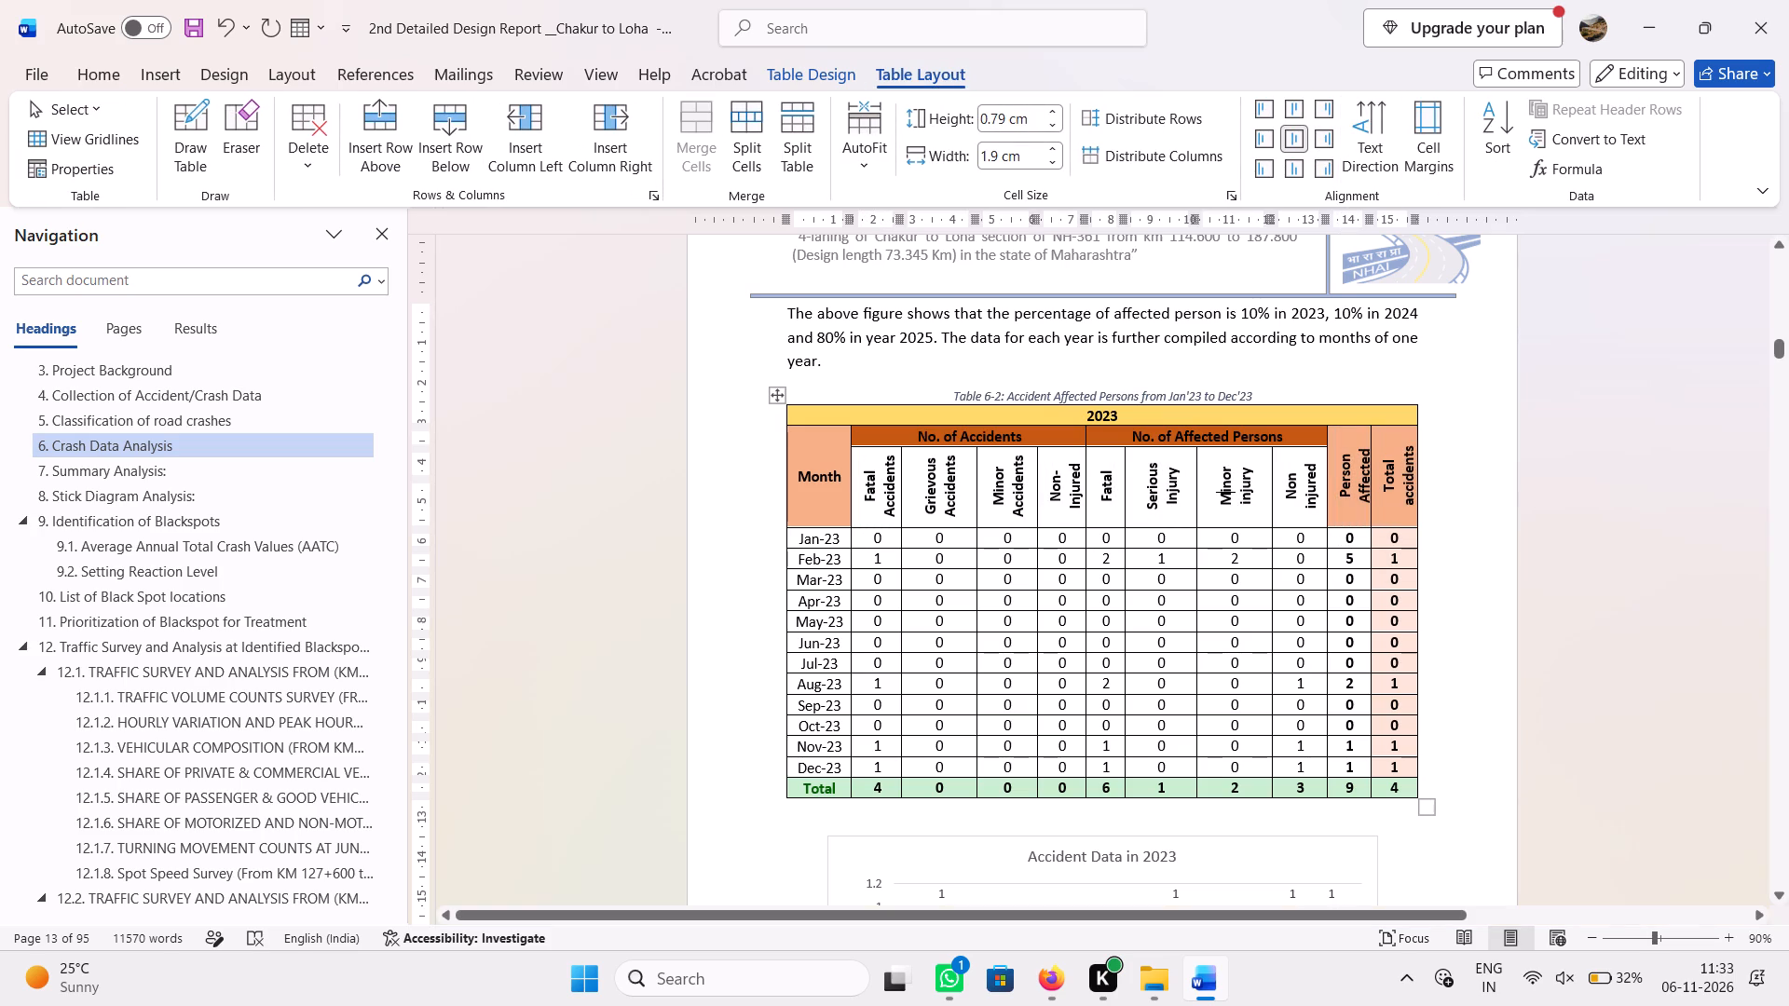
# Check Table 6-2's Total row and column headers against the Figure 6-3 chart and the paragraph describing the 2023 accidents.
pyautogui.scroll(-1, 1230, 497)
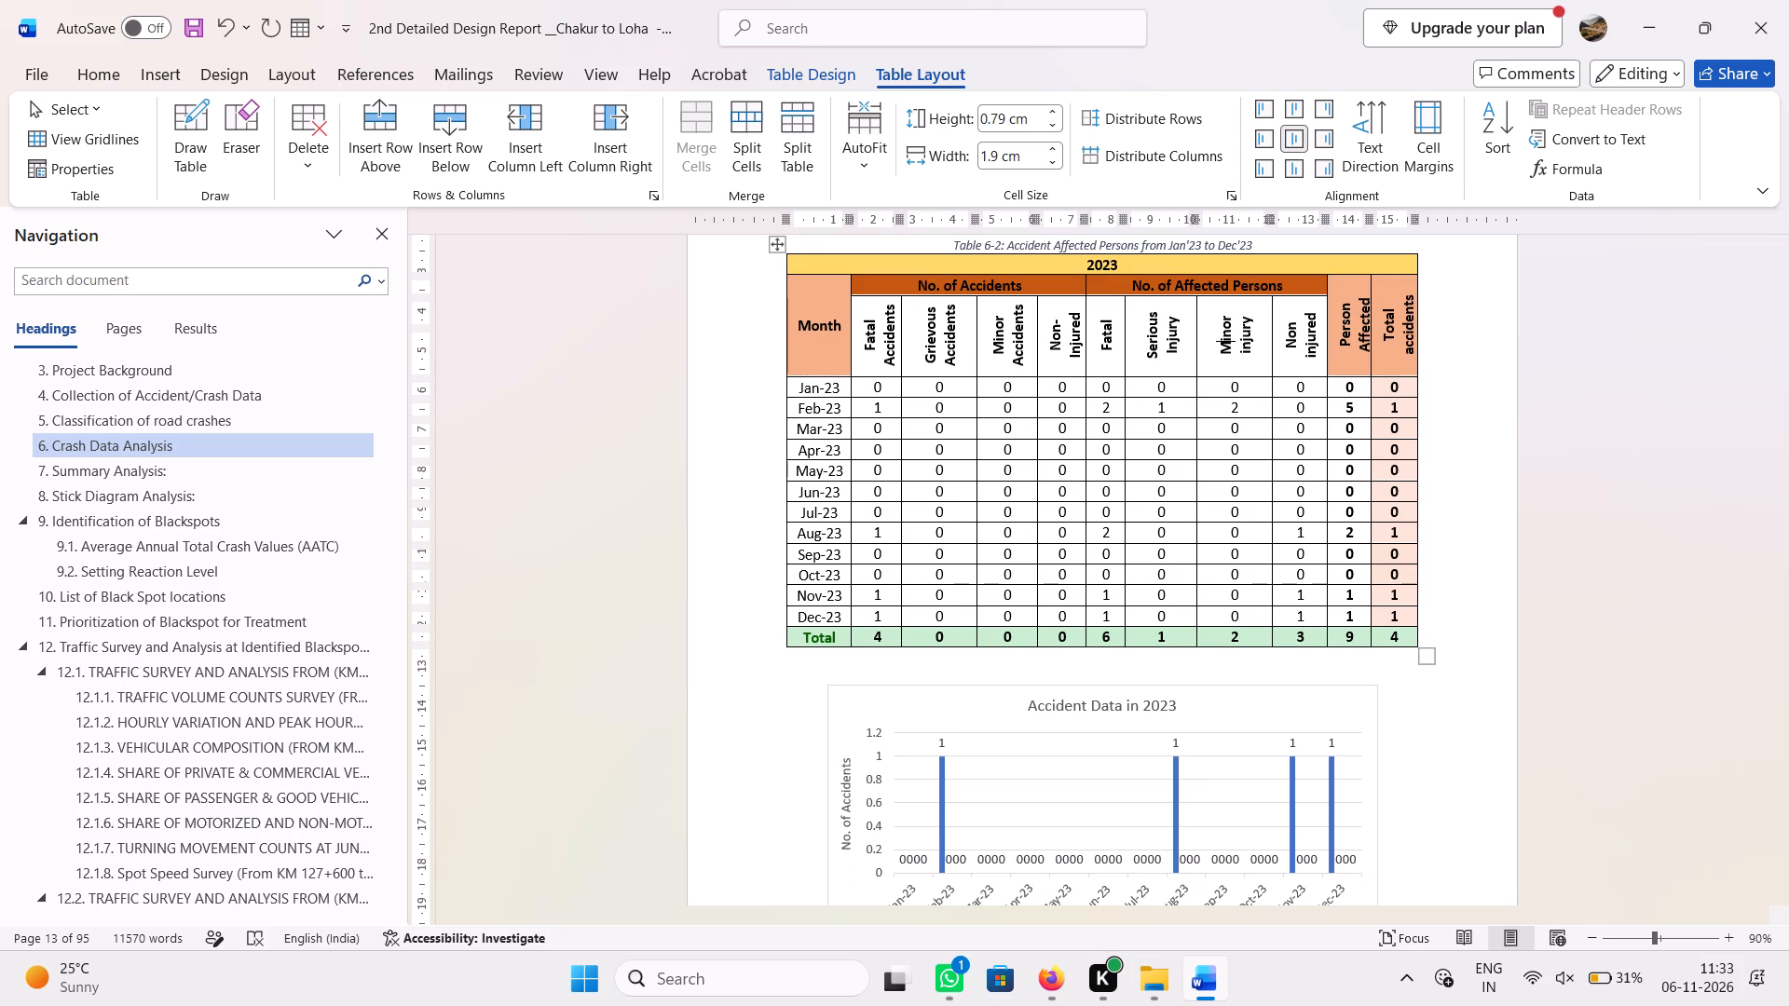
pyautogui.scroll(-1, 1227, 491)
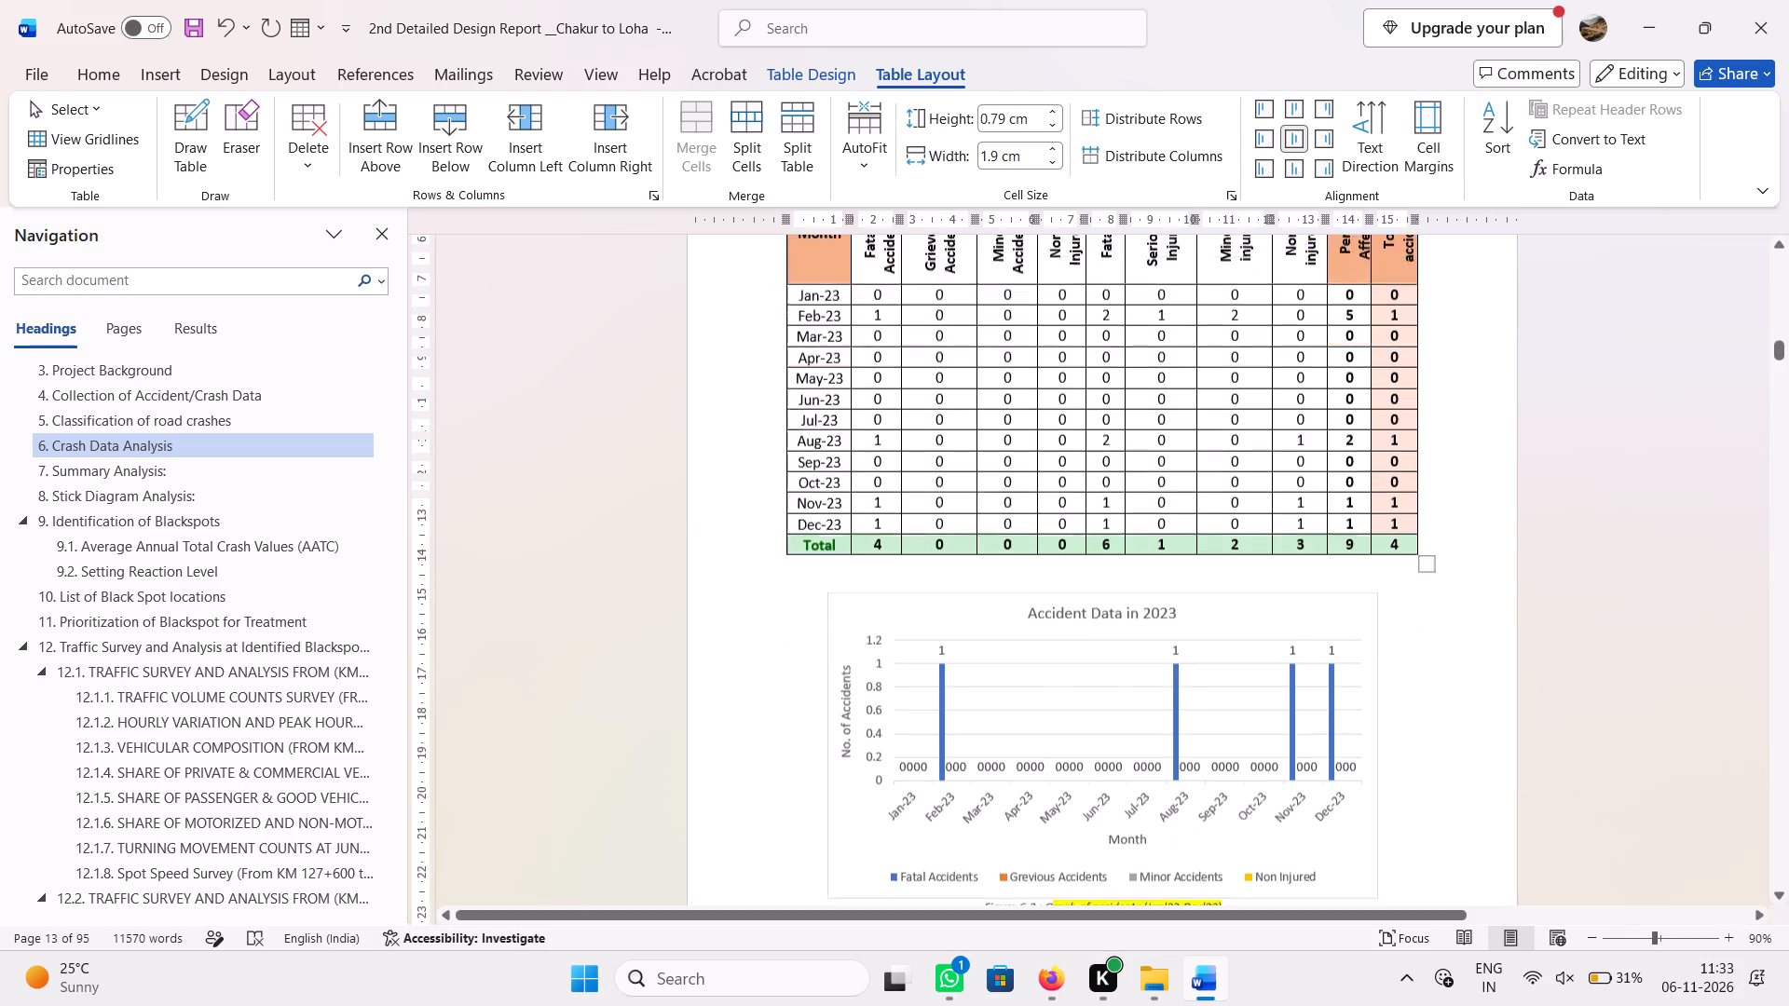
pyautogui.scroll(-3, 1227, 491)
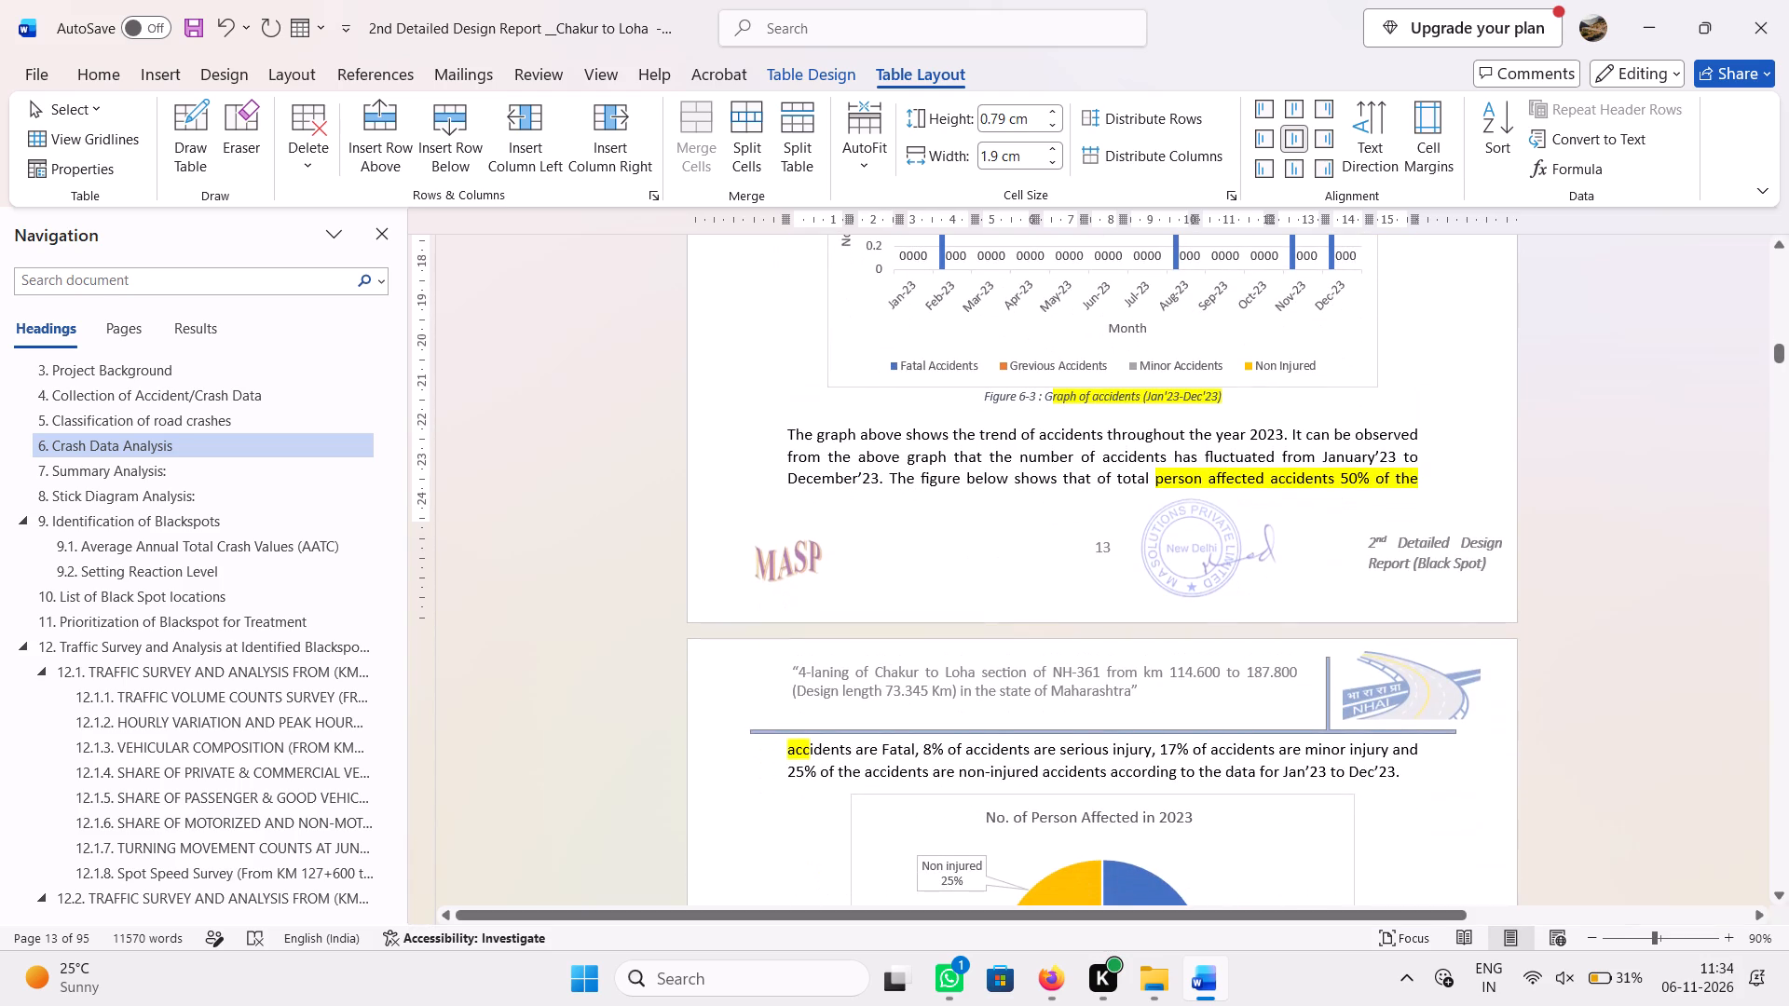
pyautogui.click(1201, 447)
pyautogui.scroll(2, 1201, 447)
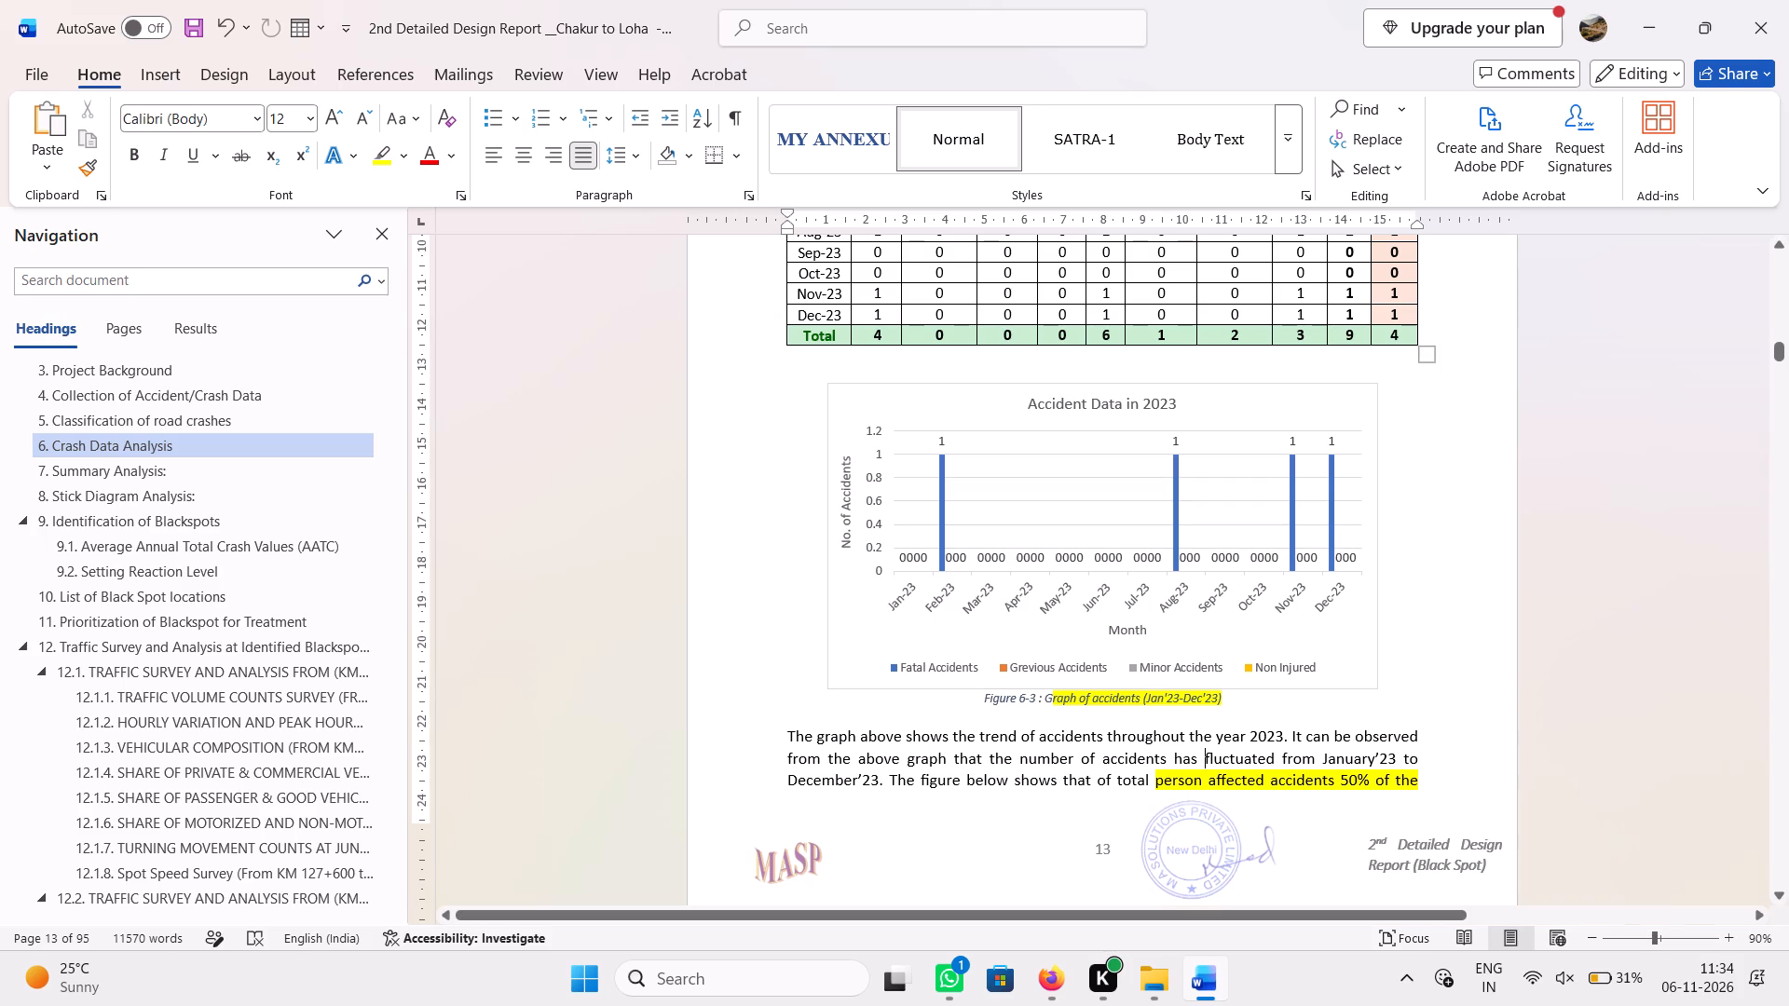
pyautogui.moveTo(837, 334); pyautogui.dragTo(1390, 332)
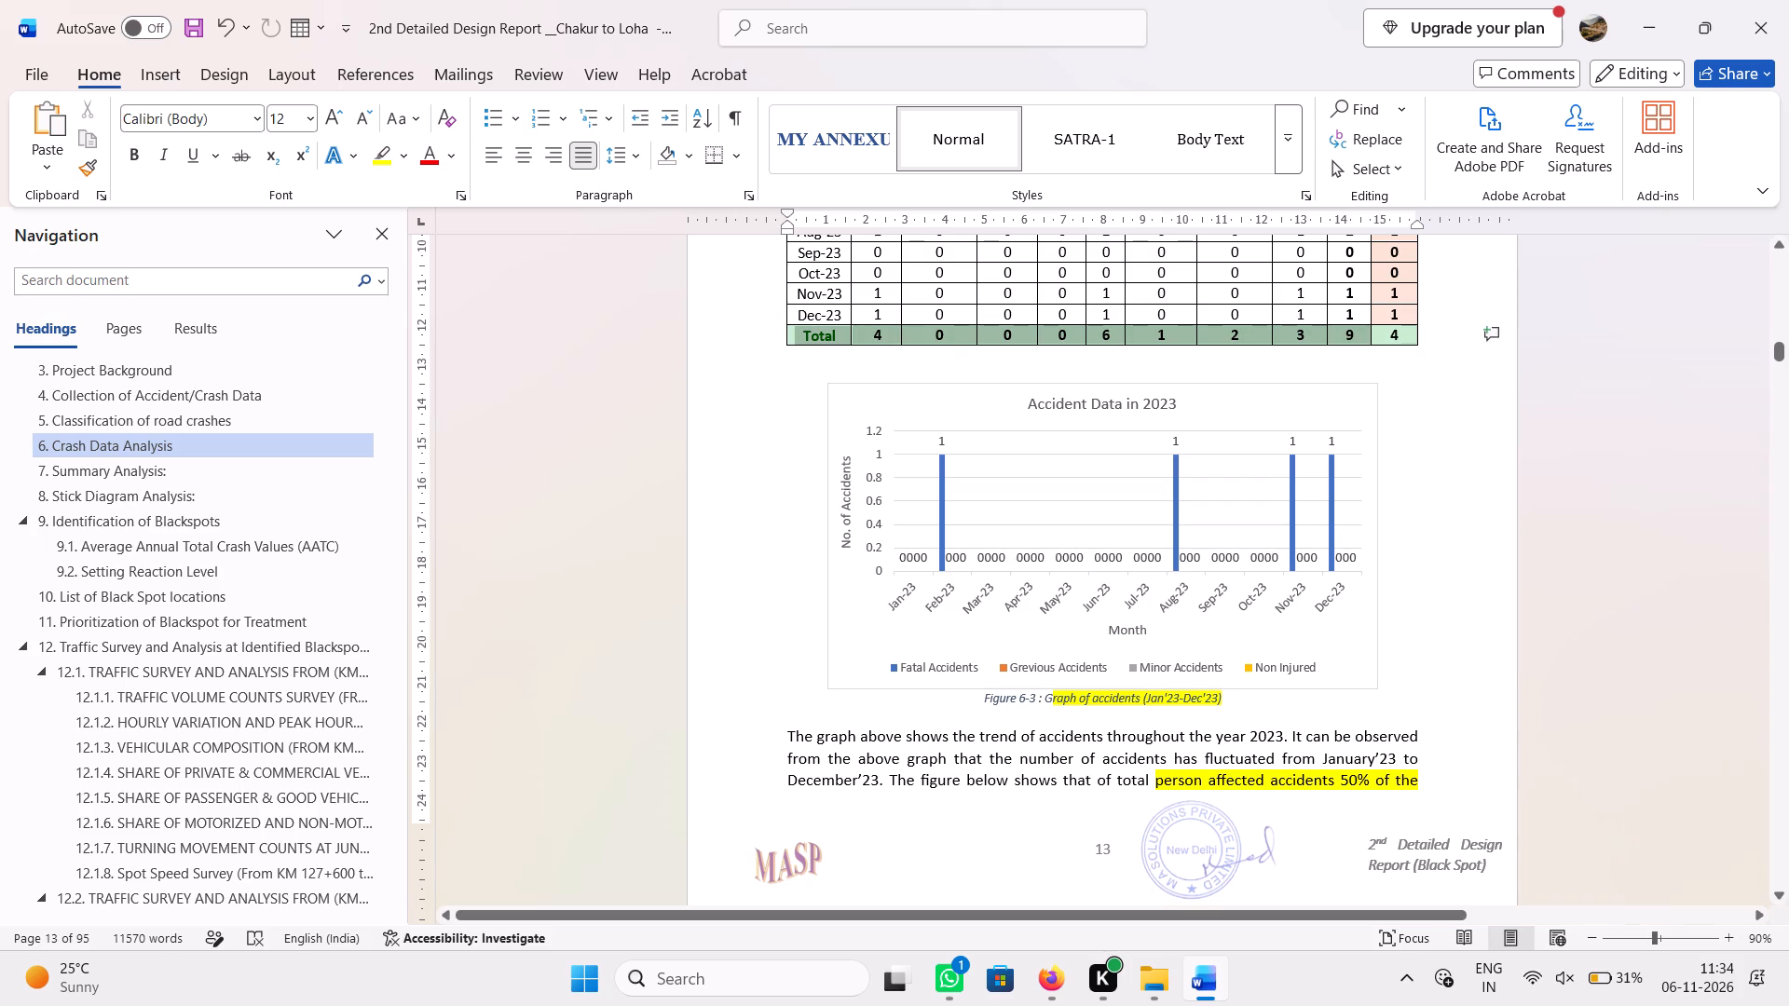
pyautogui.moveTo(1390, 332); pyautogui.dragTo(1400, 331)
pyautogui.click(1368, 332)
pyautogui.click(1391, 333)
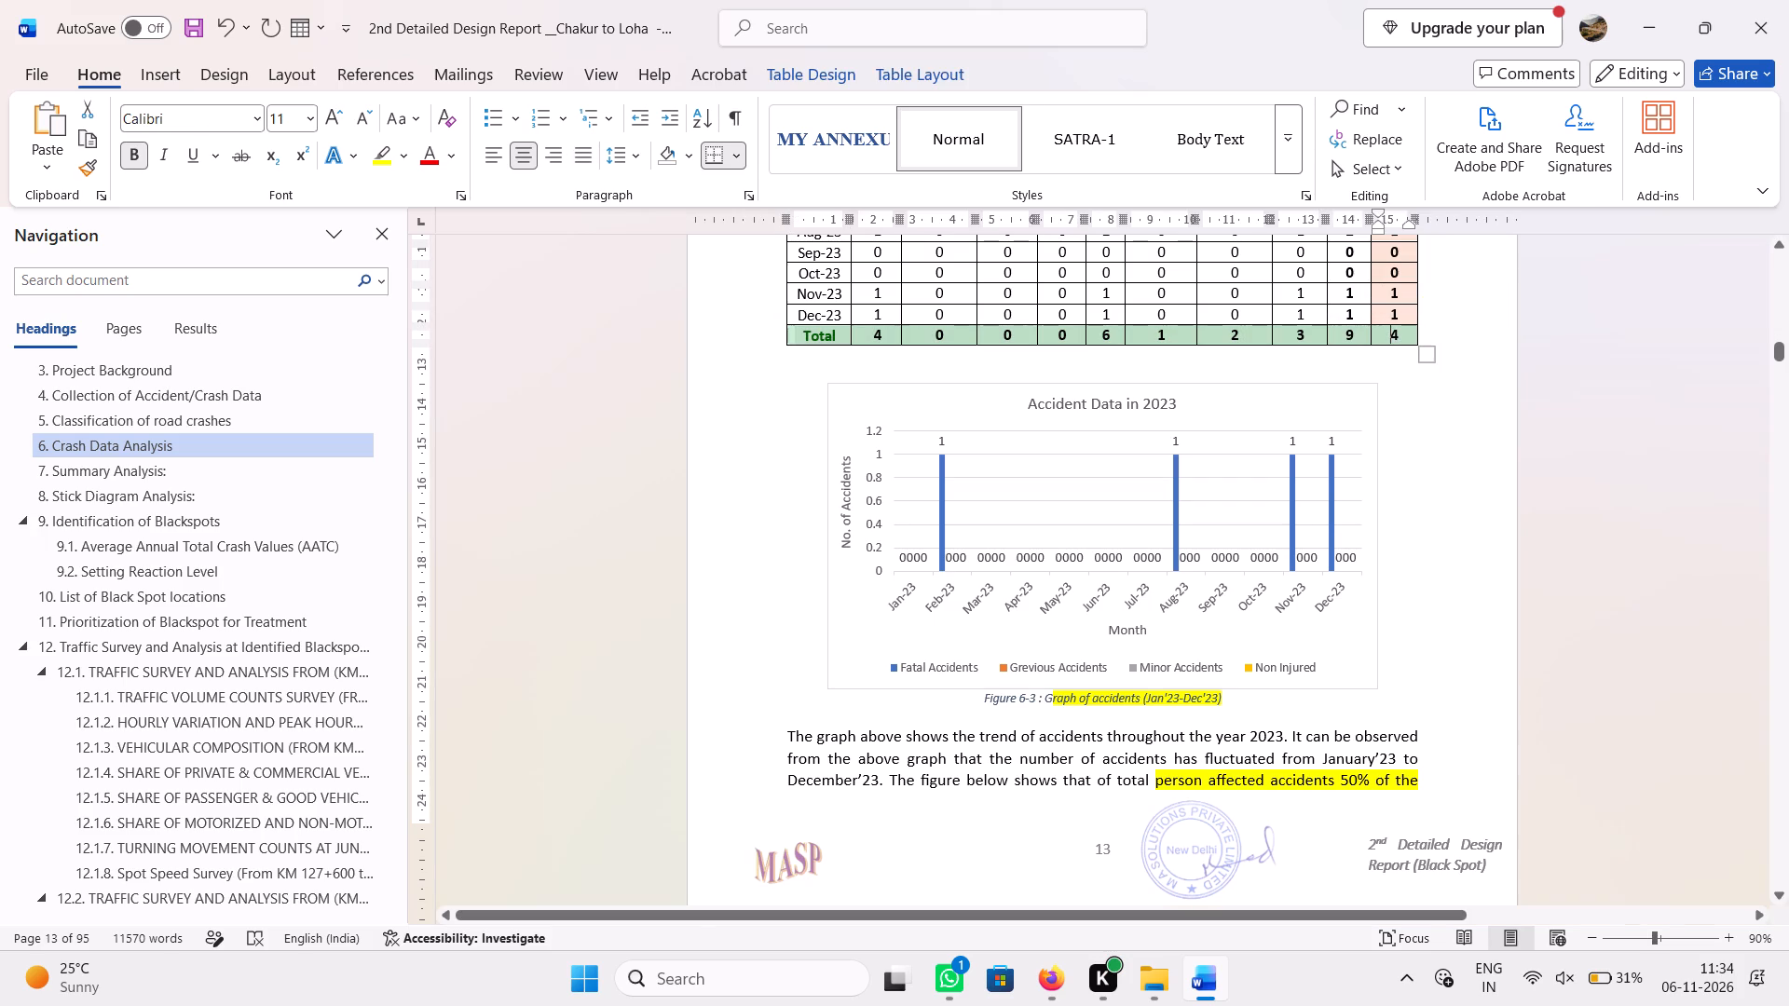
pyautogui.moveTo(1395, 336); pyautogui.dragTo(799, 340)
pyautogui.scroll(2, 826, 355)
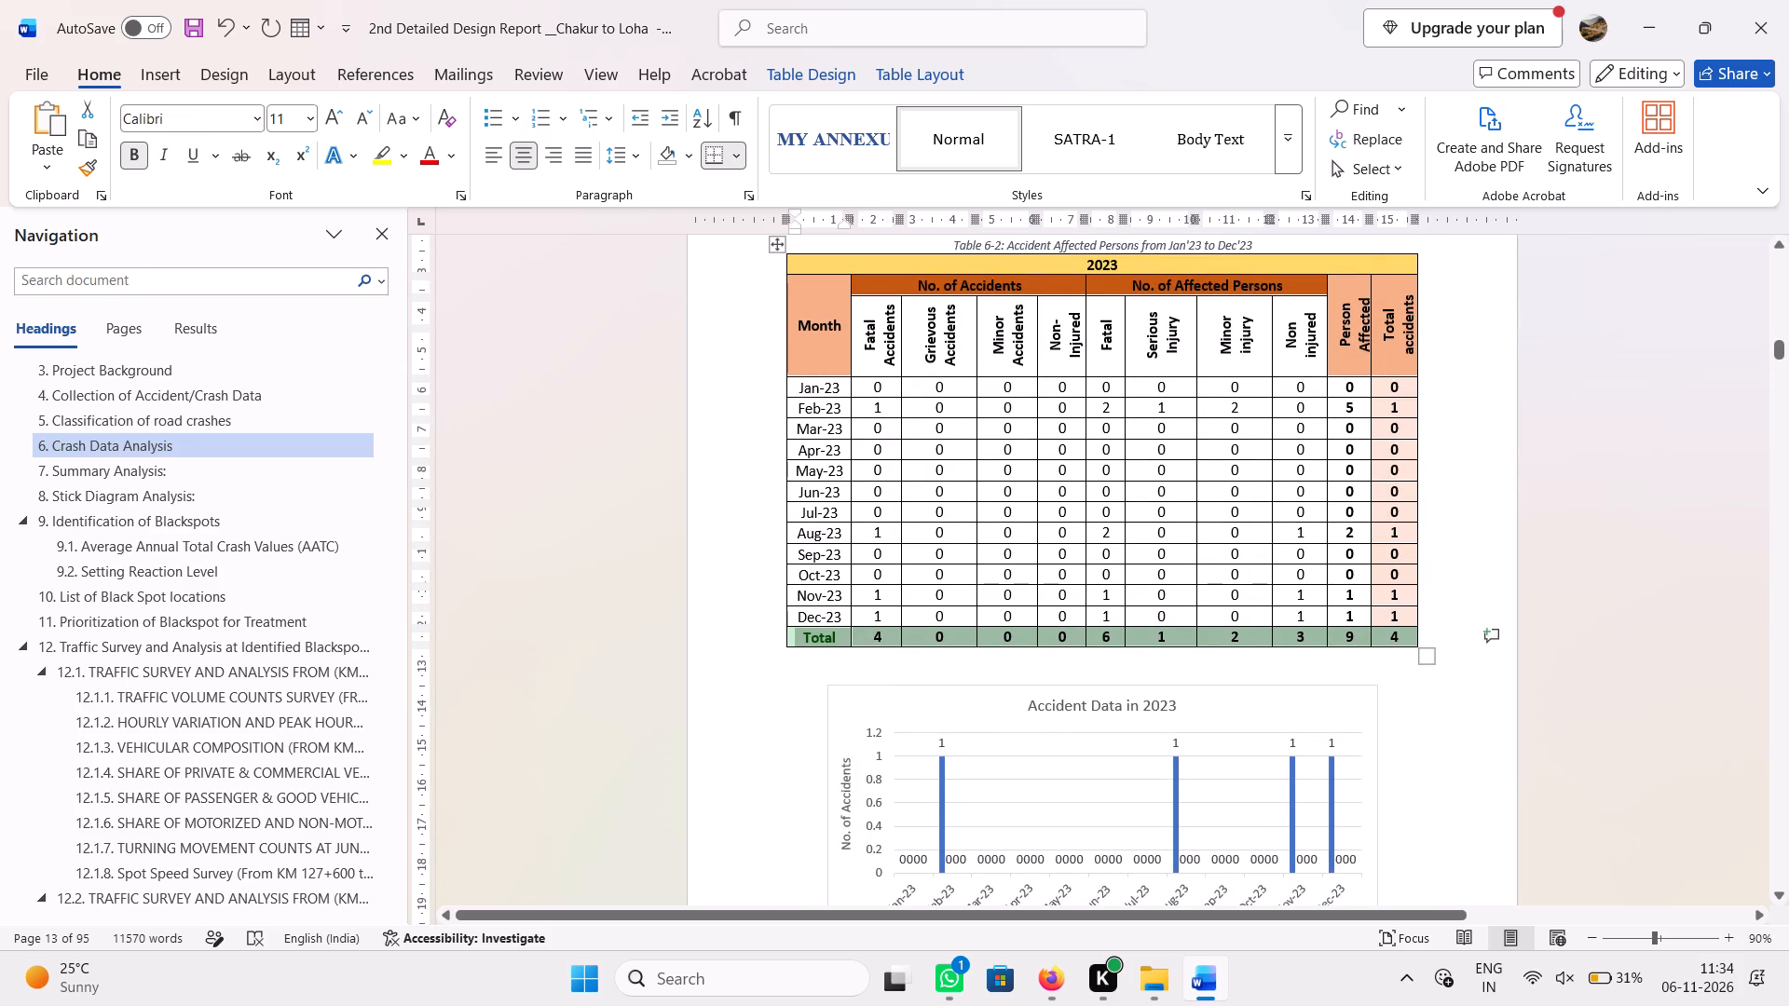
pyautogui.moveTo(884, 346); pyautogui.dragTo(1303, 354)
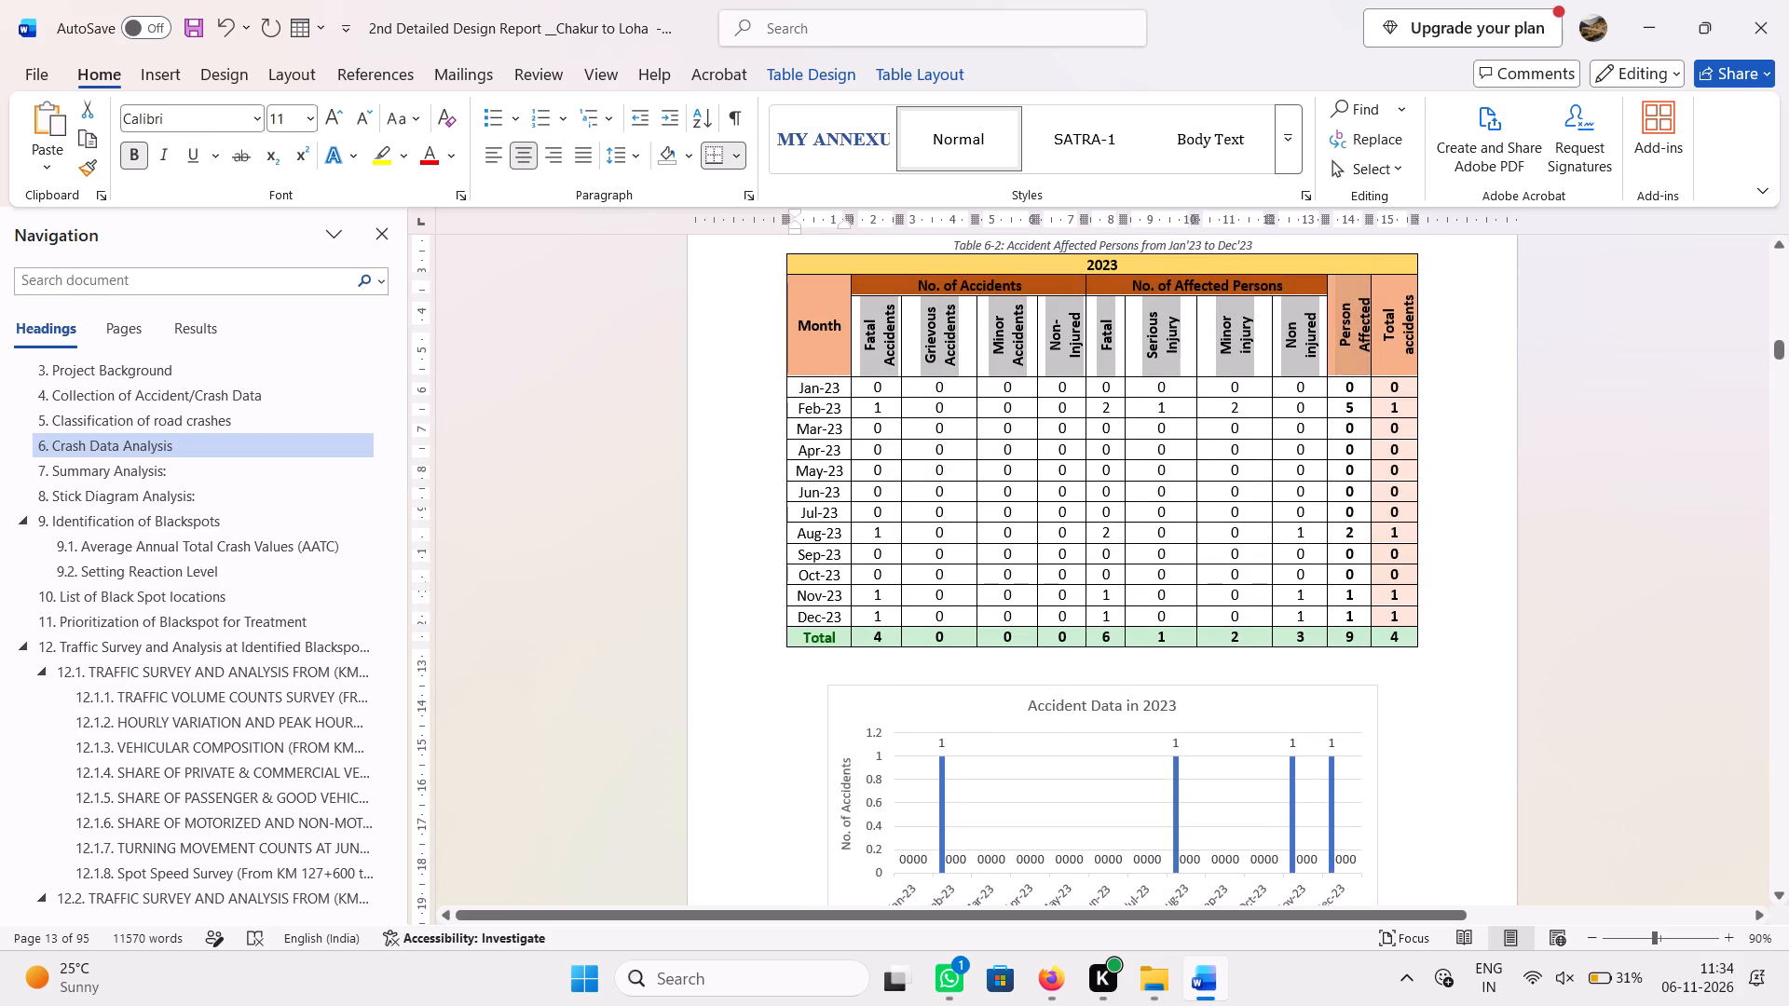
# Review Table 6-2's vertical column headers, the Figure 6-3 caption and the partly highlighted paragraph on the 2023 accident trend.
pyautogui.moveTo(1303, 354); pyautogui.dragTo(1301, 354)
pyautogui.click(1191, 347)
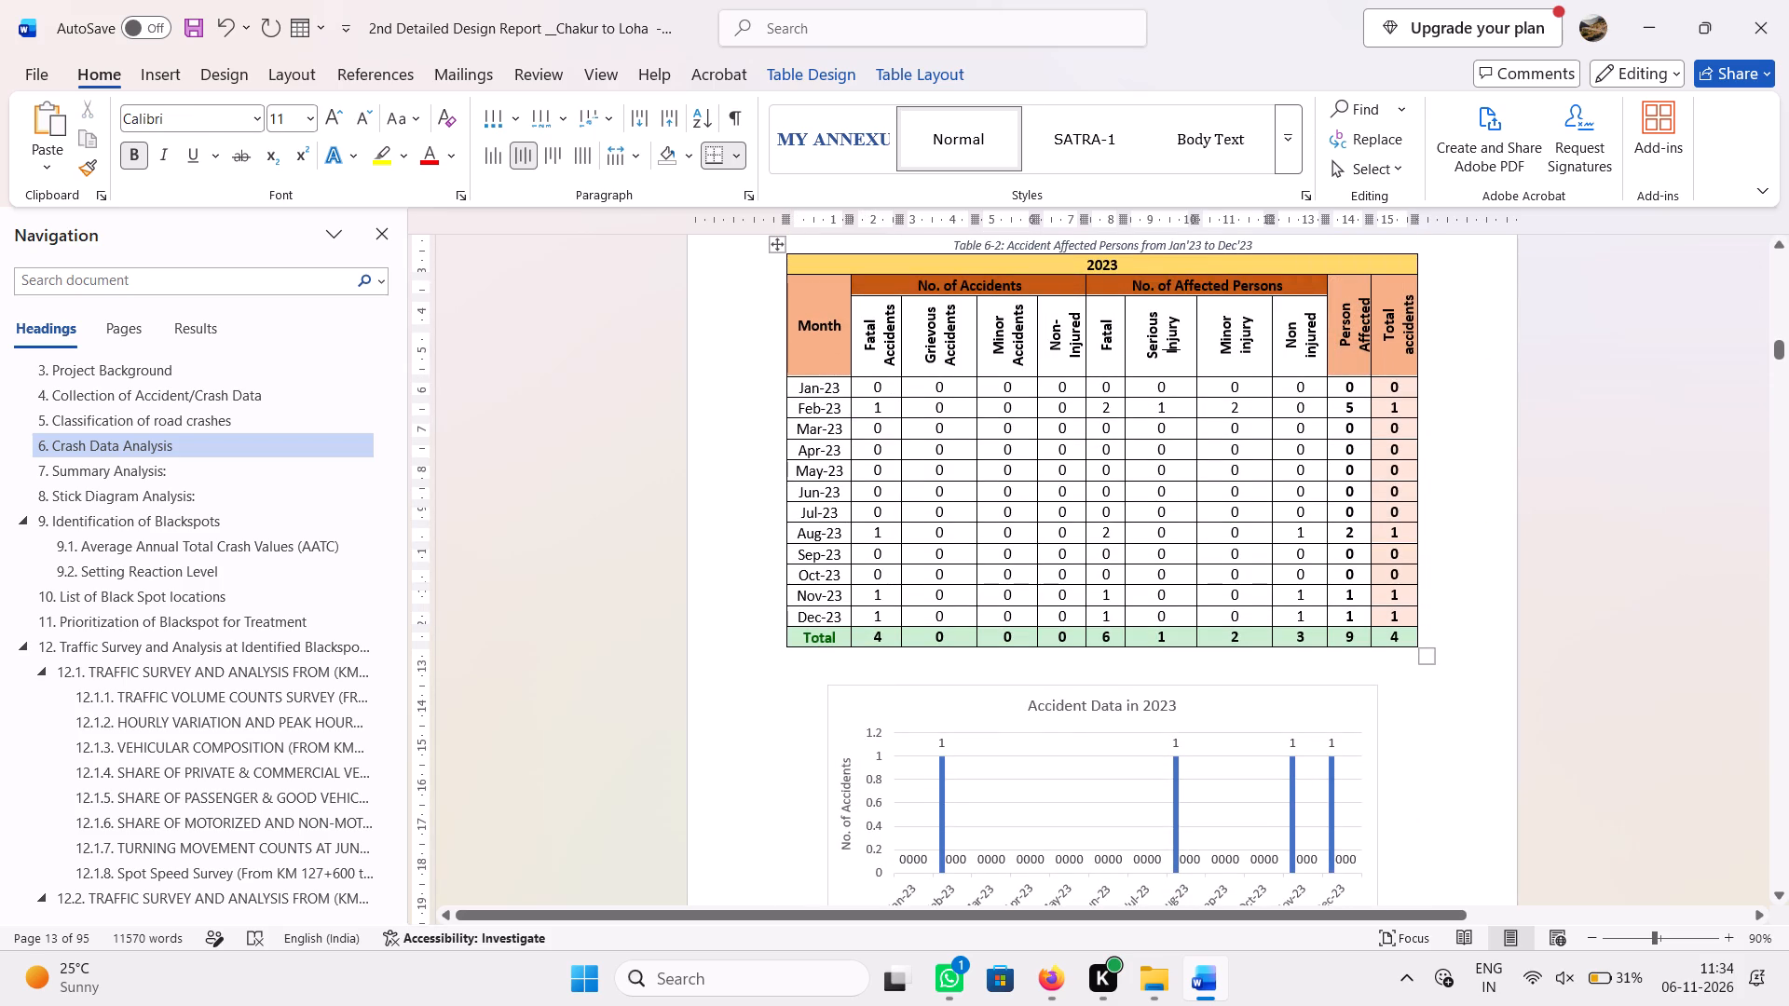
pyautogui.moveTo(881, 345); pyautogui.dragTo(1303, 347)
pyautogui.click(1156, 342)
pyautogui.scroll(-4, 1156, 342)
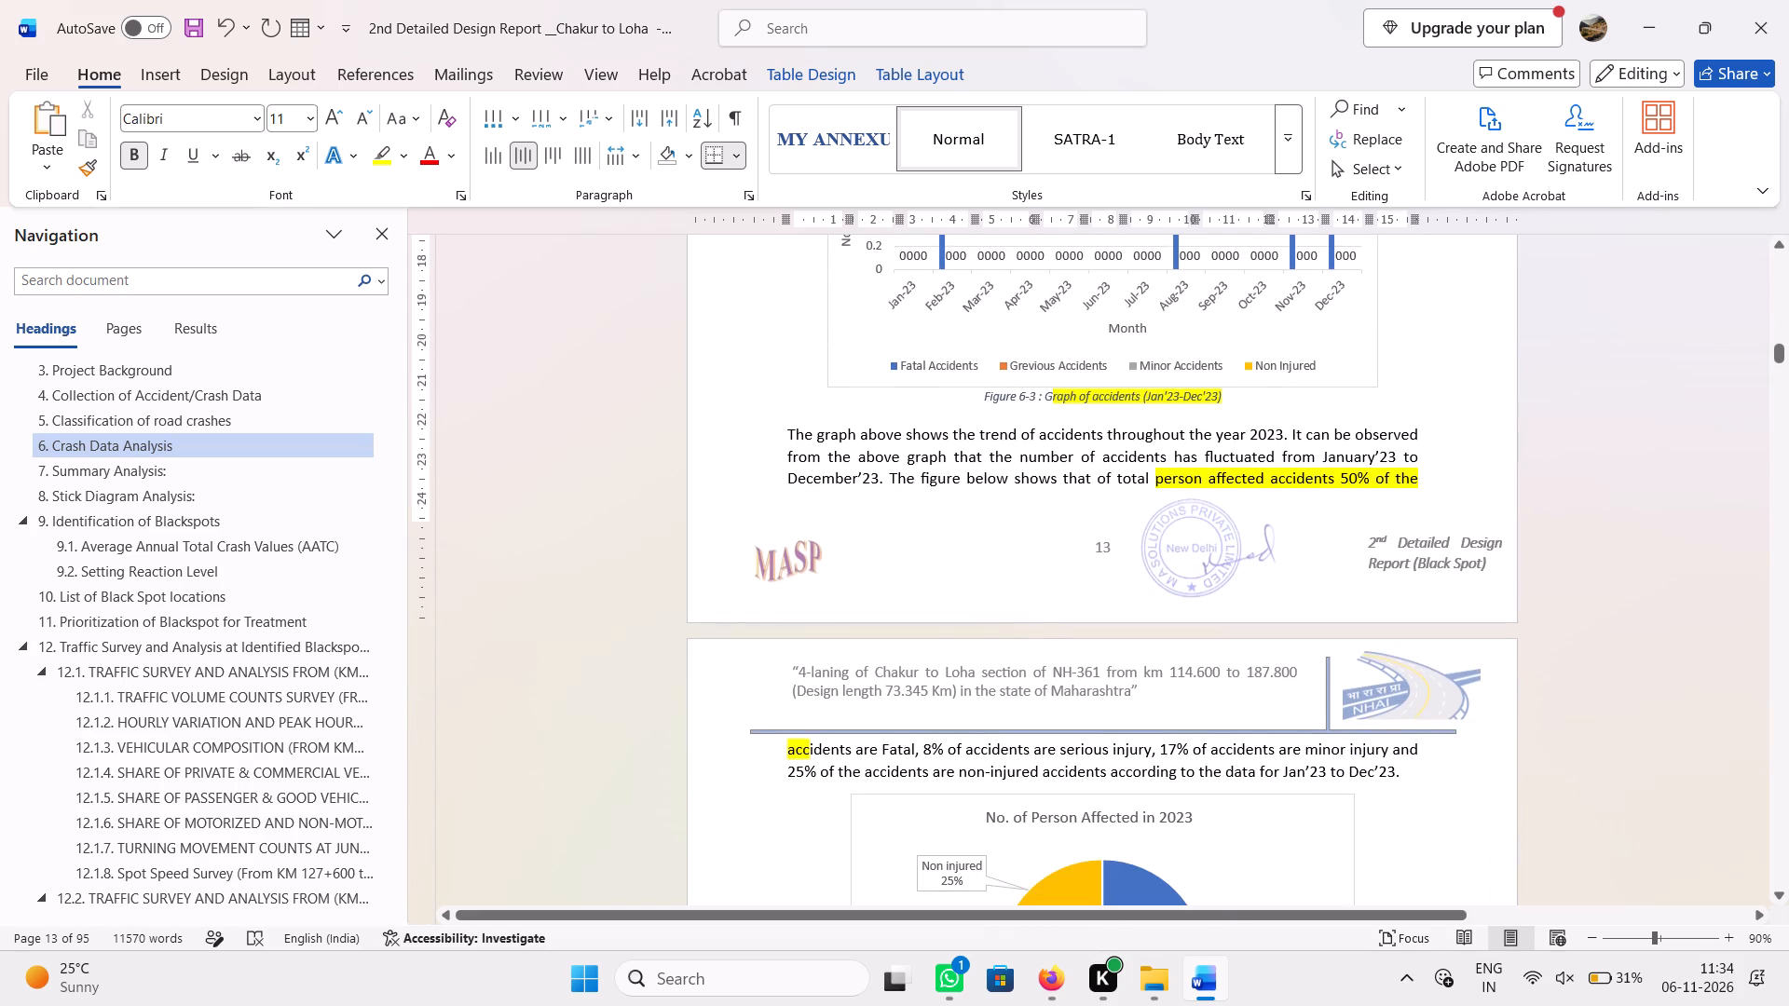
pyautogui.click(1112, 404)
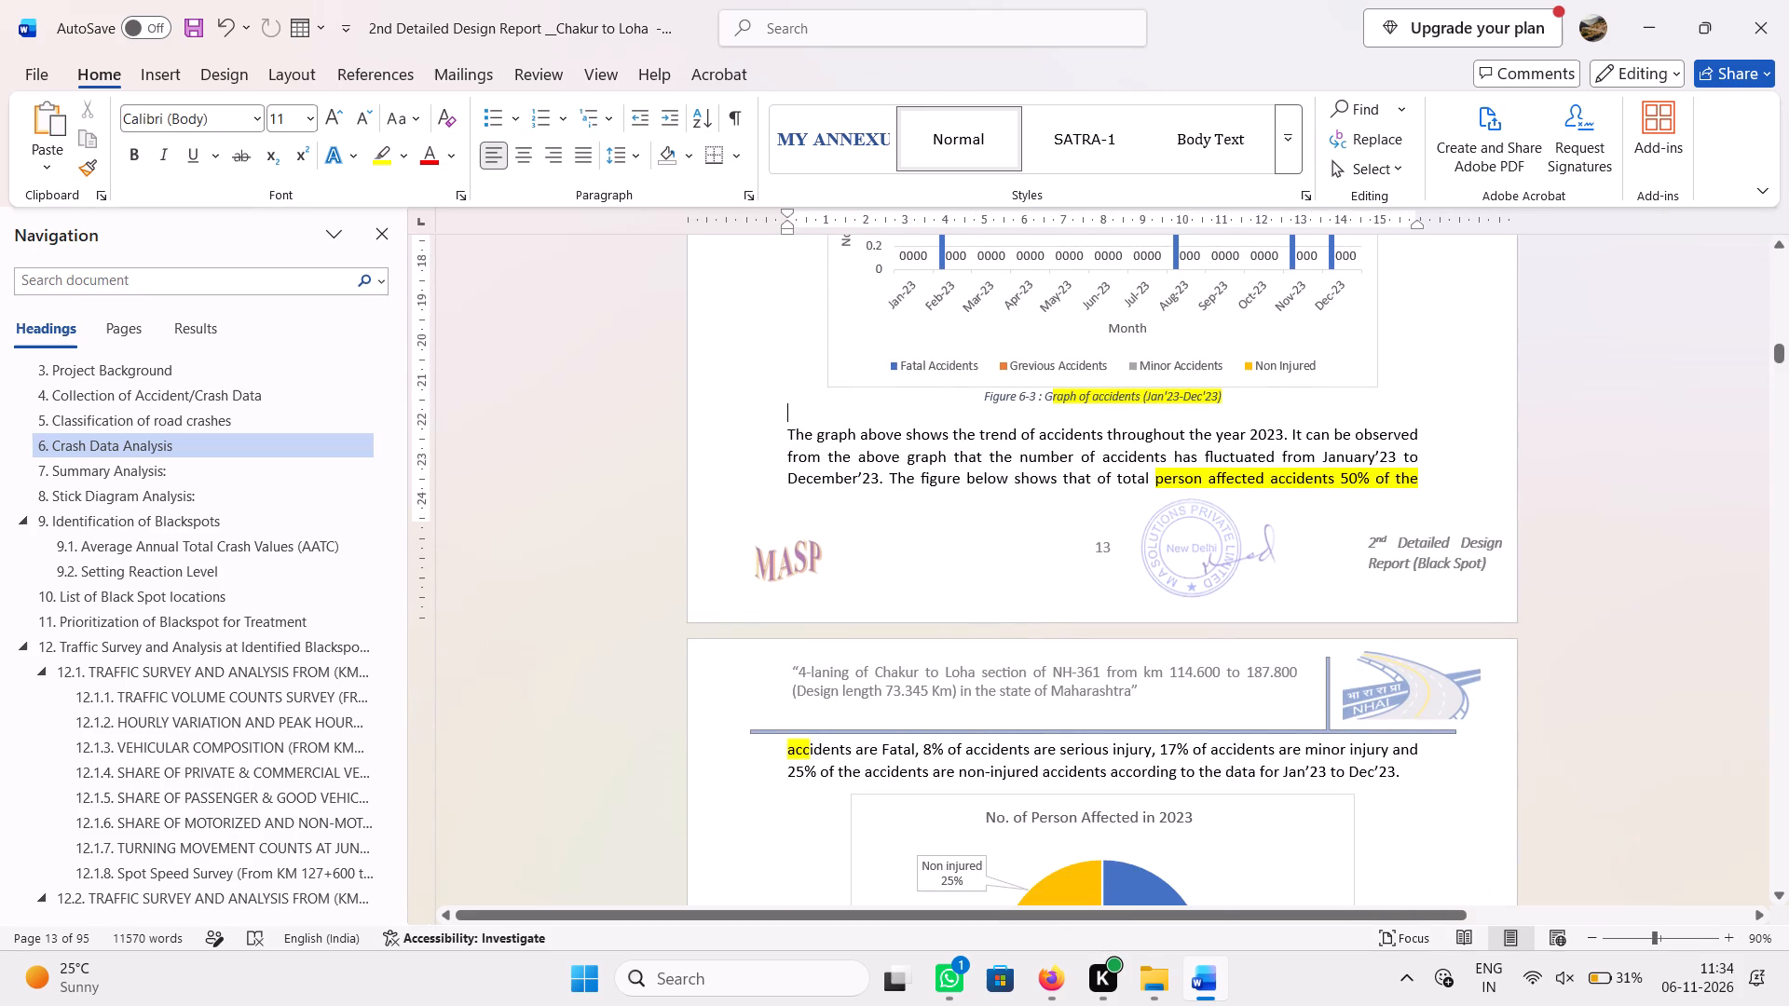
pyautogui.click(1070, 472)
# Save the 2nd Detailed Design Report.
pyautogui.click(34, 72)
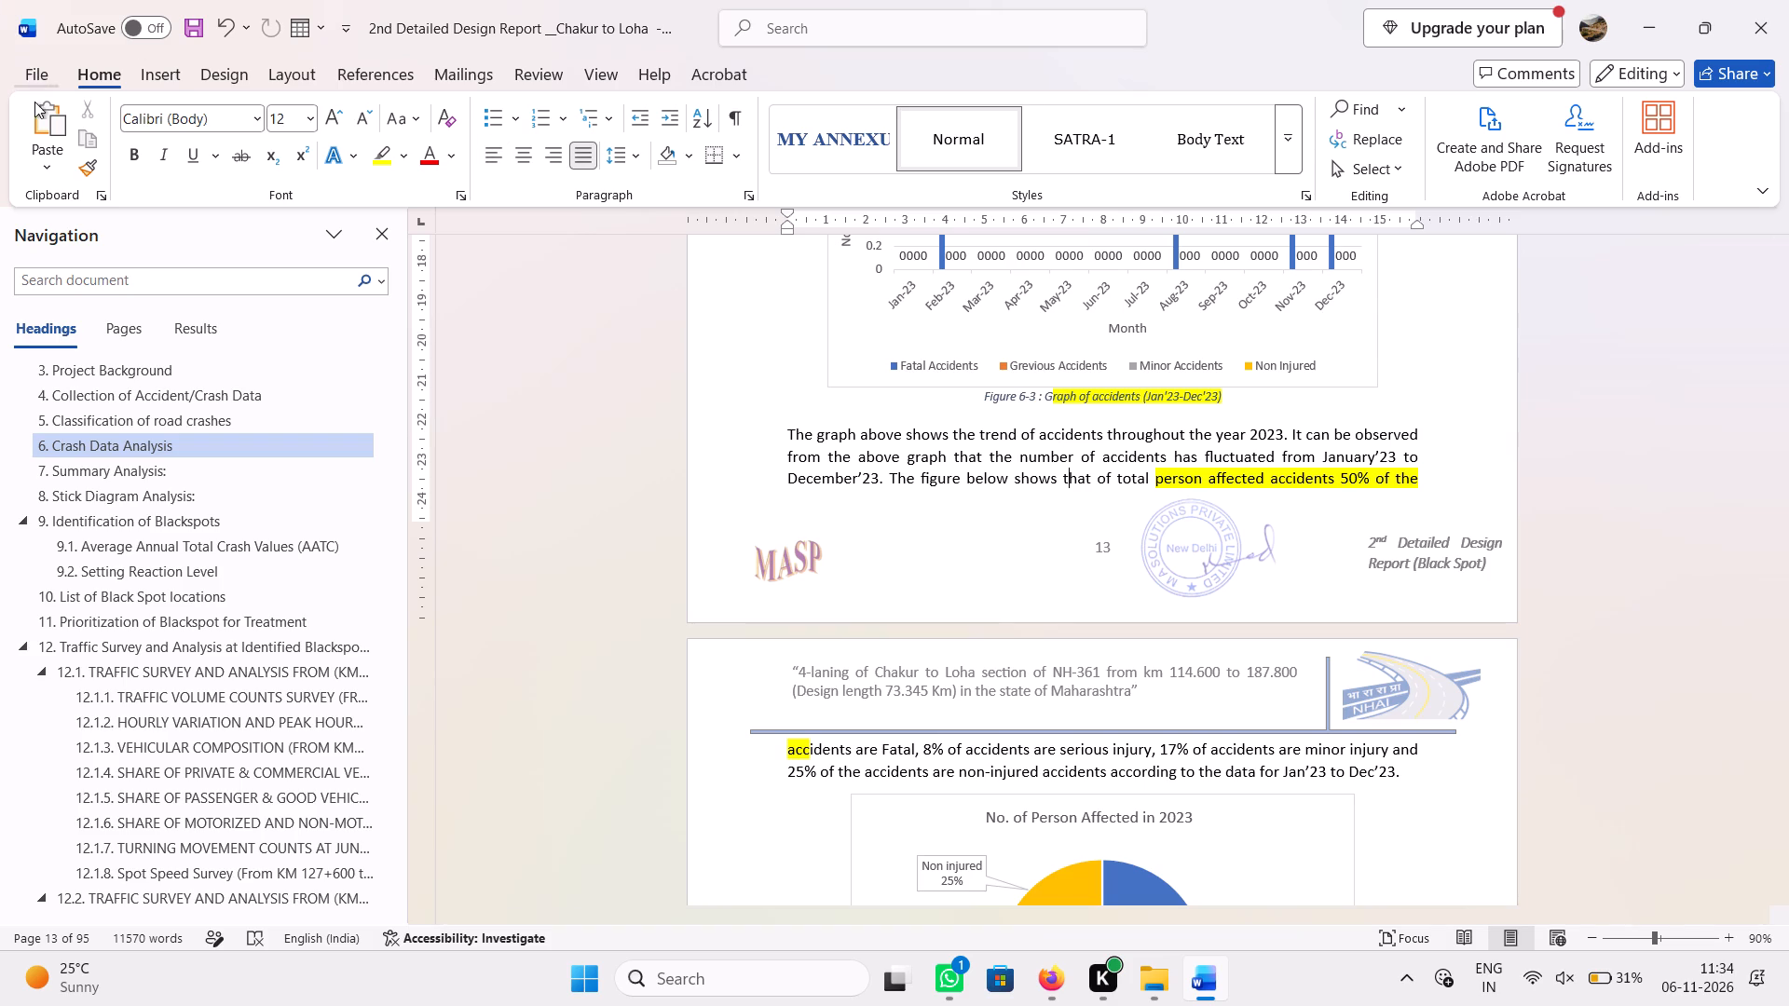
pyautogui.click(68, 336)
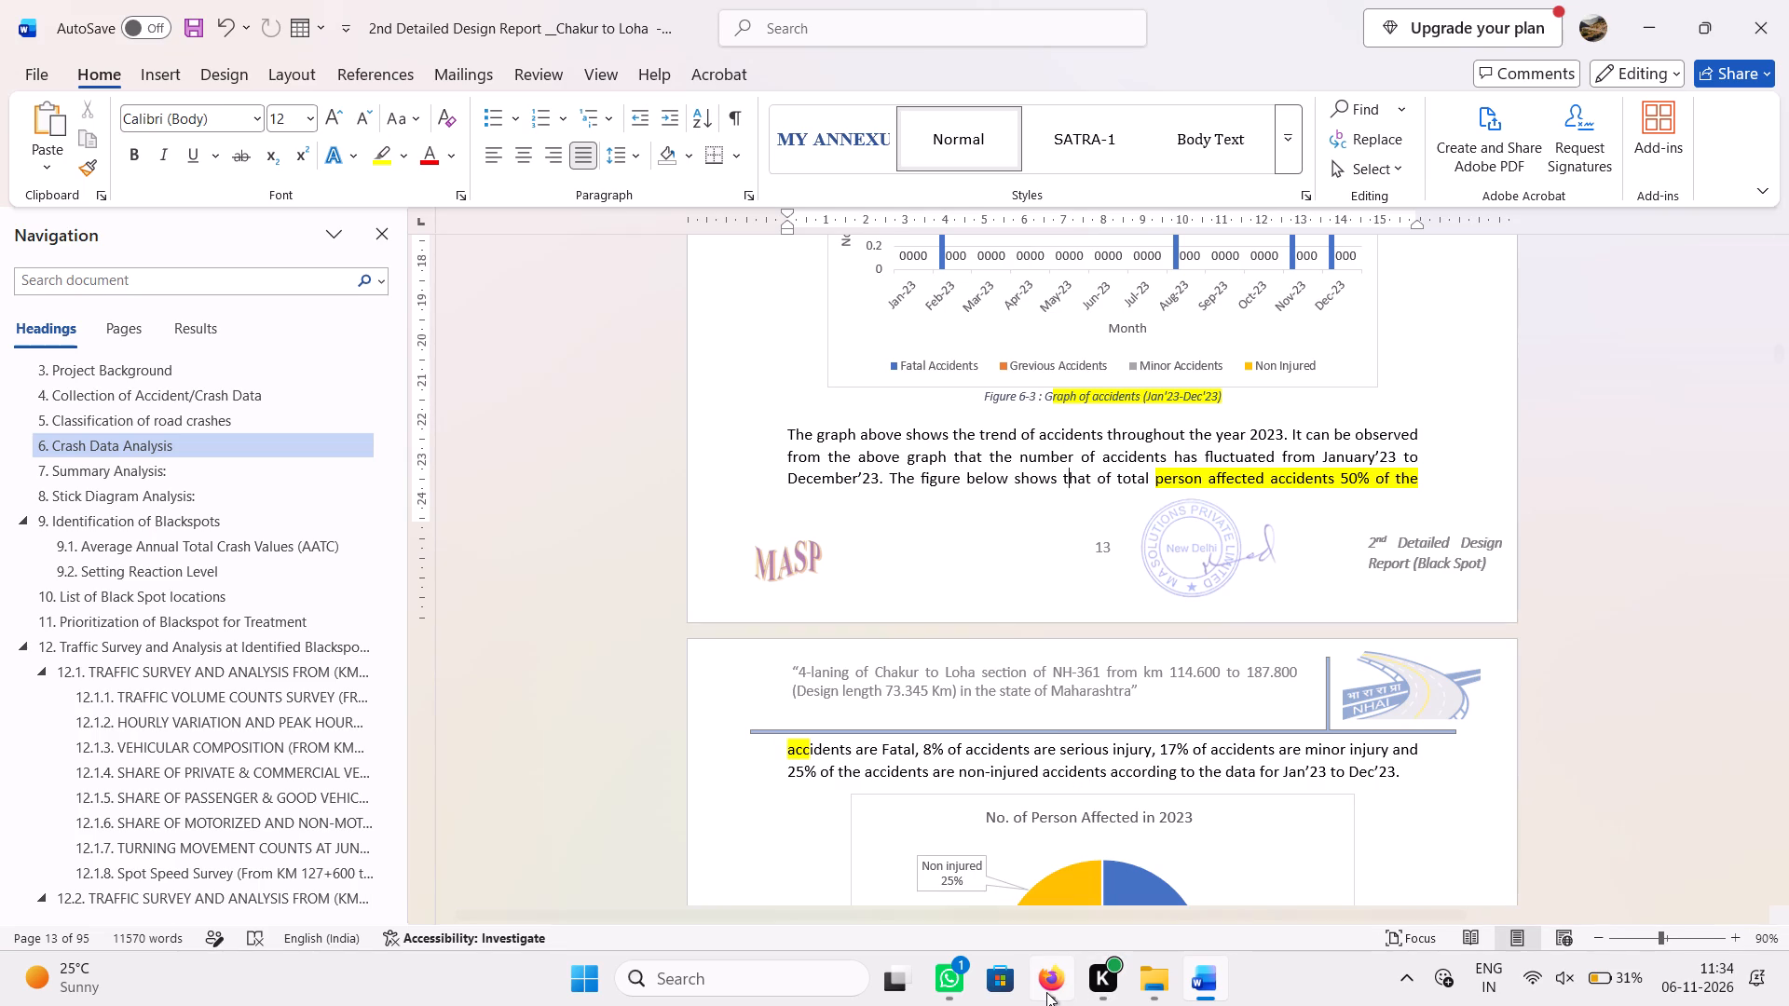
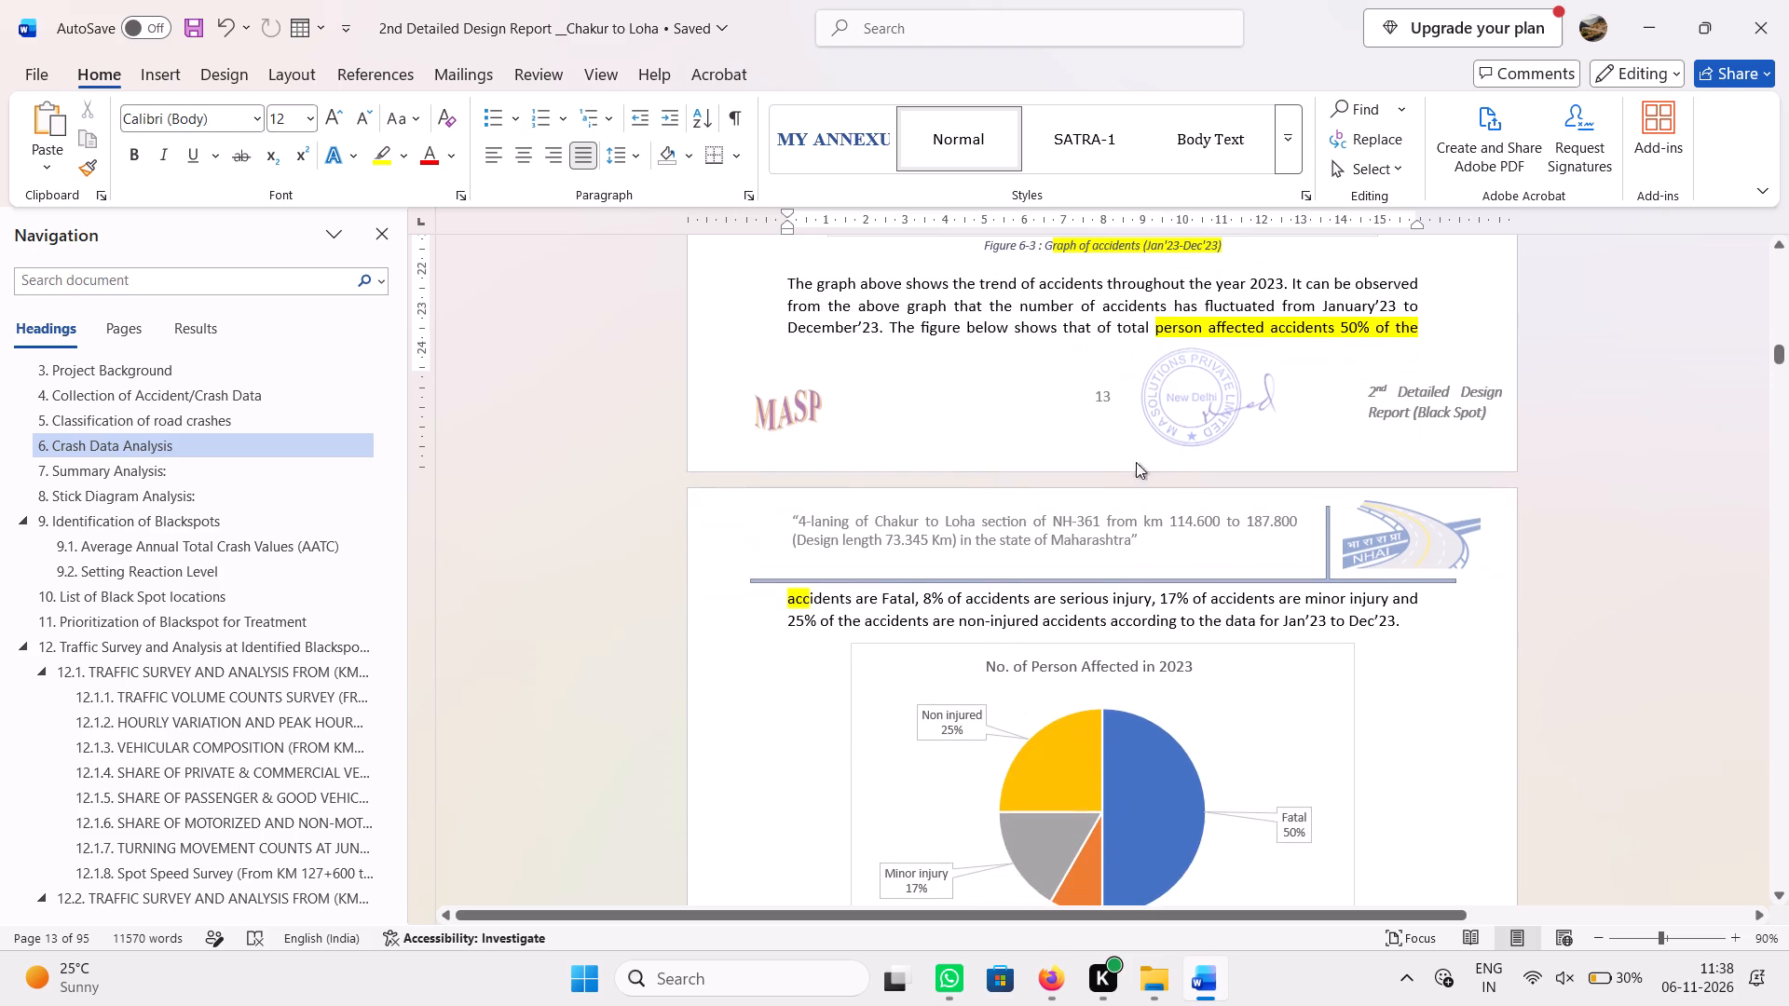
# Delete the words "person affected" before "accidents 50%" in the paragraph below the Figure 6-3 caption.
pyautogui.moveTo(1122, 331); pyautogui.dragTo(1263, 331)
pyautogui.click(1185, 325)
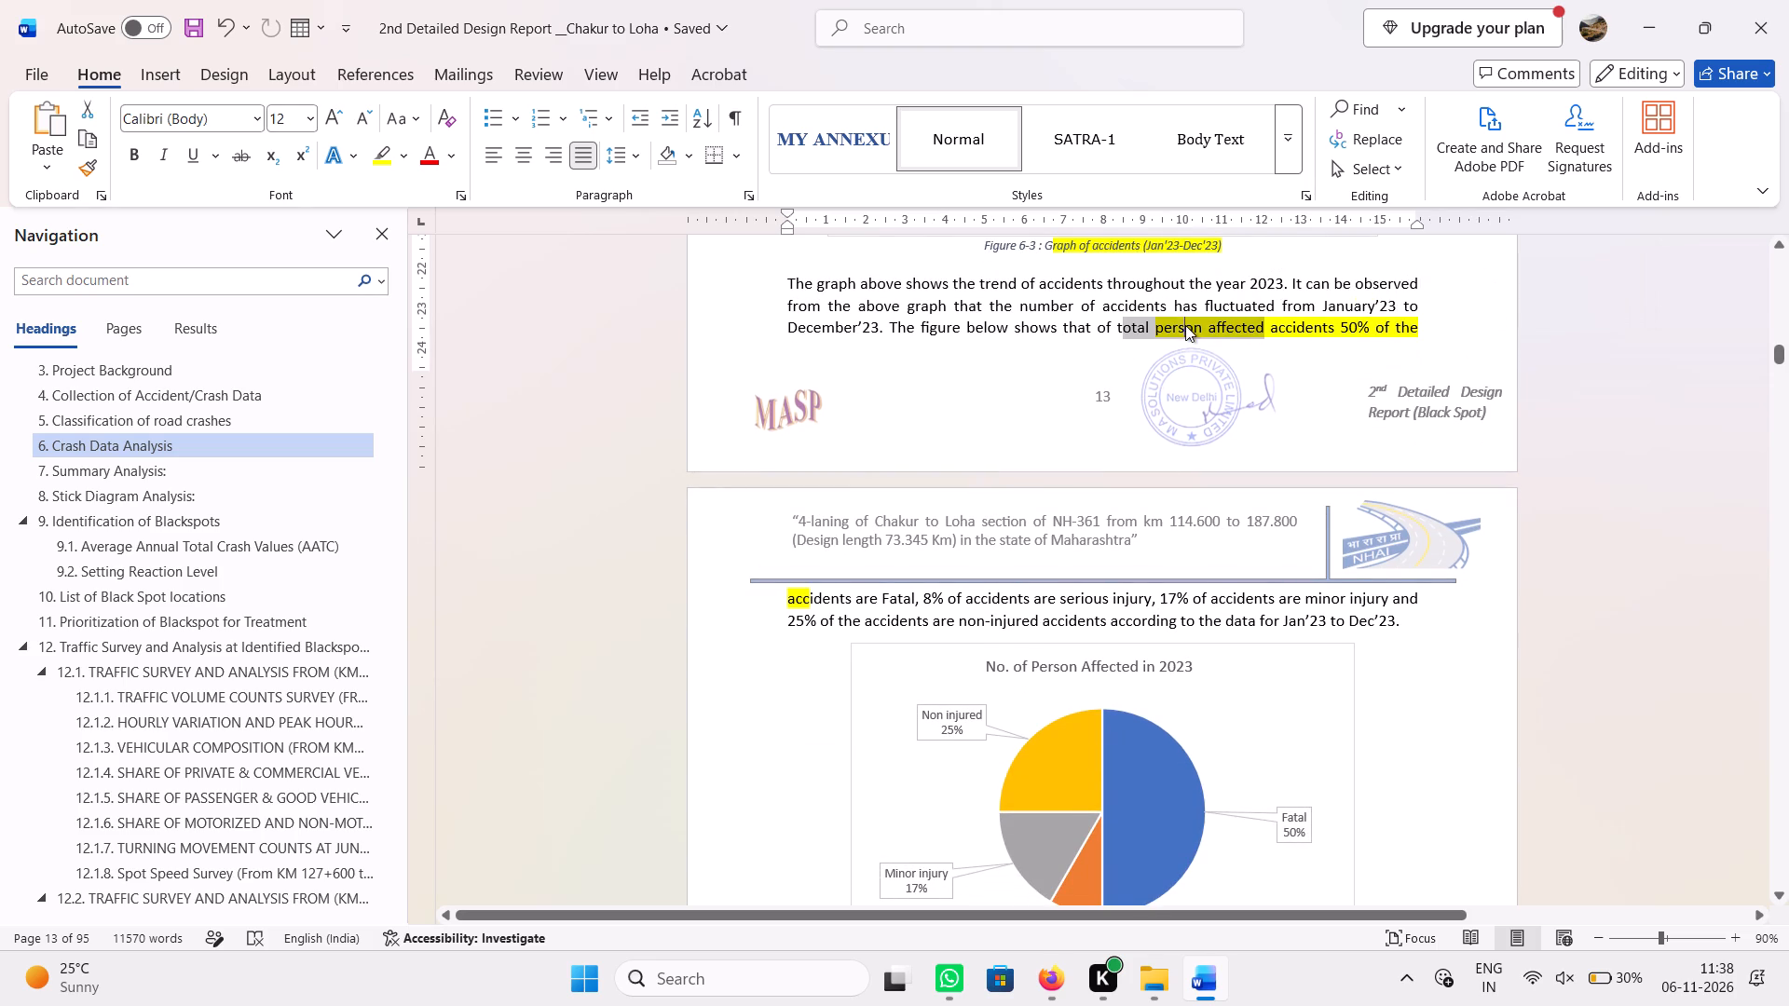
pyautogui.moveTo(894, 329); pyautogui.dragTo(1215, 333)
pyautogui.click(1206, 330)
pyautogui.moveTo(1264, 324); pyautogui.dragTo(1158, 328)
pyautogui.press('Delete')
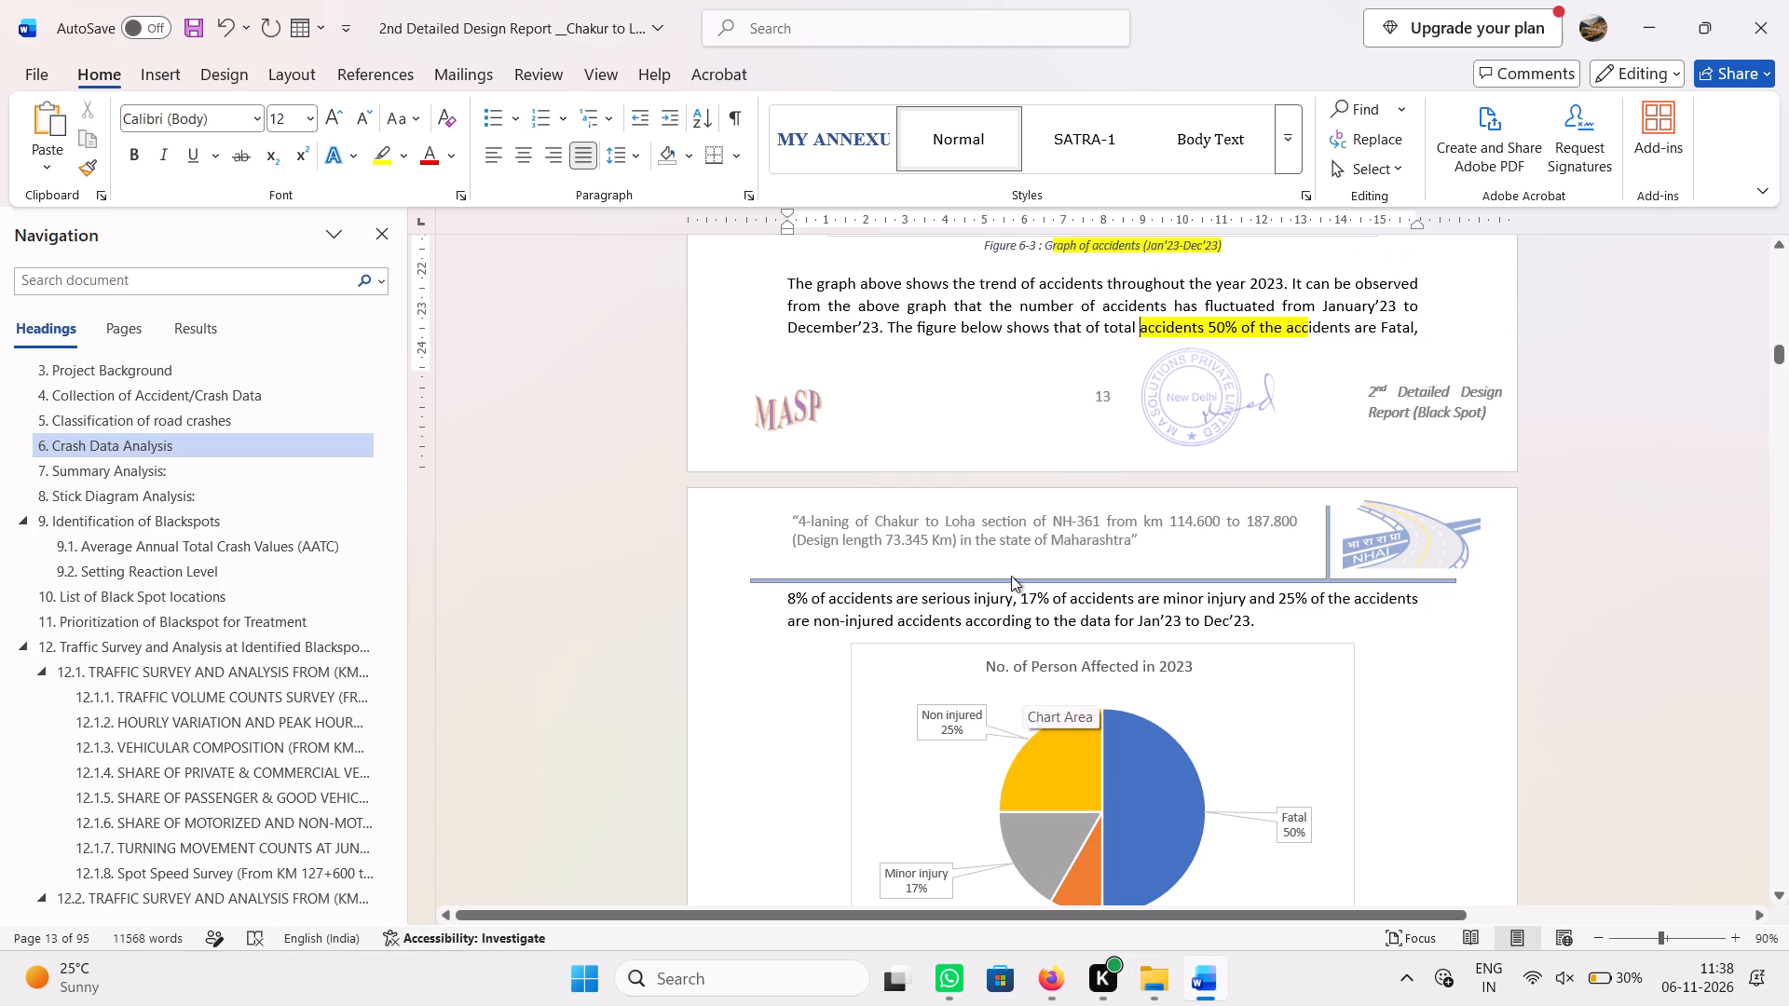
# Compare the accident percentages in the paragraph below Figure 6-3 with the "No. of Person Affected in 2023" pie chart.
pyautogui.moveTo(920, 324); pyautogui.dragTo(923, 324)
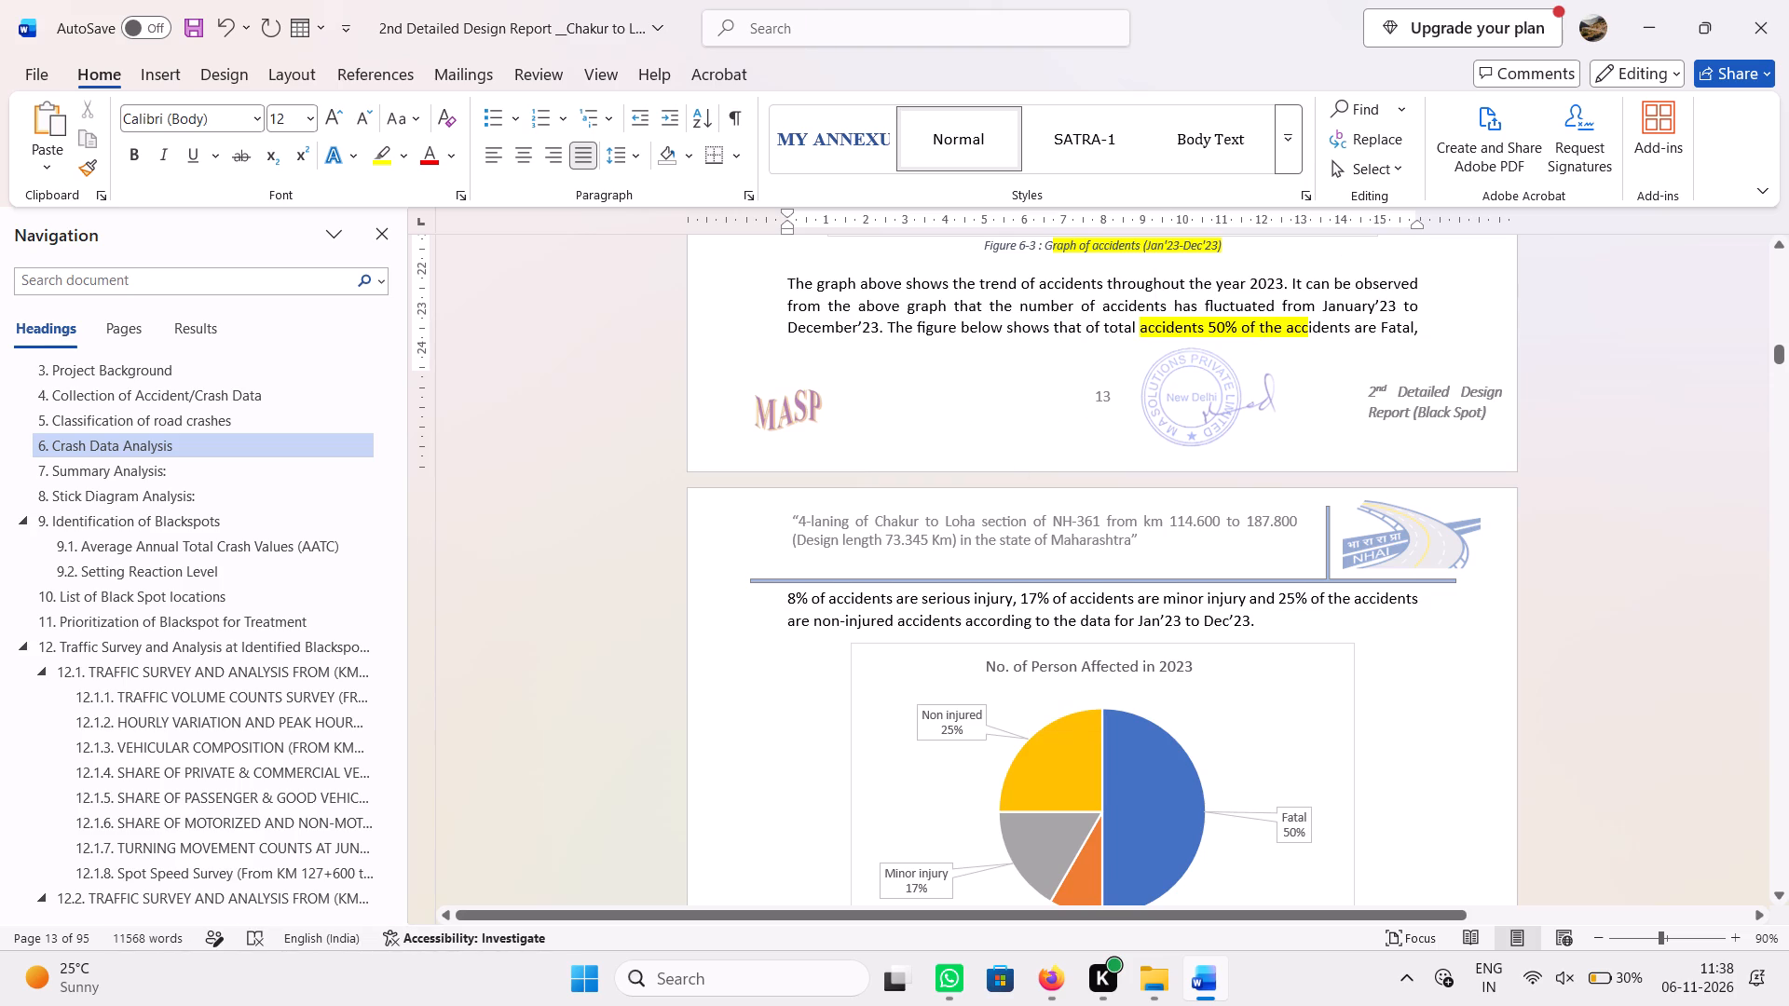
pyautogui.moveTo(923, 324); pyautogui.dragTo(1362, 327)
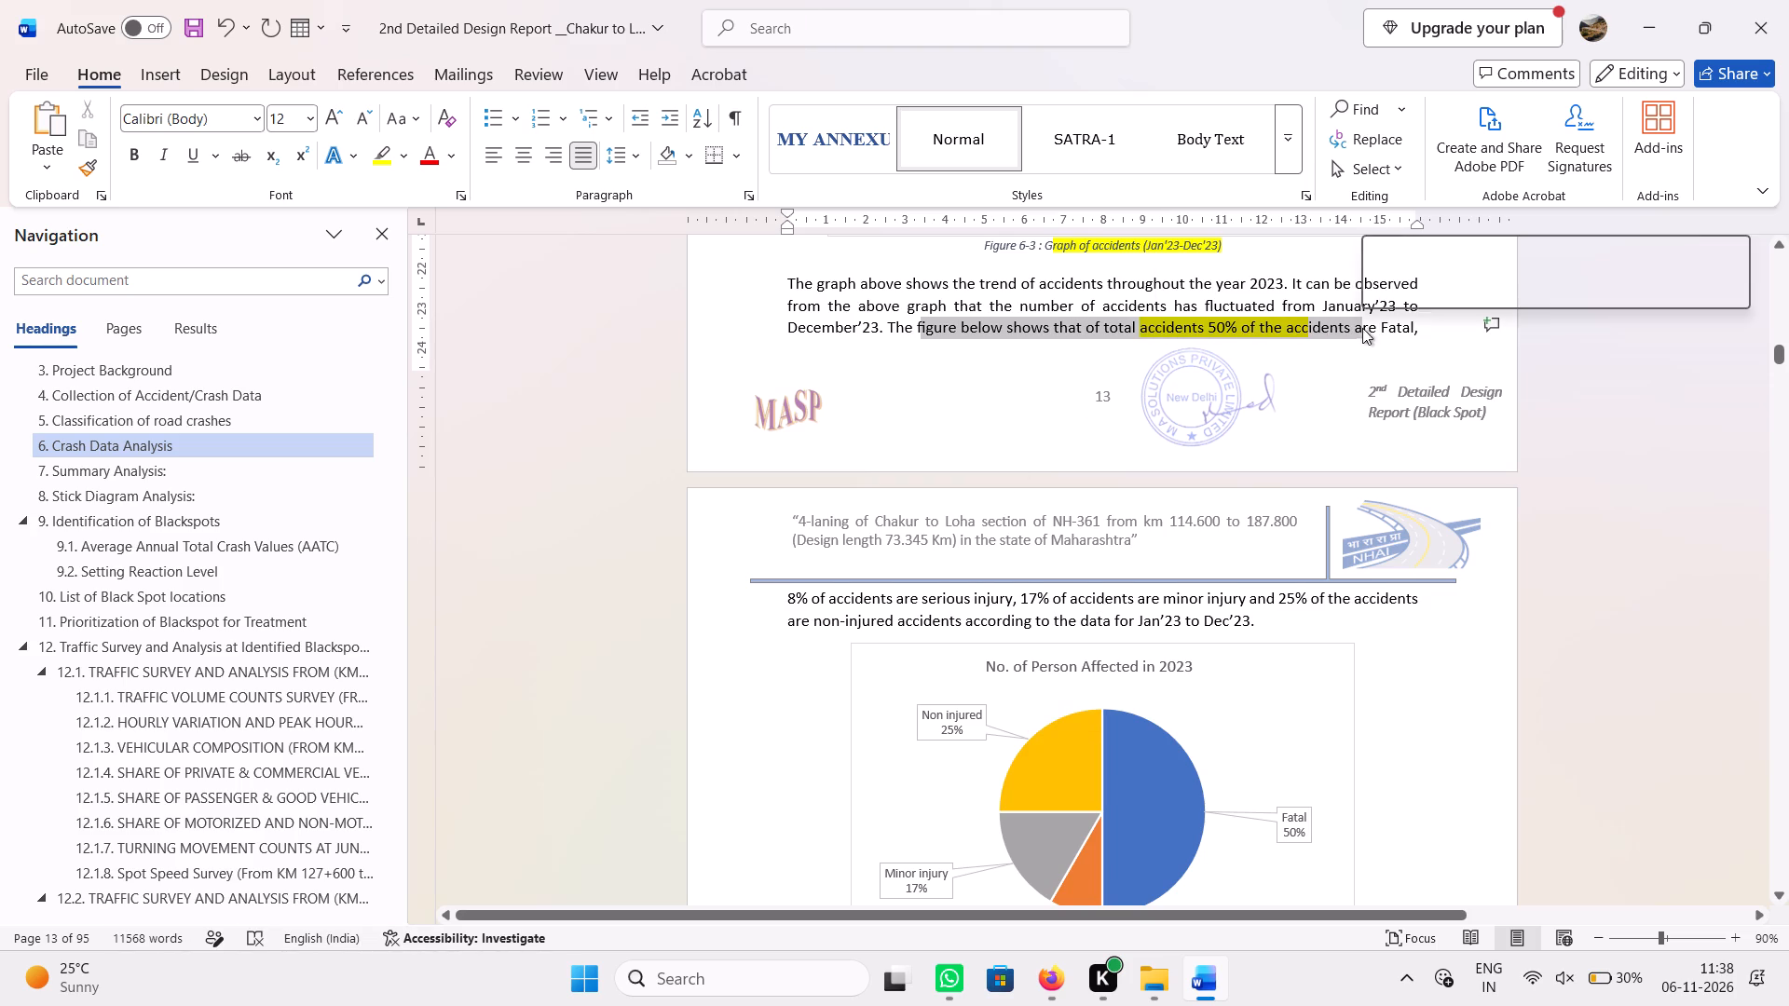
pyautogui.click(1297, 332)
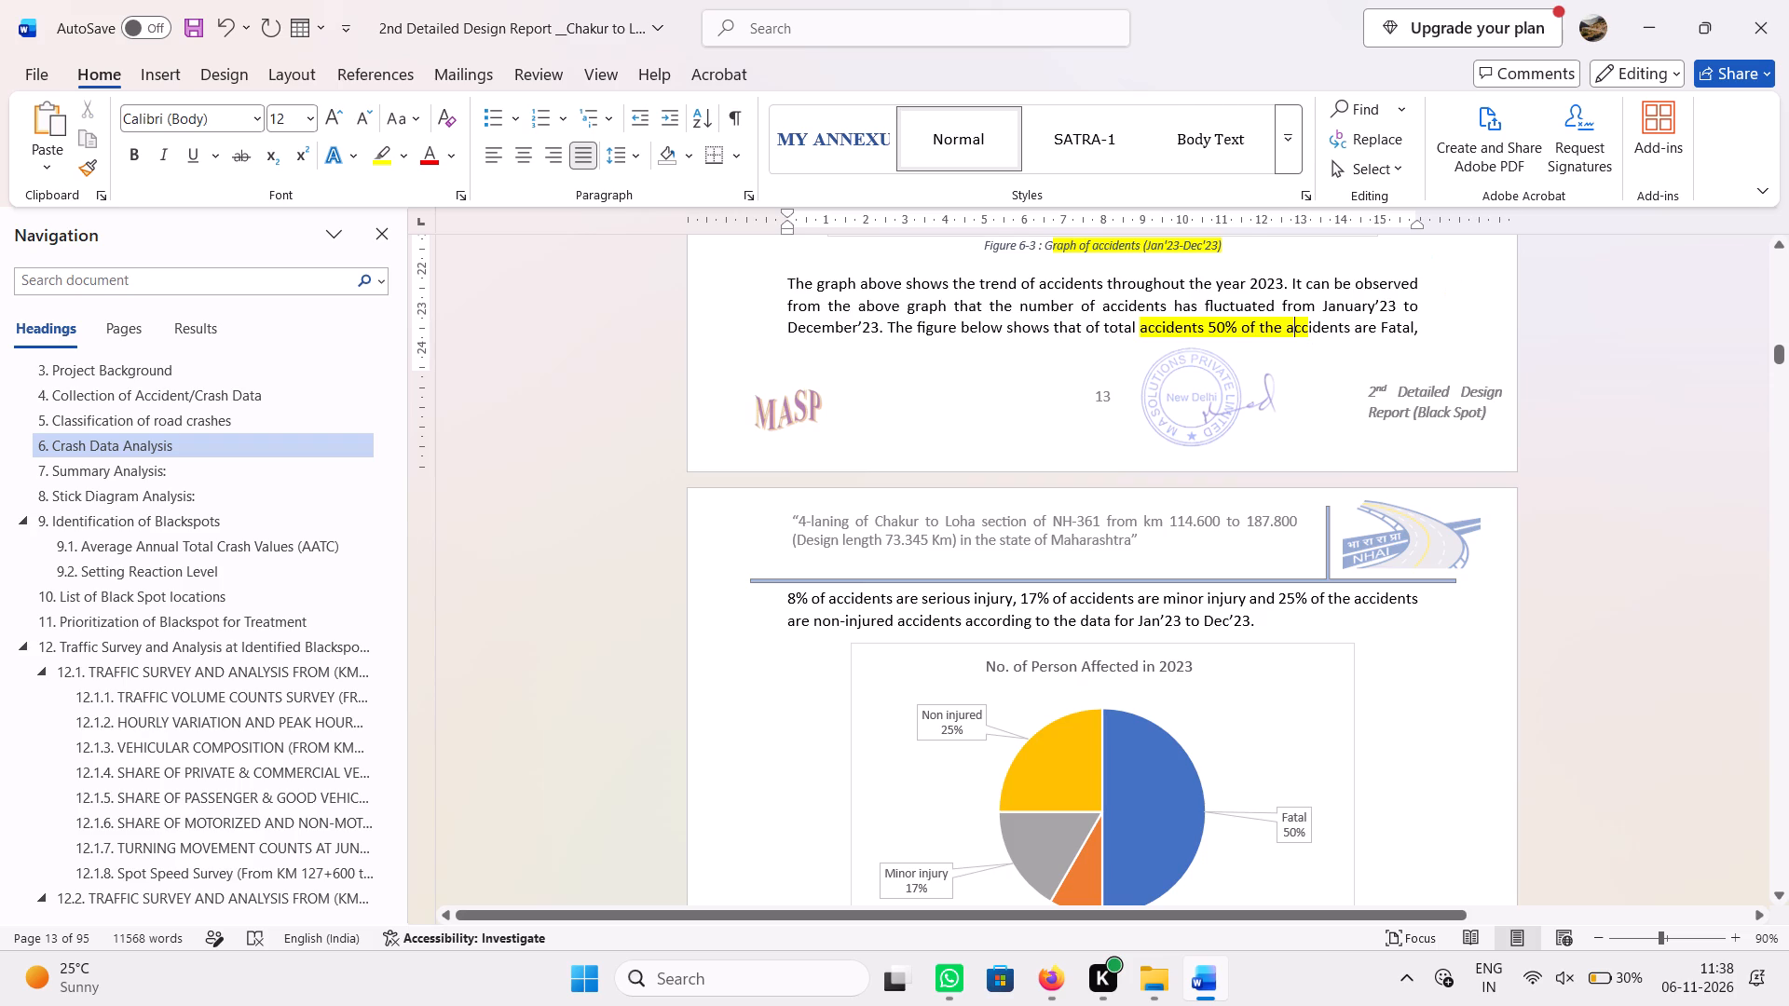
pyautogui.scroll(1, 1299, 353)
pyautogui.scroll(-2, 1219, 394)
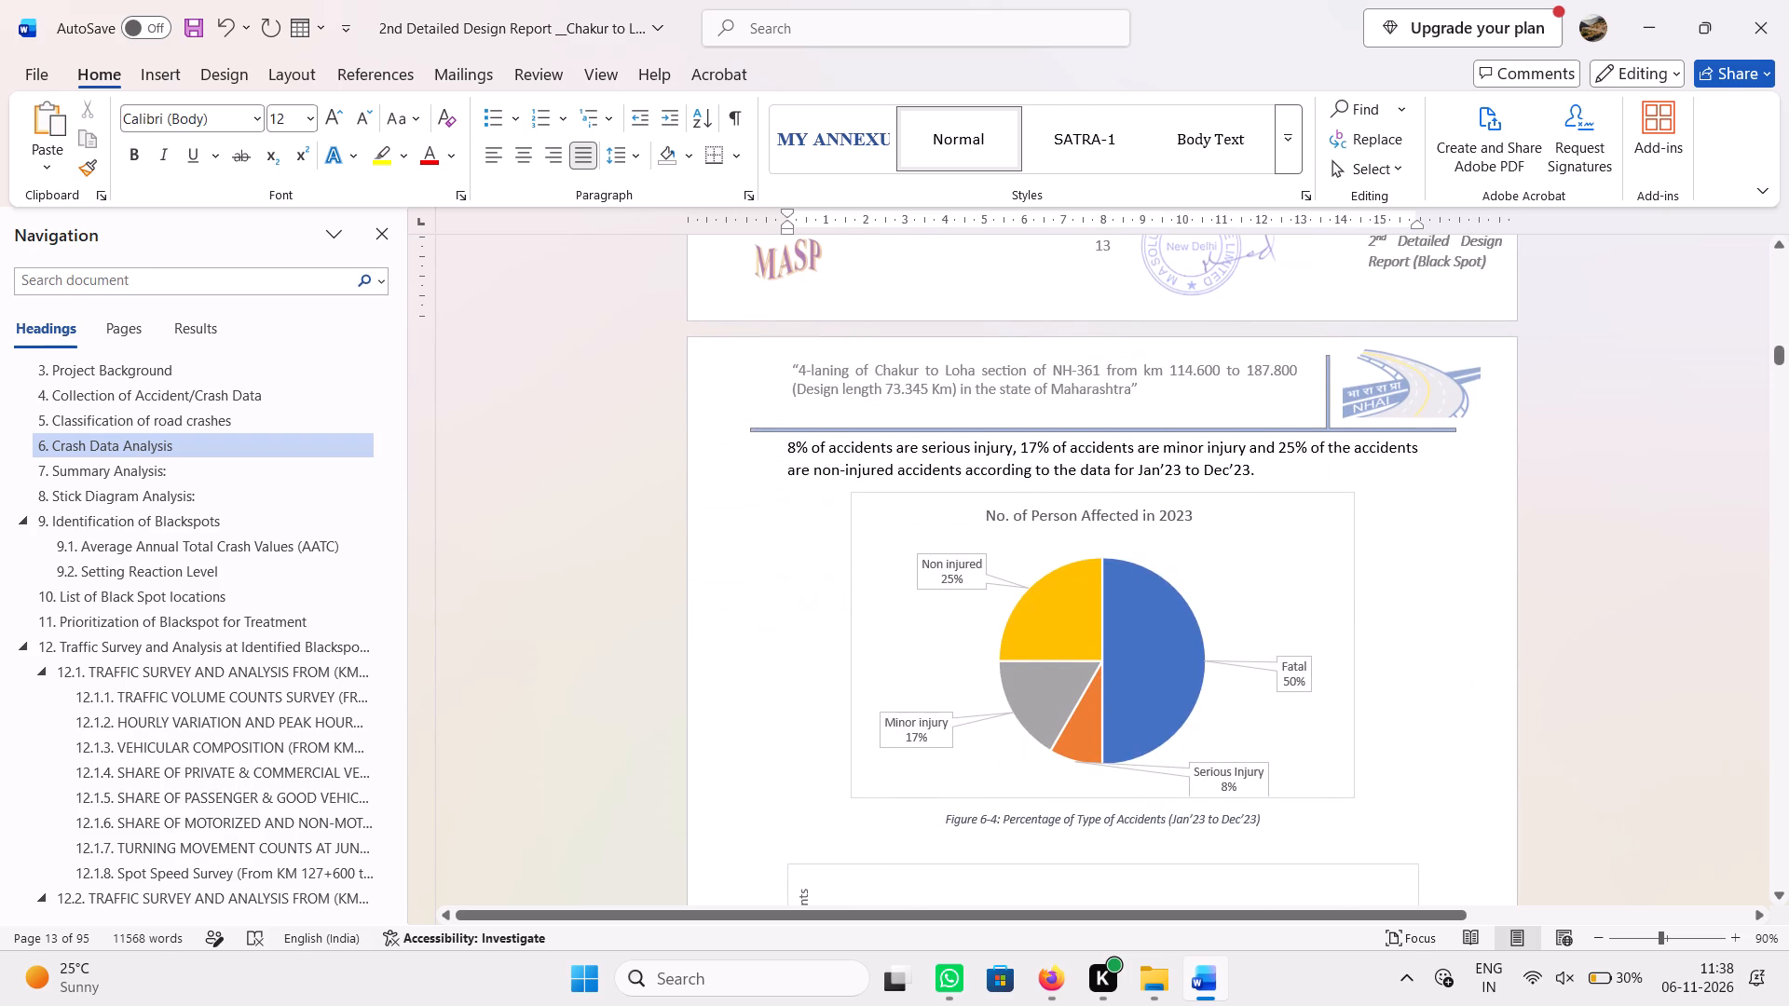
pyautogui.click(1054, 518)
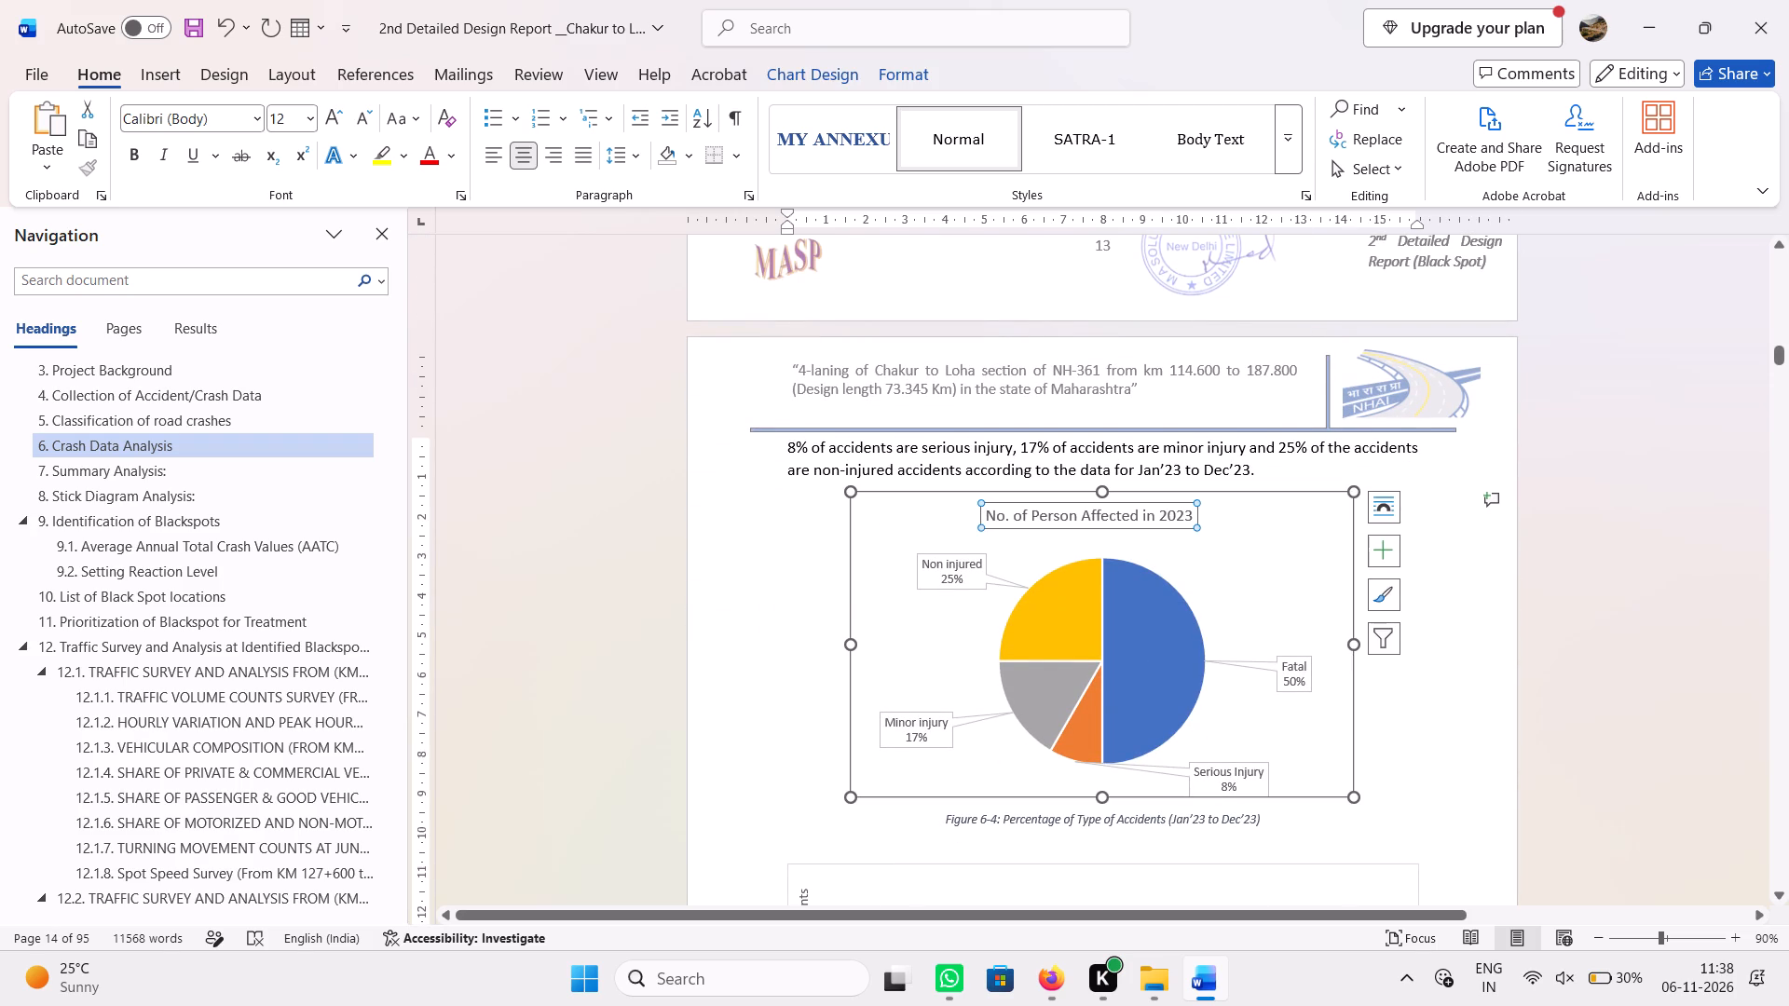
pyautogui.click(1036, 473)
pyautogui.scroll(1, 1044, 477)
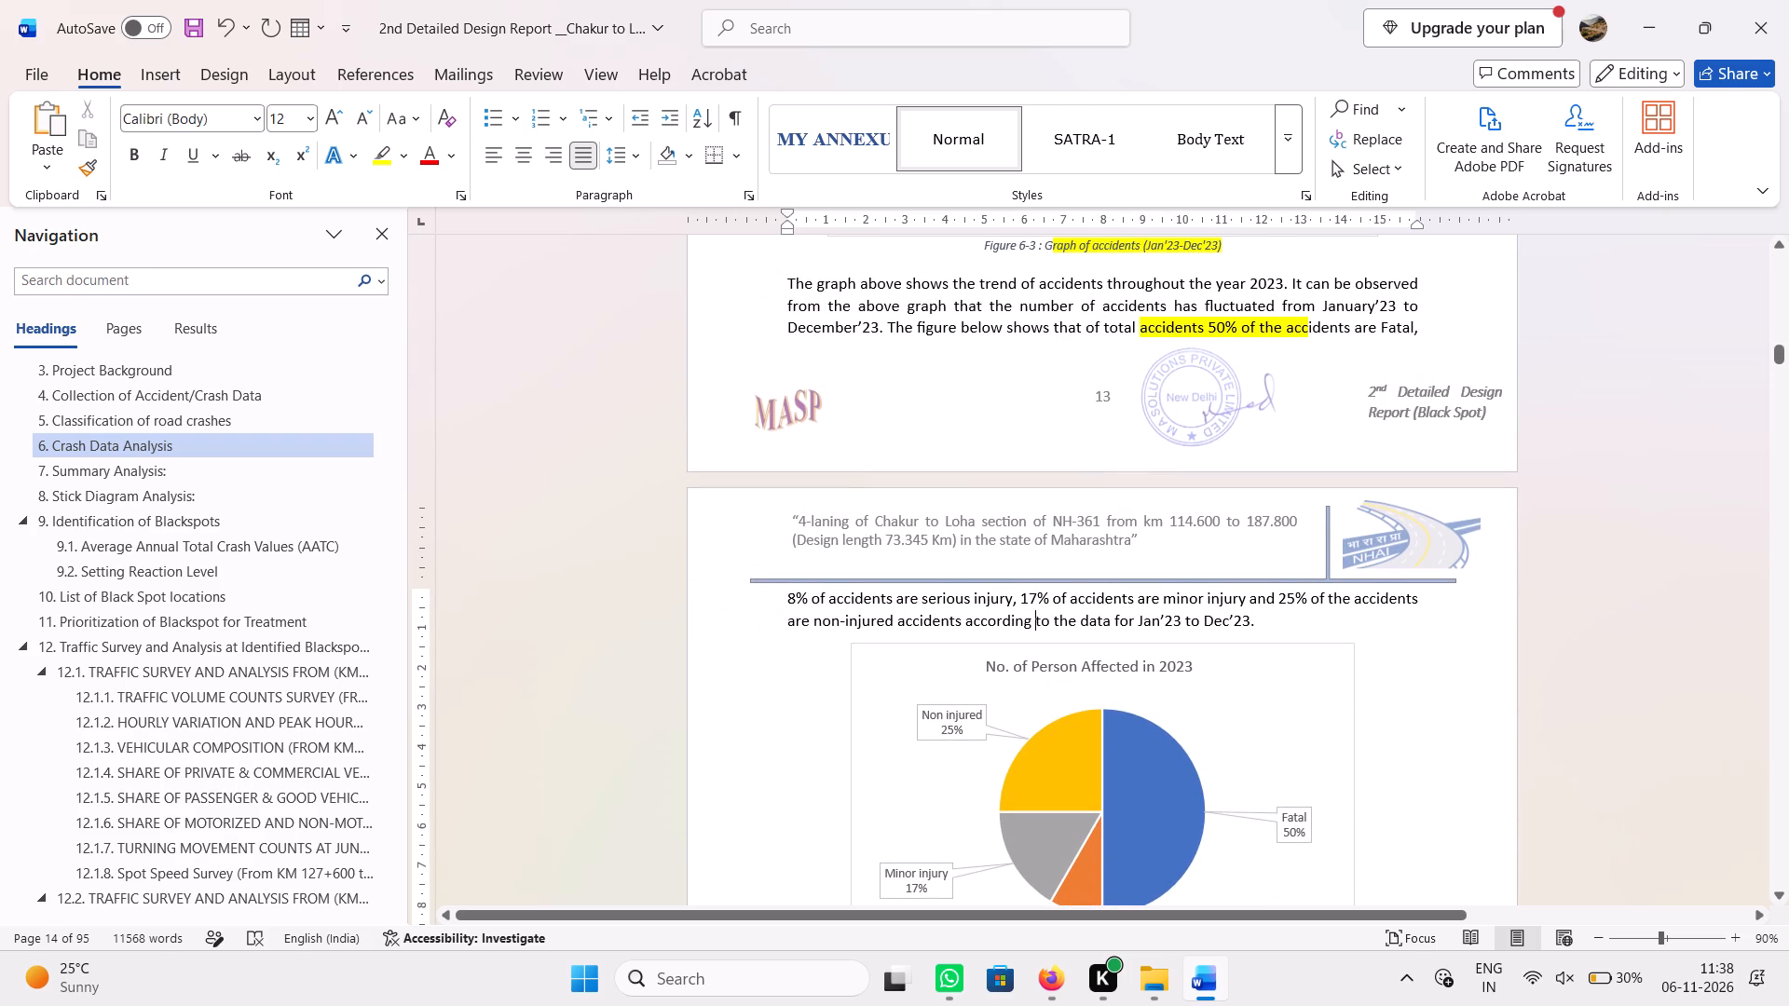
pyautogui.moveTo(1141, 327); pyautogui.dragTo(1228, 322)
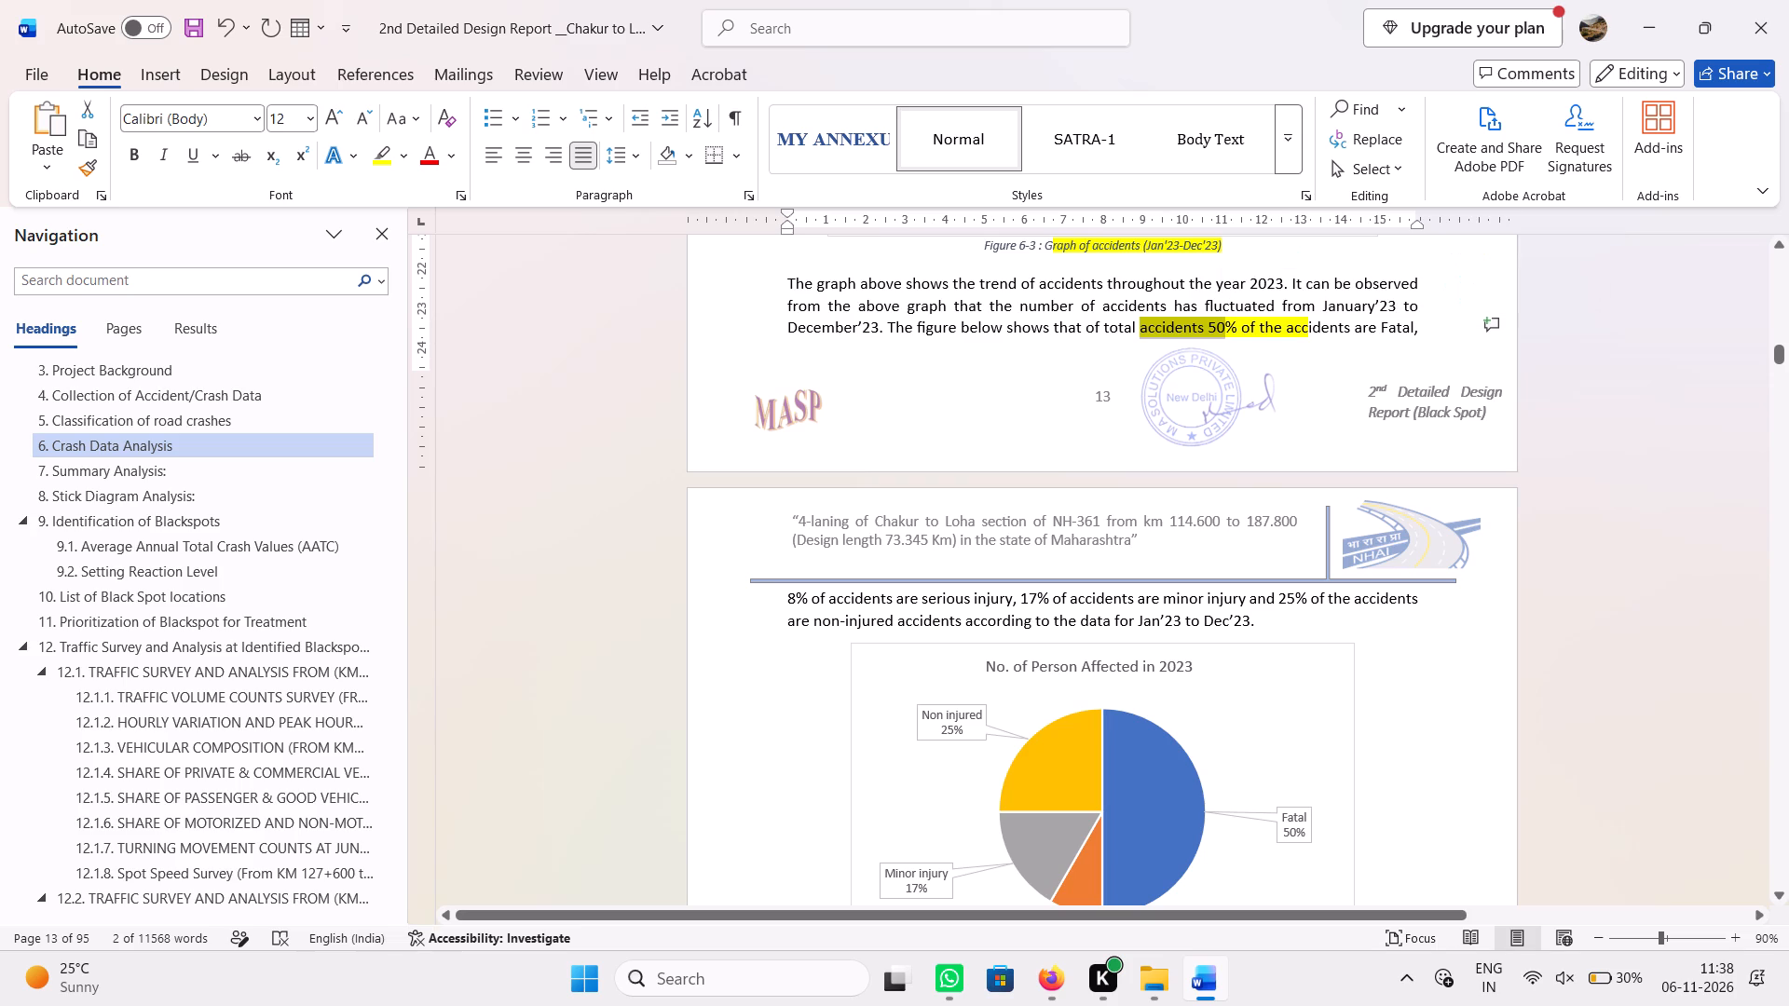
pyautogui.click(1160, 790)
pyautogui.click(1235, 329)
pyautogui.moveTo(1225, 328); pyautogui.dragTo(1366, 325)
pyautogui.click(1317, 331)
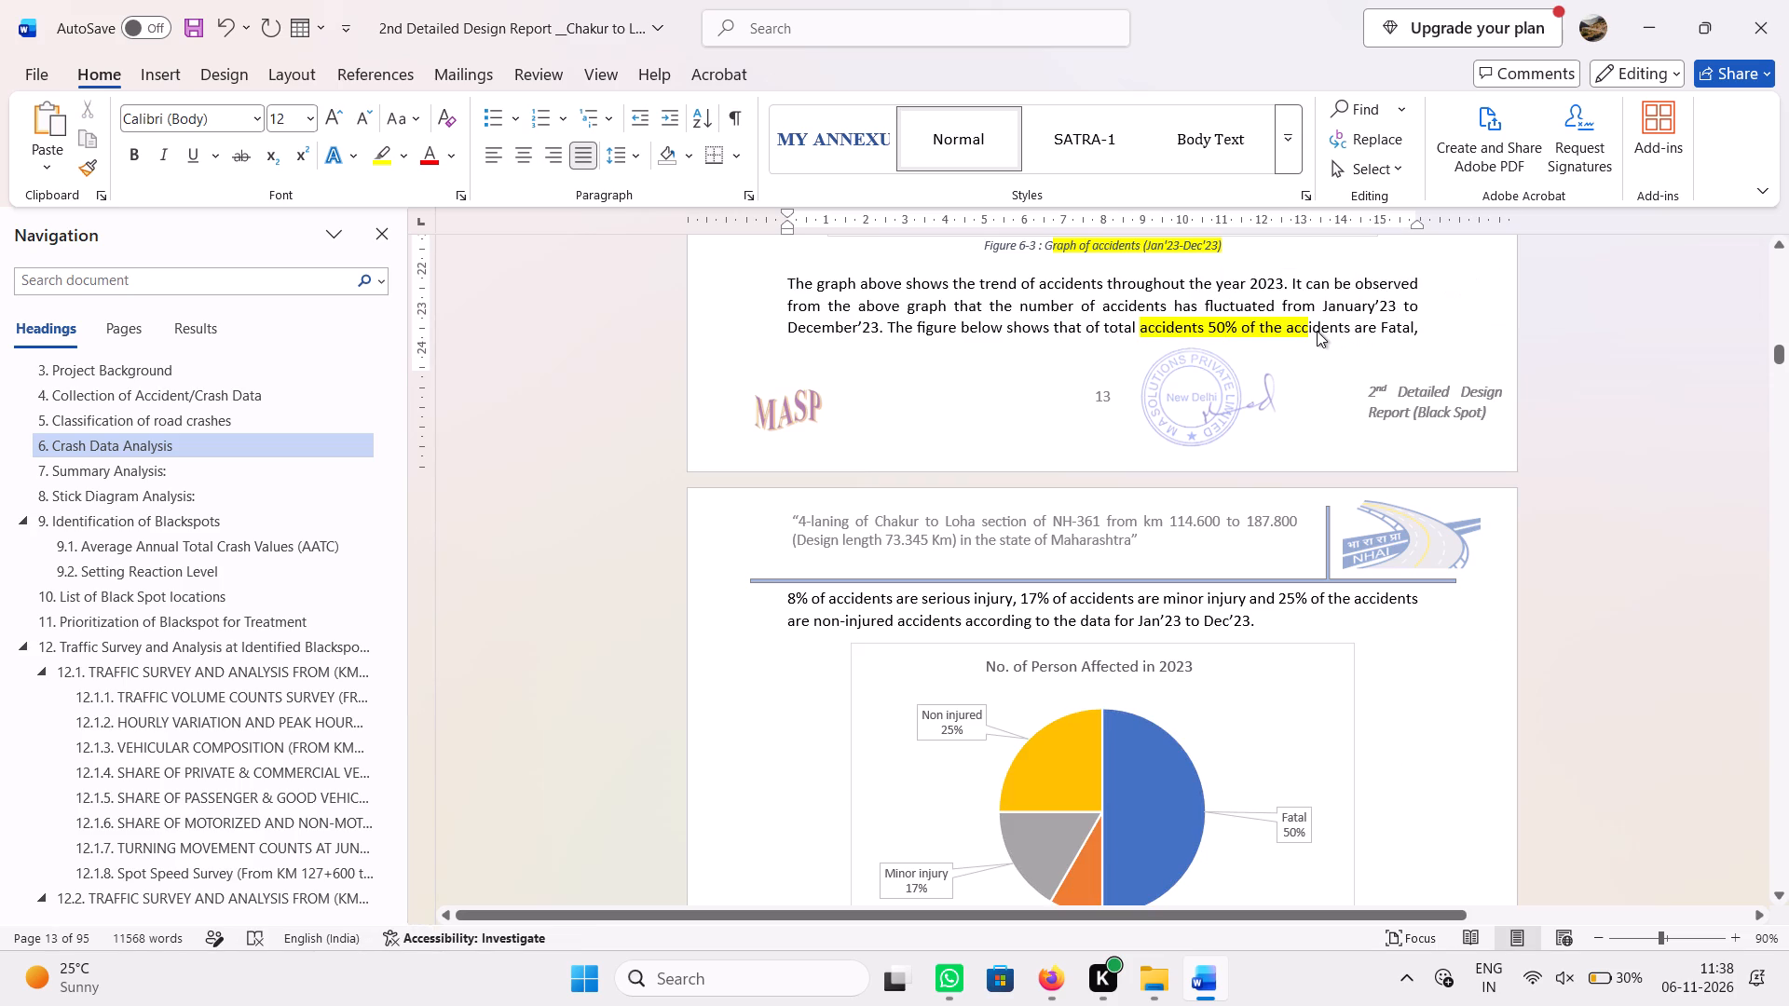
pyautogui.scroll(-1, 1317, 331)
pyautogui.scroll(2, 1223, 347)
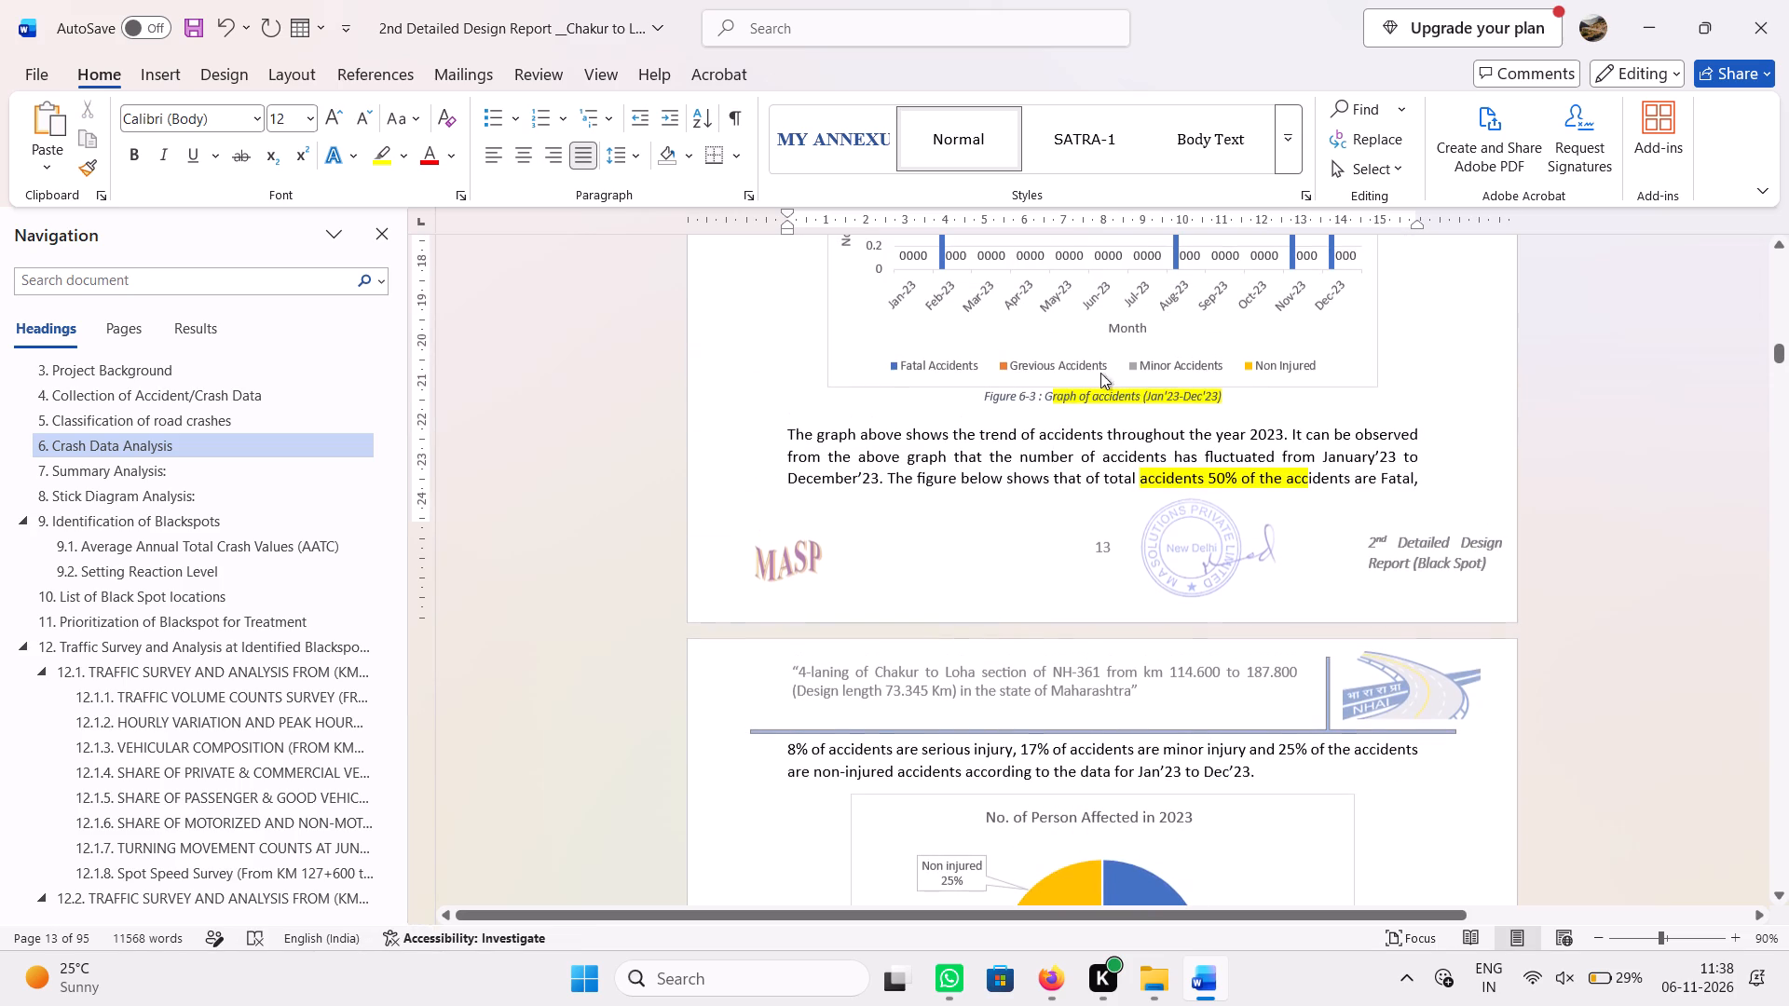
# Extend the yellow highlight in the 2023 accident paragraph so it covers "total accidents 50%".
pyautogui.moveTo(1134, 474); pyautogui.dragTo(1236, 475)
pyautogui.click(1120, 487)
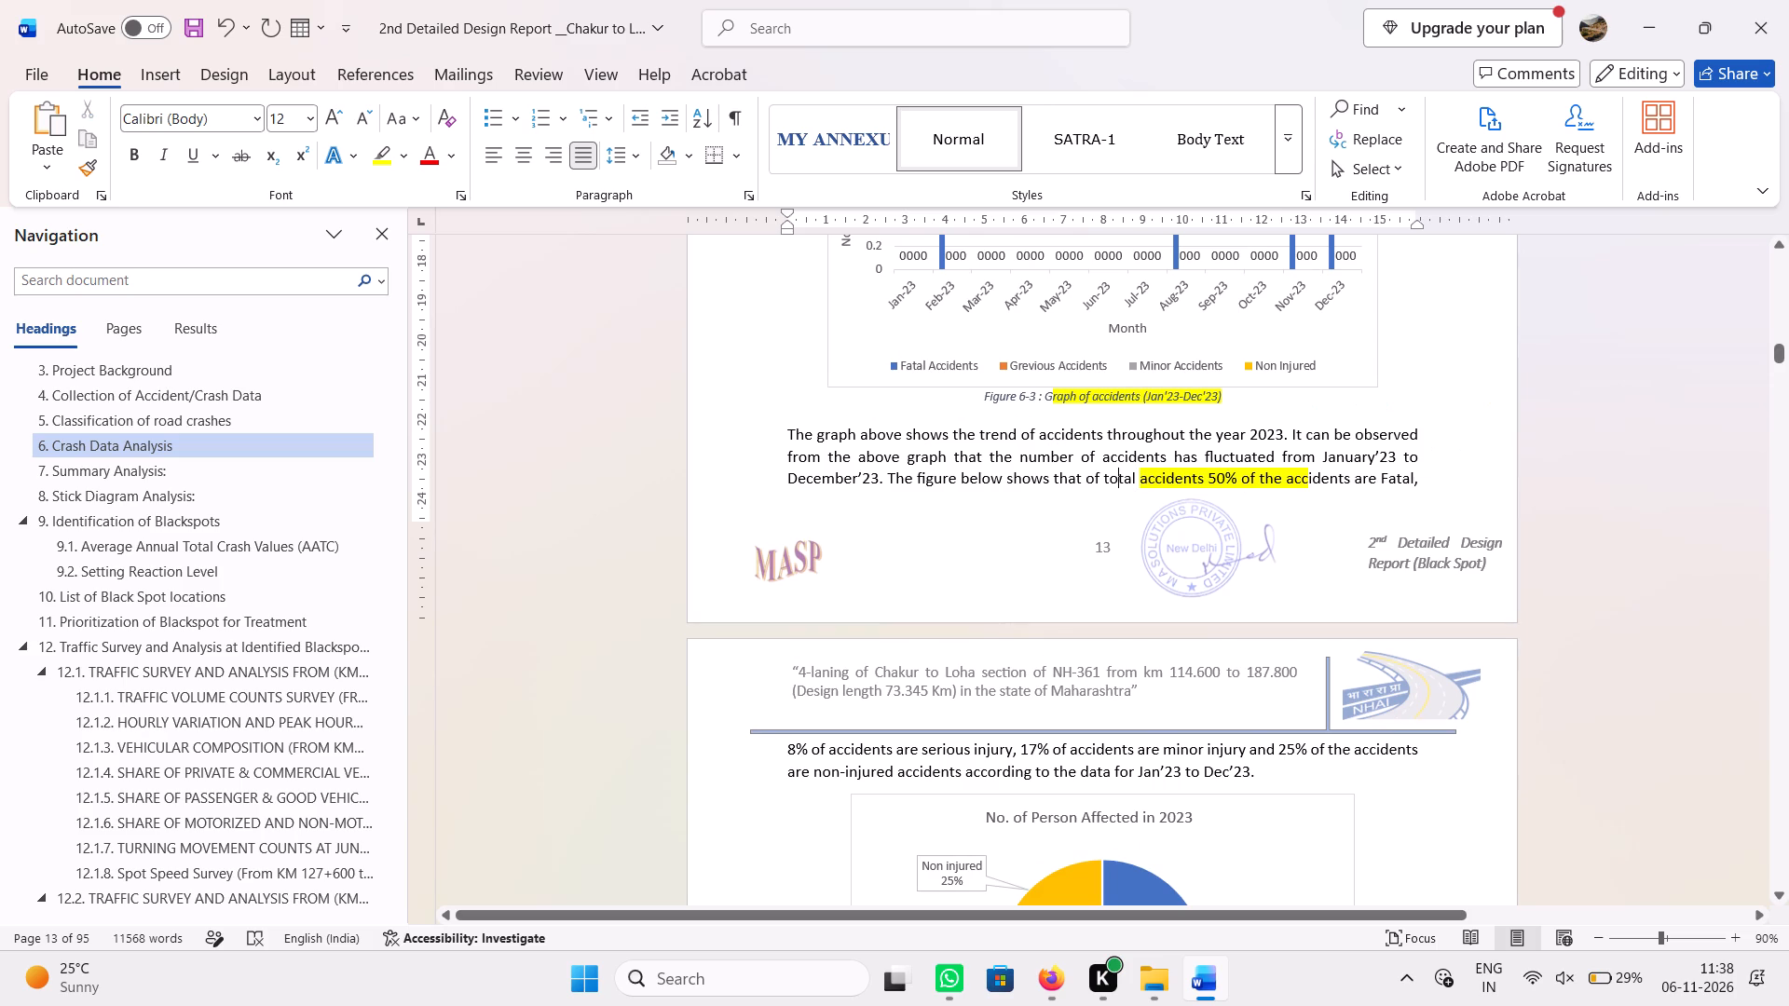
pyautogui.moveTo(1102, 481); pyautogui.dragTo(1250, 478)
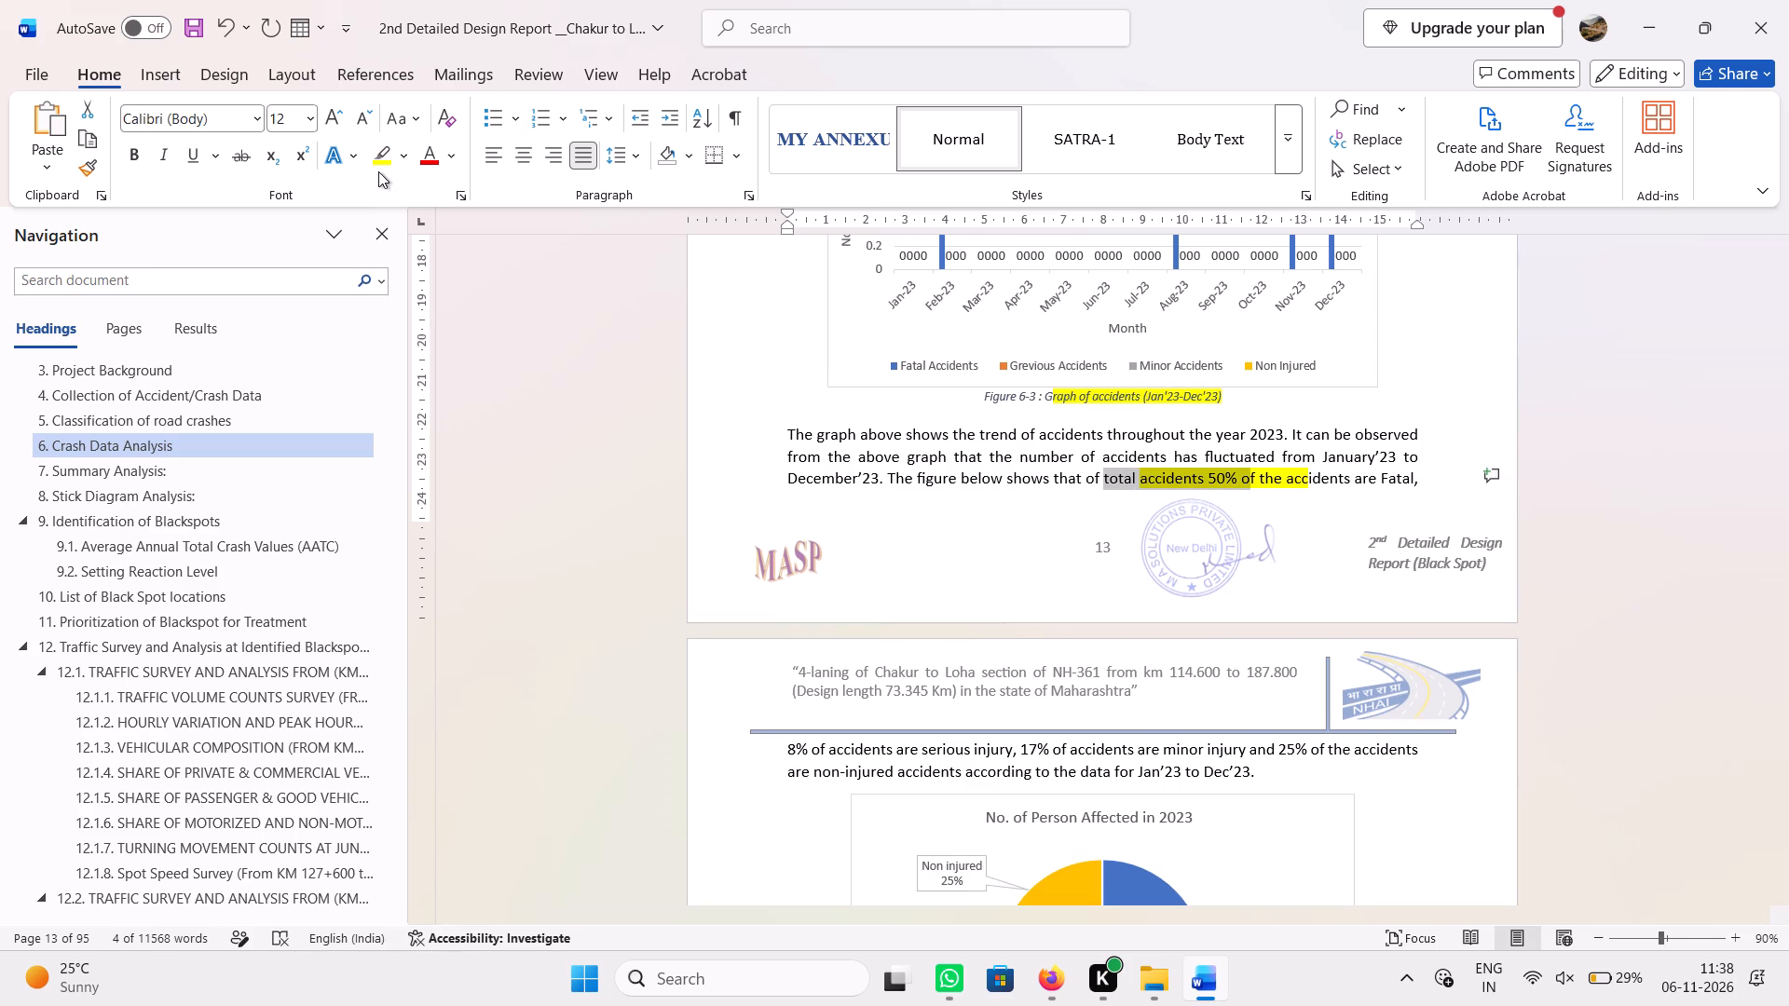
pyautogui.click(378, 164)
# Review the charts, tables, captions and descriptive paragraphs of the 2023, 2024 and 2025 accident data in Section 6.
pyautogui.scroll(-4, 1068, 465)
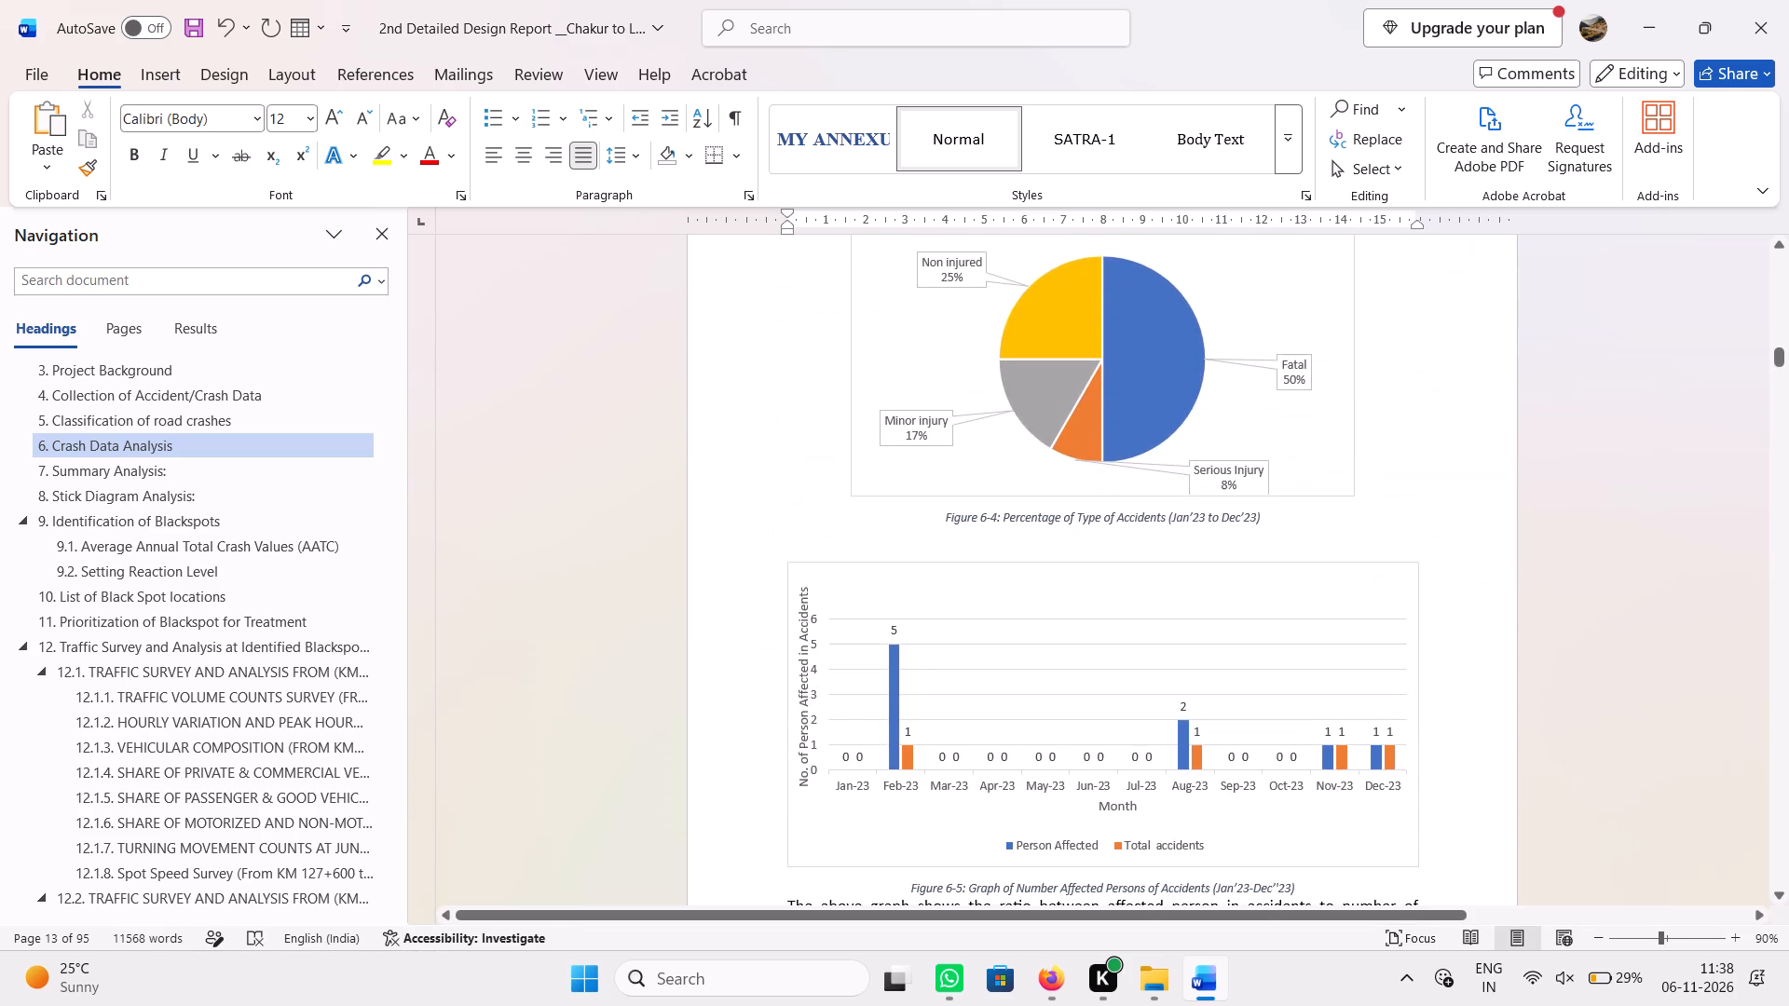
pyautogui.scroll(4, 1068, 465)
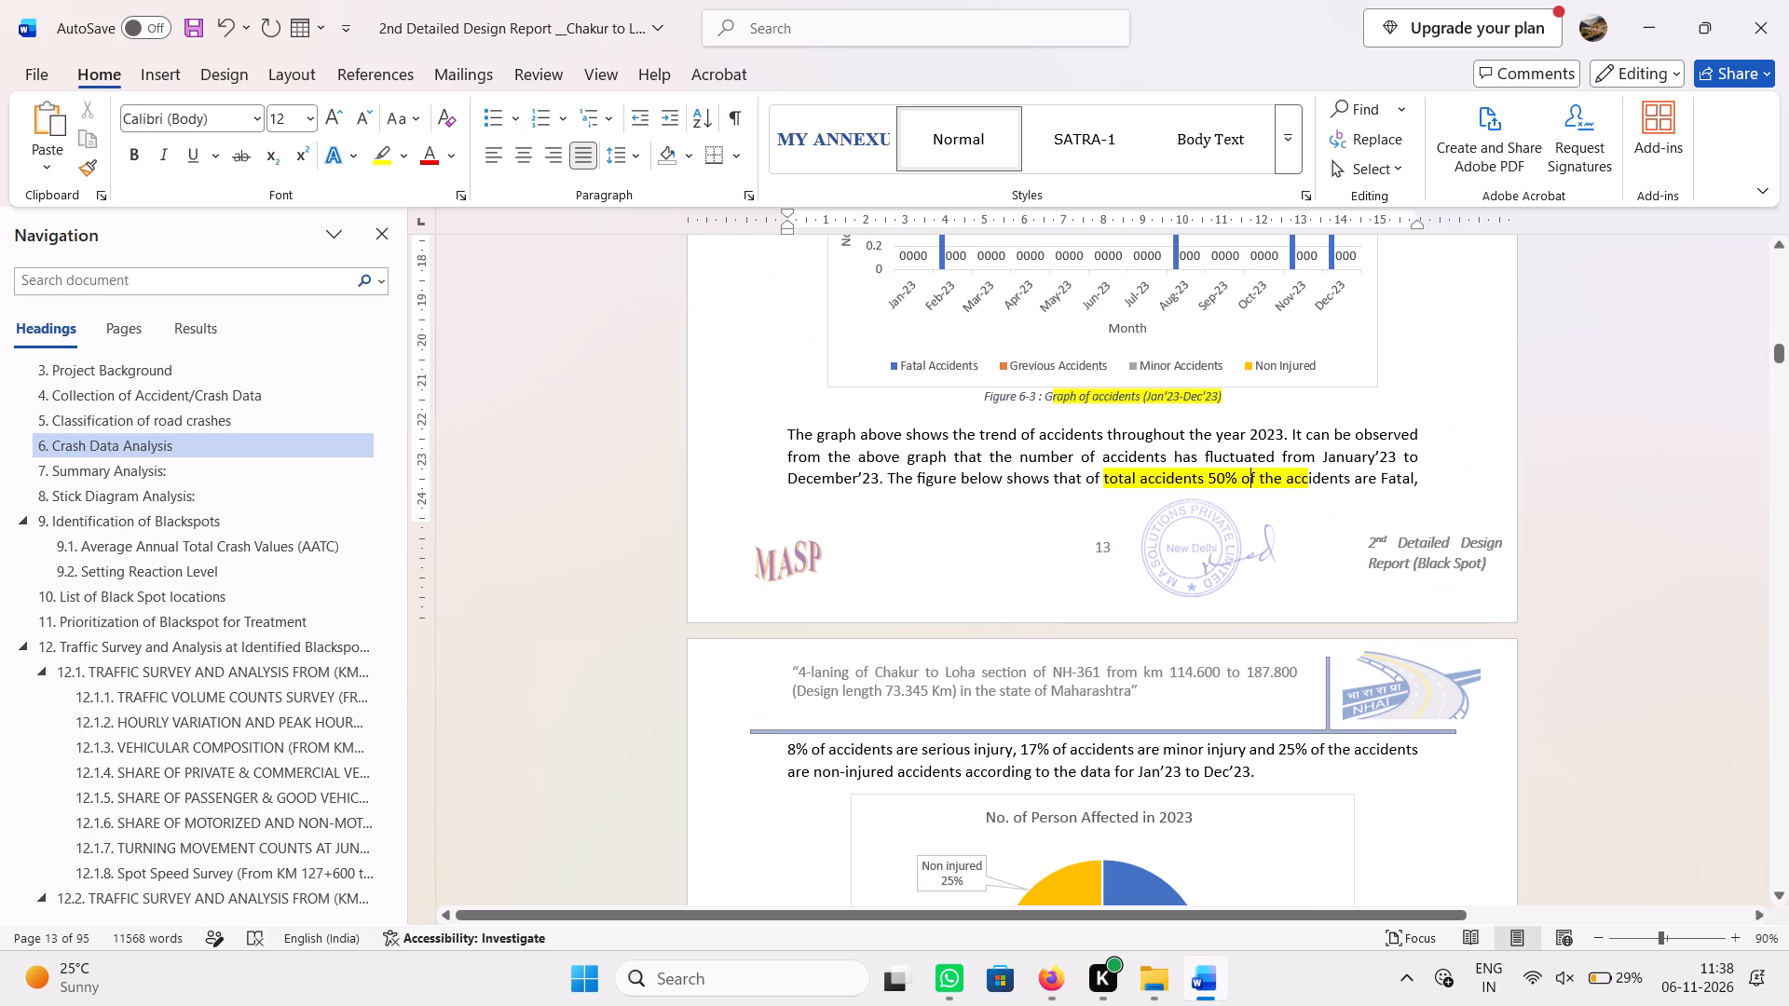
pyautogui.scroll(-6, 1112, 468)
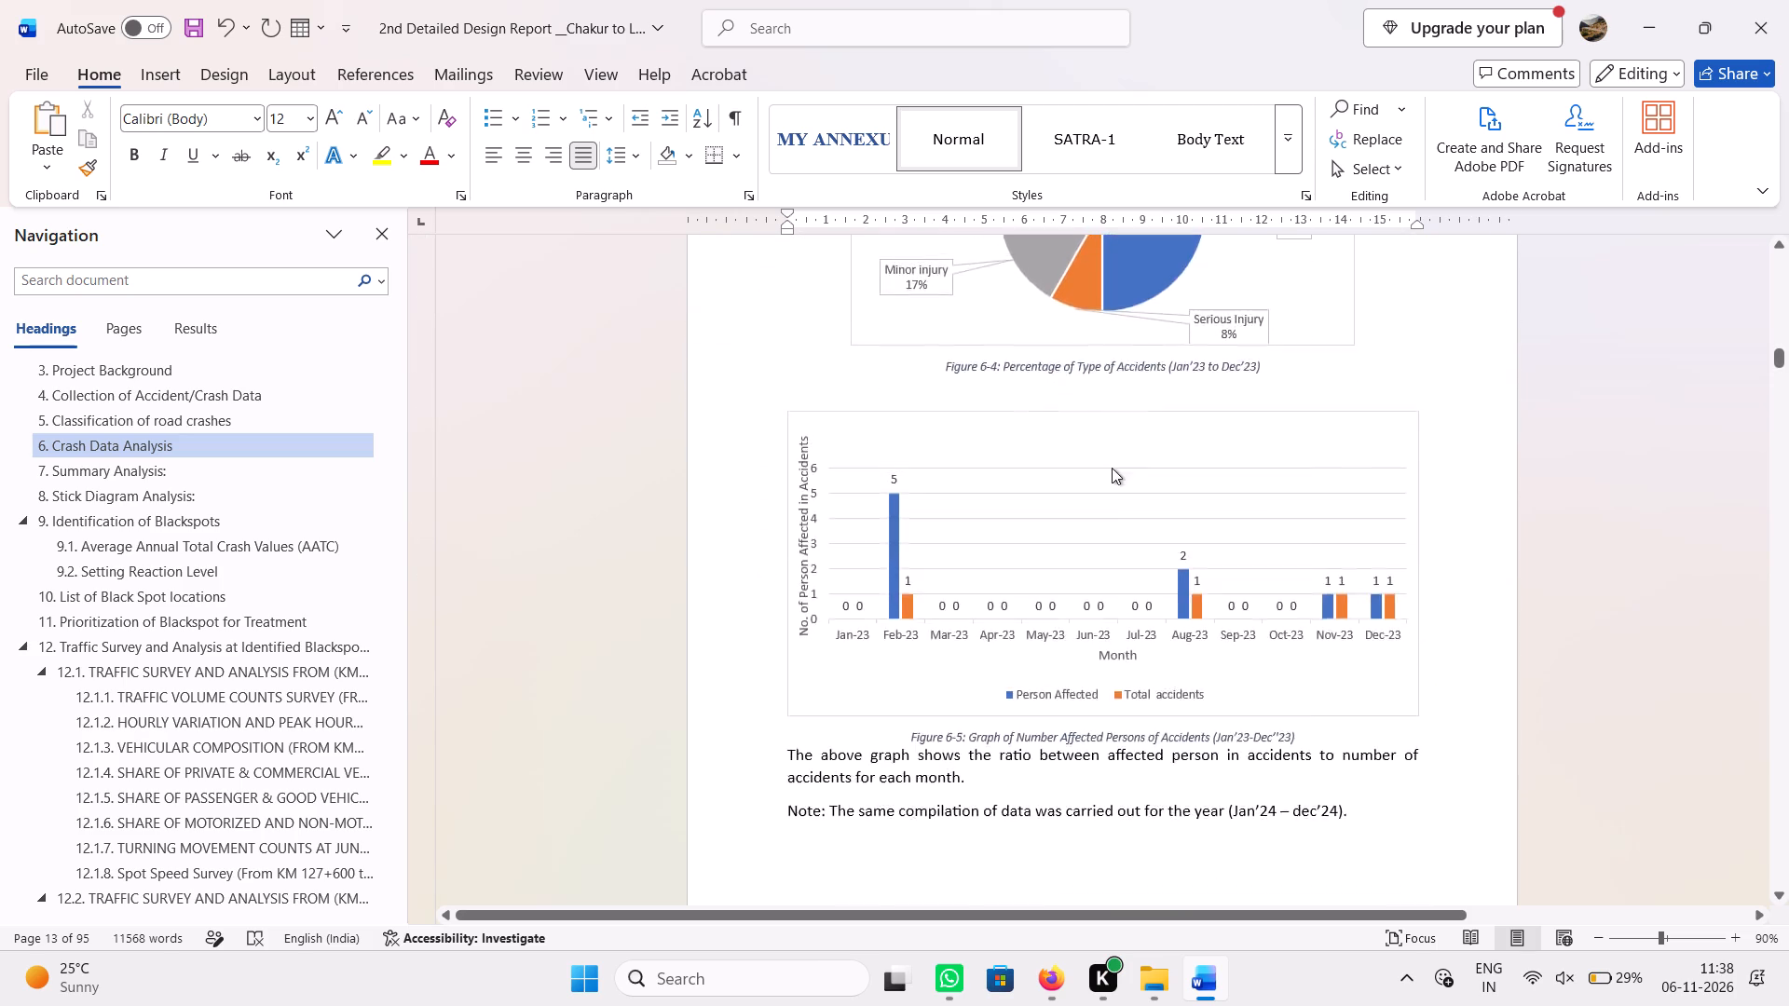
pyautogui.scroll(-13, 1112, 468)
pyautogui.scroll(3, 1112, 468)
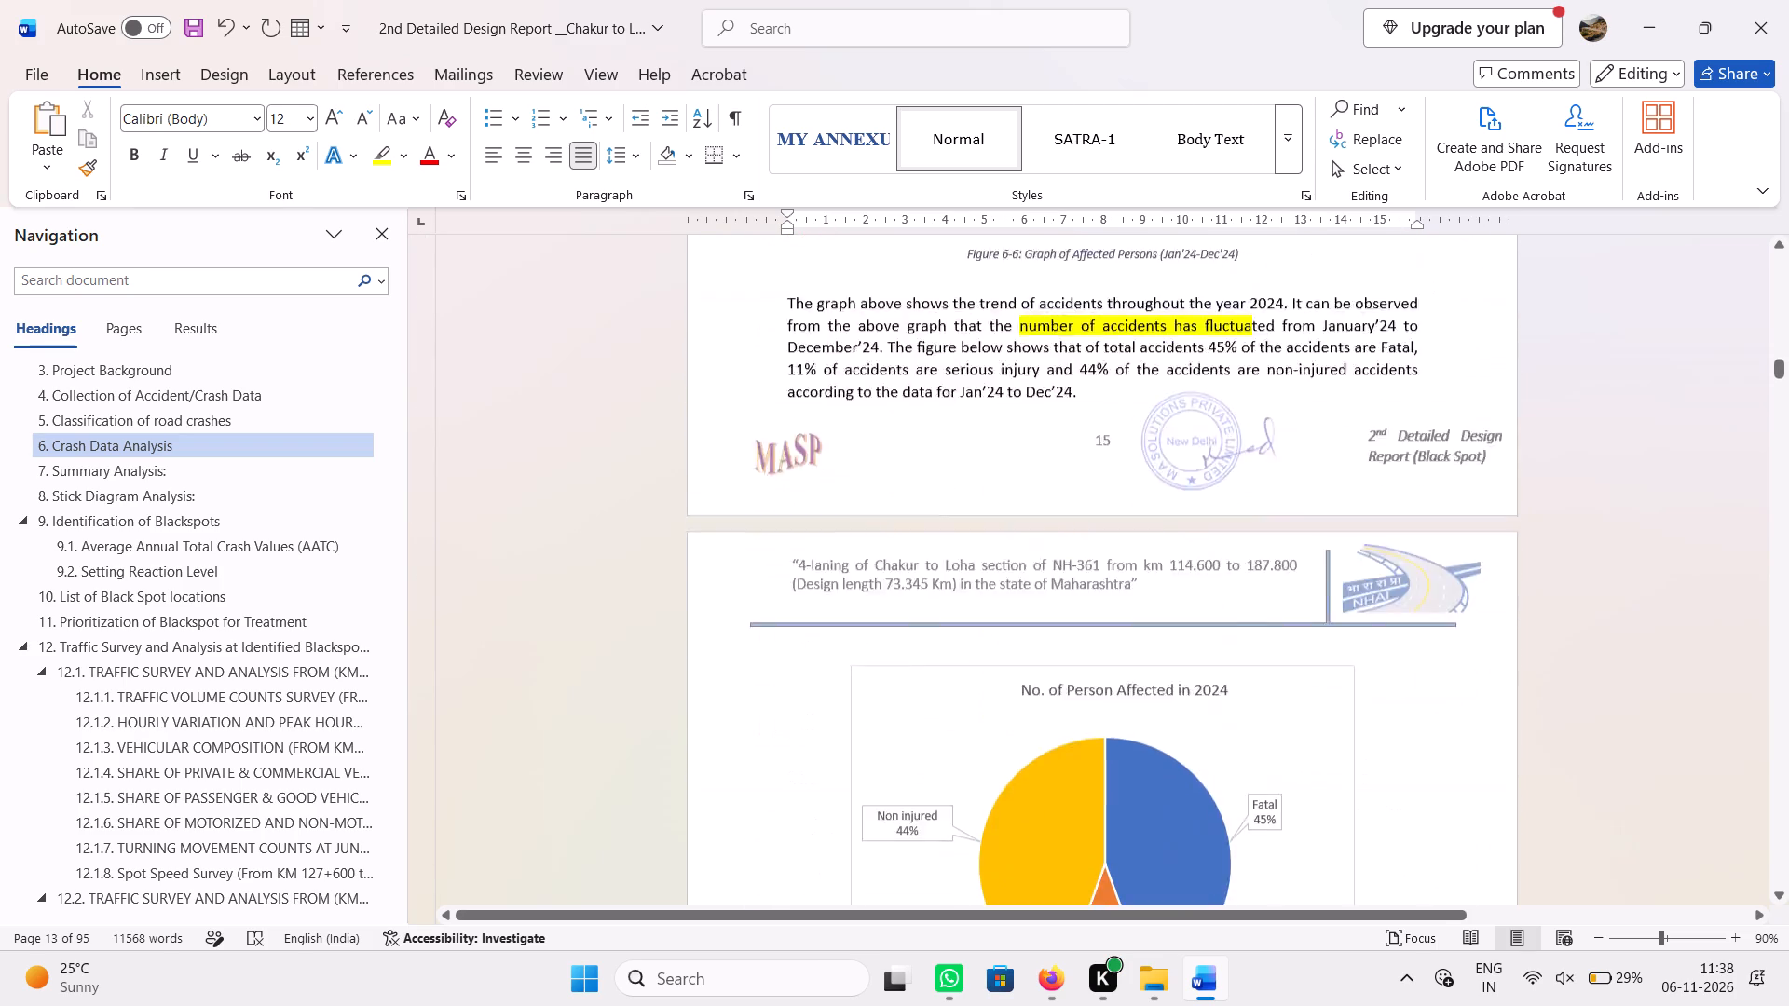
pyautogui.scroll(2, 1112, 468)
pyautogui.scroll(-11, 1112, 468)
pyautogui.scroll(-10, 1112, 468)
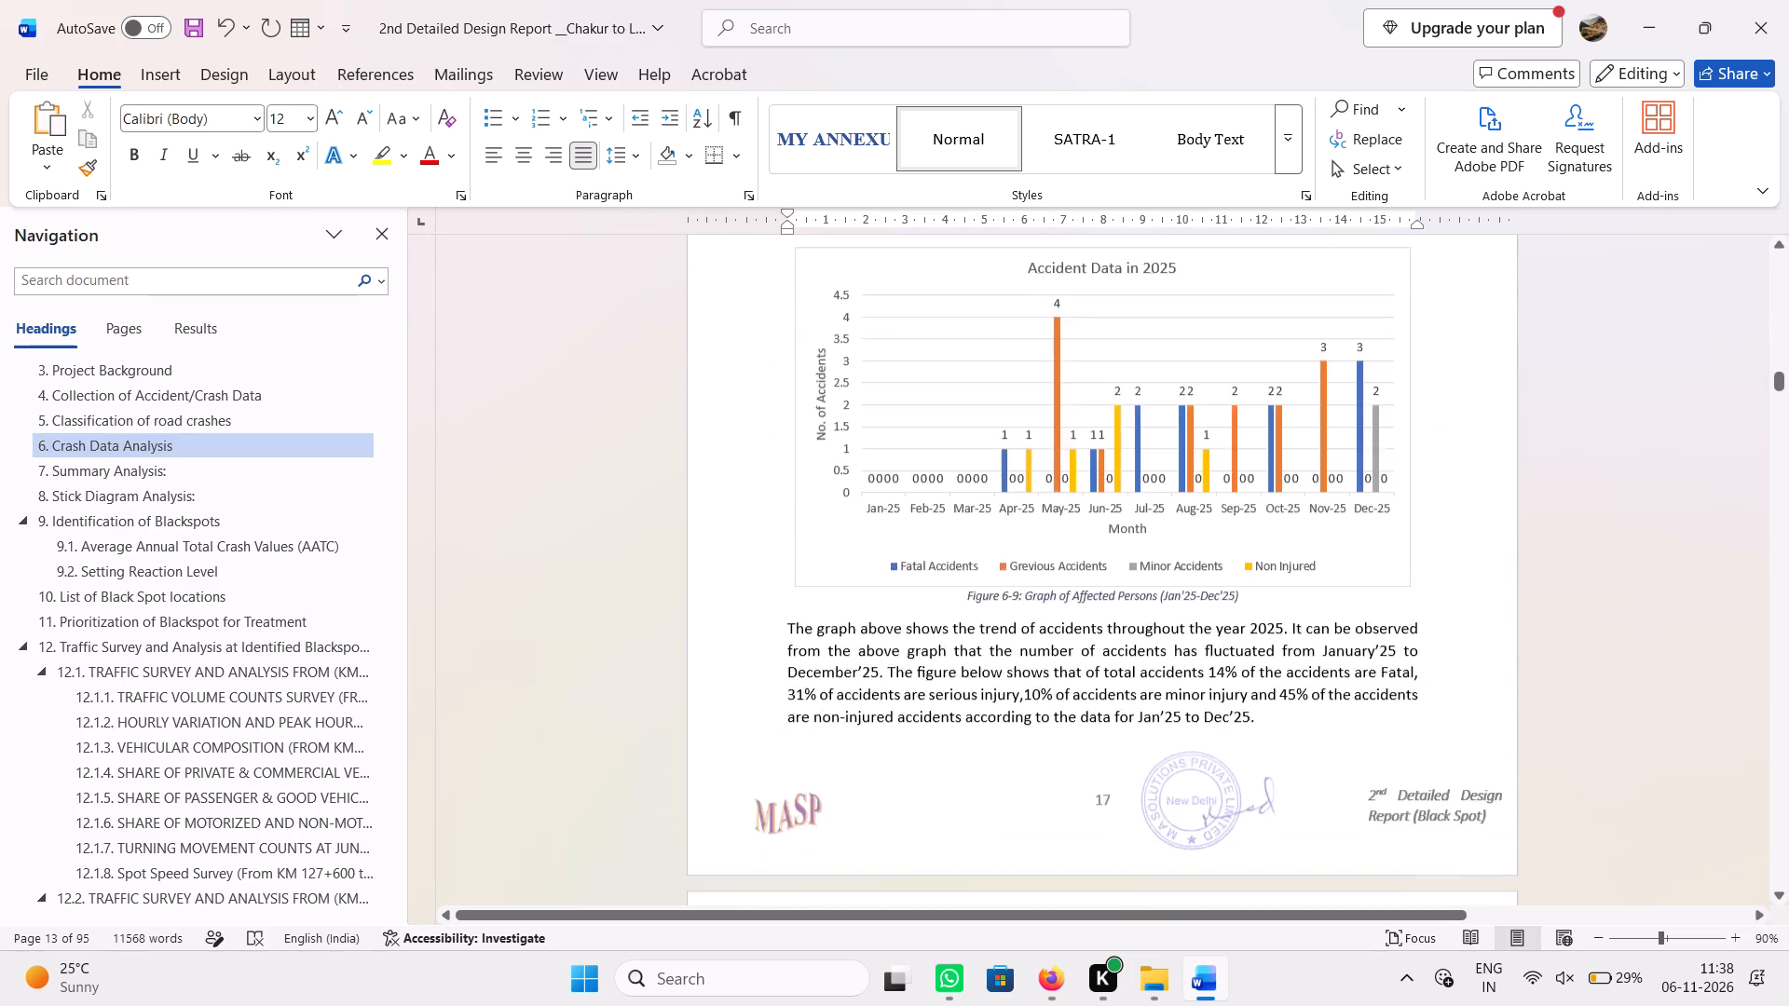
pyautogui.scroll(-2, 1112, 468)
pyautogui.scroll(14, 1112, 468)
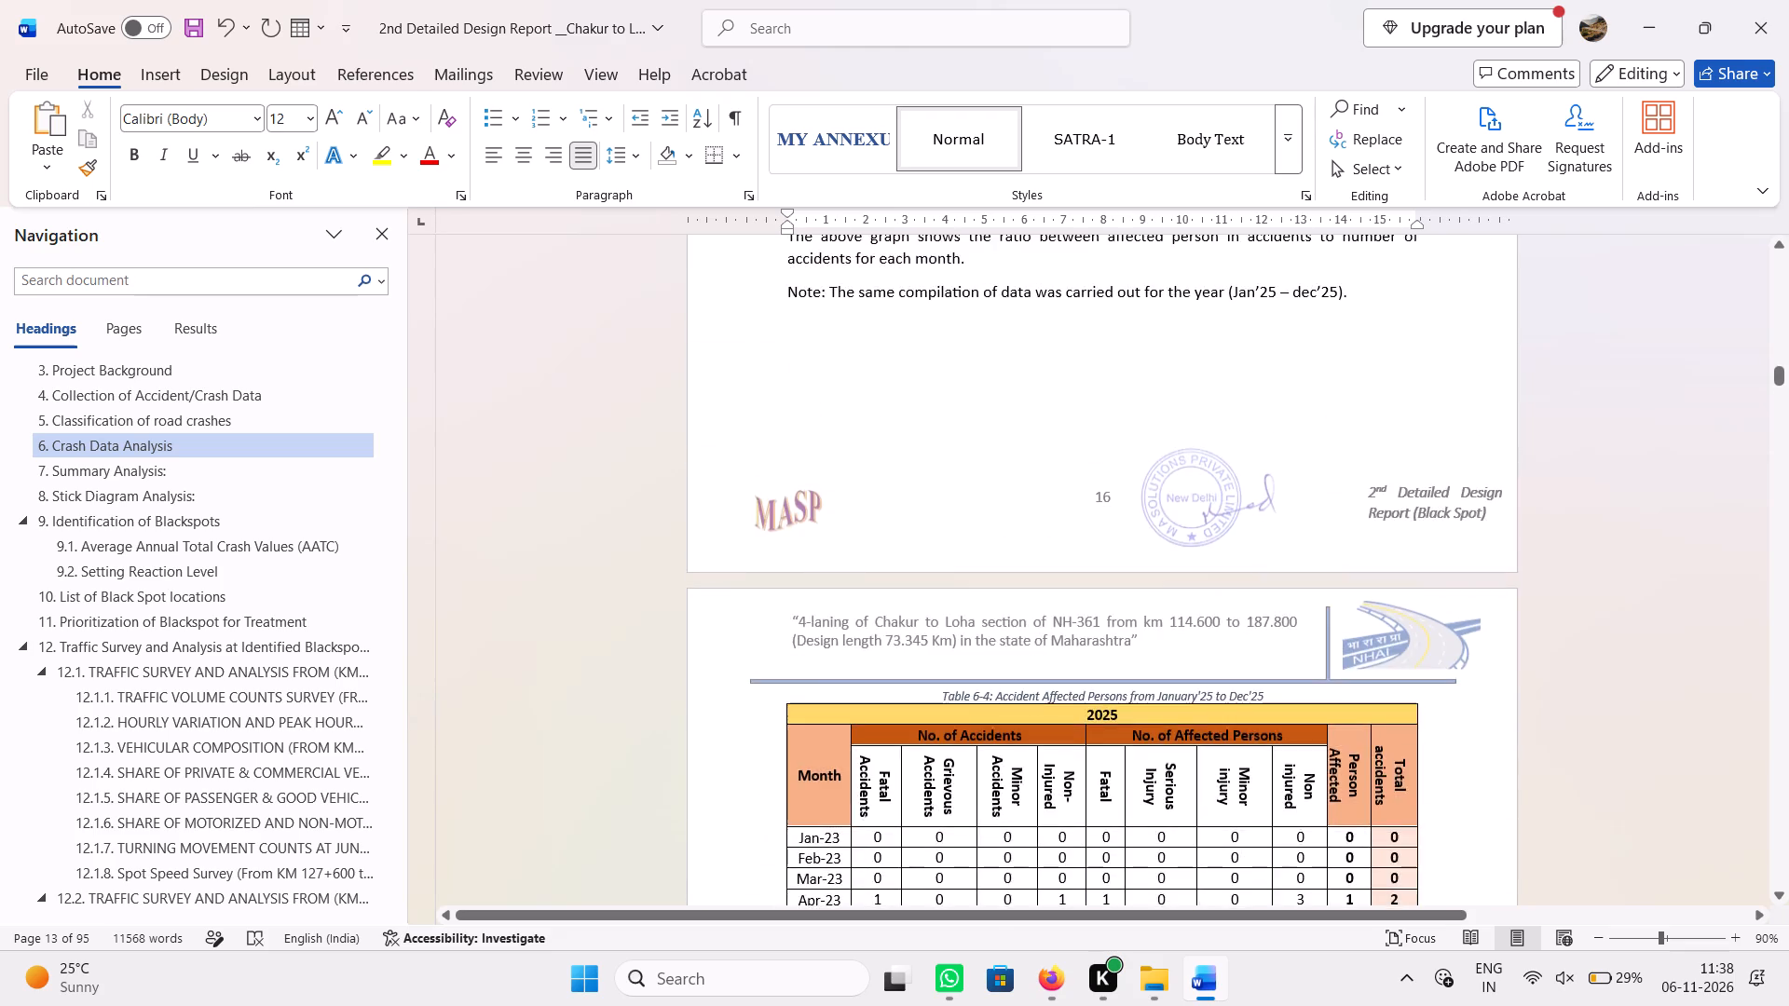
pyautogui.scroll(-7, 1112, 468)
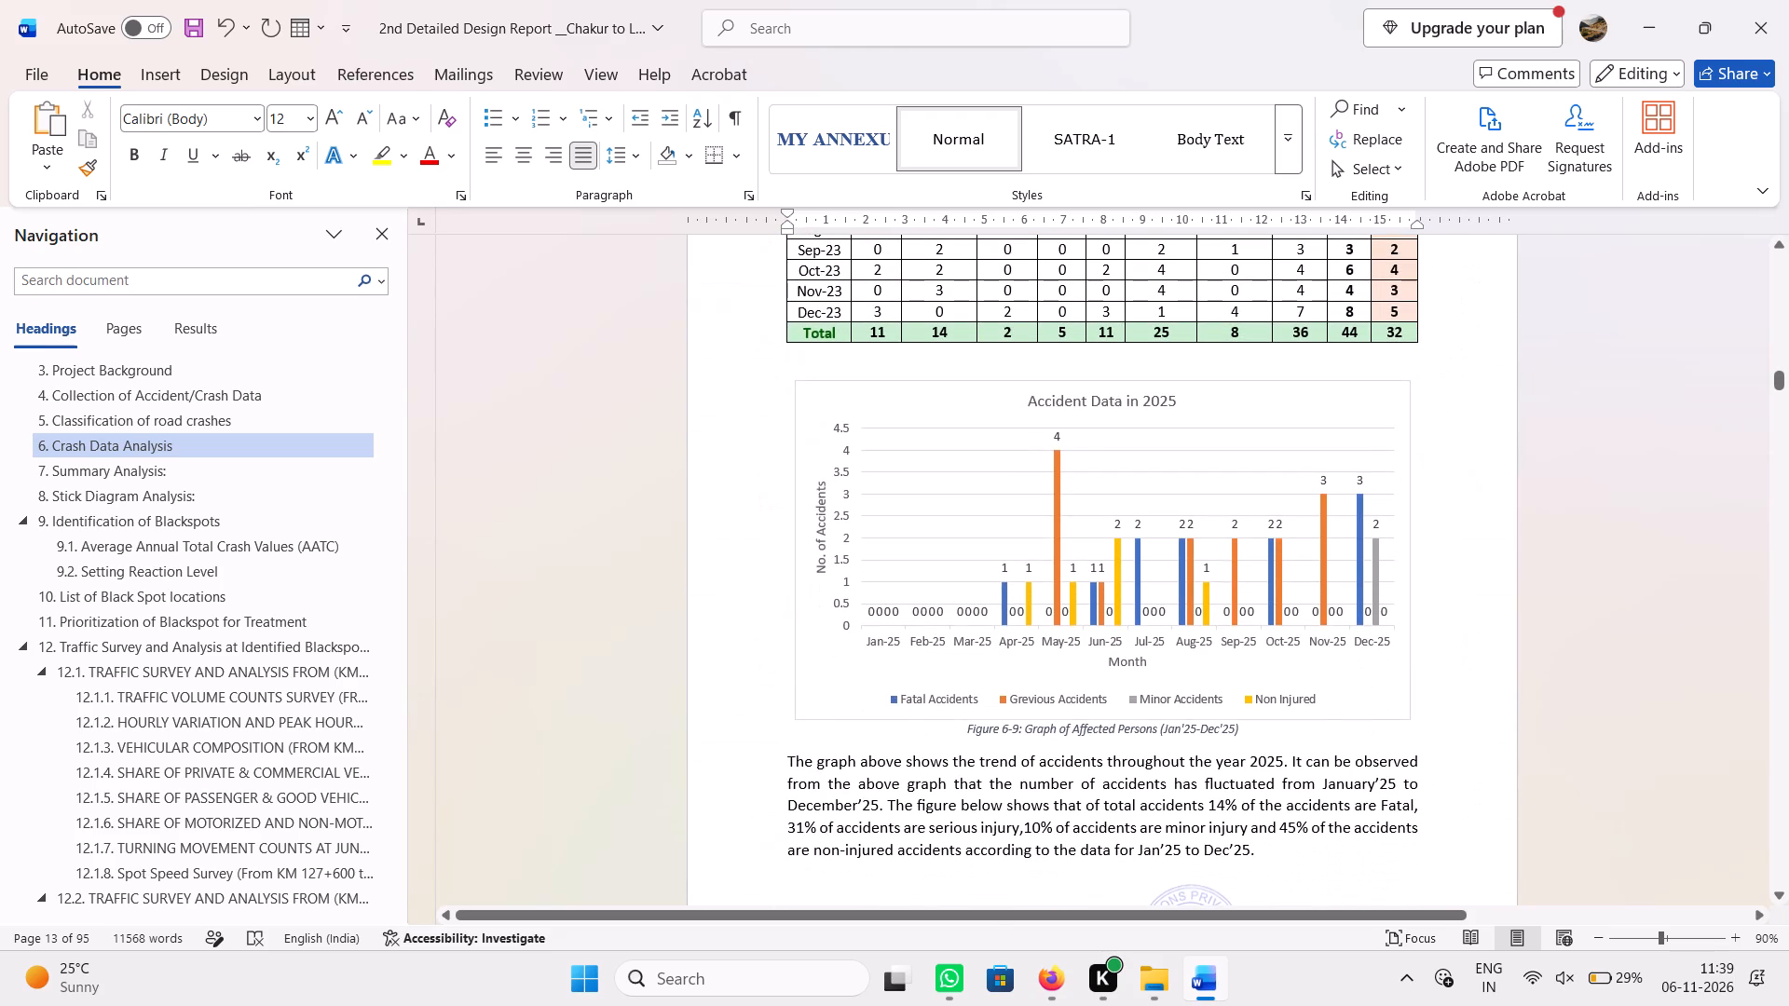
# Check the Figure 6-9 caption and the Grevious Accidents bars of the 2025 chart against Table 6-4's columns.
pyautogui.click(1111, 725)
pyautogui.click(1077, 730)
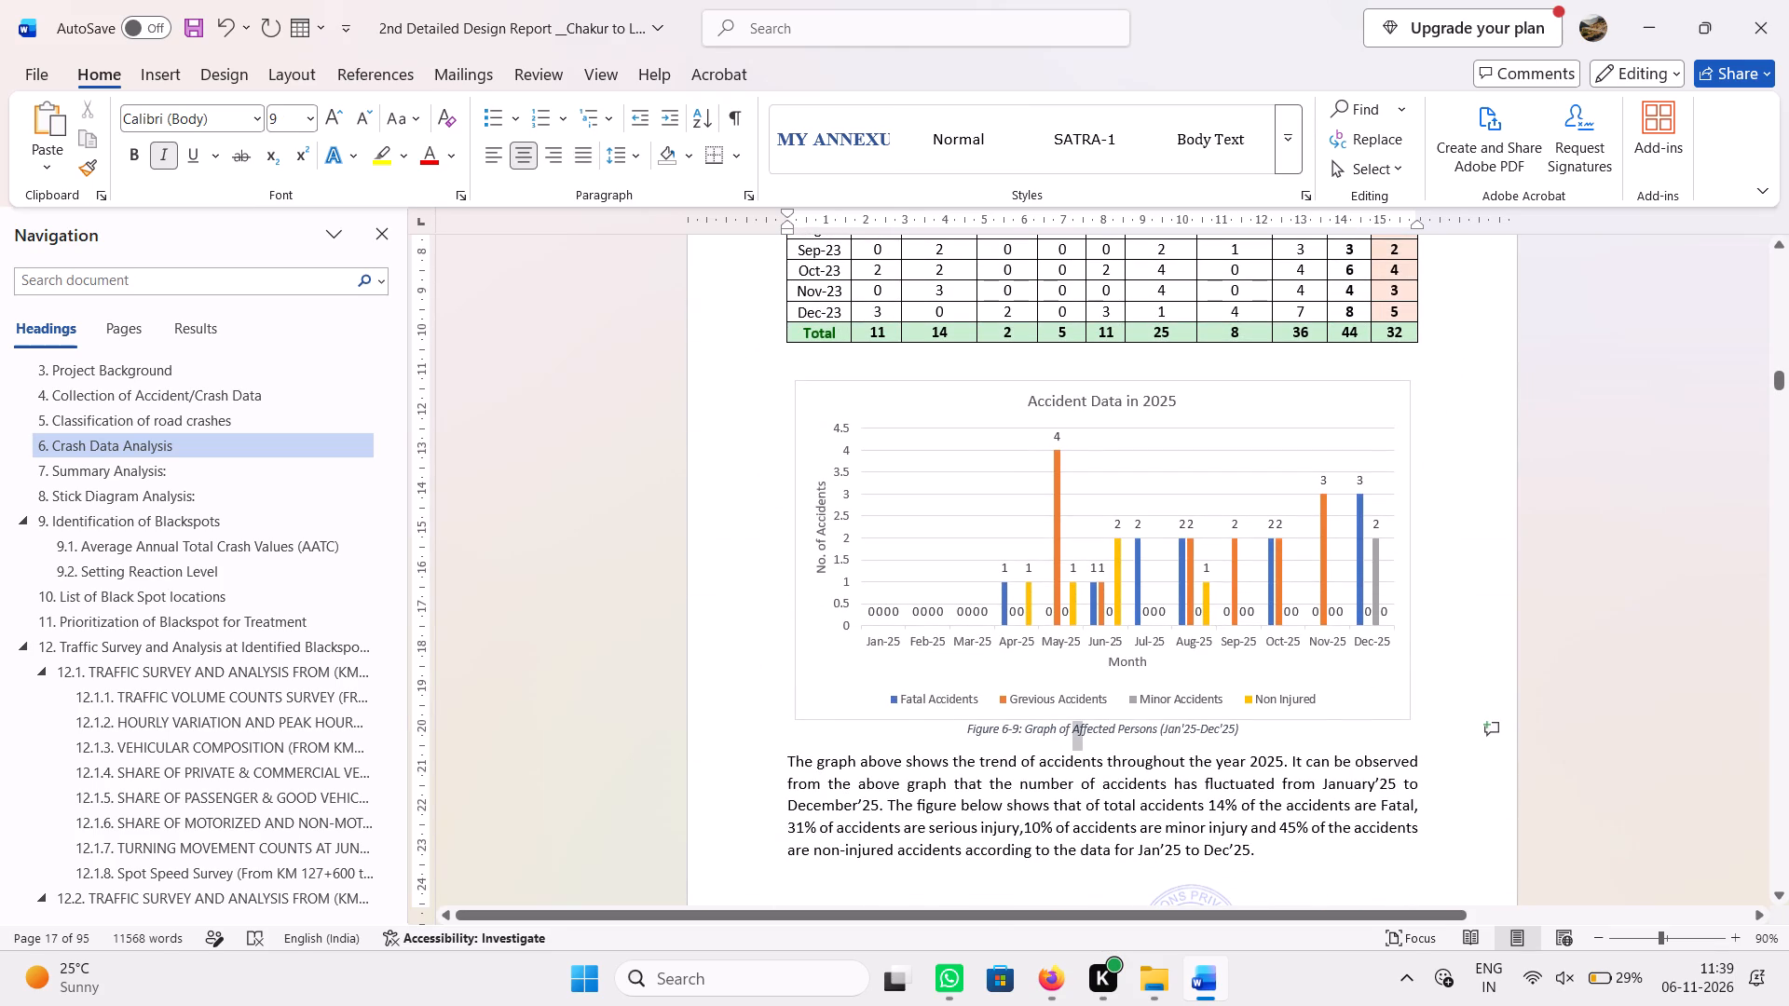
pyautogui.click(1060, 512)
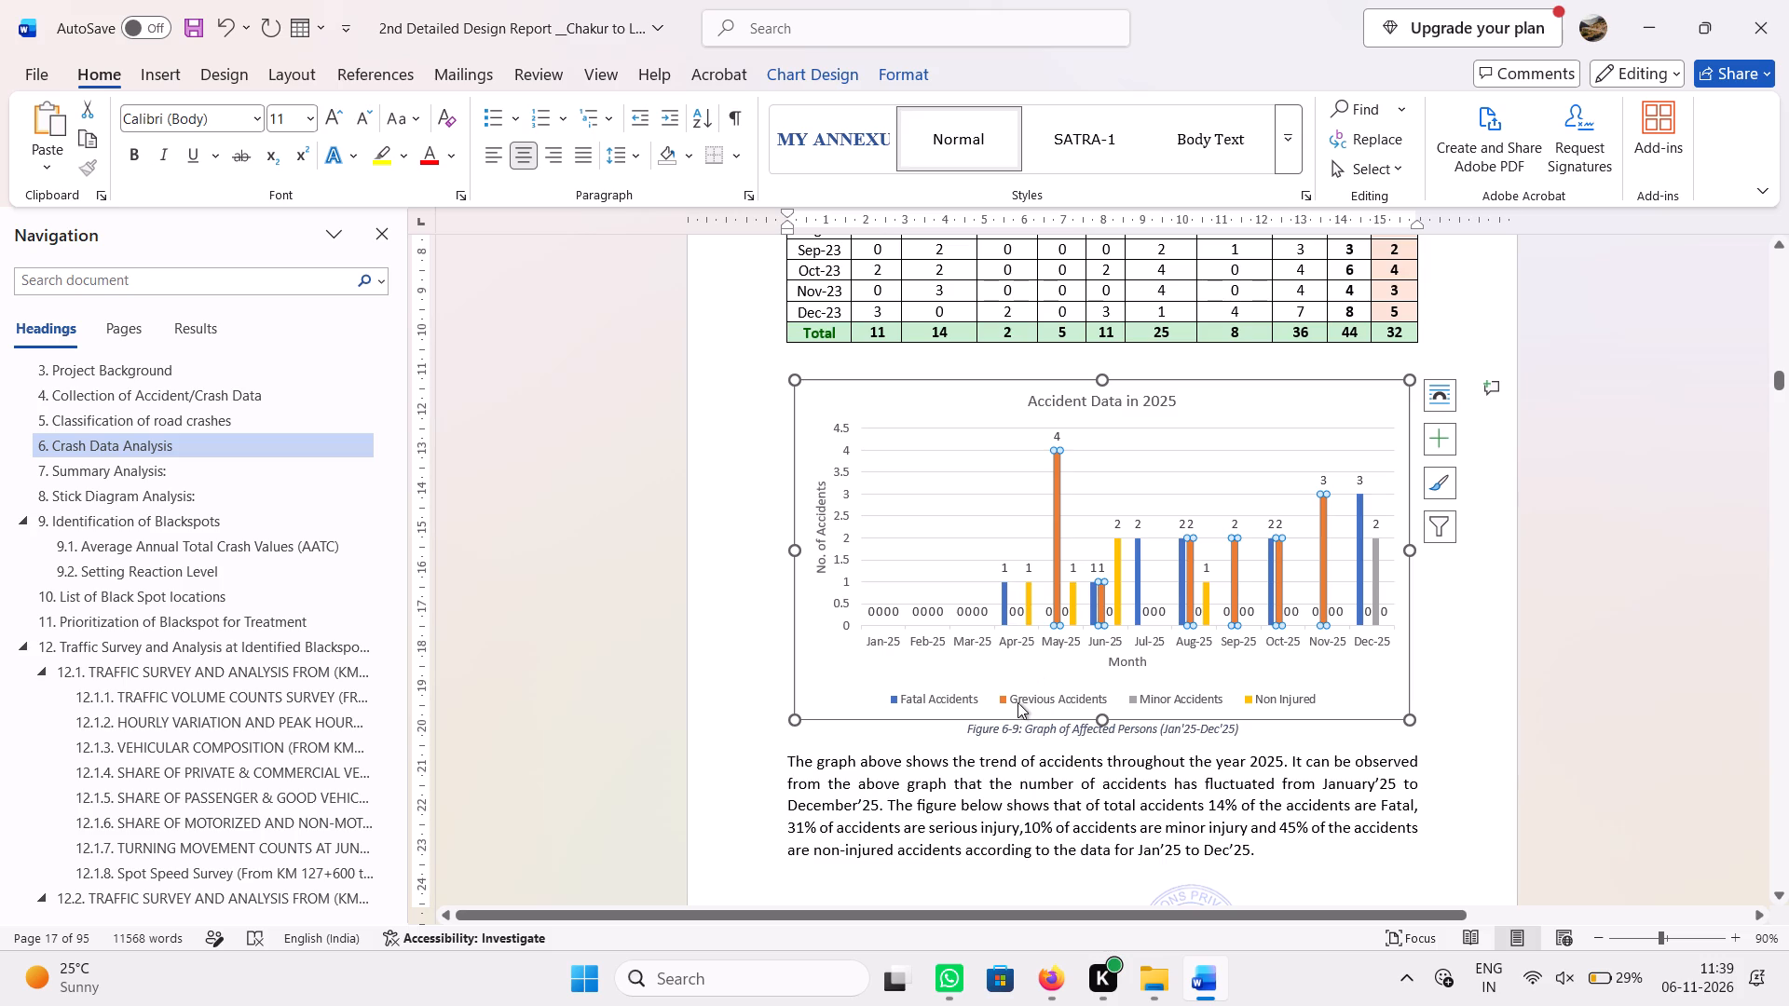
pyautogui.scroll(2, 1020, 700)
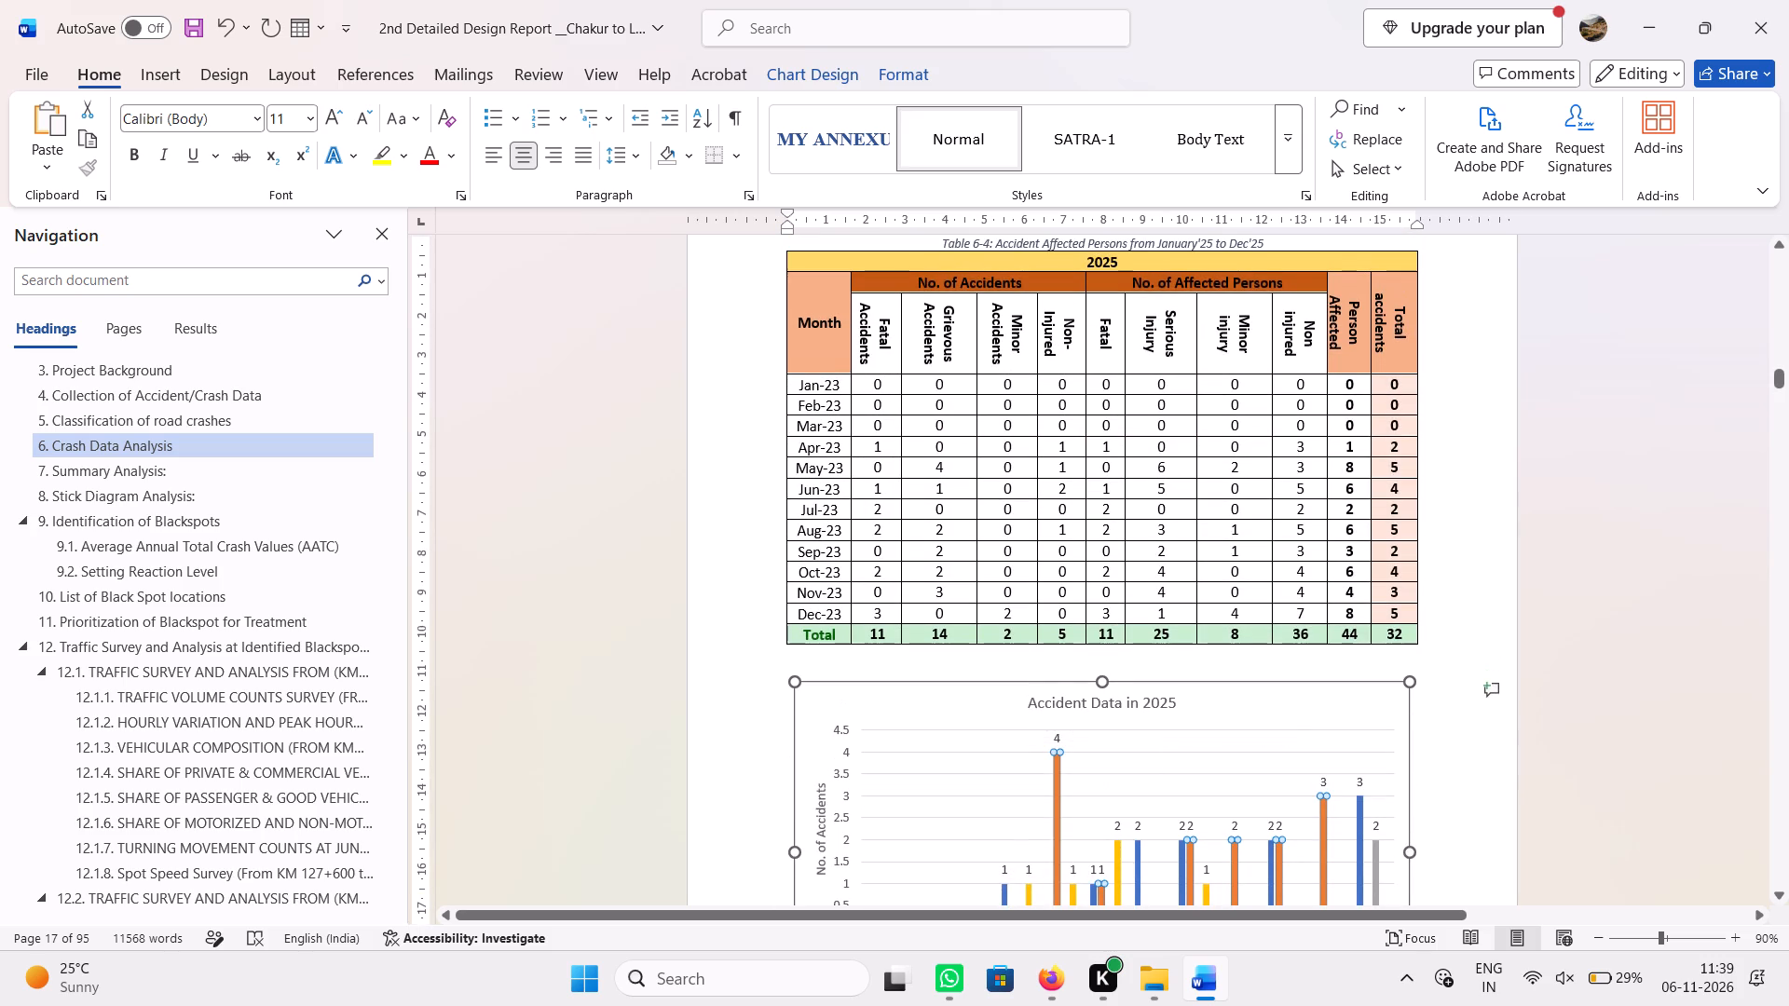
pyautogui.scroll(-1, 1100, 469)
pyautogui.scroll(1, 1099, 459)
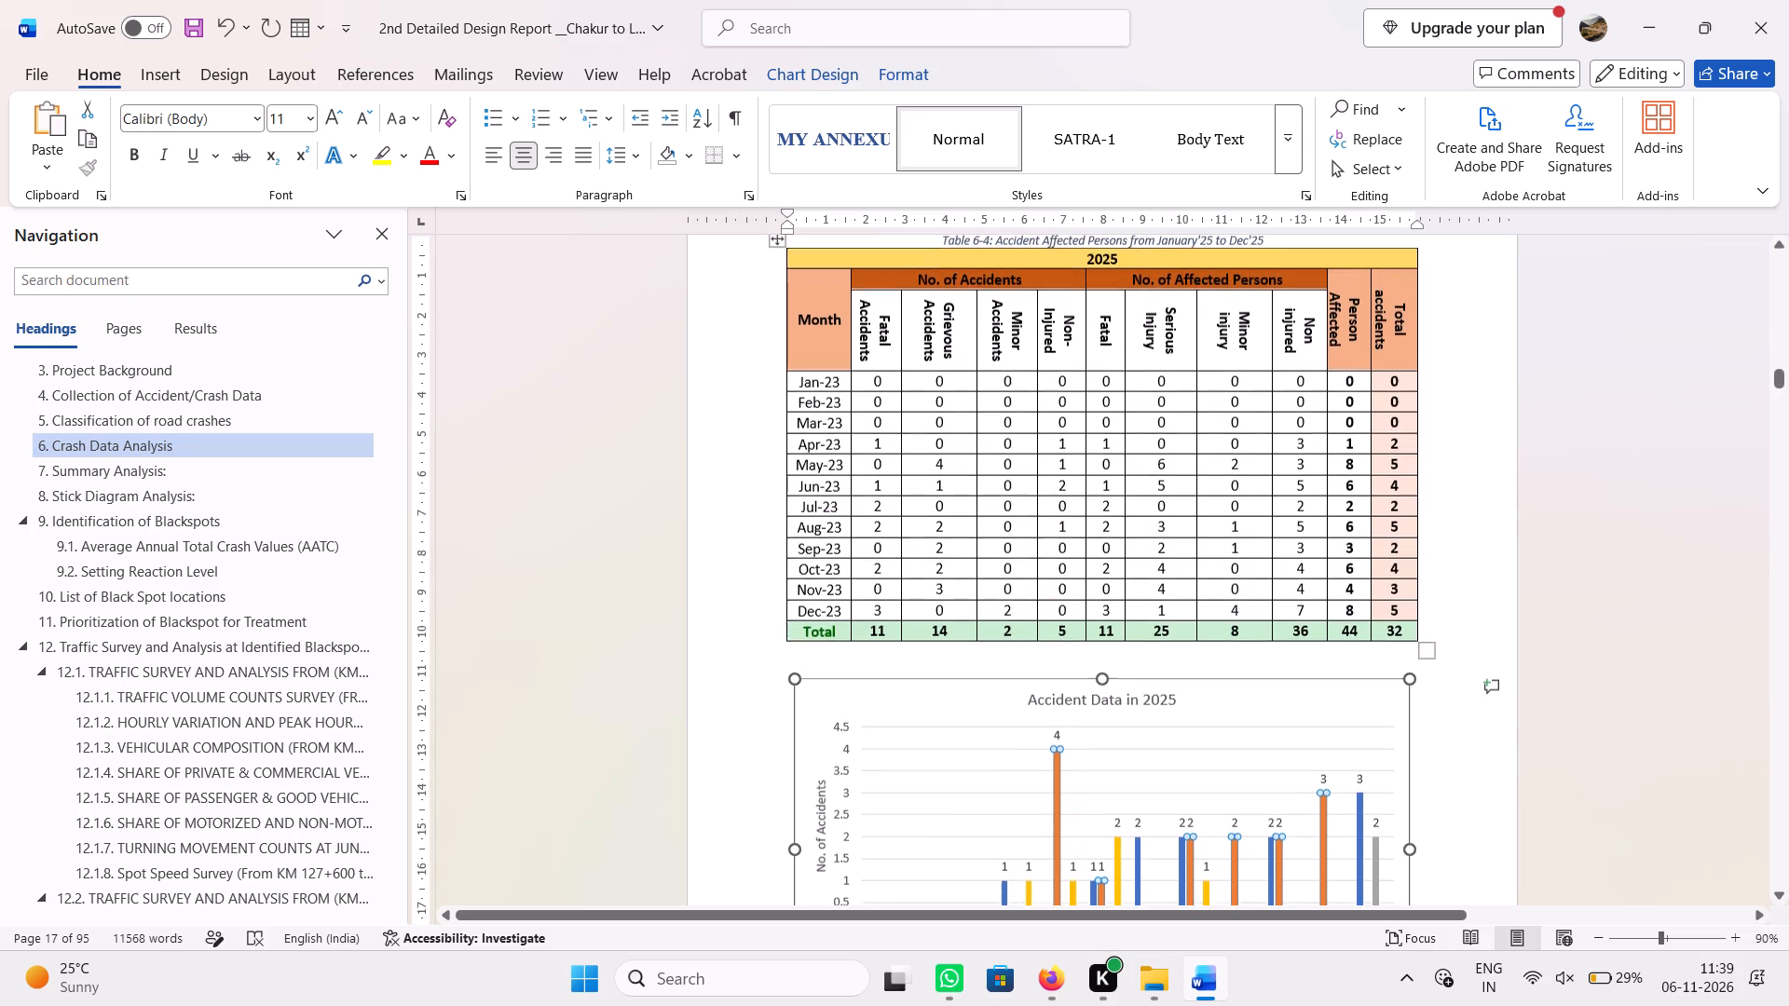
pyautogui.scroll(-1, 1130, 491)
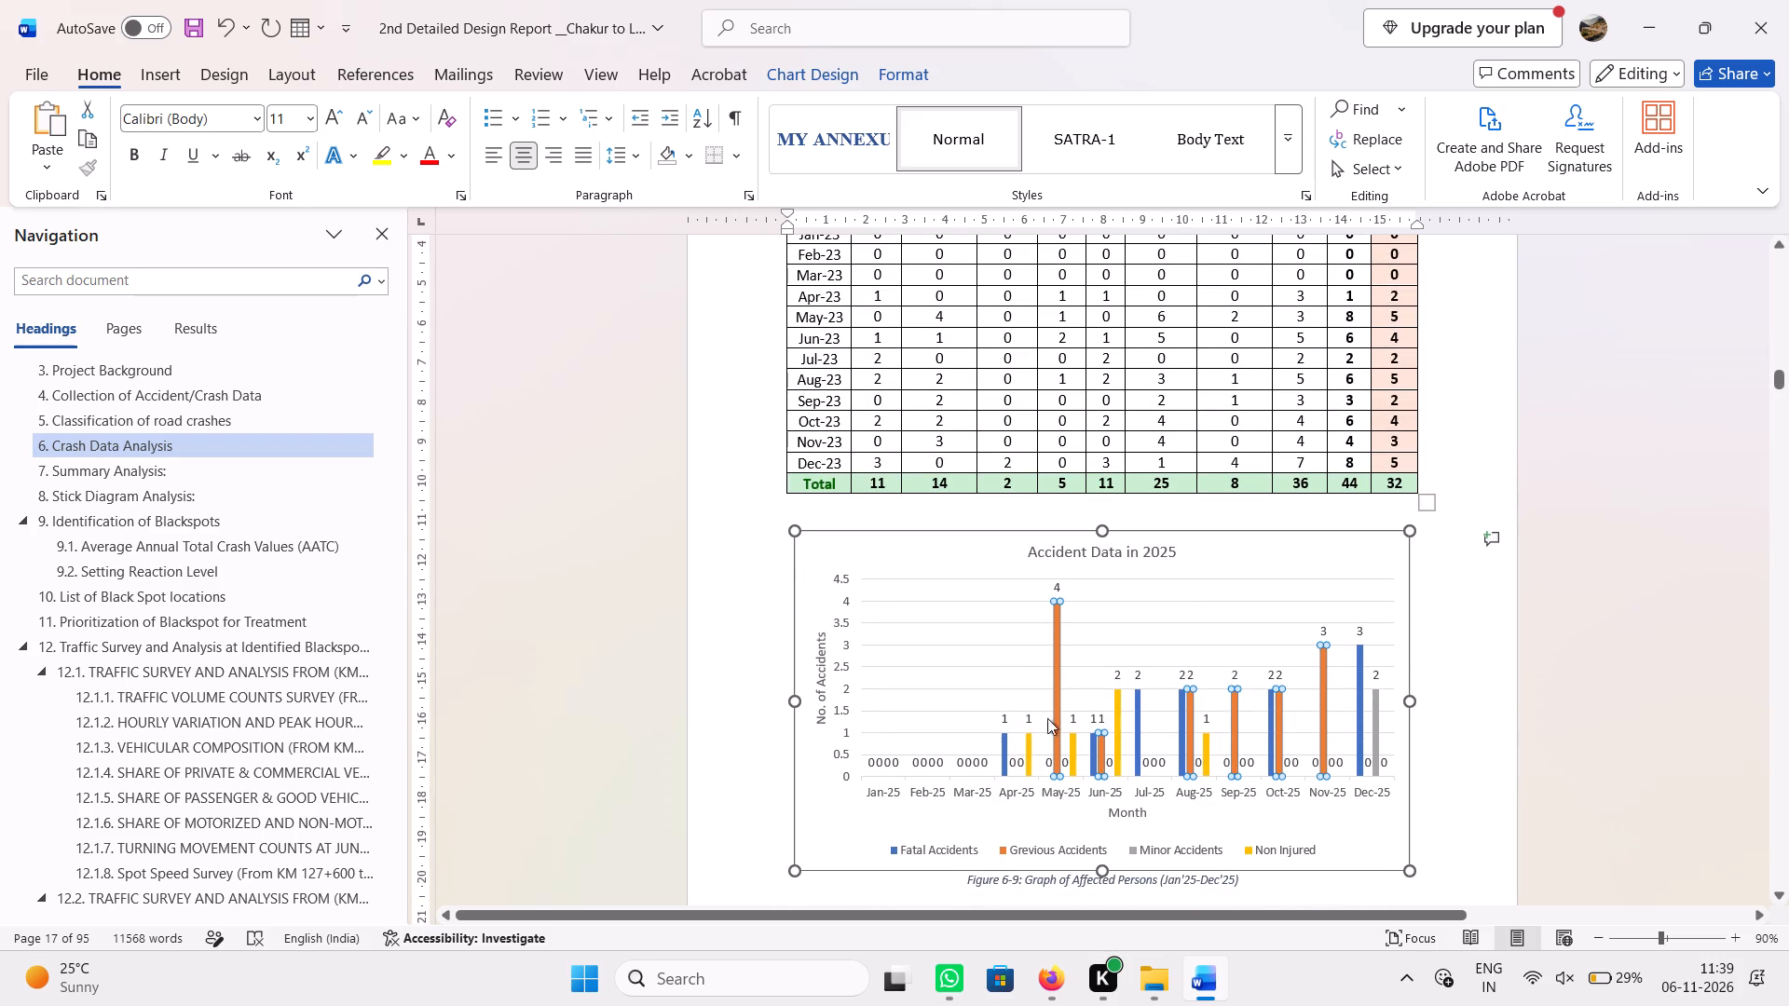
pyautogui.scroll(-1, 1099, 630)
pyautogui.click(1047, 740)
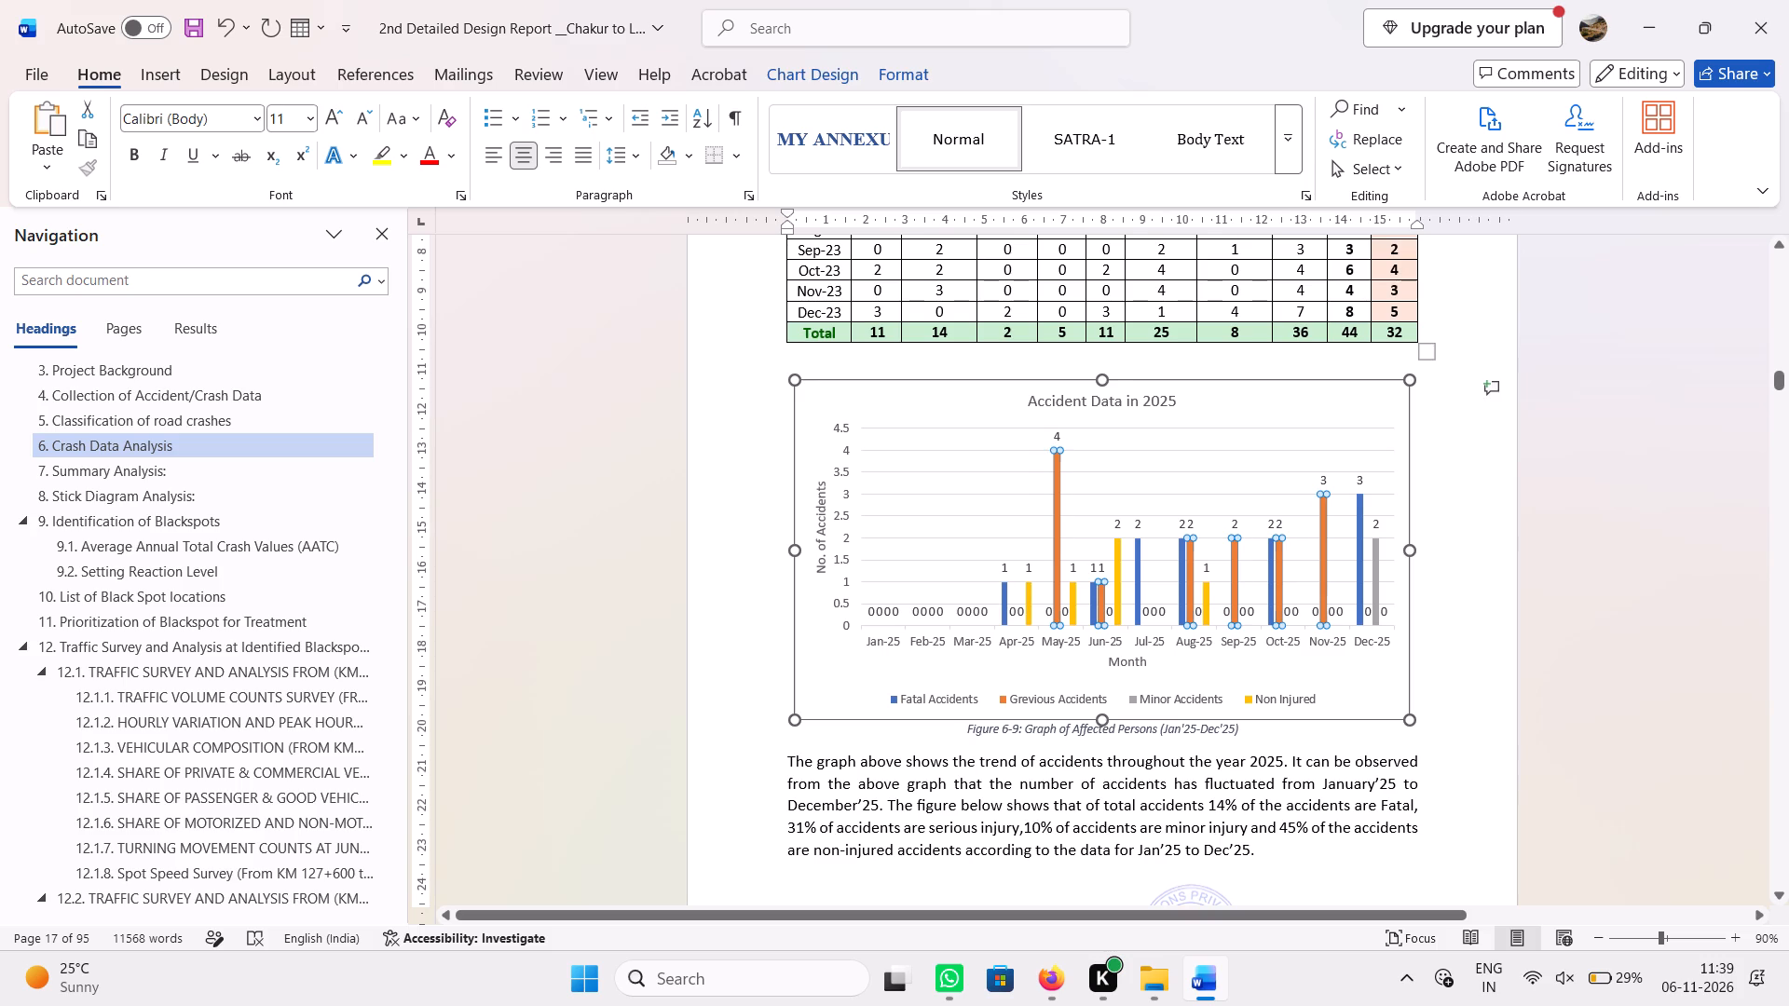
pyautogui.scroll(2, 1047, 739)
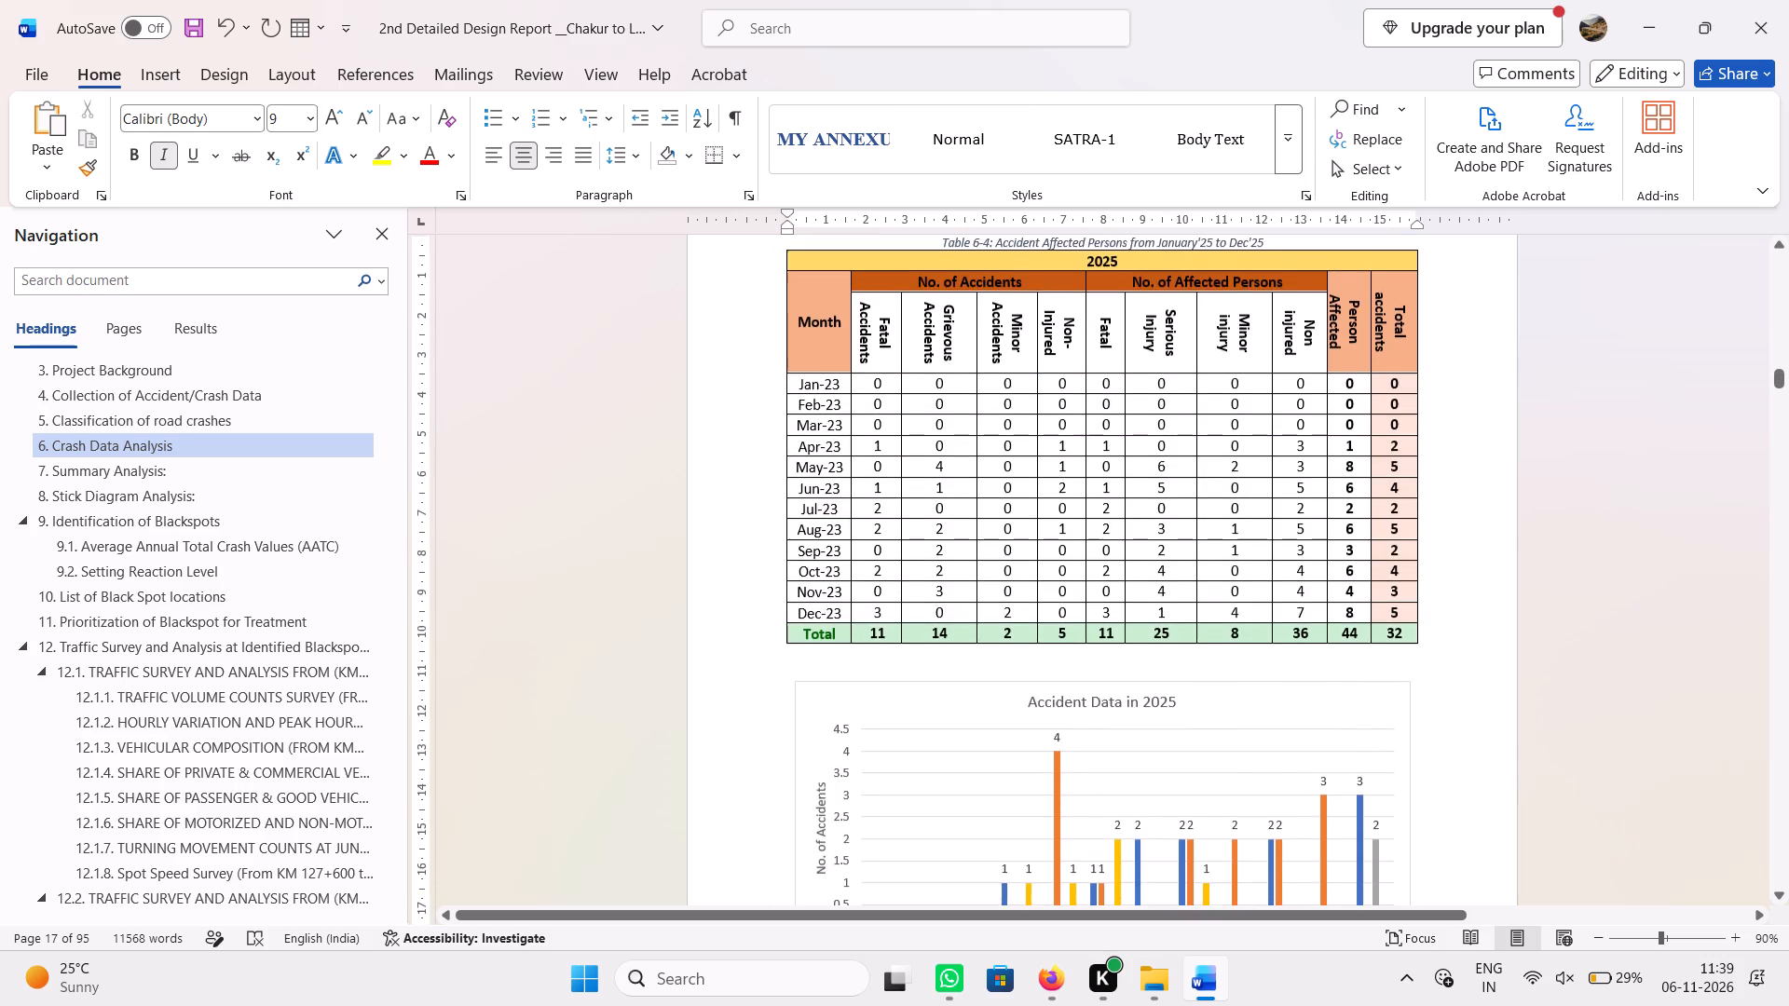
pyautogui.scroll(-4, 1047, 739)
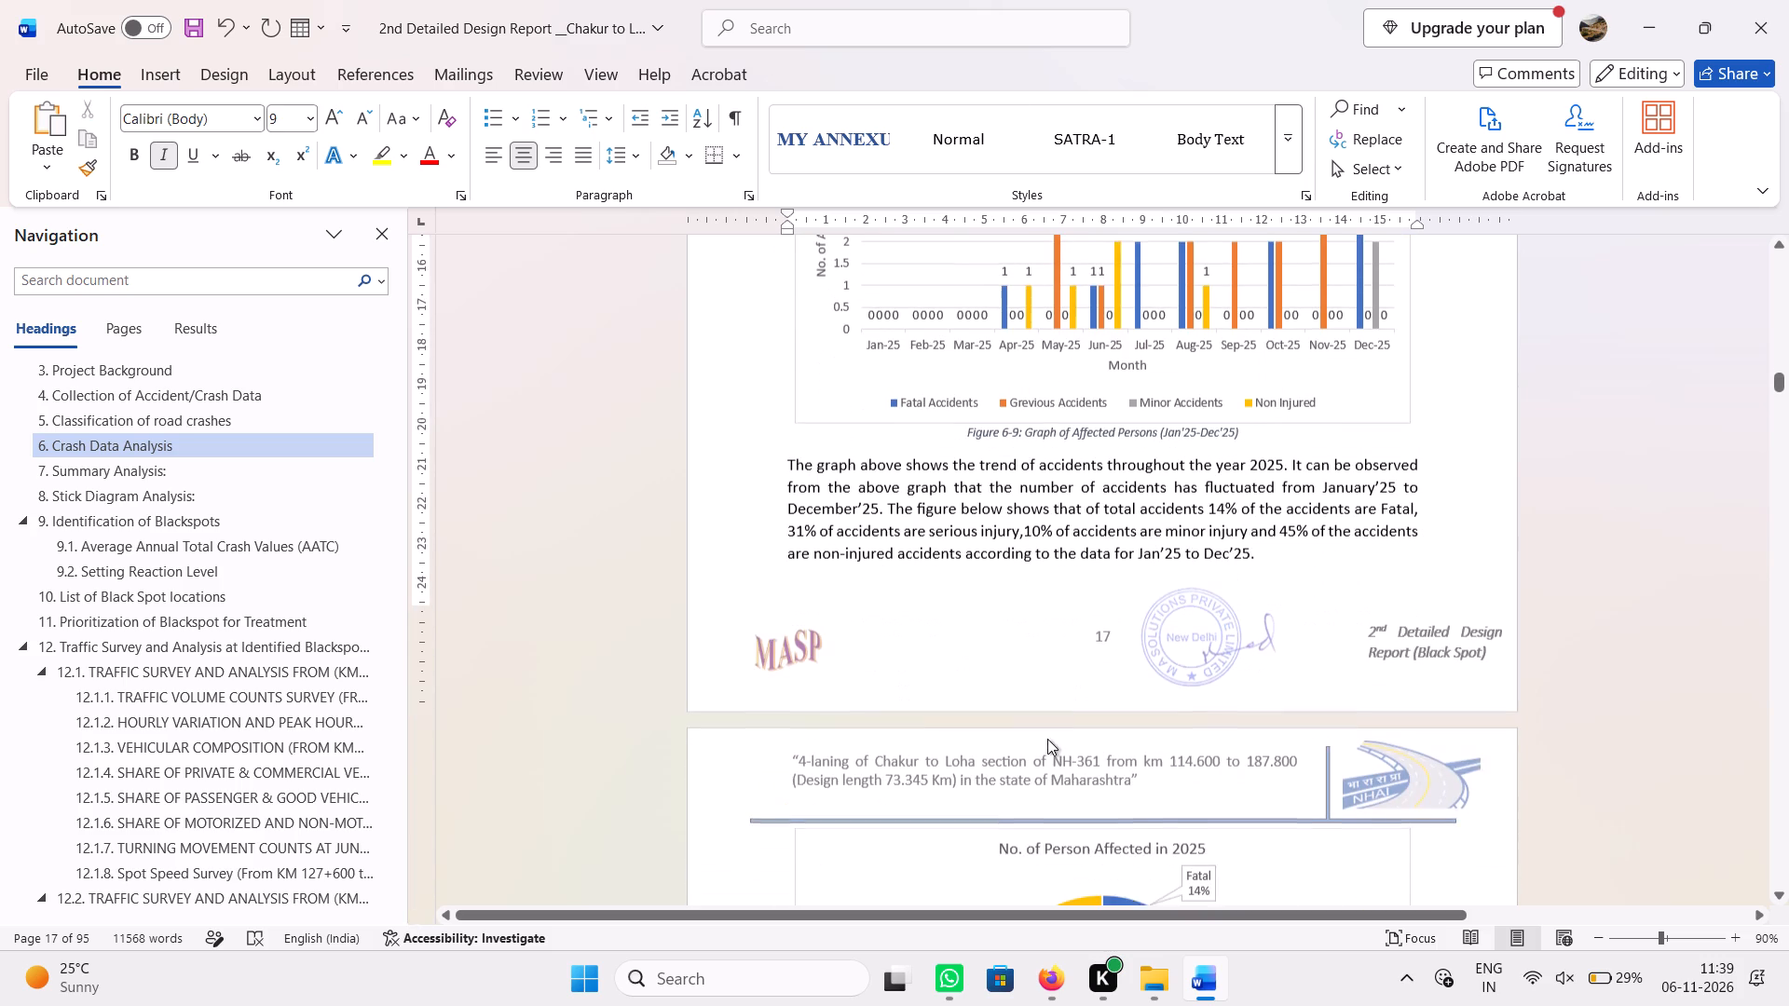
# Highlight the paragraph below Figure 6-9 in yellow, from "accidents throughout the year 2025" through "according to the".
pyautogui.moveTo(1044, 469); pyautogui.dragTo(1077, 544)
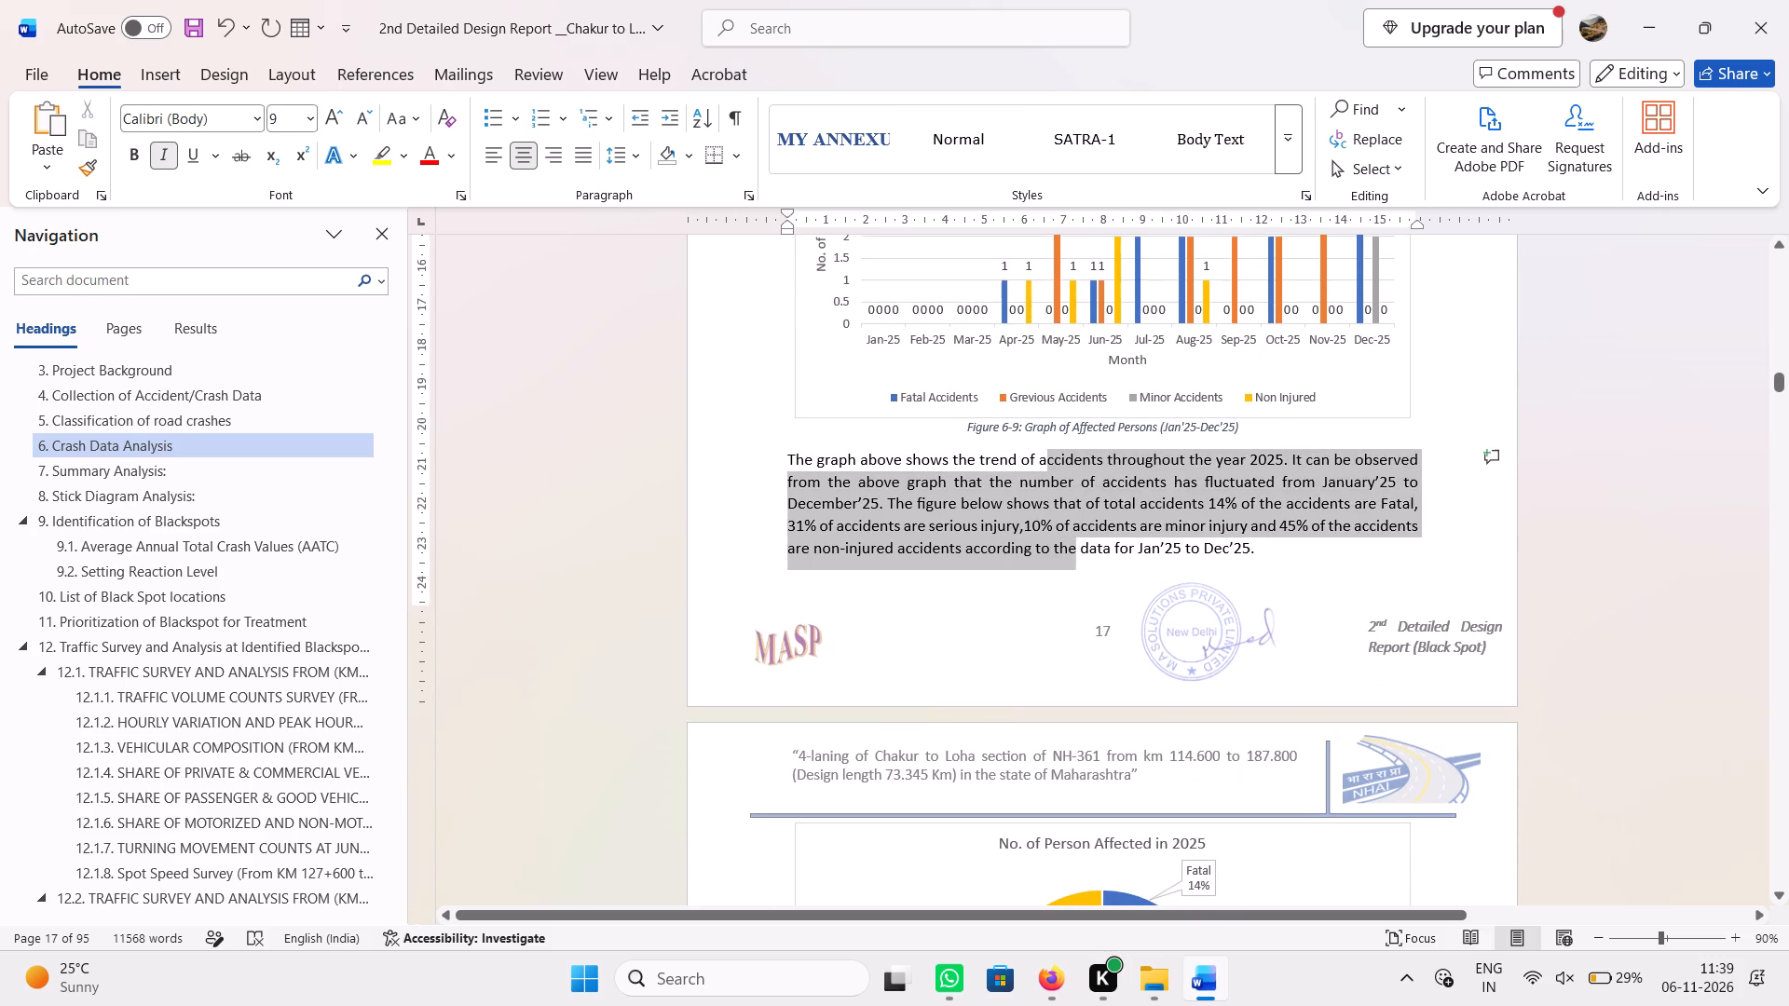
pyautogui.moveTo(1077, 544); pyautogui.dragTo(1080, 547)
pyautogui.click(388, 156)
# Examine the 2025 persons-affected chart and Table 7-1's year columns, collision counts and blank cells in Summary Analysis.
pyautogui.scroll(-10, 877, 498)
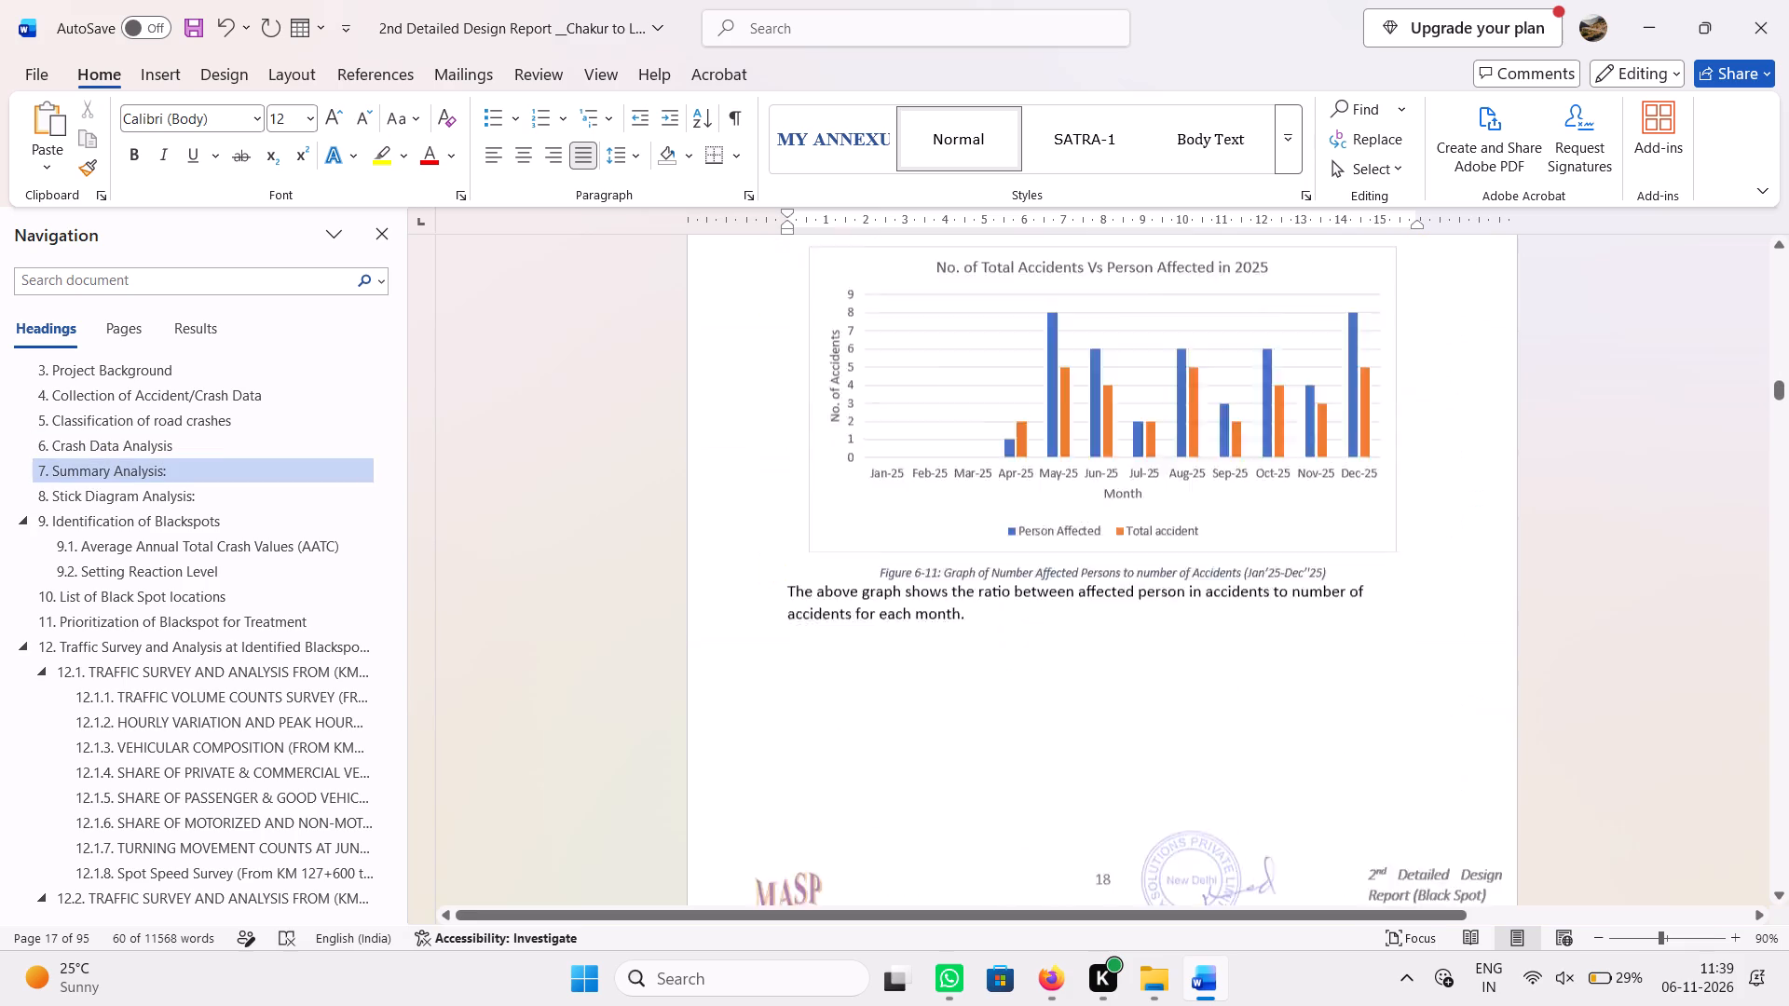
pyautogui.scroll(-4, 930, 432)
pyautogui.scroll(2, 973, 449)
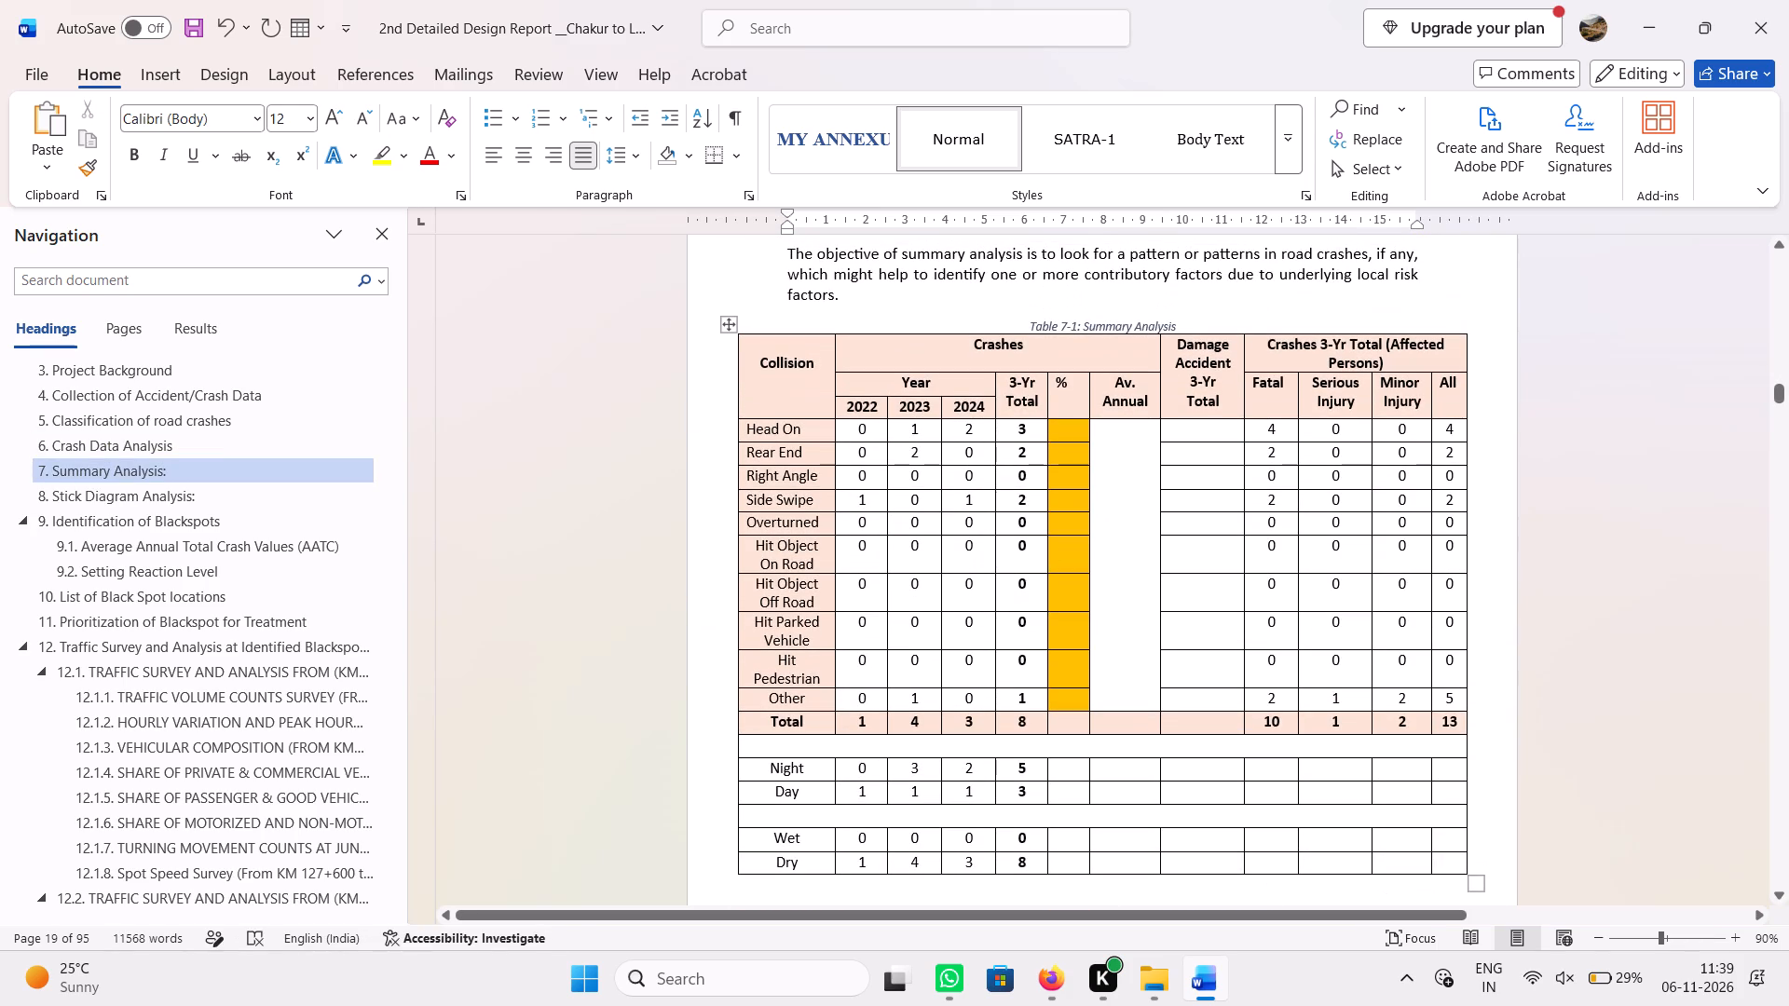
pyautogui.scroll(-2, 976, 460)
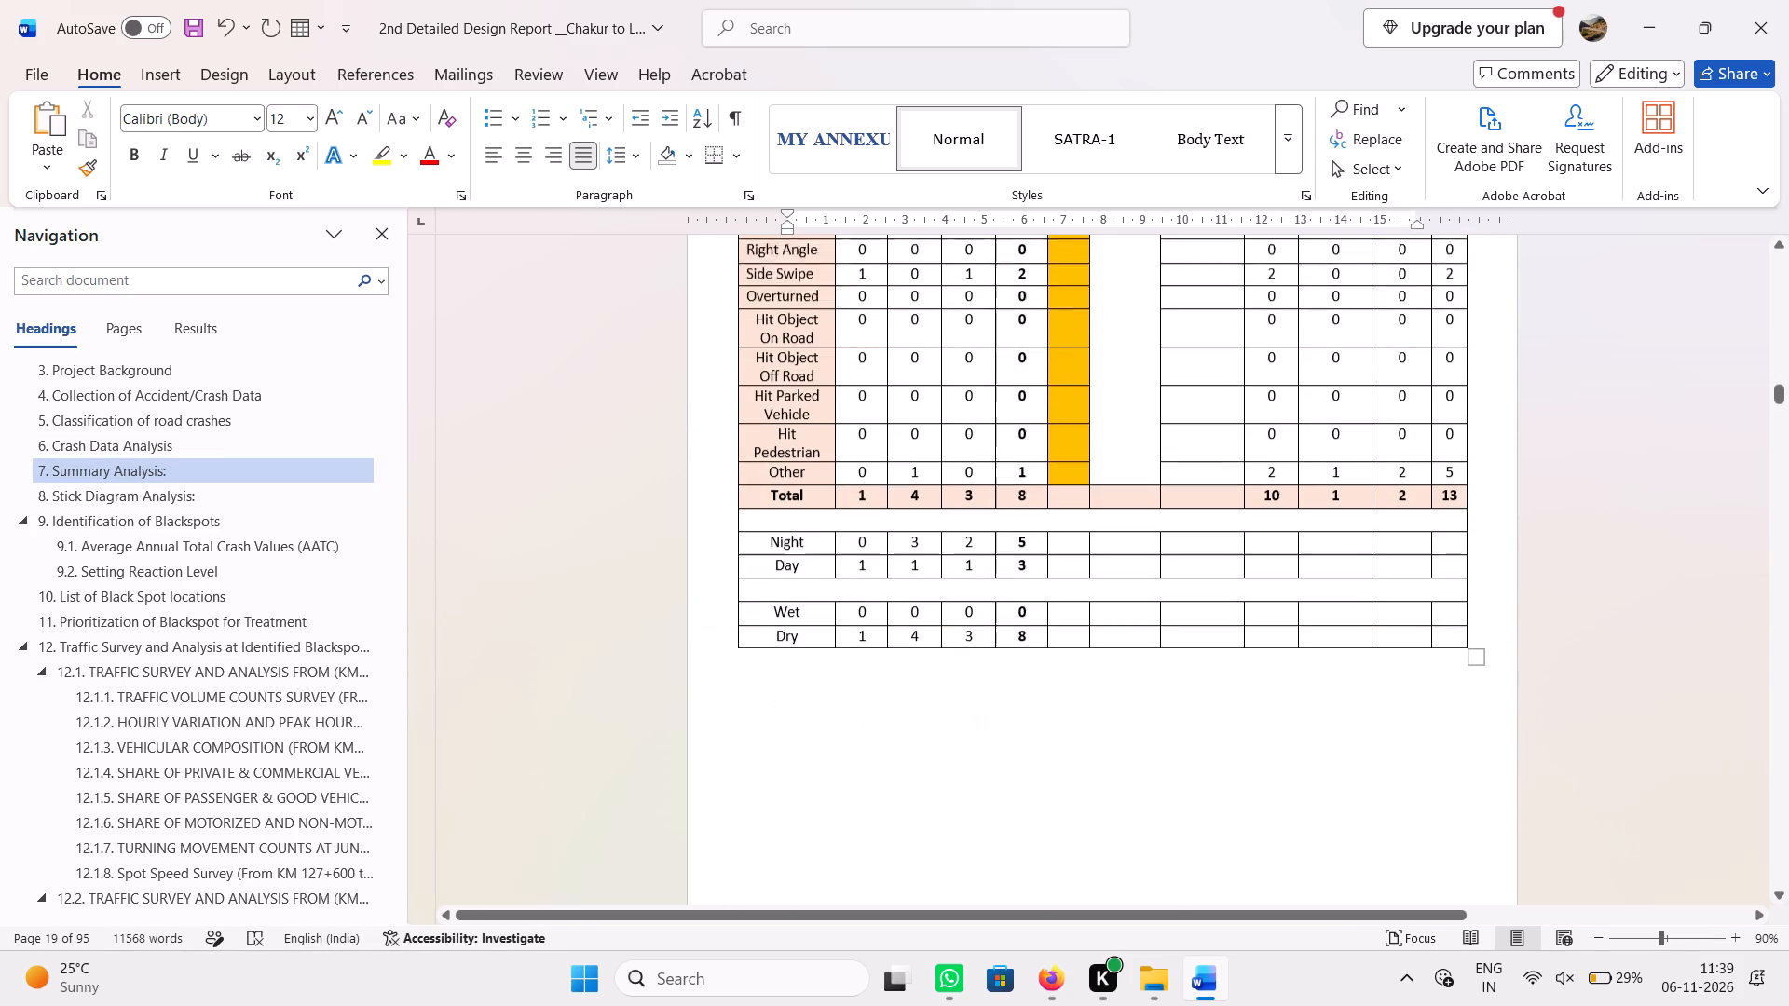
pyautogui.scroll(5, 976, 460)
pyautogui.scroll(-1, 976, 460)
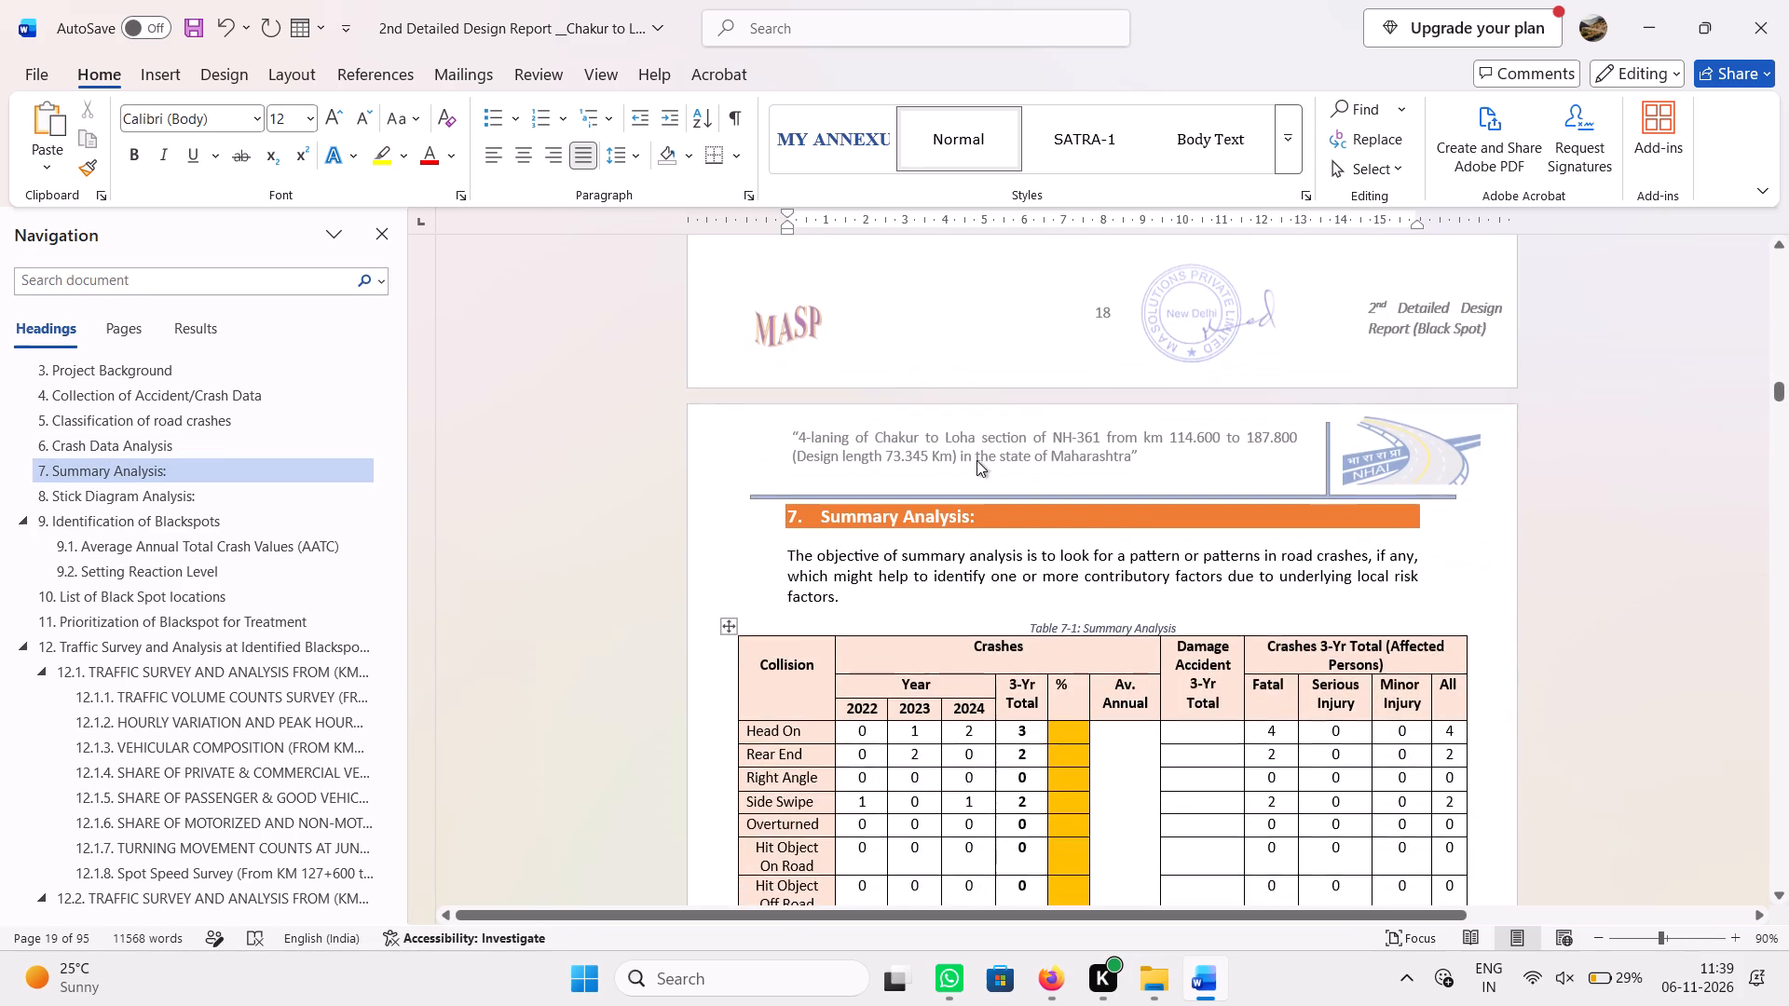
pyautogui.scroll(-3, 976, 460)
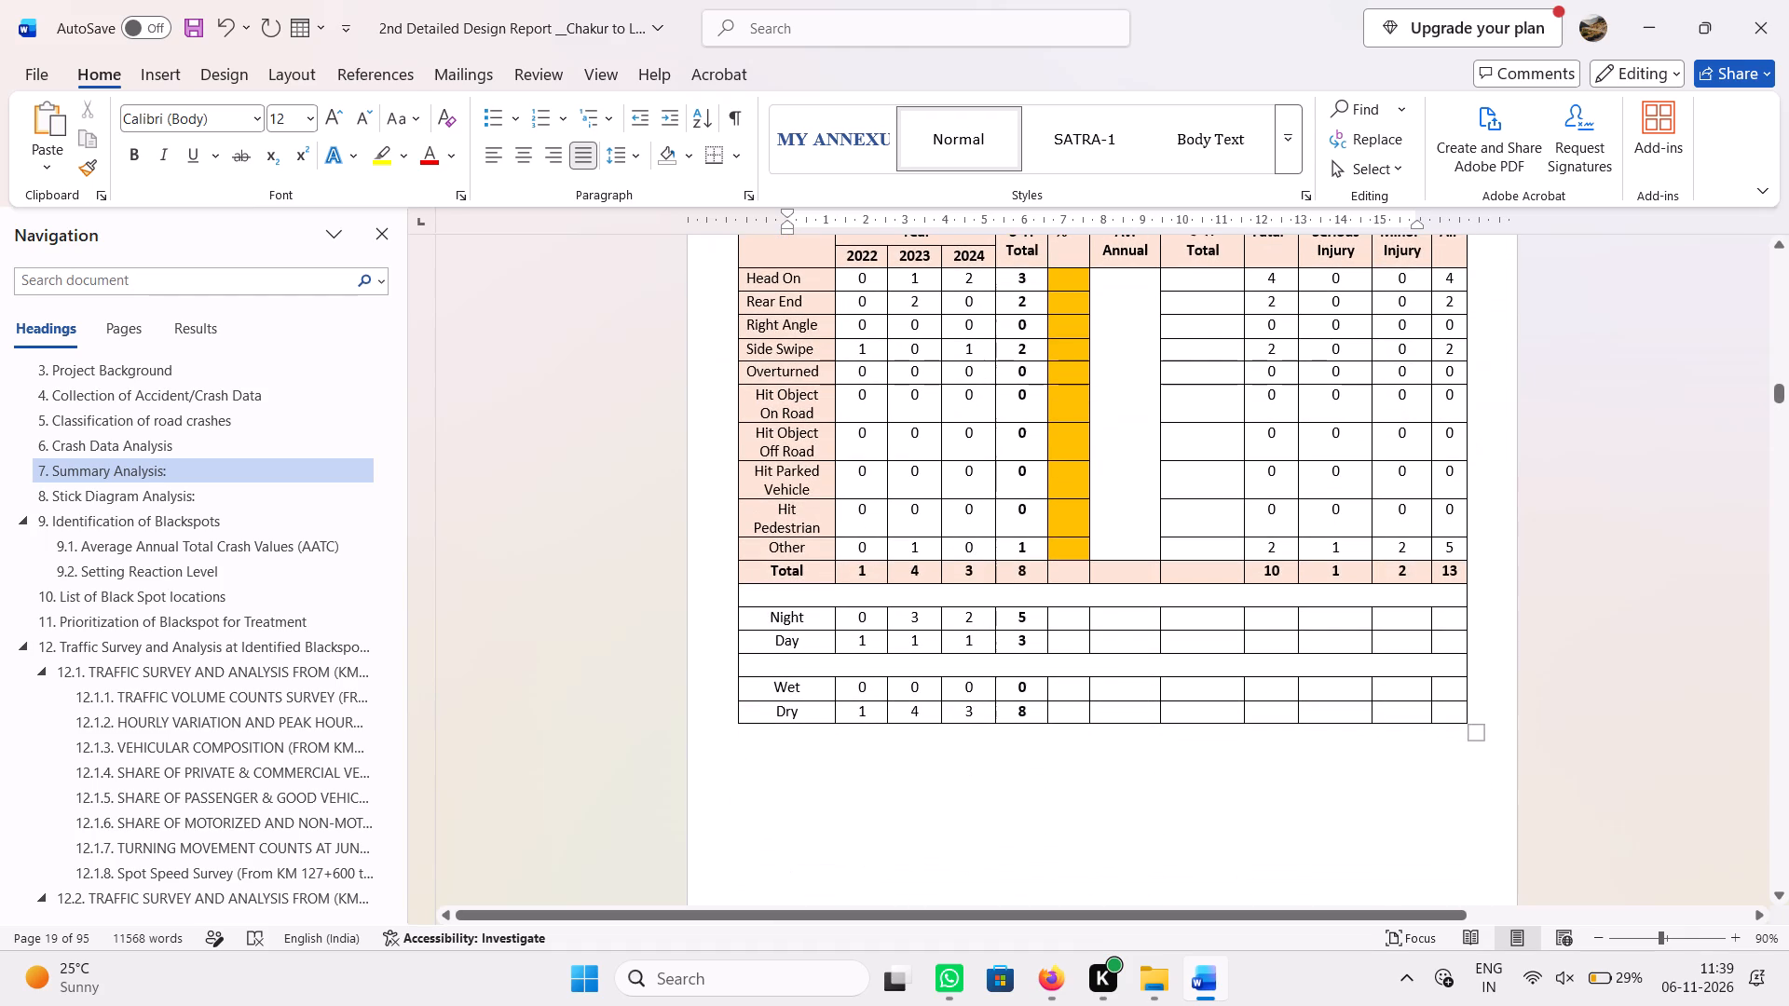
# Examine Table 8-1 in Stick Diagram Analysis, checking the accident 1 column and the Description of Collision row.
pyautogui.scroll(-6, 976, 460)
pyautogui.scroll(-1, 1020, 523)
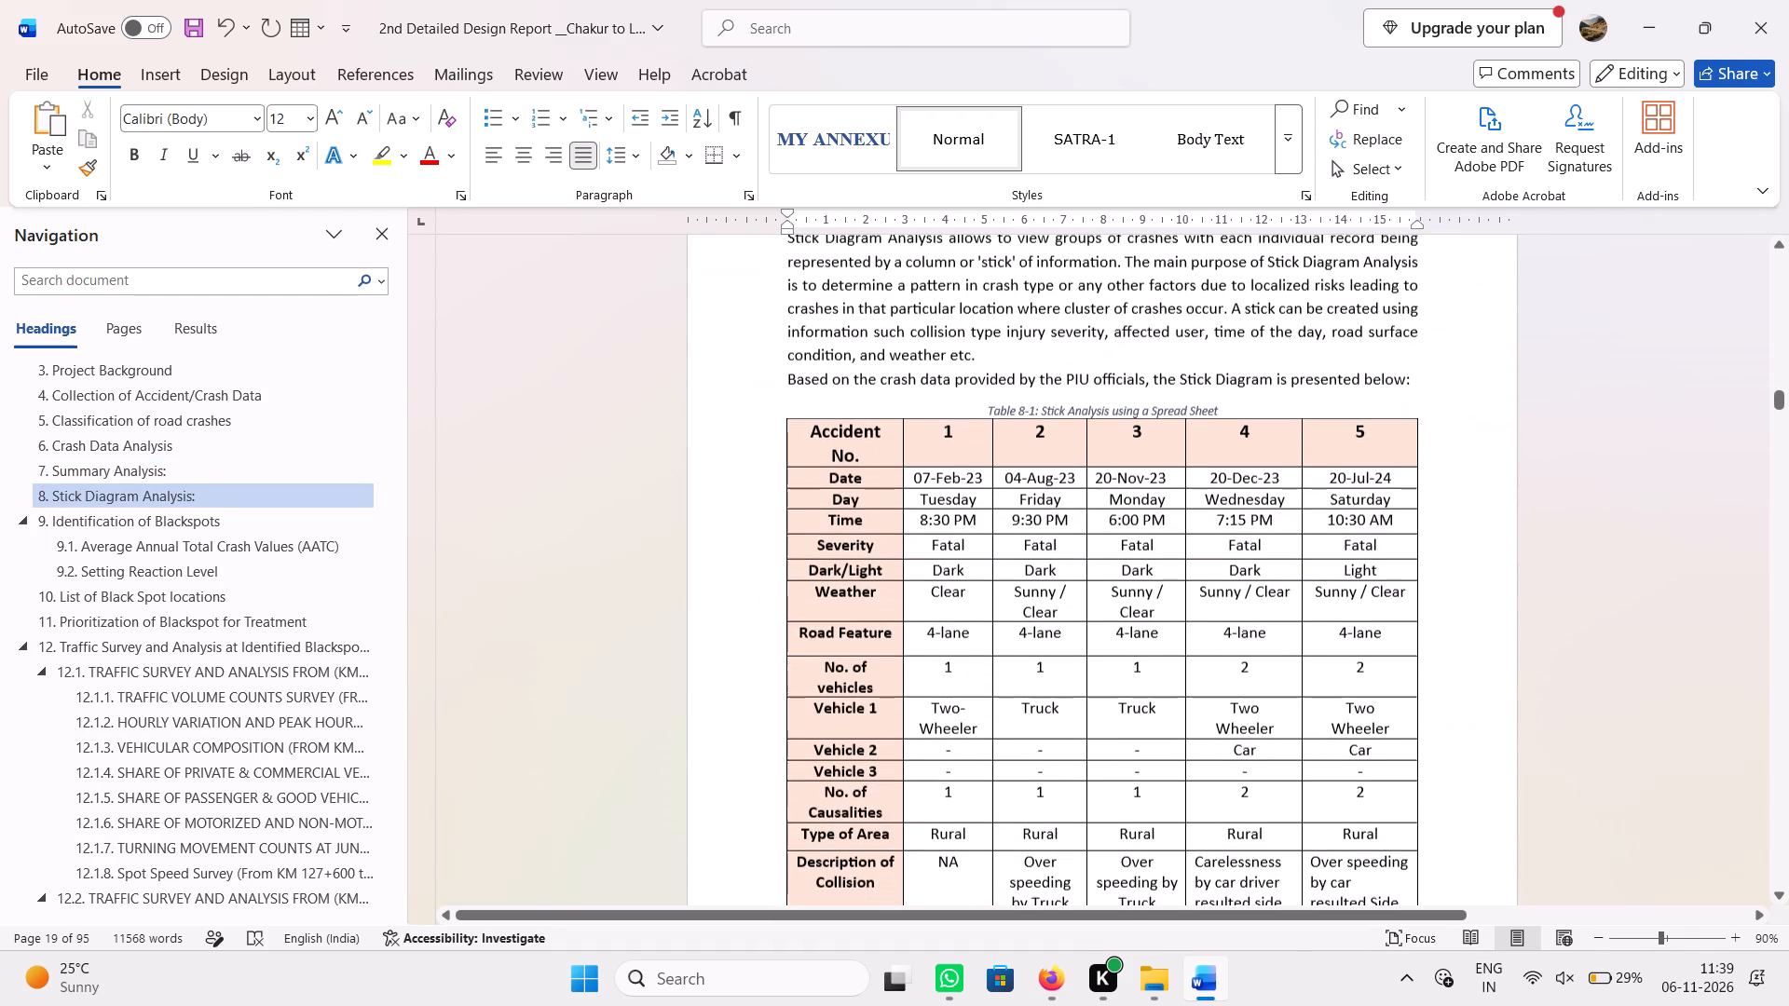
pyautogui.moveTo(952, 480); pyautogui.dragTo(971, 714)
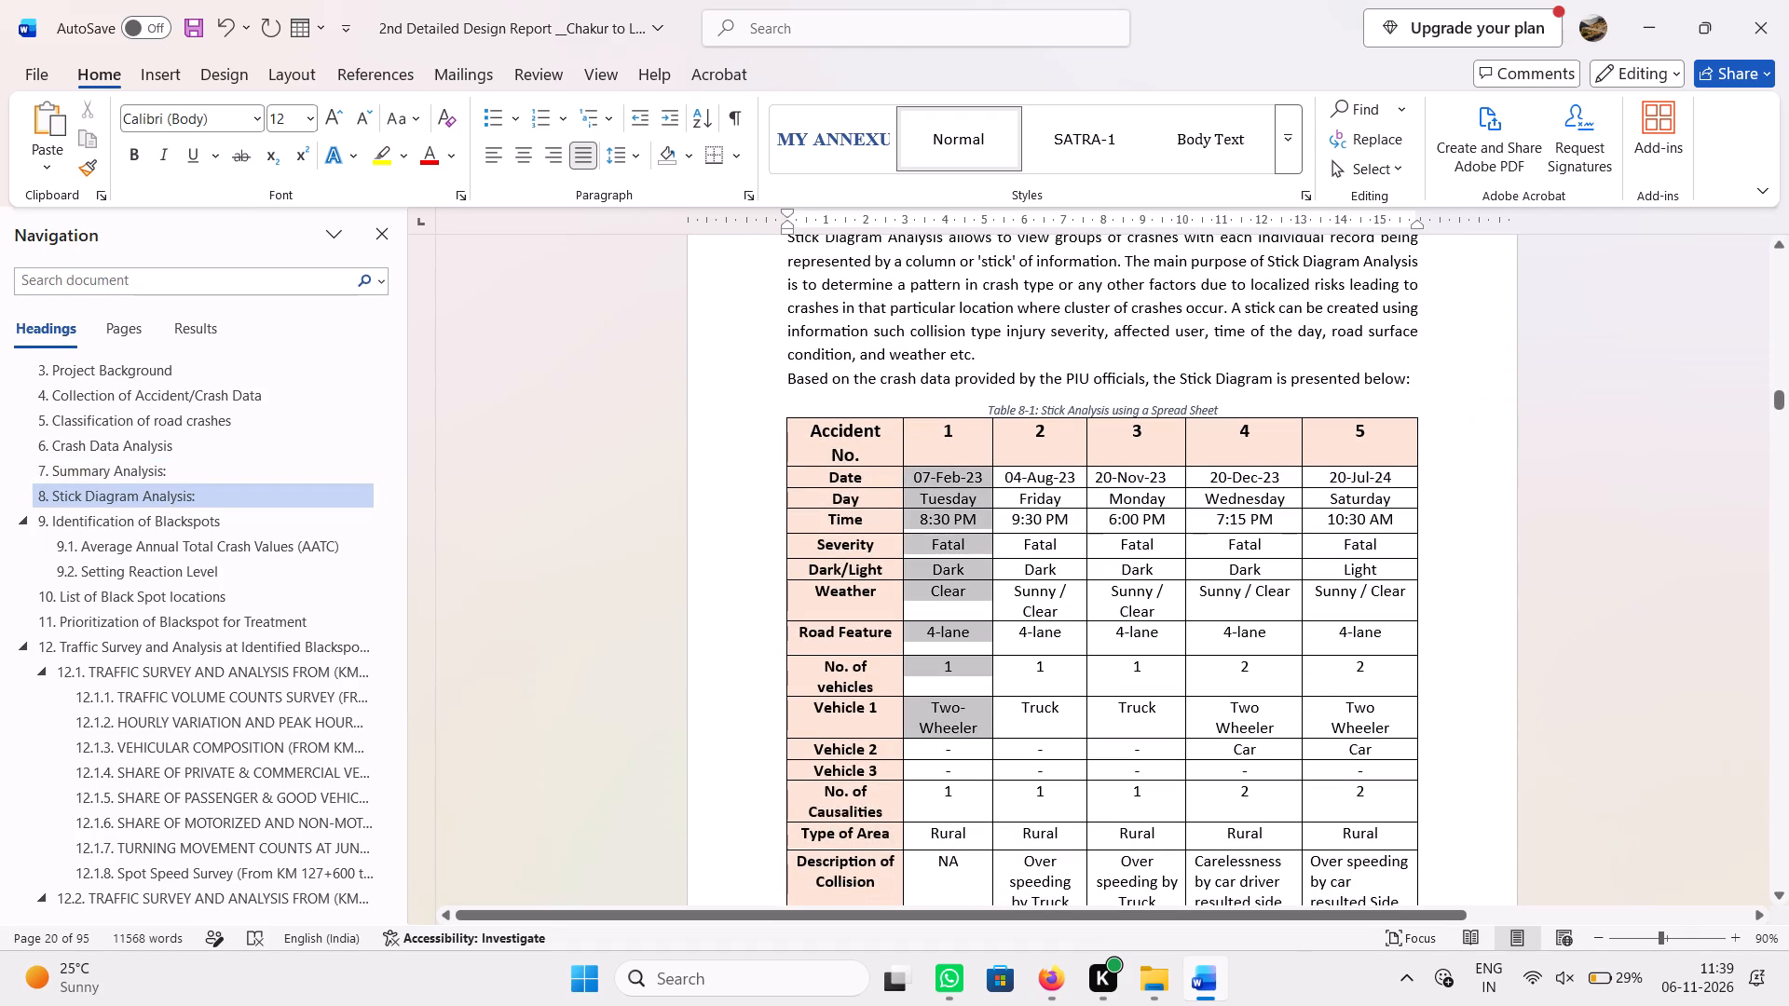
pyautogui.moveTo(971, 714); pyautogui.dragTo(973, 741)
pyautogui.click(1023, 595)
pyautogui.scroll(-2, 1023, 595)
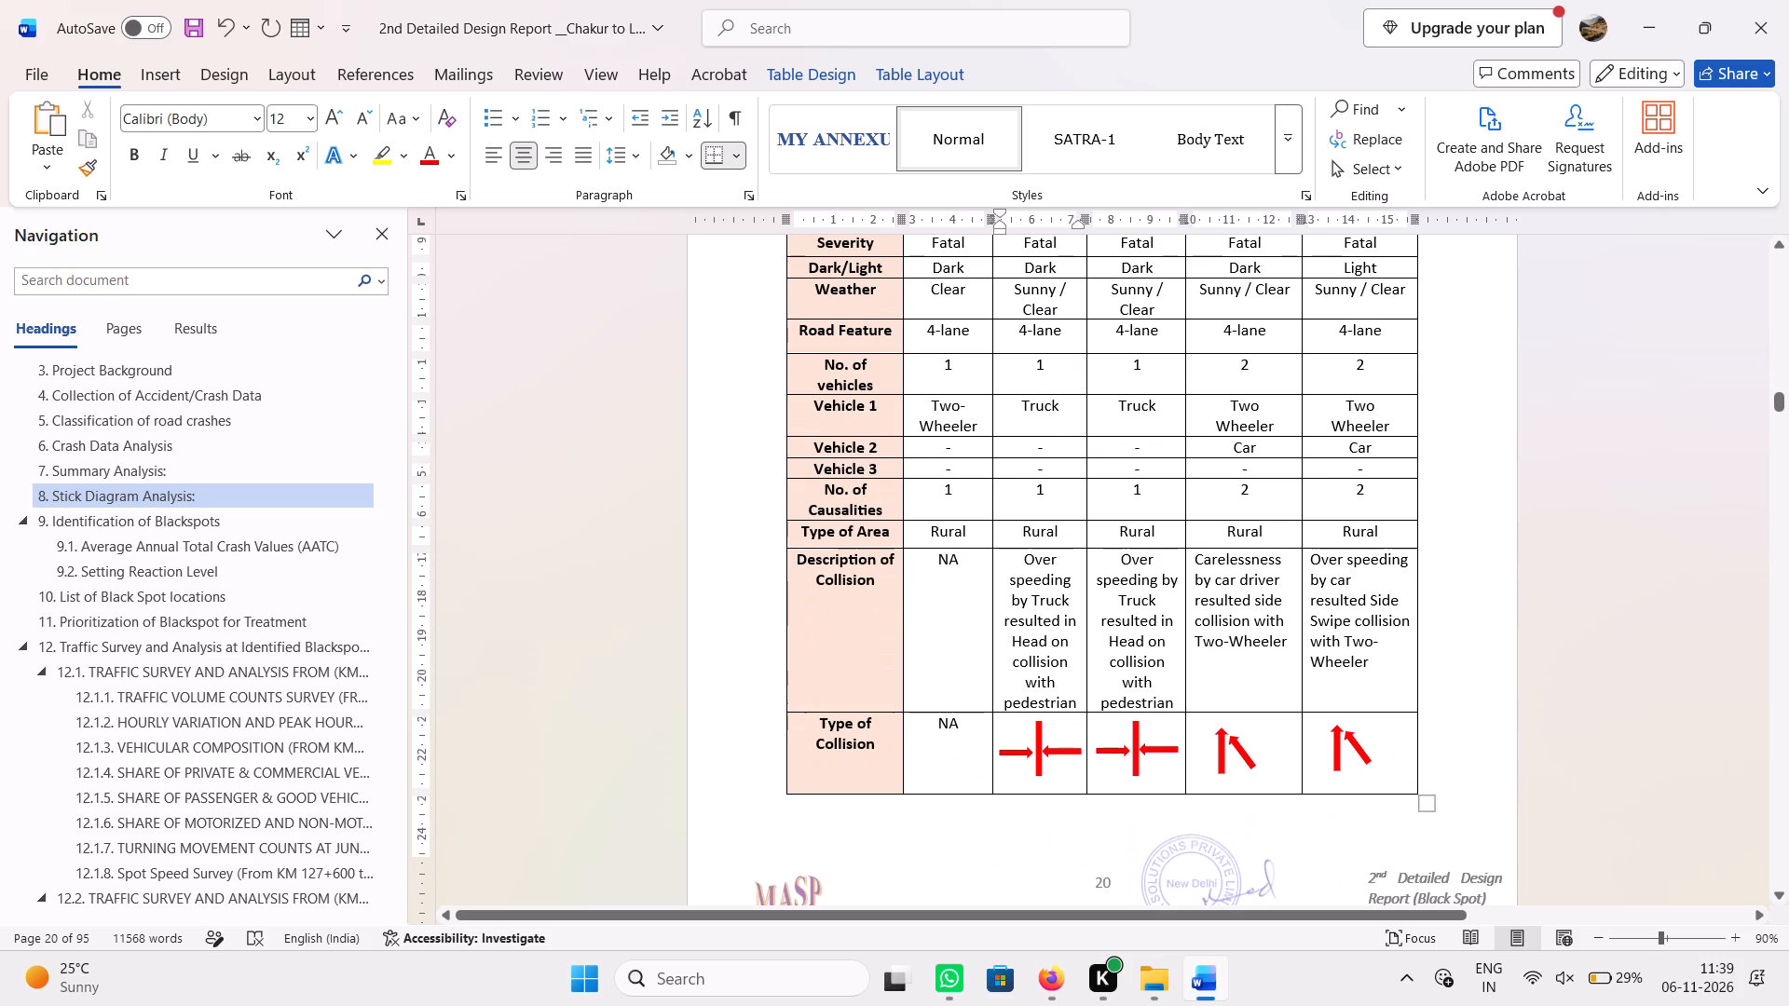
pyautogui.moveTo(1023, 595); pyautogui.dragTo(1321, 596)
pyautogui.click(1052, 603)
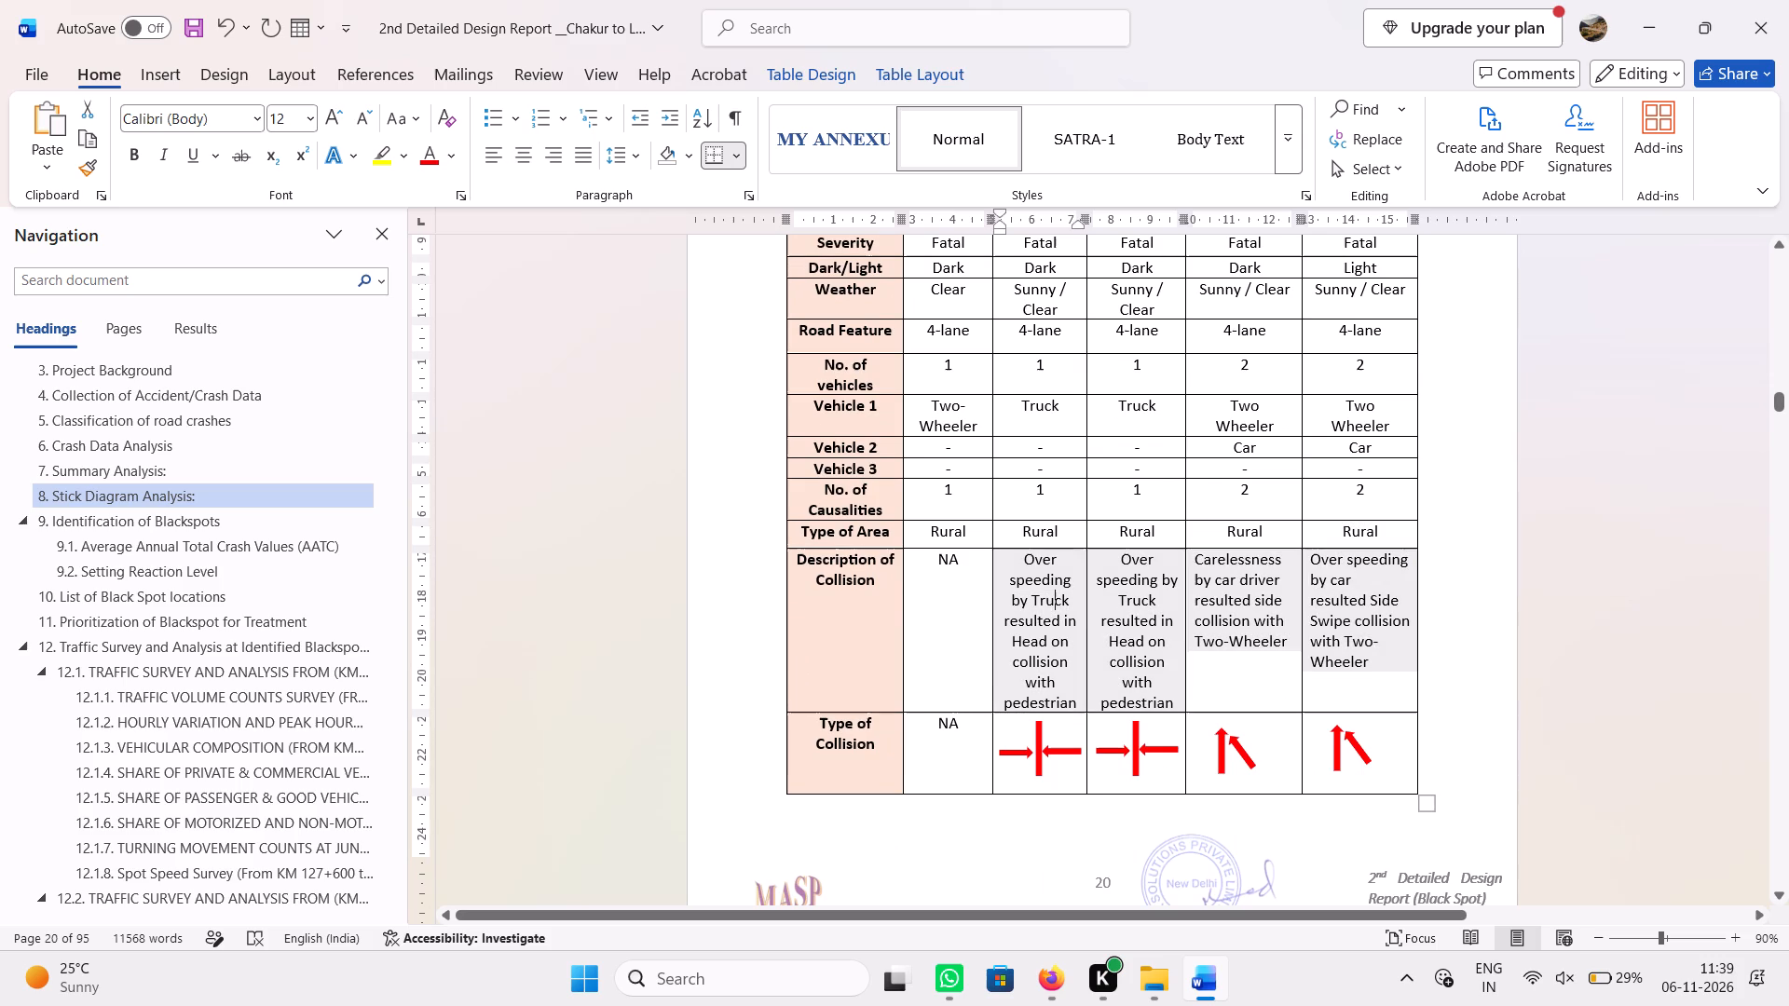
pyautogui.click(1139, 605)
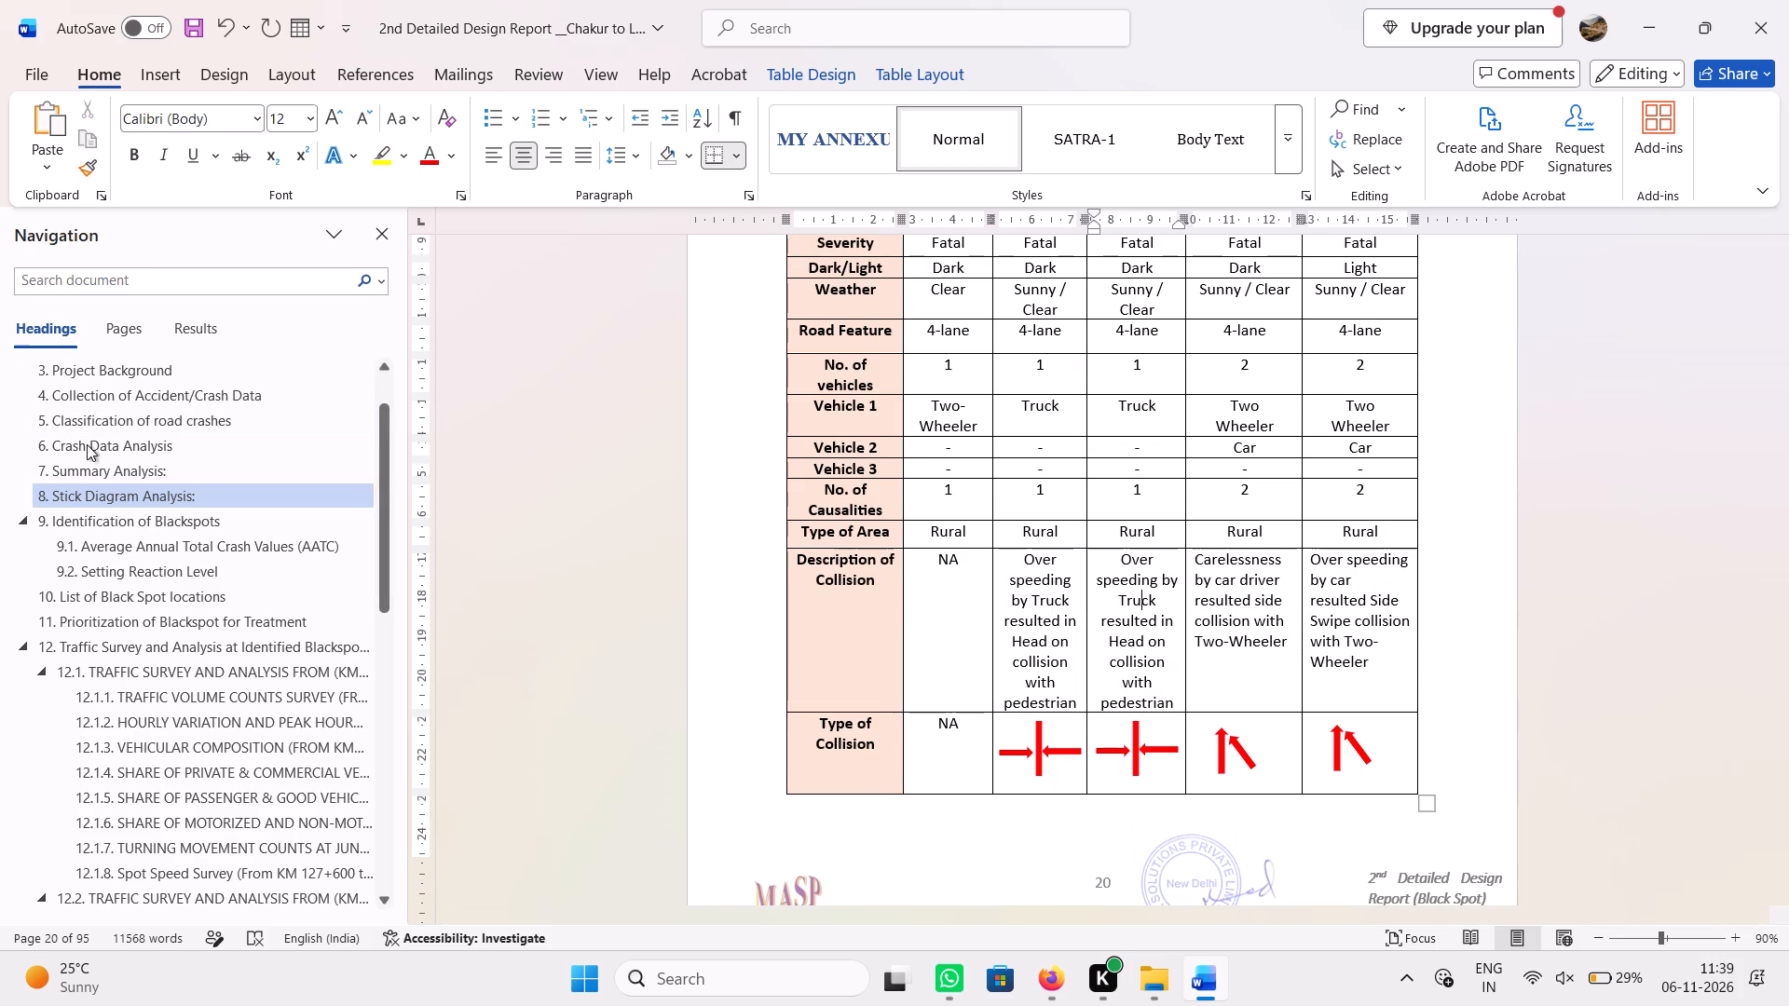
# Recheck Sections 4 to 6, including the stated data years, Table 6-1 and the yearly accident charts.
pyautogui.click(107, 455)
pyautogui.click(132, 395)
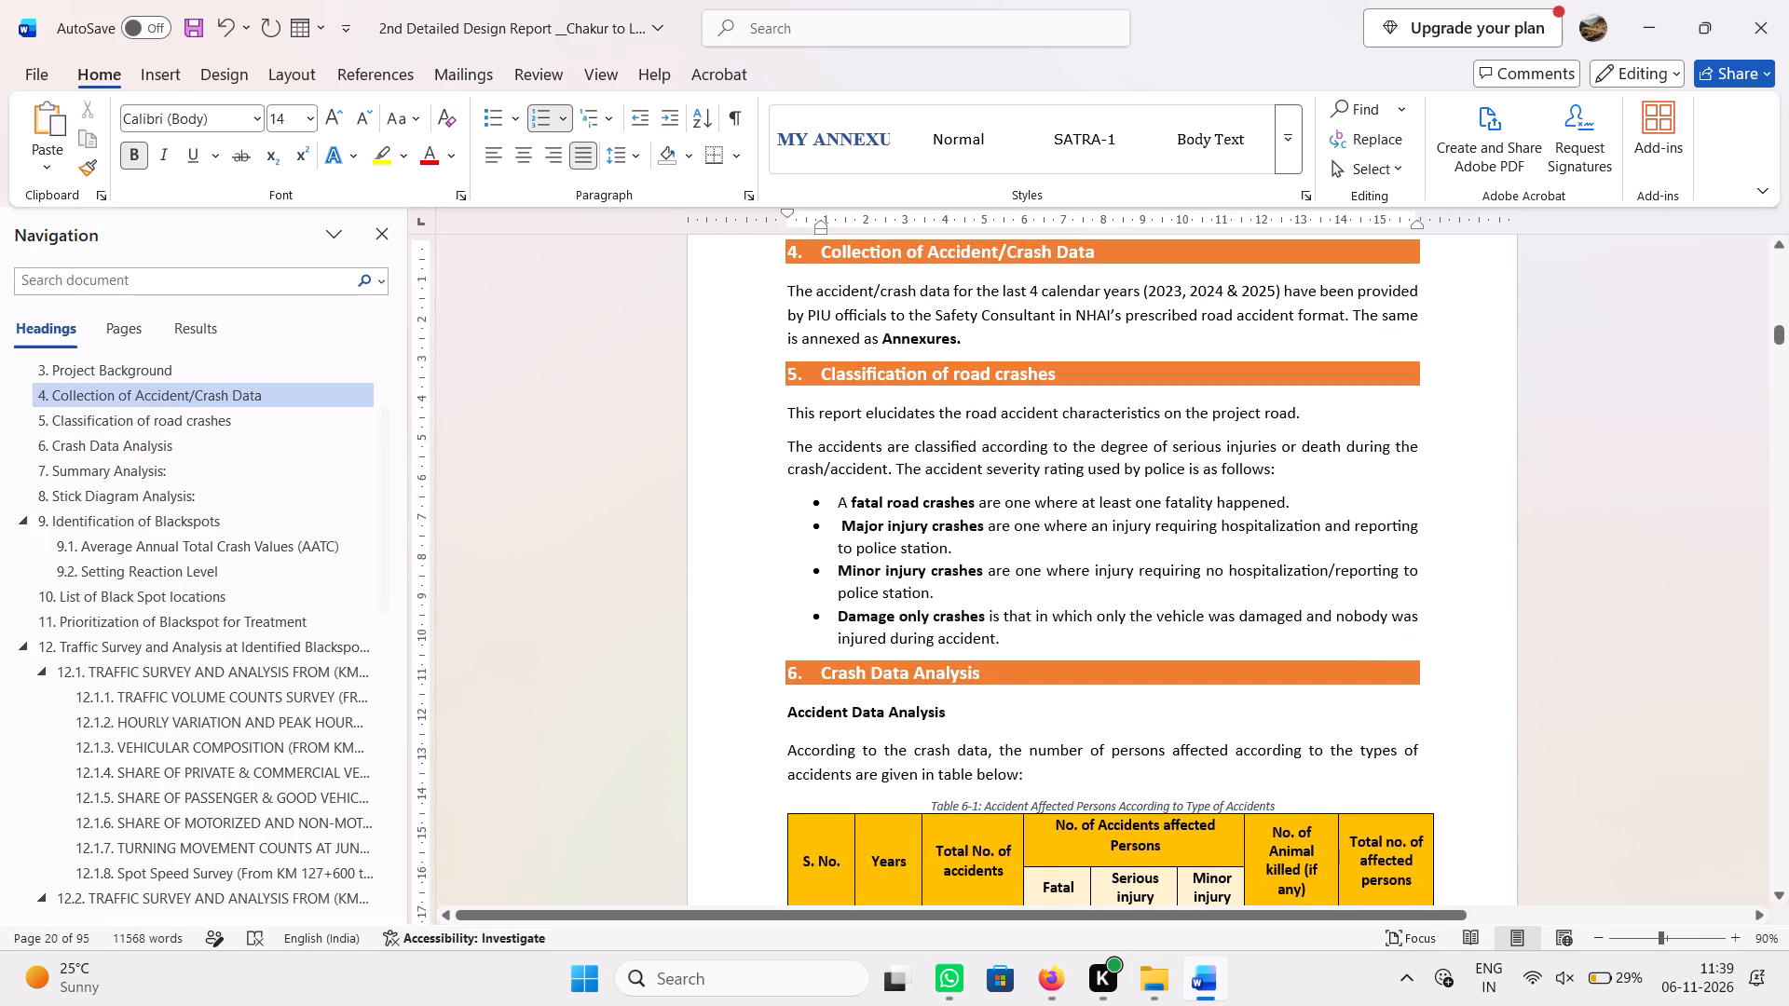
pyautogui.scroll(-3, 1045, 499)
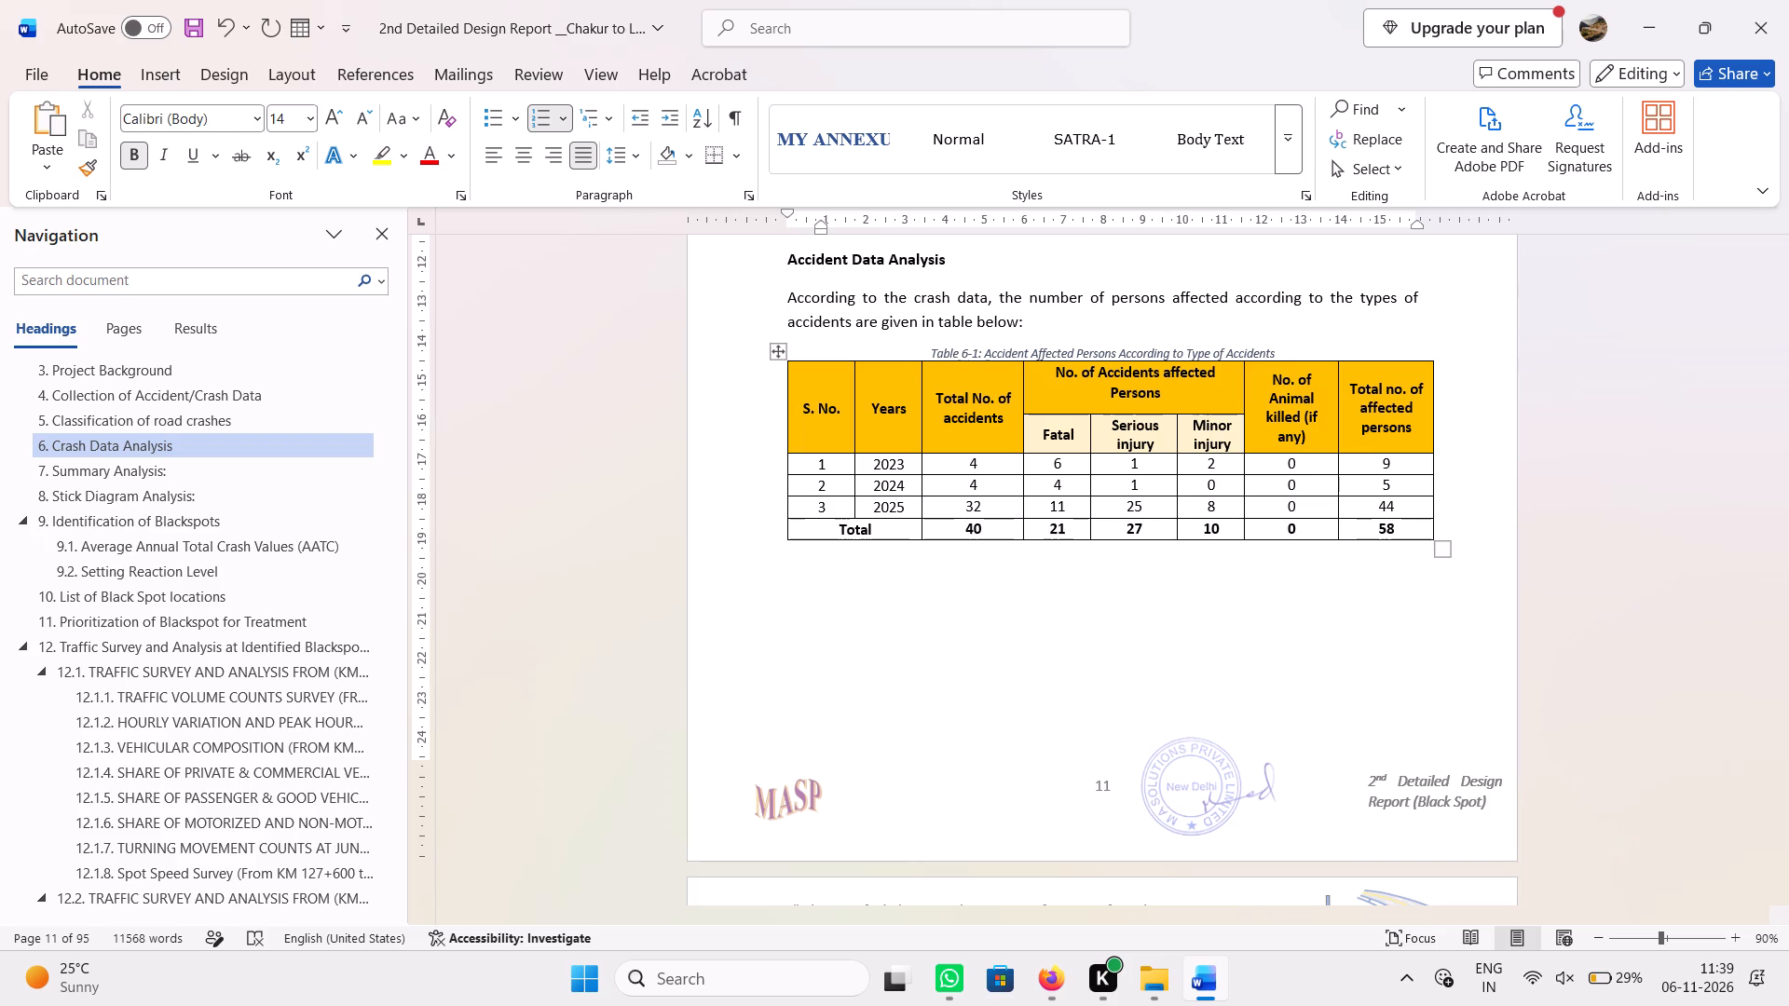
pyautogui.scroll(-6, 1045, 499)
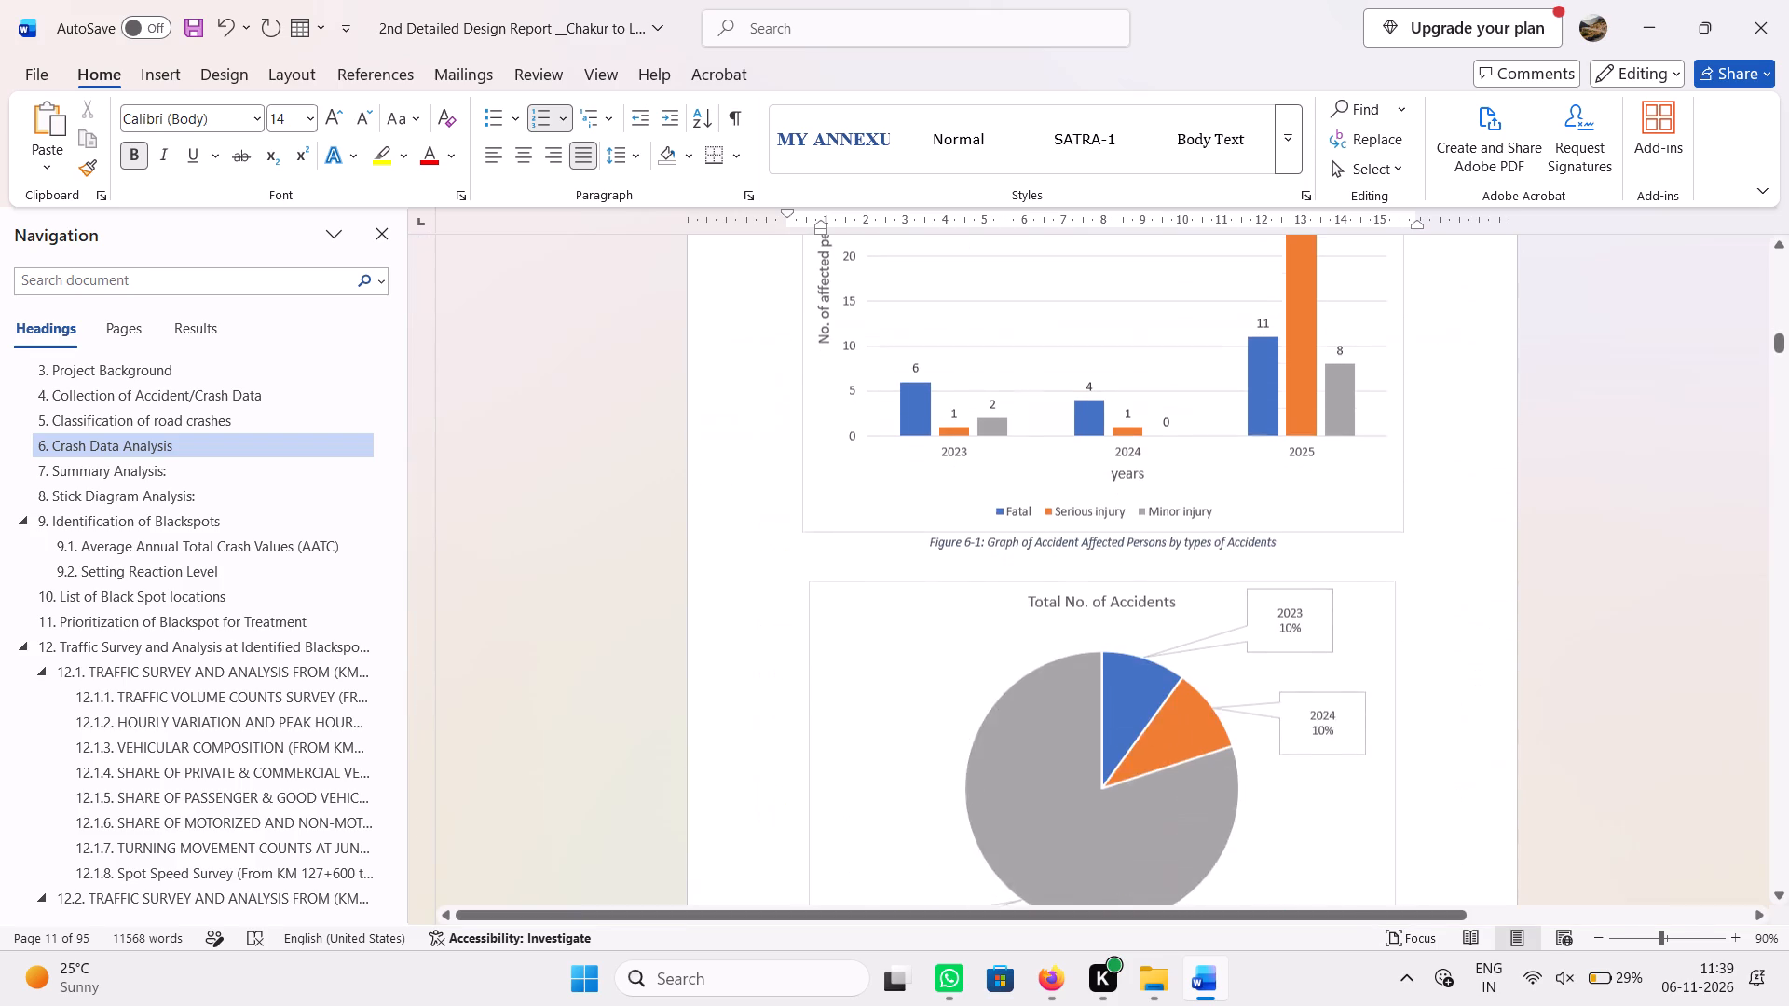
pyautogui.scroll(-20, 1045, 499)
pyautogui.scroll(-20, 1045, 499)
pyautogui.scroll(-20, 1045, 499)
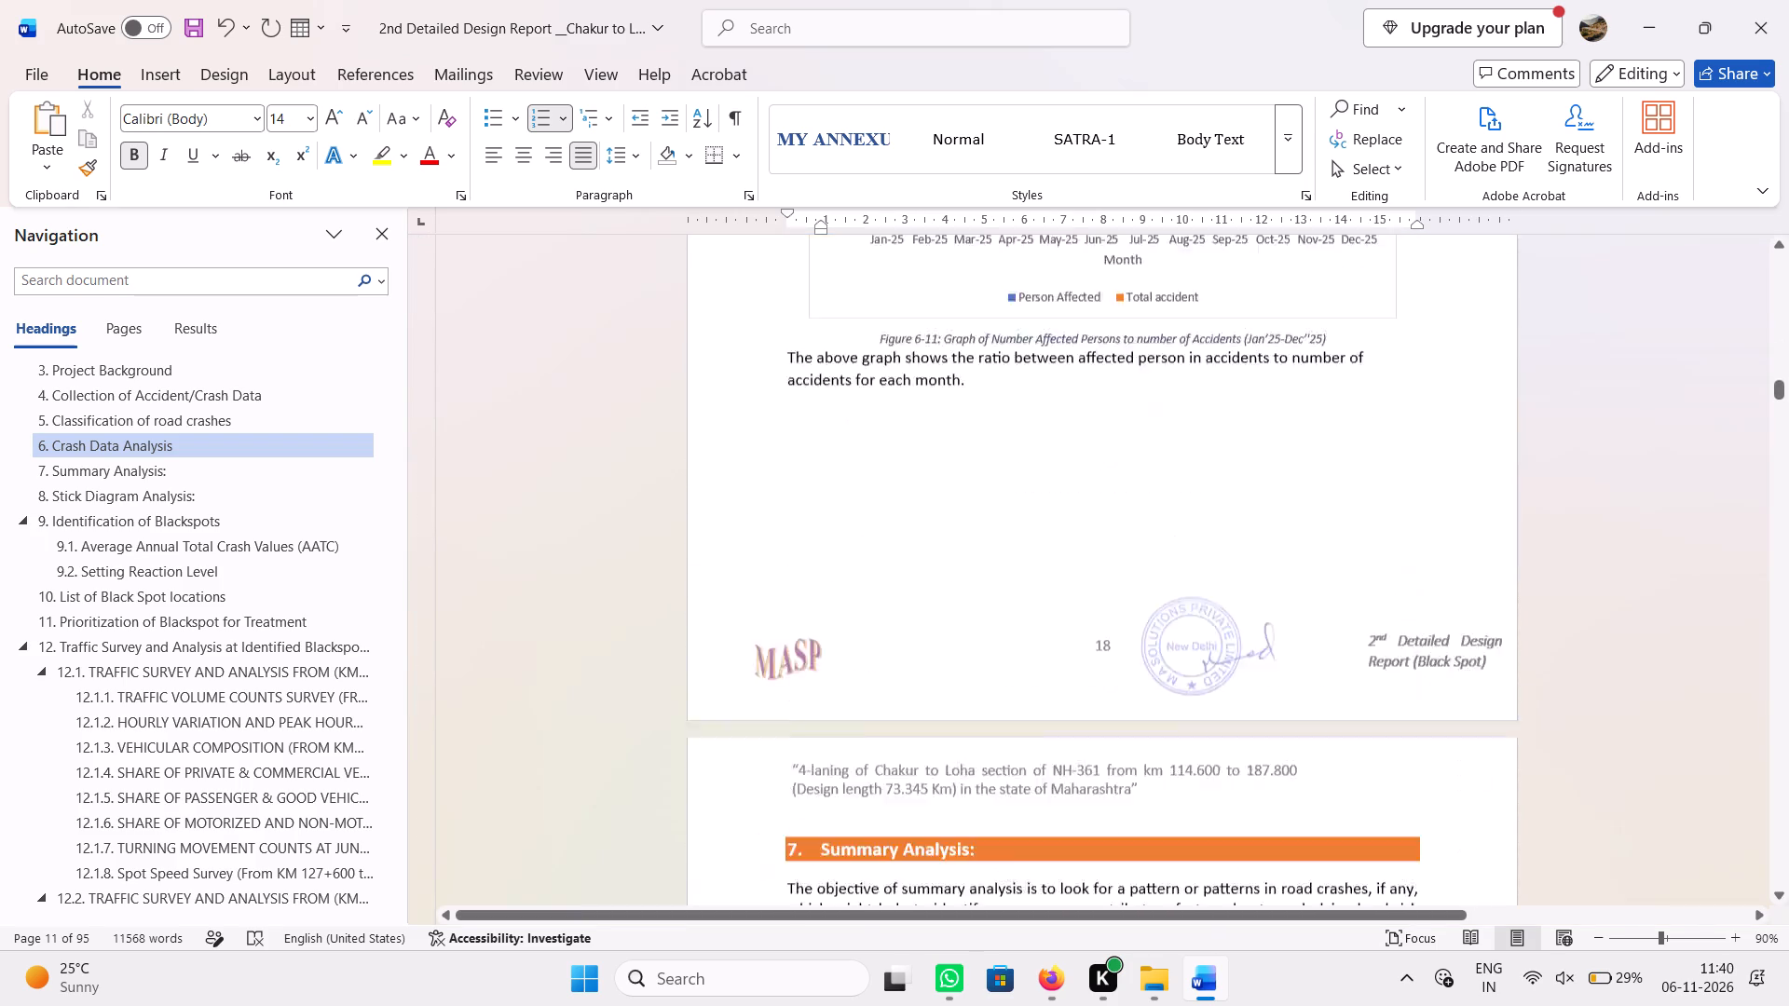
pyautogui.scroll(-9, 1048, 506)
pyautogui.scroll(7, 1049, 508)
pyautogui.scroll(-2, 1050, 508)
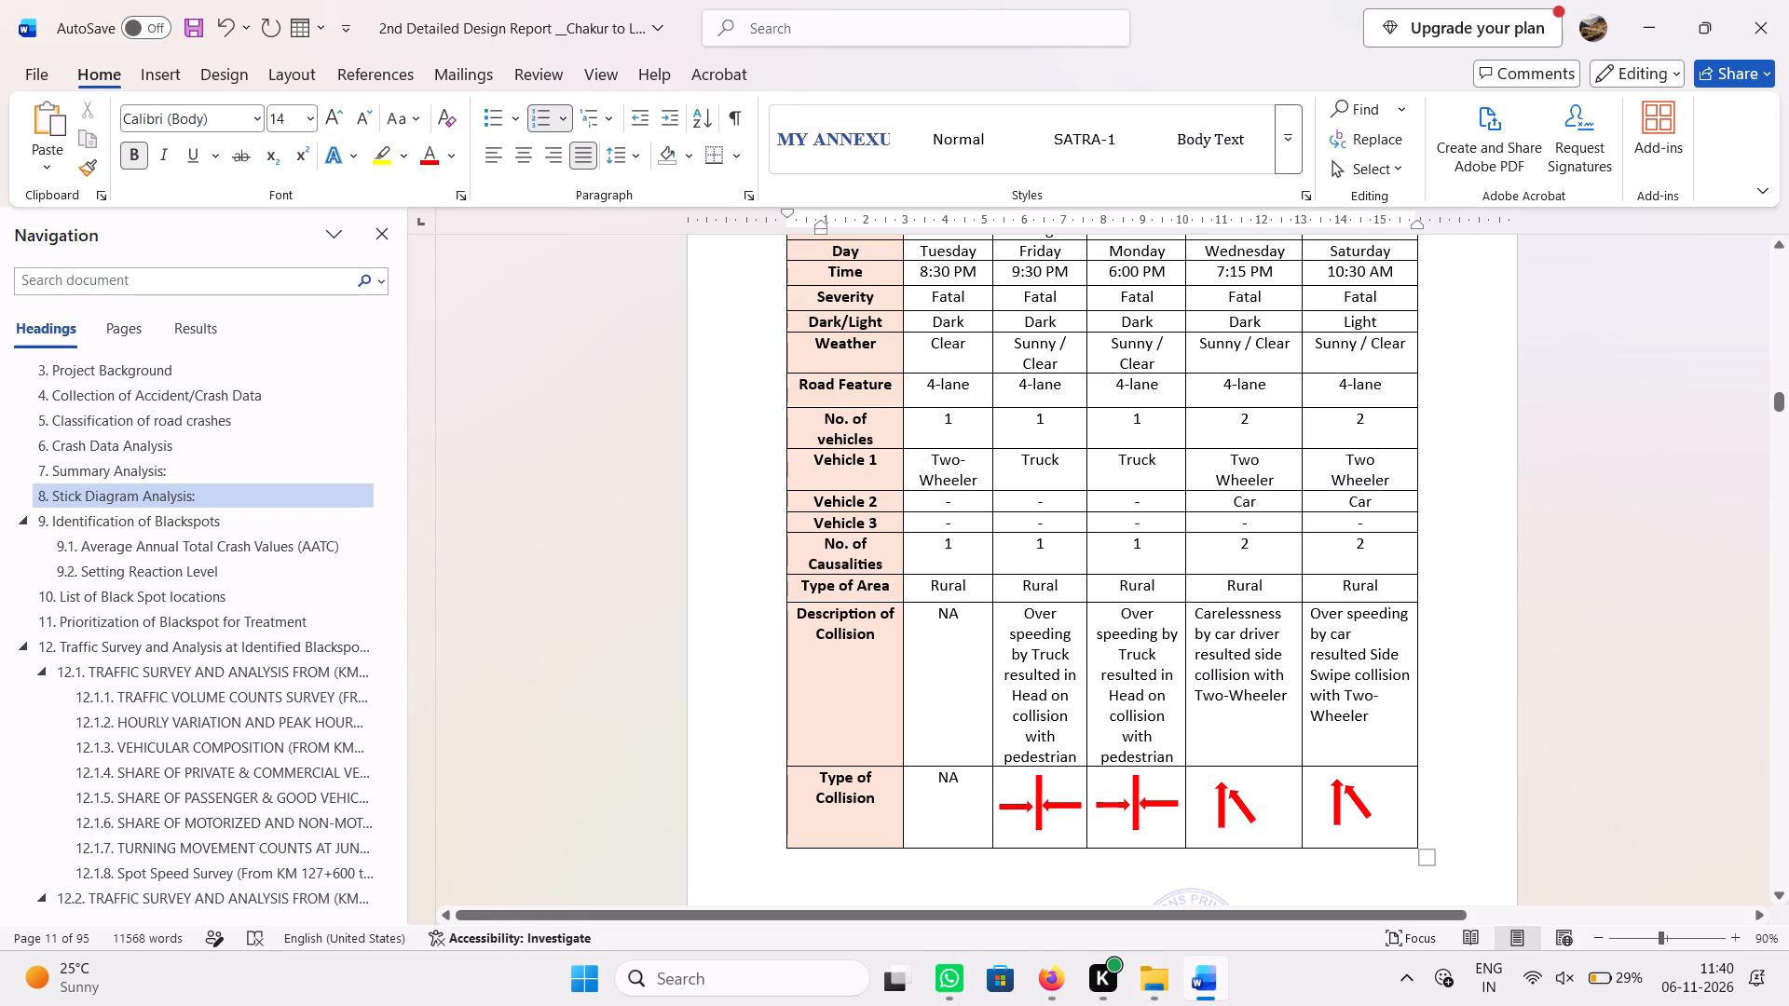
# Recheck Table 8-1's accident dates, days, times, collision descriptions and collision type diagrams.
pyautogui.moveTo(950, 591); pyautogui.dragTo(1356, 605)
pyautogui.click(1342, 619)
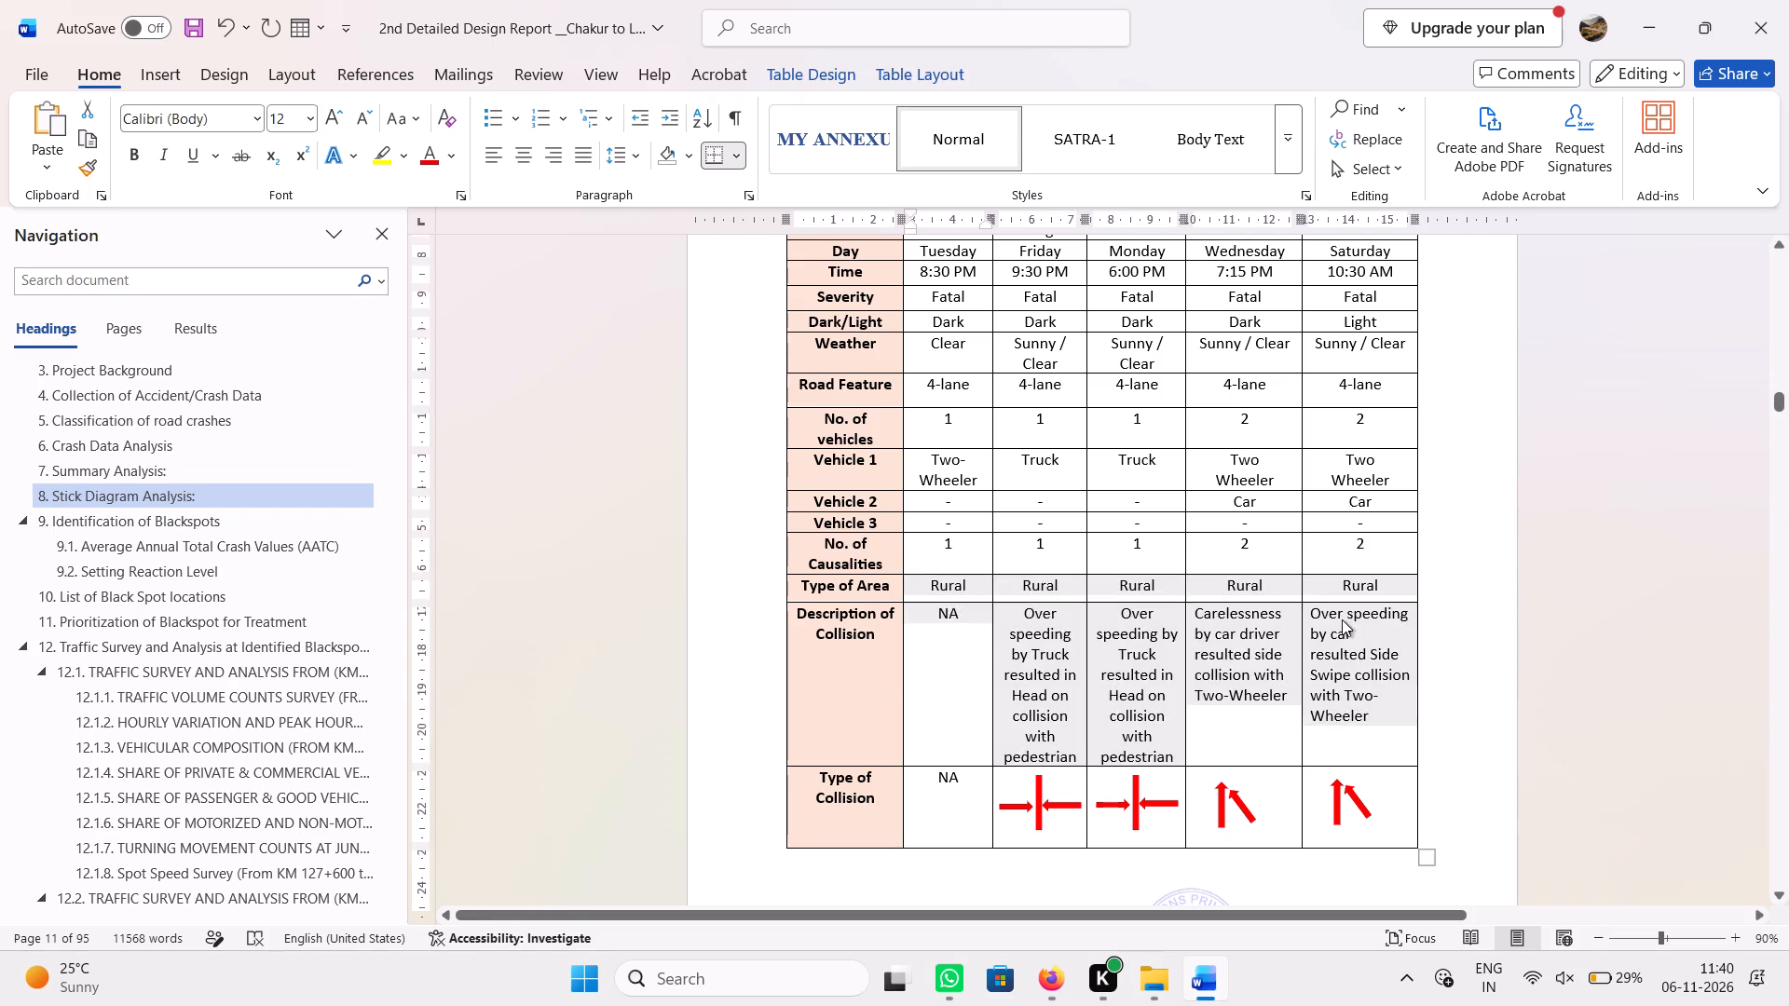
pyautogui.scroll(4, 1201, 619)
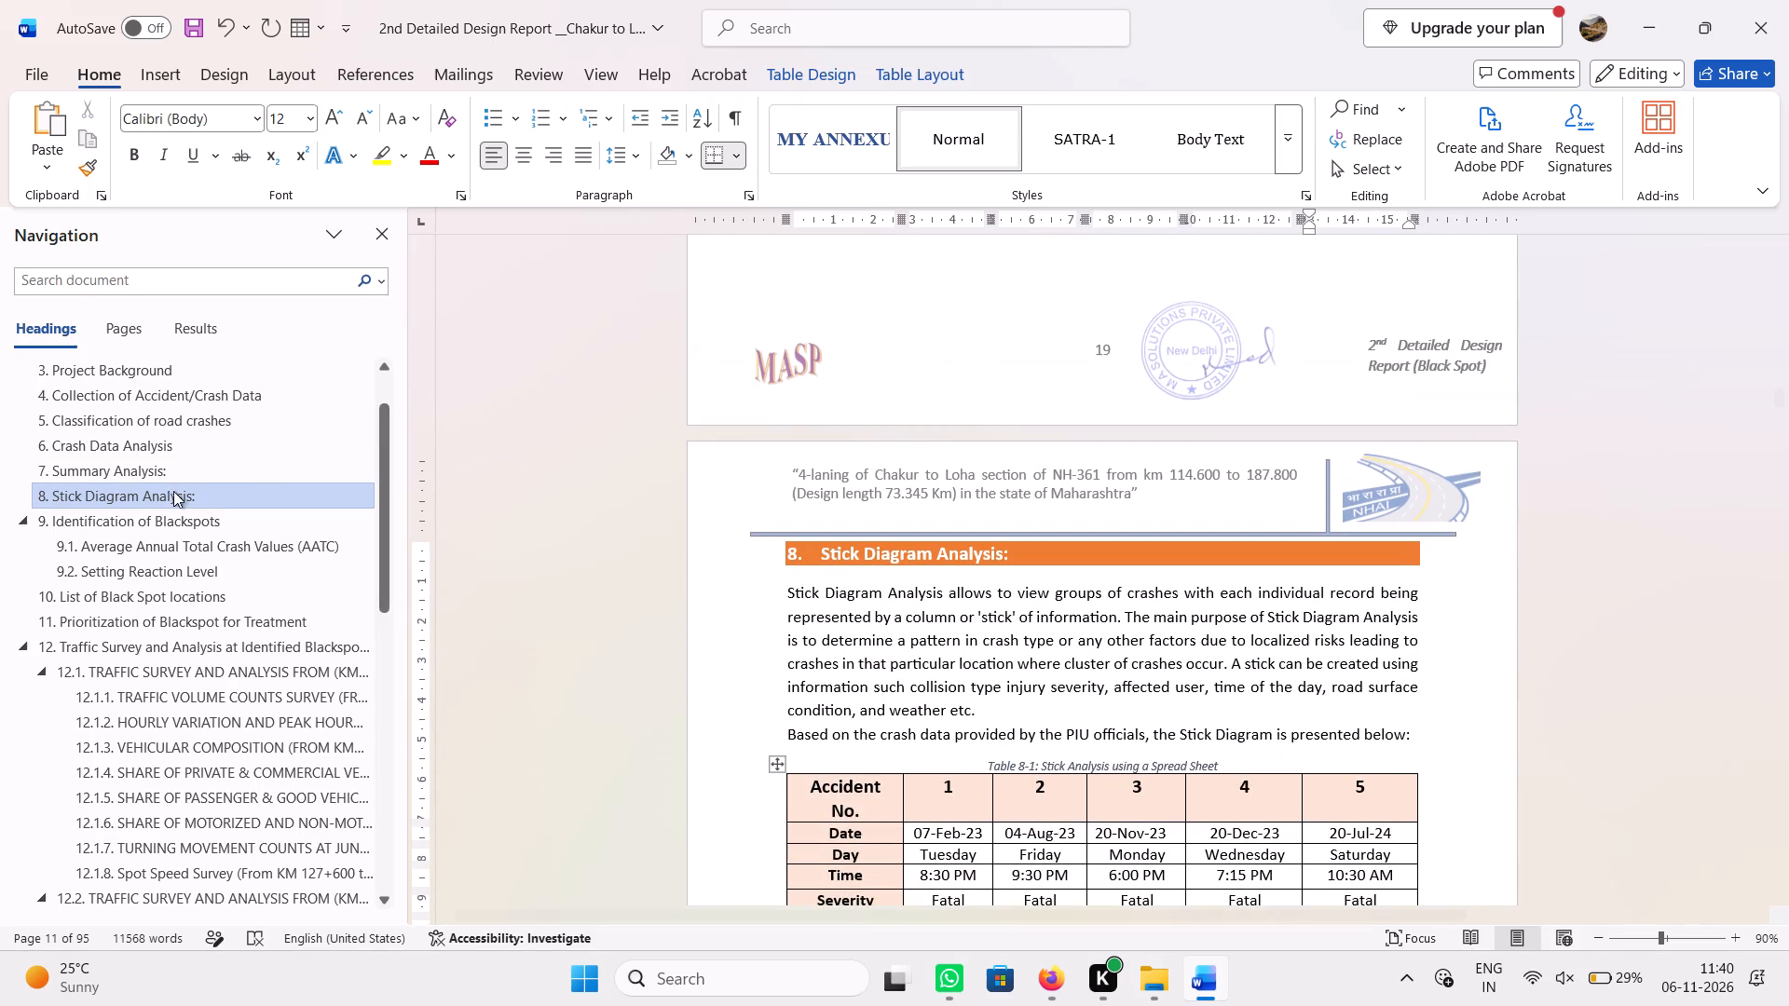
pyautogui.scroll(-2, 952, 648)
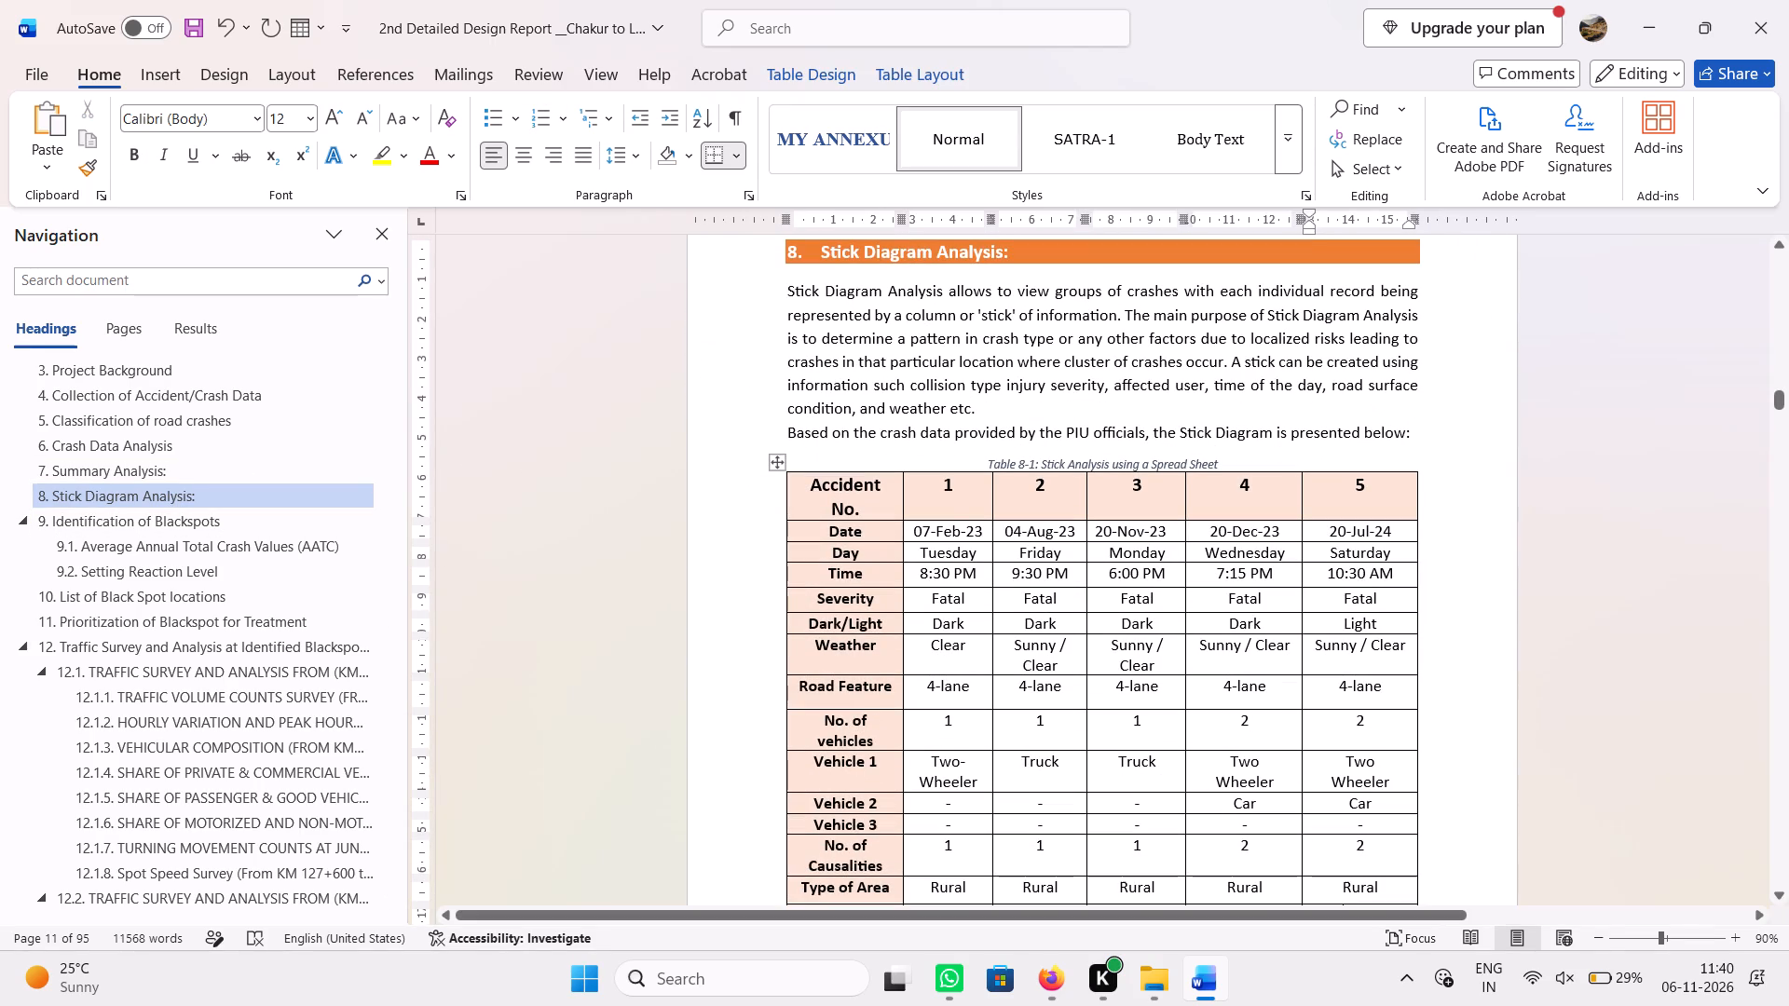
pyautogui.click(950, 531)
pyautogui.moveTo(948, 528); pyautogui.dragTo(948, 532)
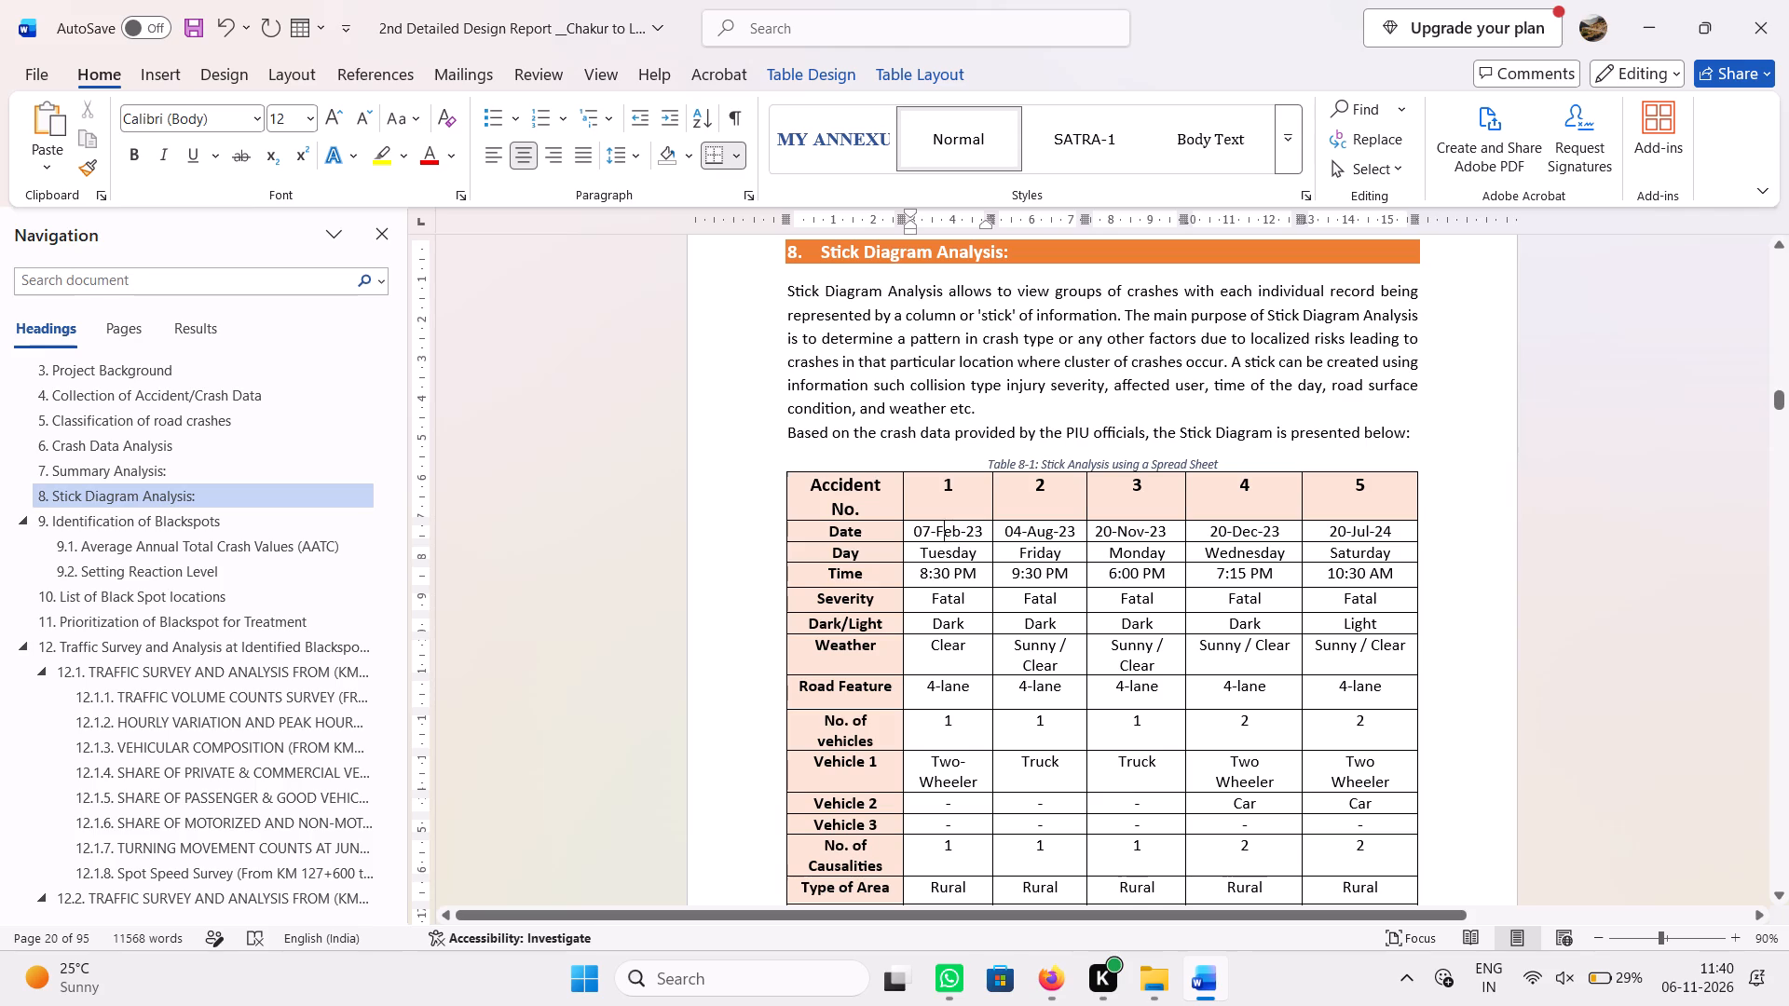
pyautogui.moveTo(948, 532); pyautogui.dragTo(957, 588)
pyautogui.click(937, 599)
pyautogui.scroll(-1, 937, 598)
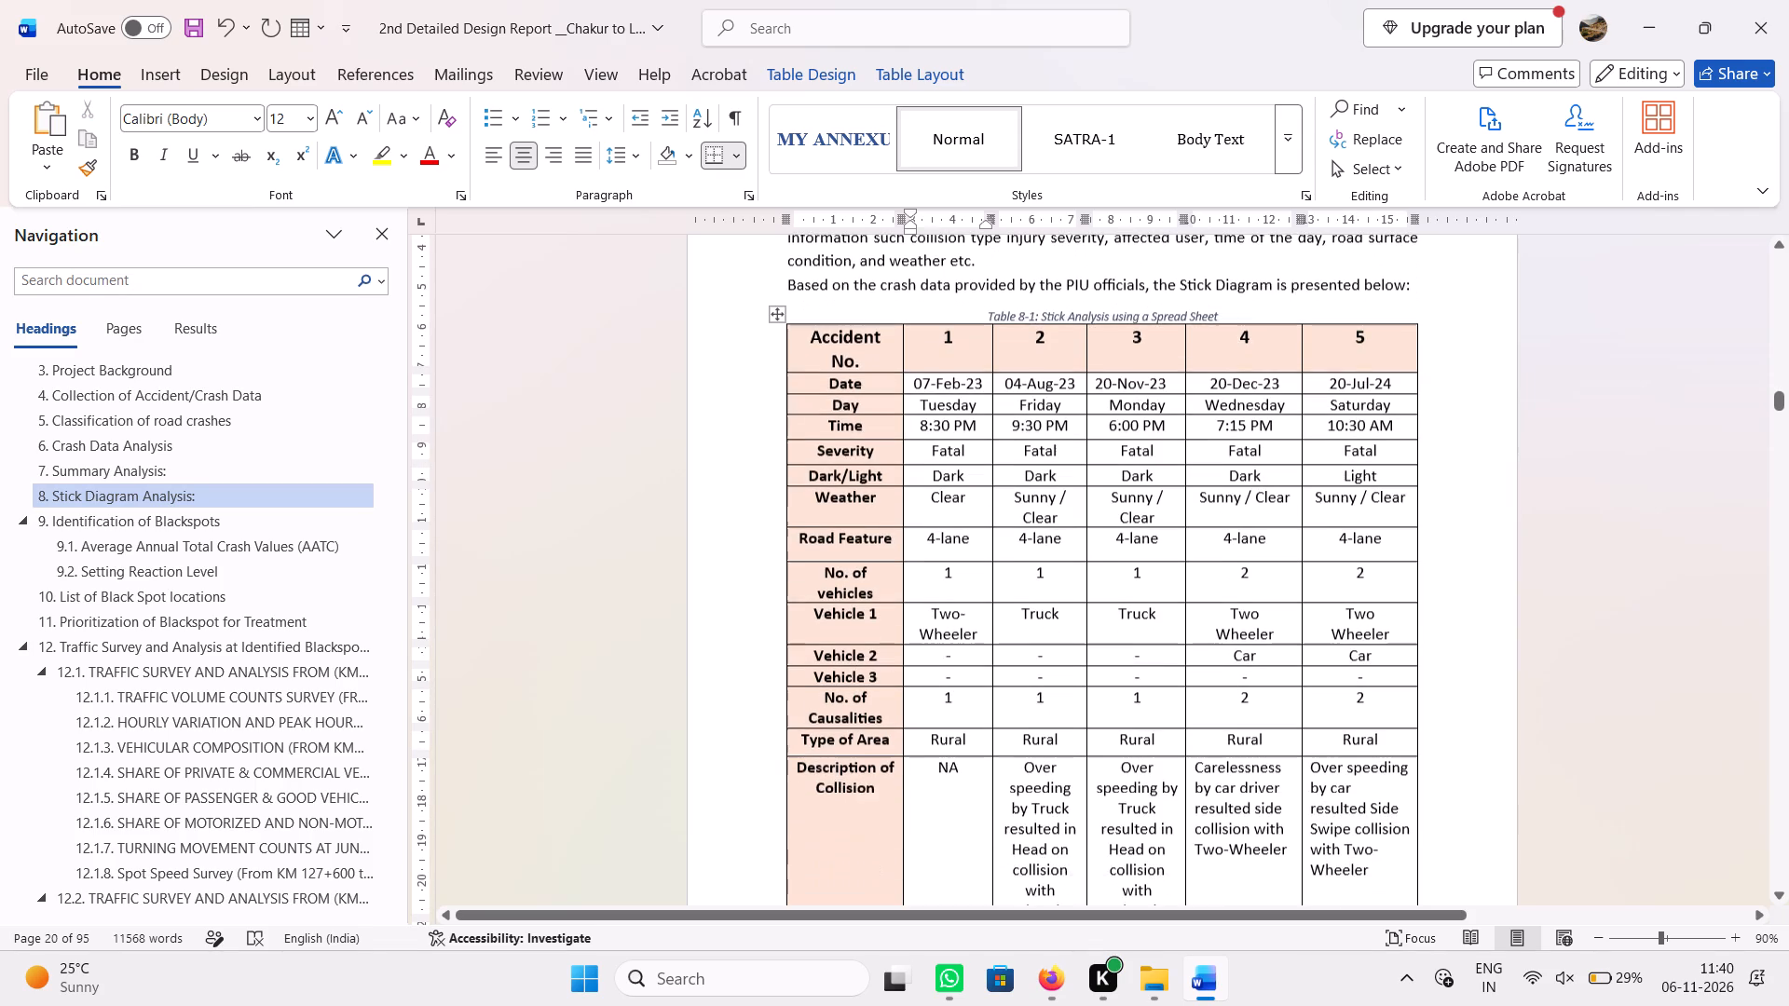
pyautogui.scroll(-1, 942, 573)
pyautogui.moveTo(948, 654); pyautogui.dragTo(1357, 651)
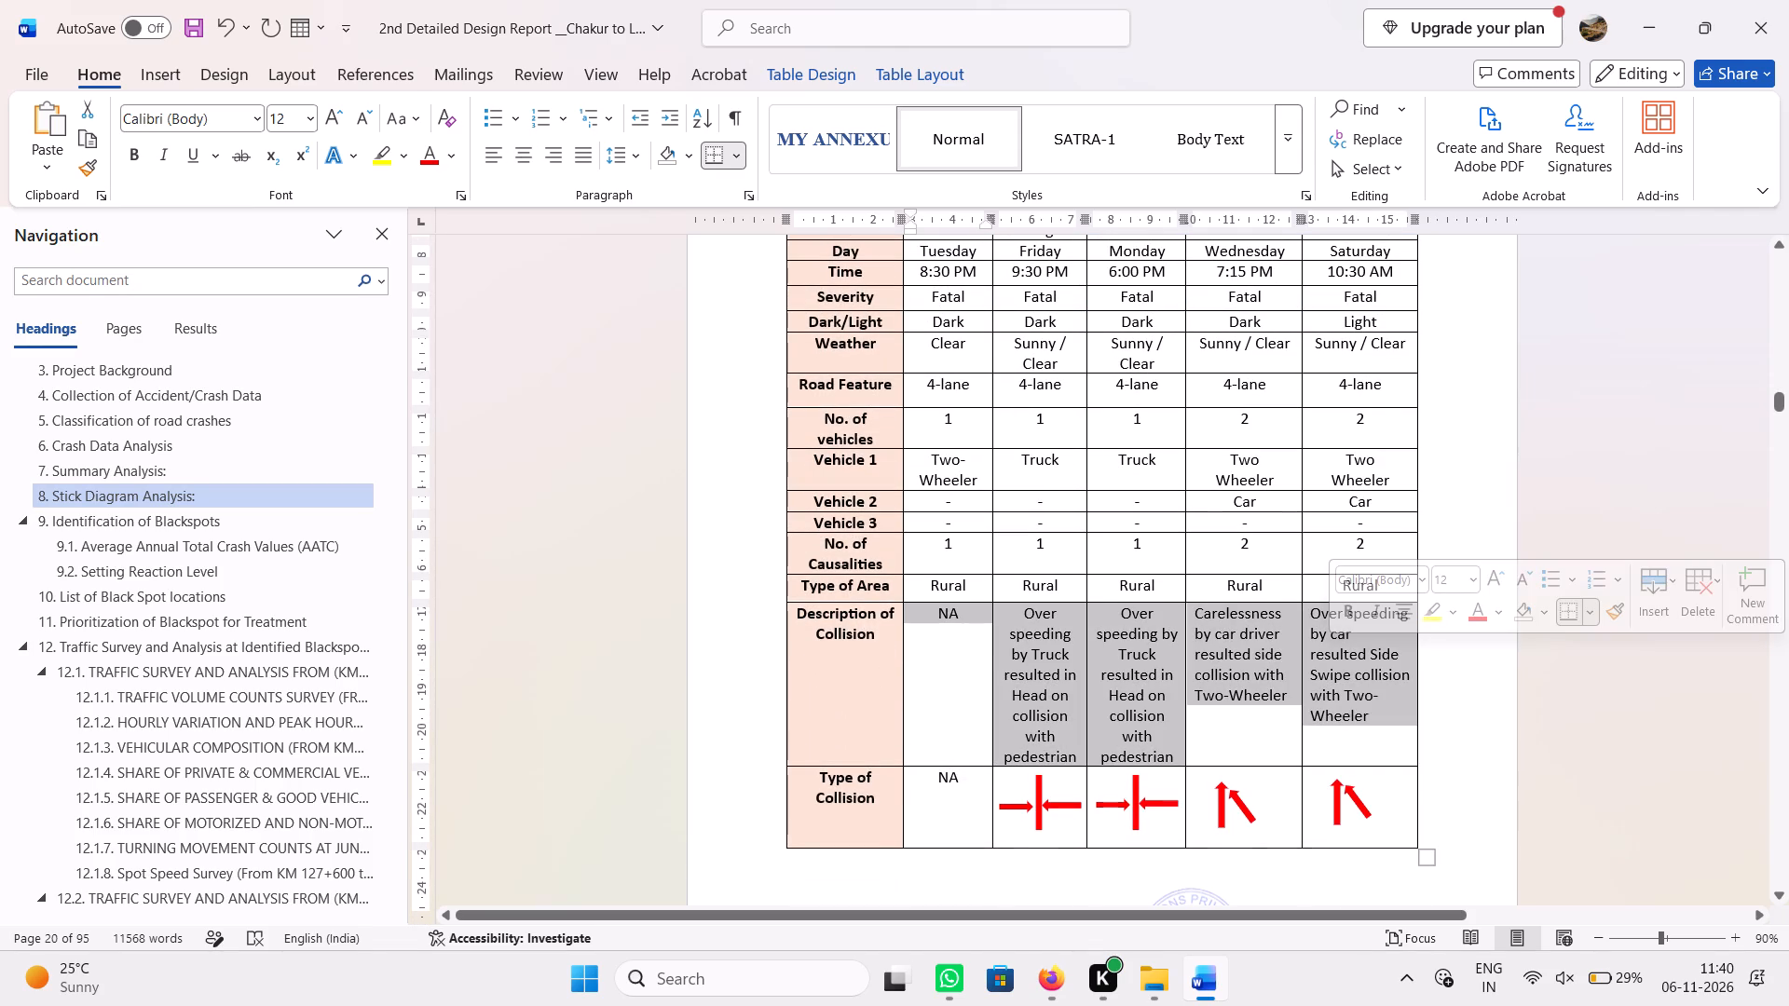
pyautogui.scroll(-1, 978, 542)
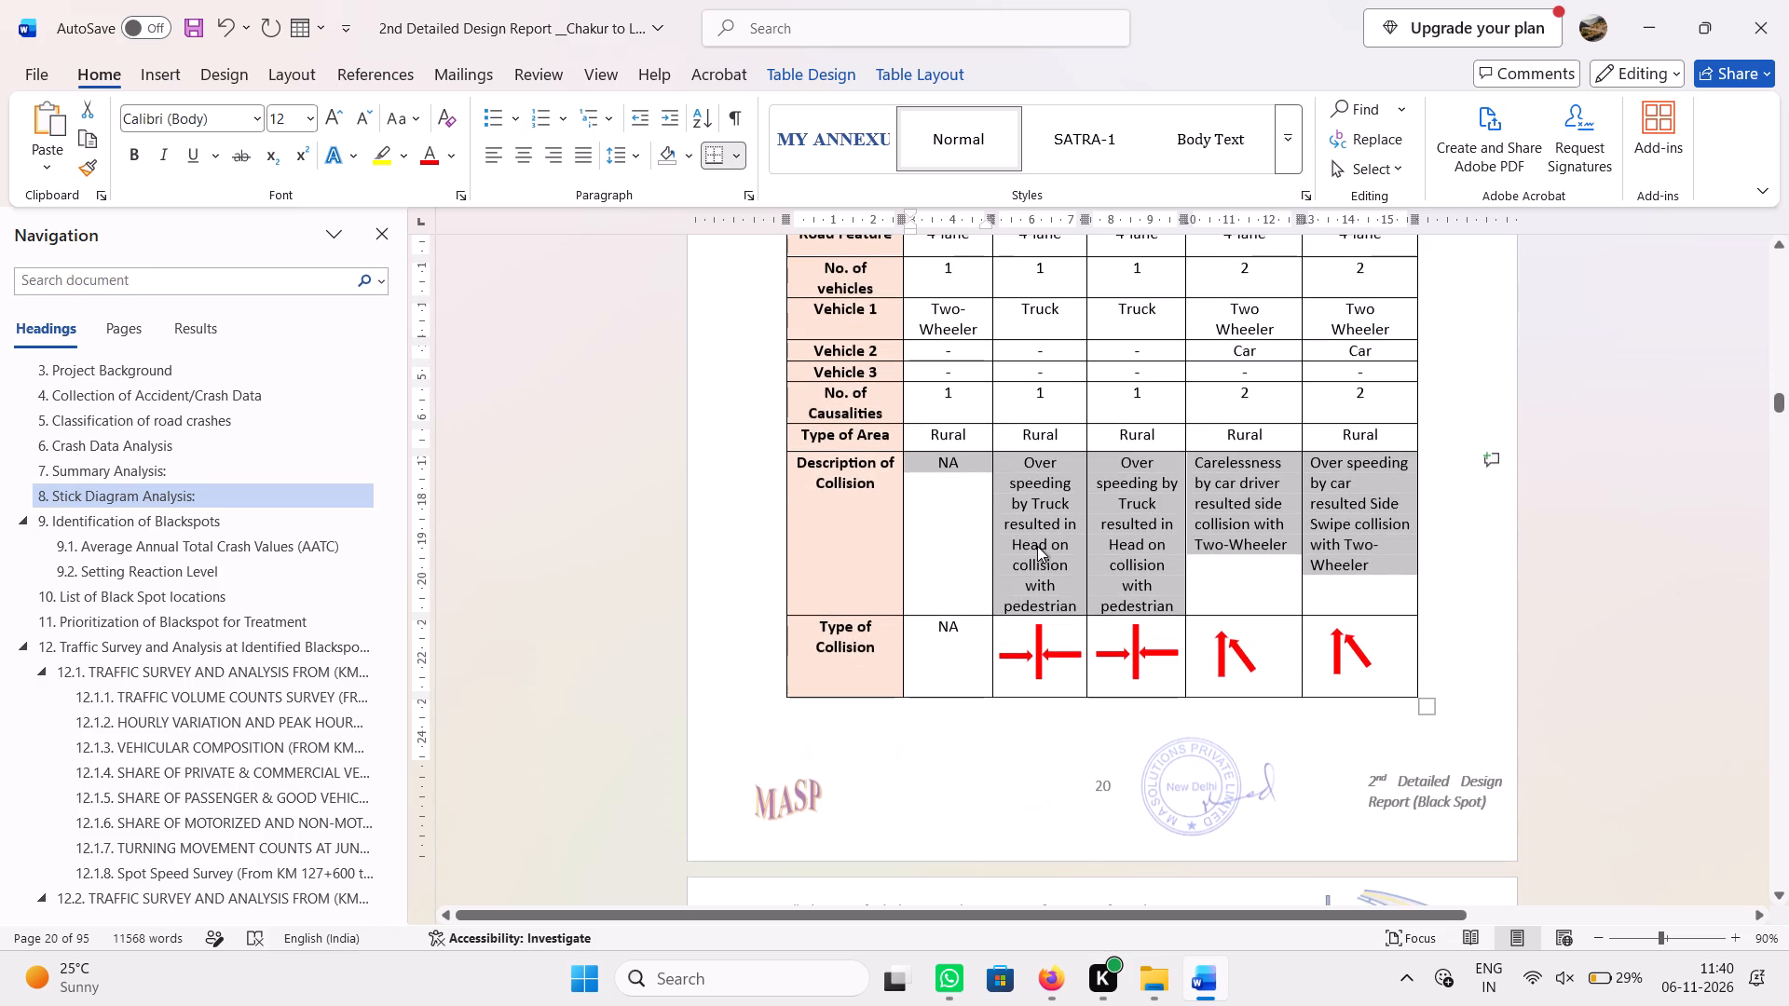
# Compare Table 7-1's year columns and collision types in Summary Analysis with the accident records in Table 8-1.
pyautogui.scroll(-3, 1037, 546)
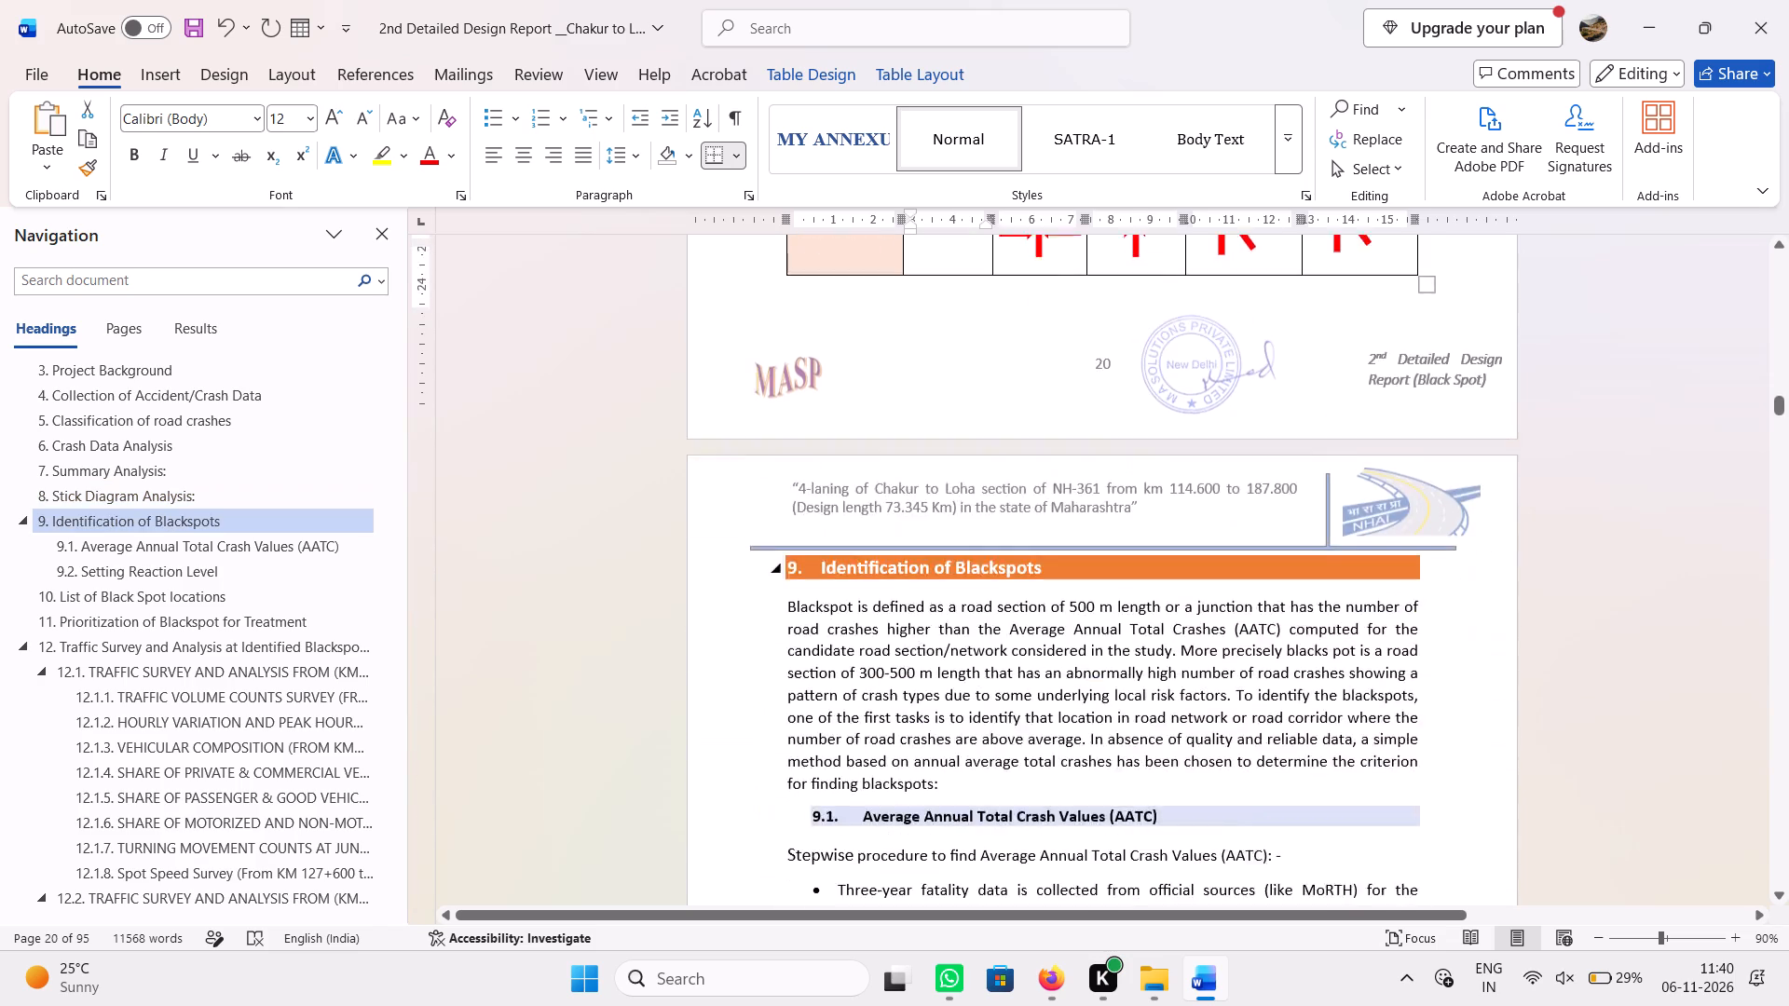
pyautogui.scroll(-1, 1037, 546)
pyautogui.scroll(18, 1037, 546)
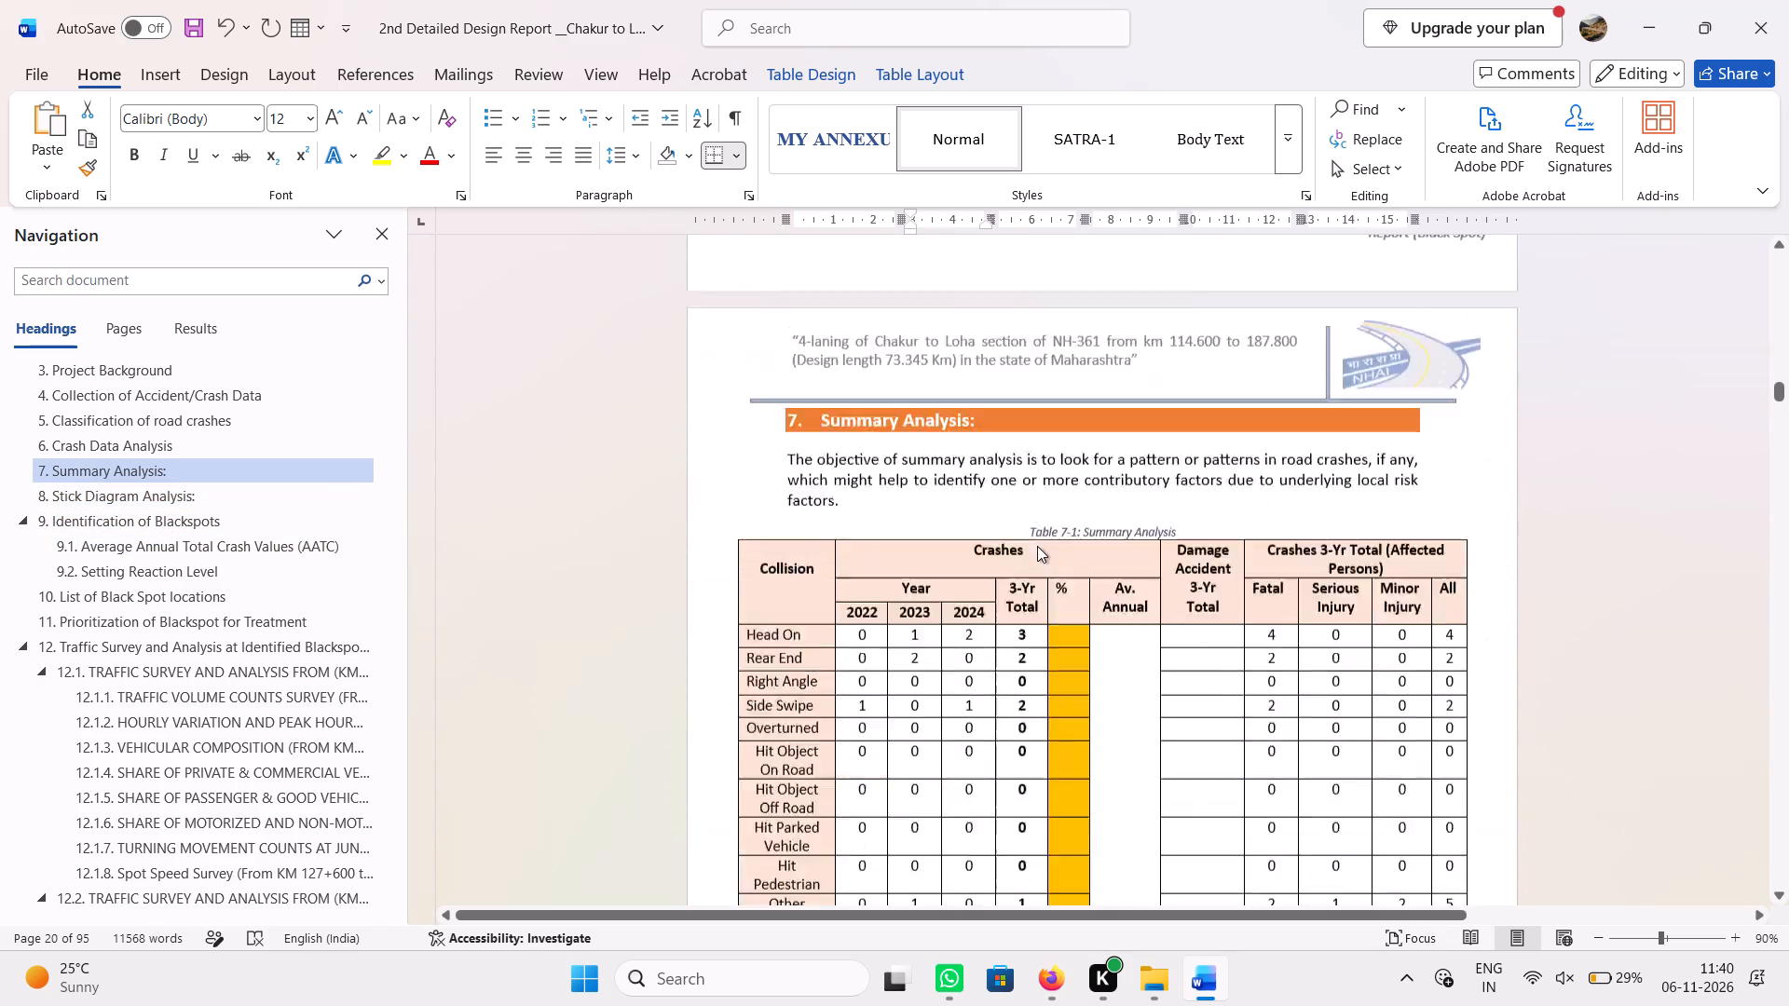
pyautogui.scroll(-11, 1037, 546)
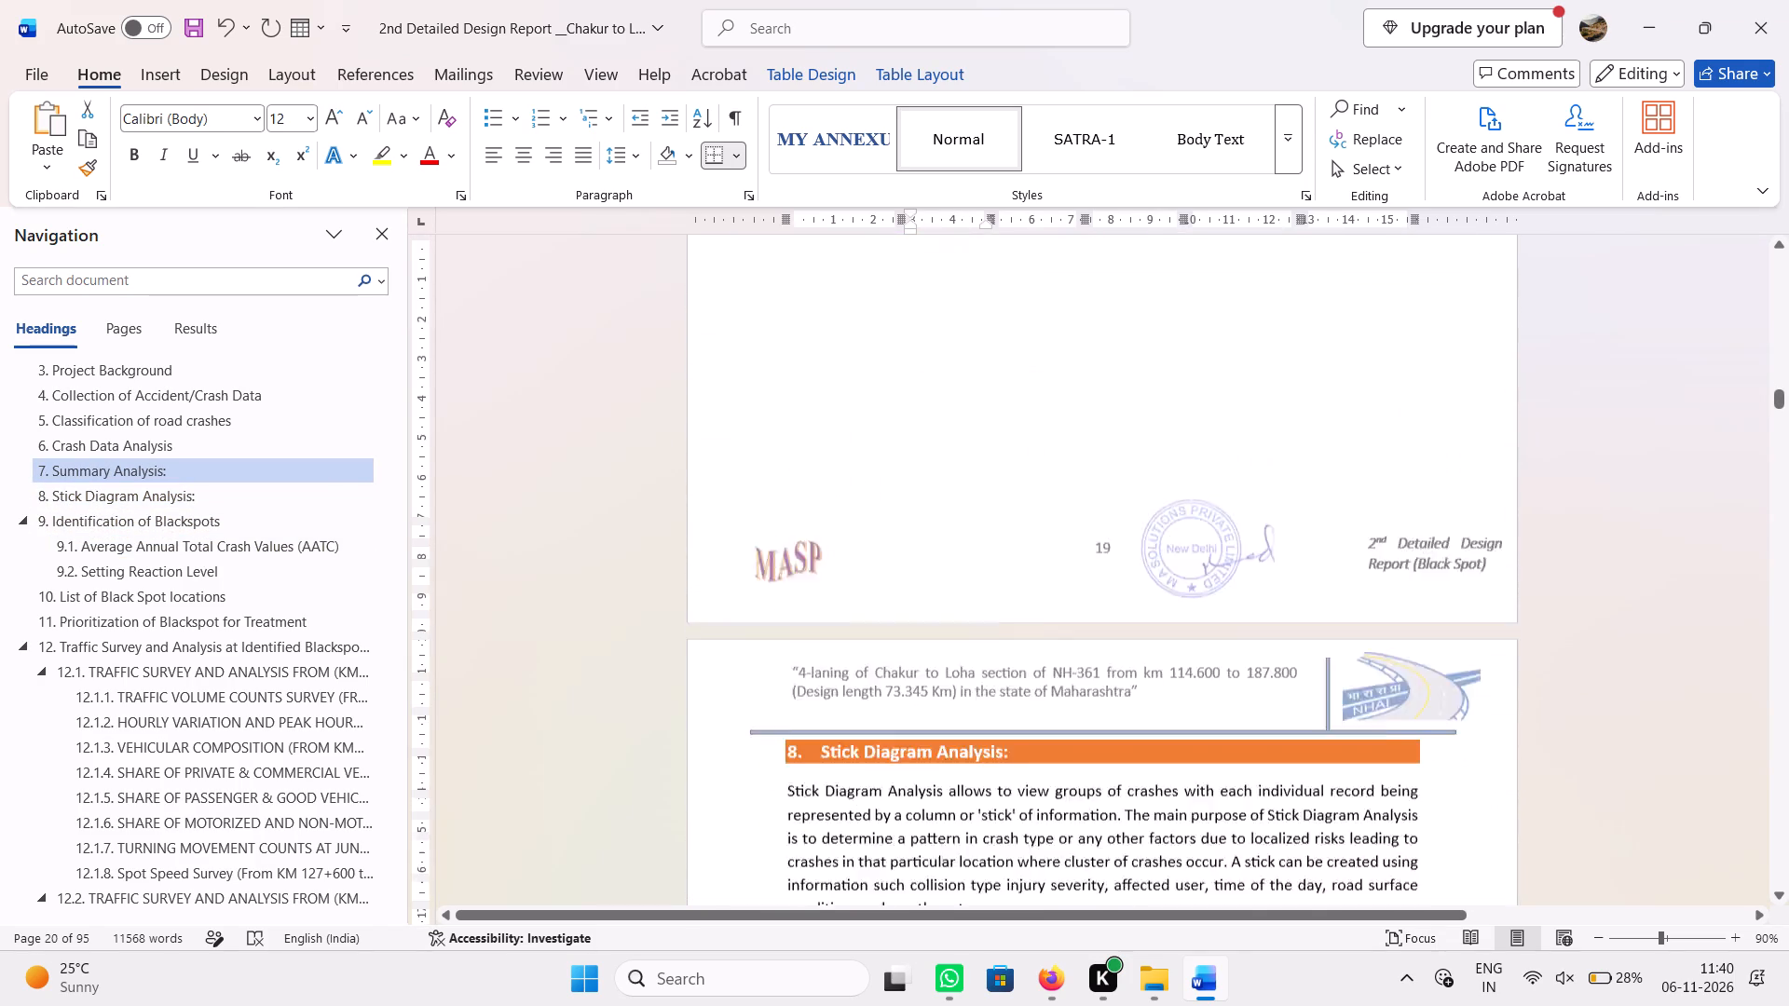
pyautogui.scroll(-3, 978, 504)
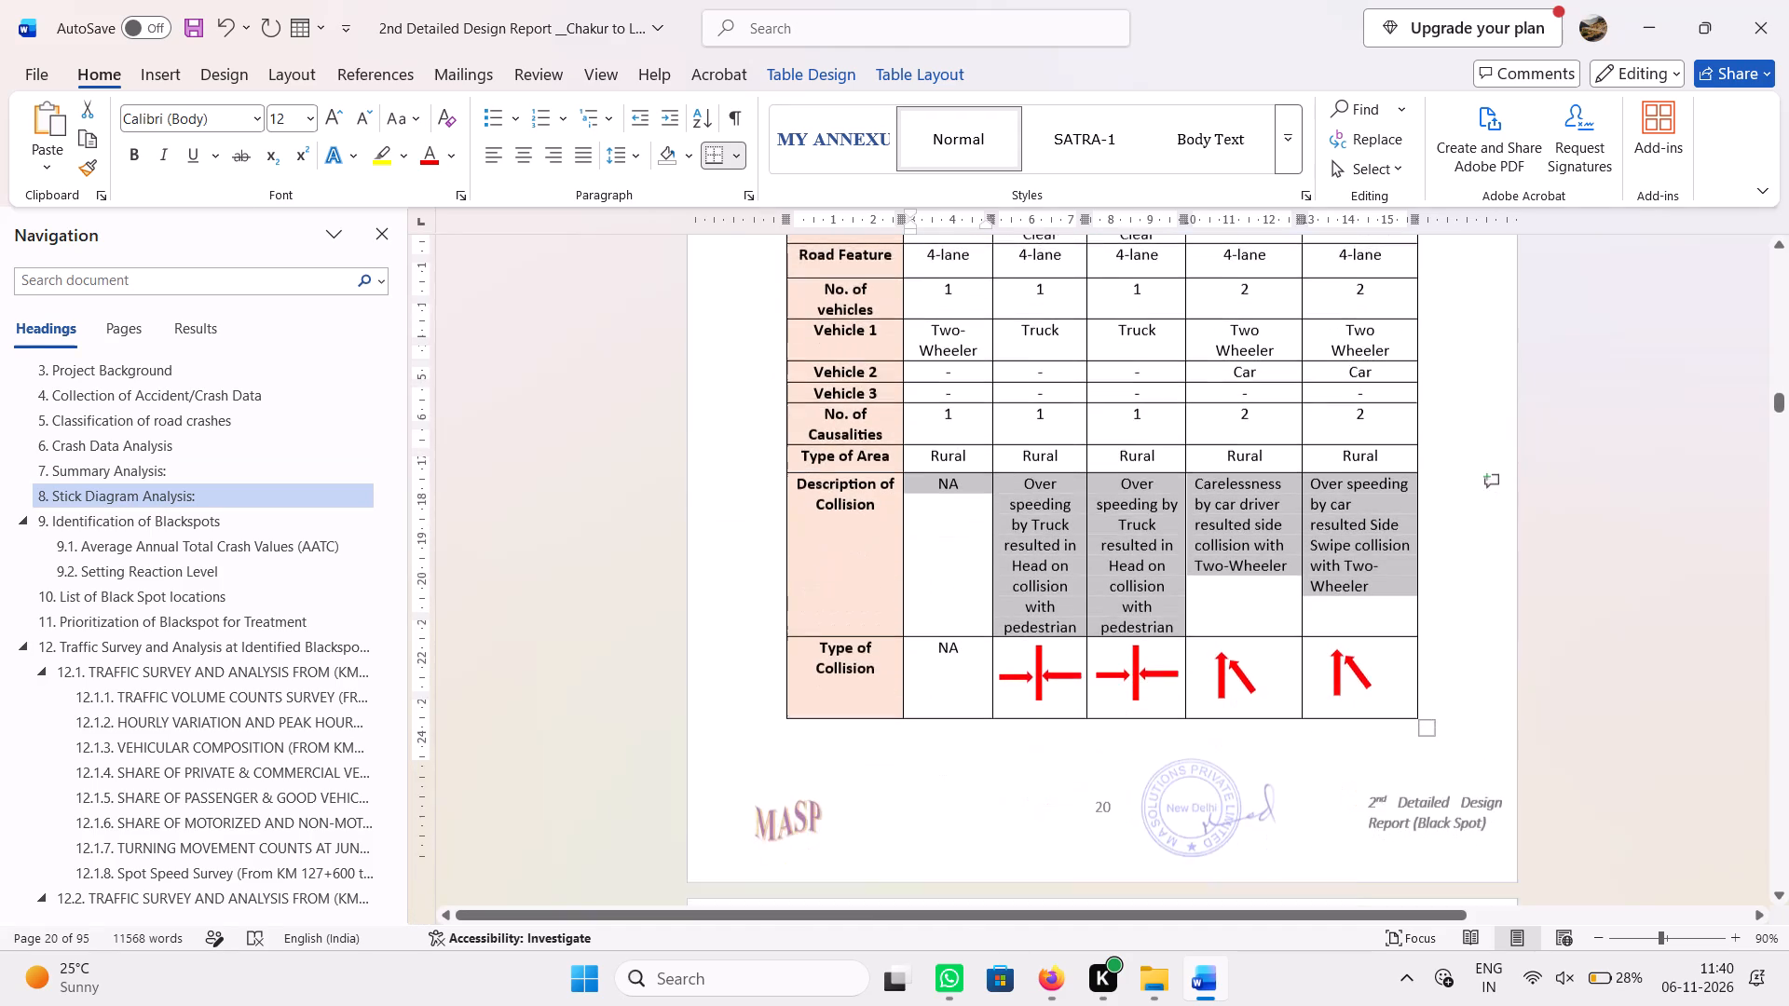
# Review Section 9 on identifying blackspots, checking Table 9-1's stretches, crash counts and order categories.
pyautogui.scroll(-3, 978, 504)
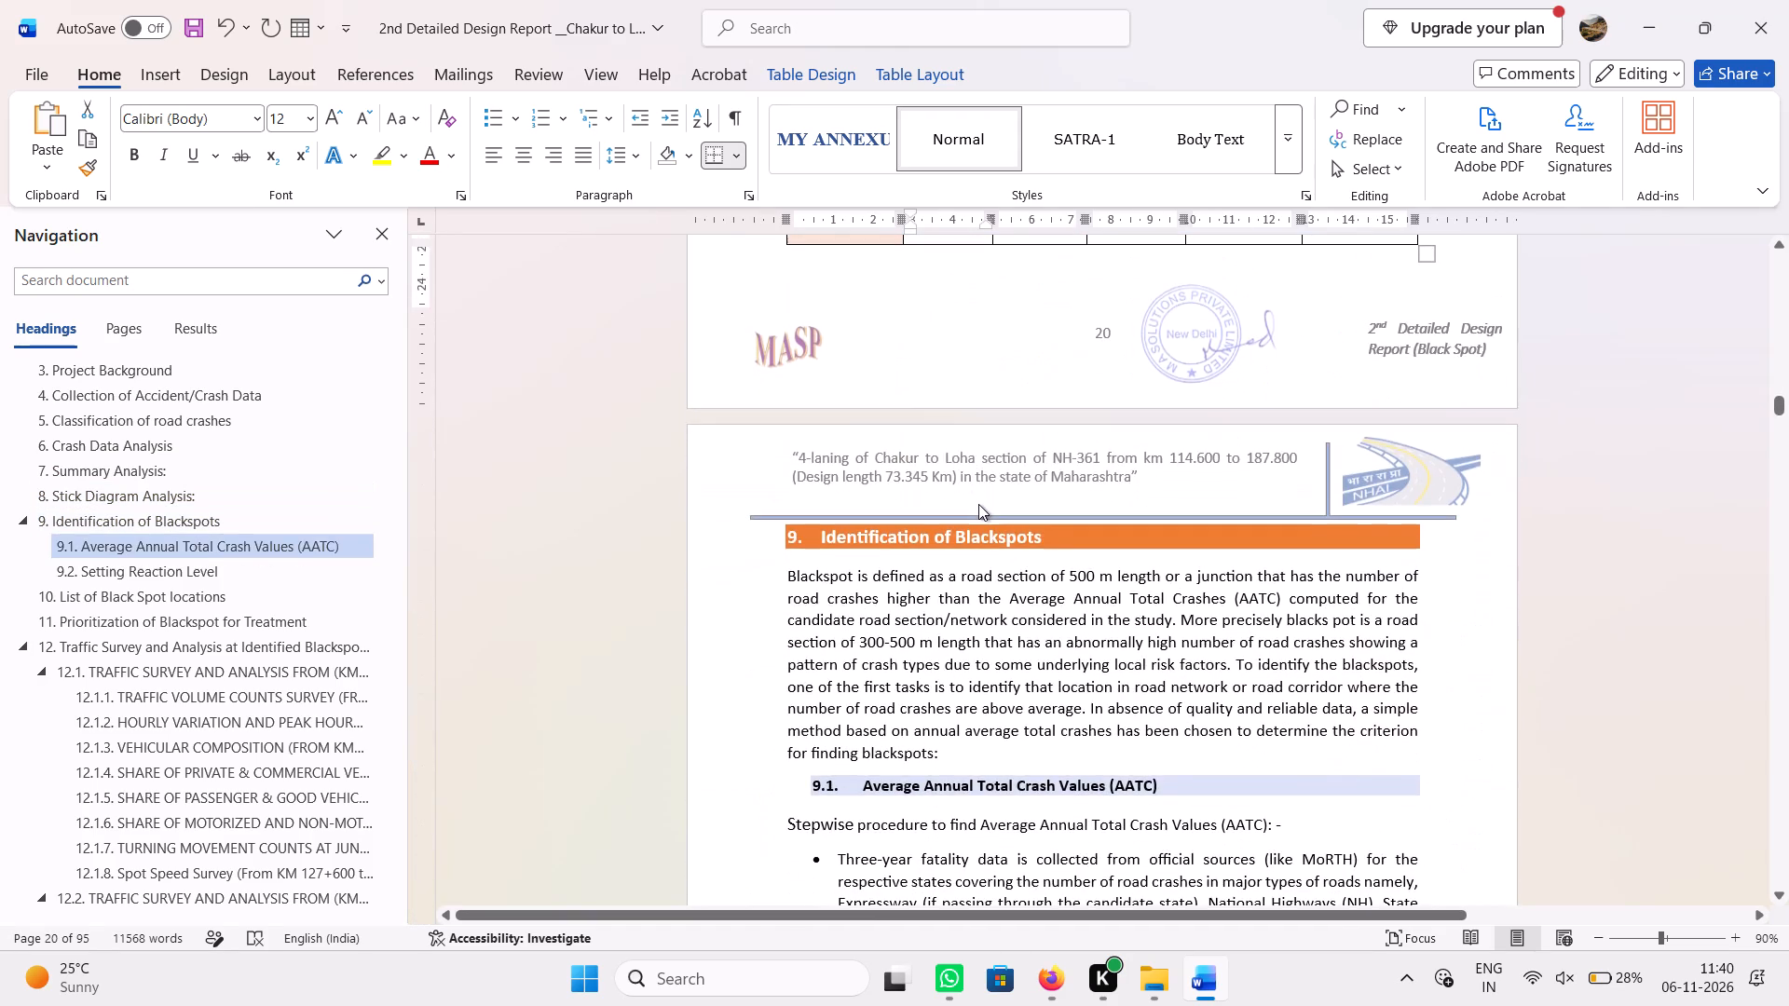
pyautogui.scroll(-3, 978, 504)
pyautogui.scroll(-4, 1071, 476)
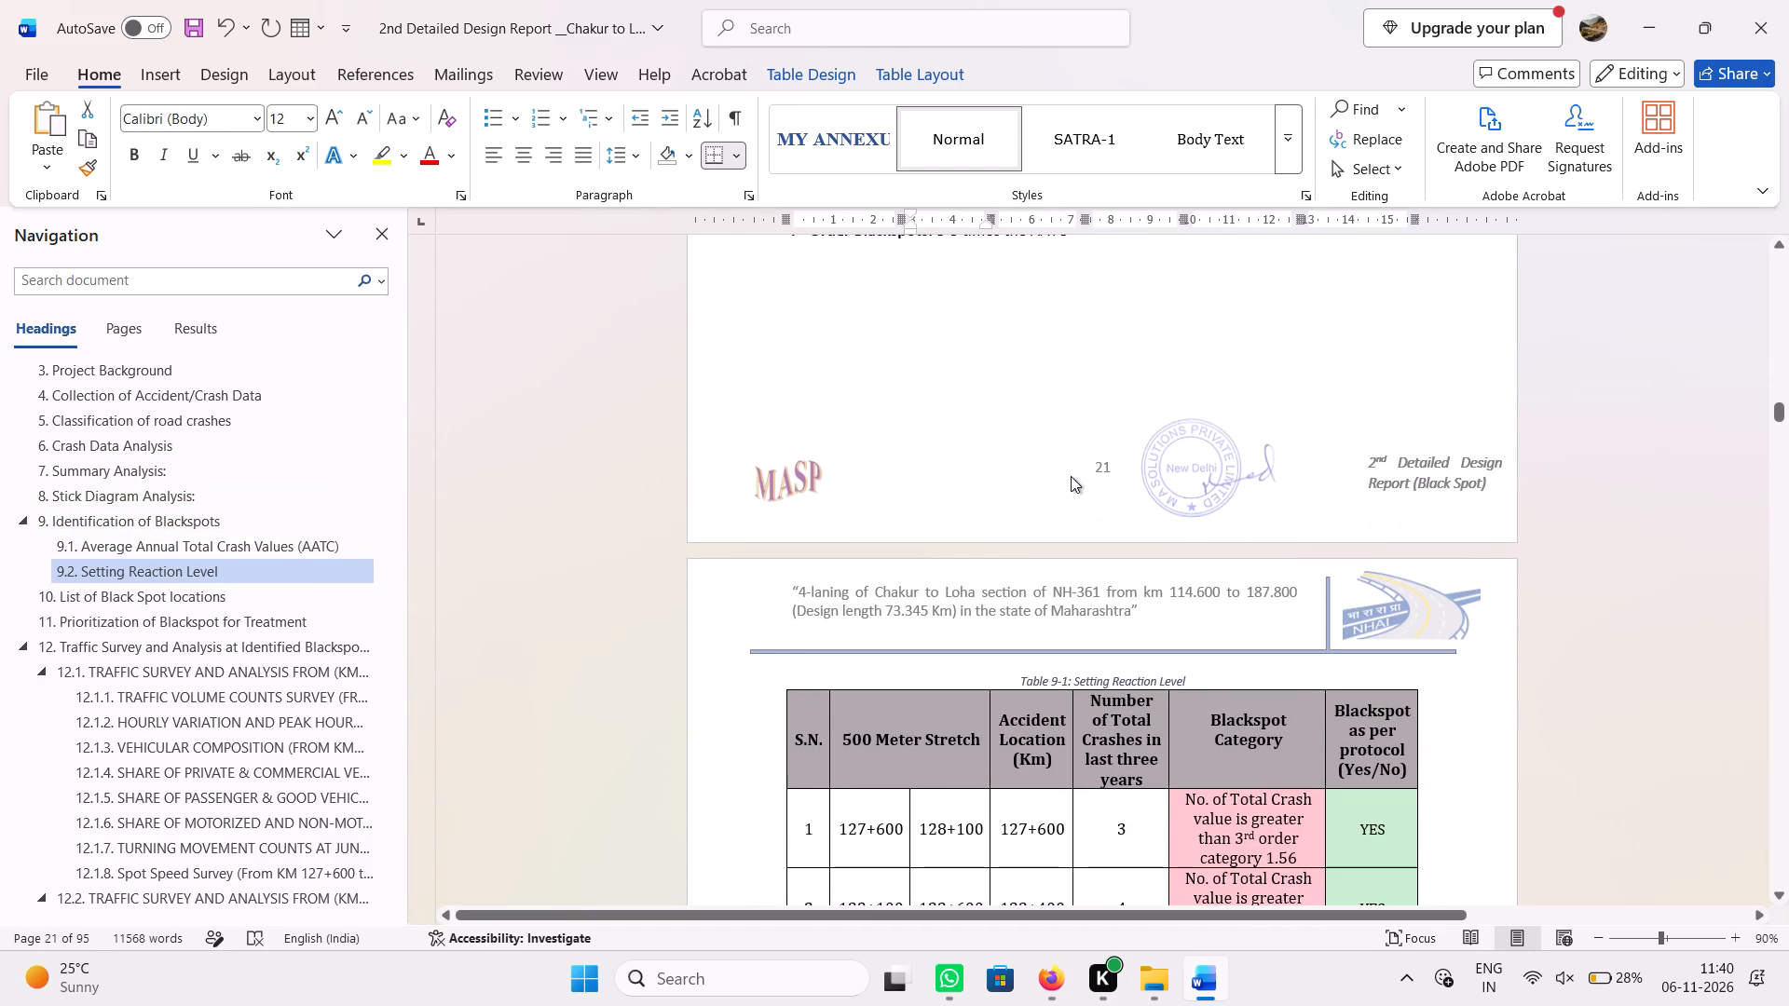
pyautogui.scroll(1, 1071, 477)
pyautogui.scroll(-5, 1071, 477)
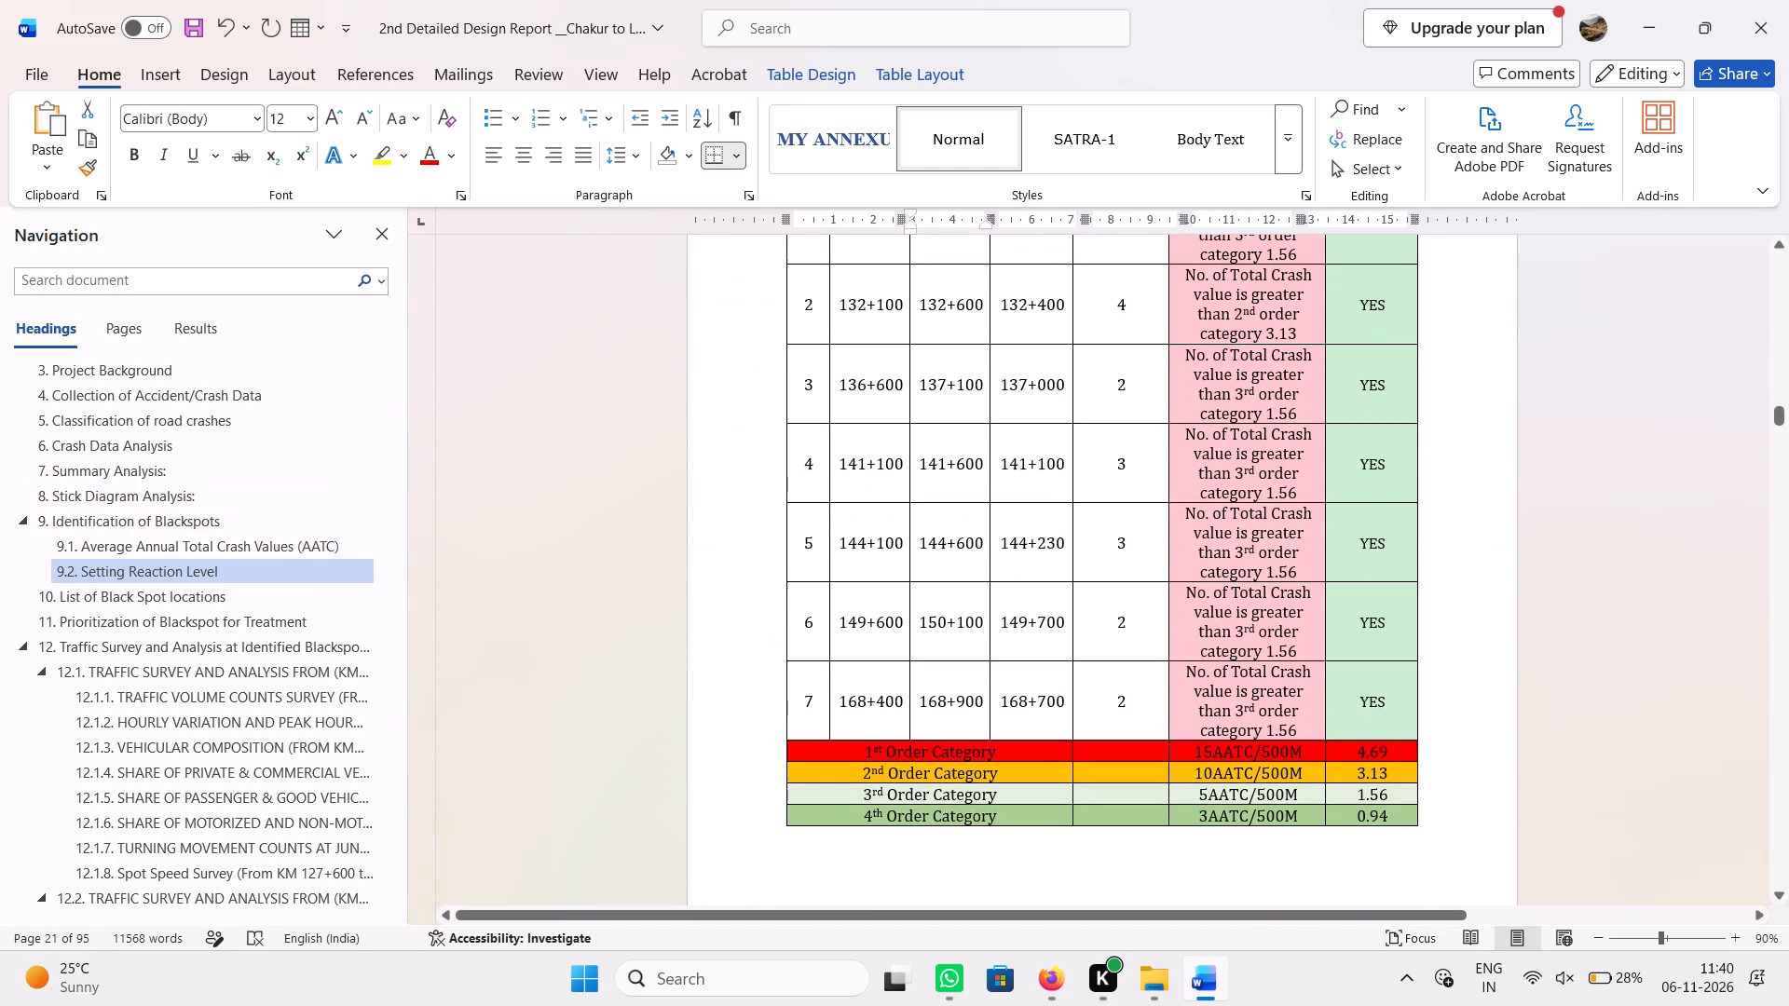
pyautogui.scroll(3, 1071, 477)
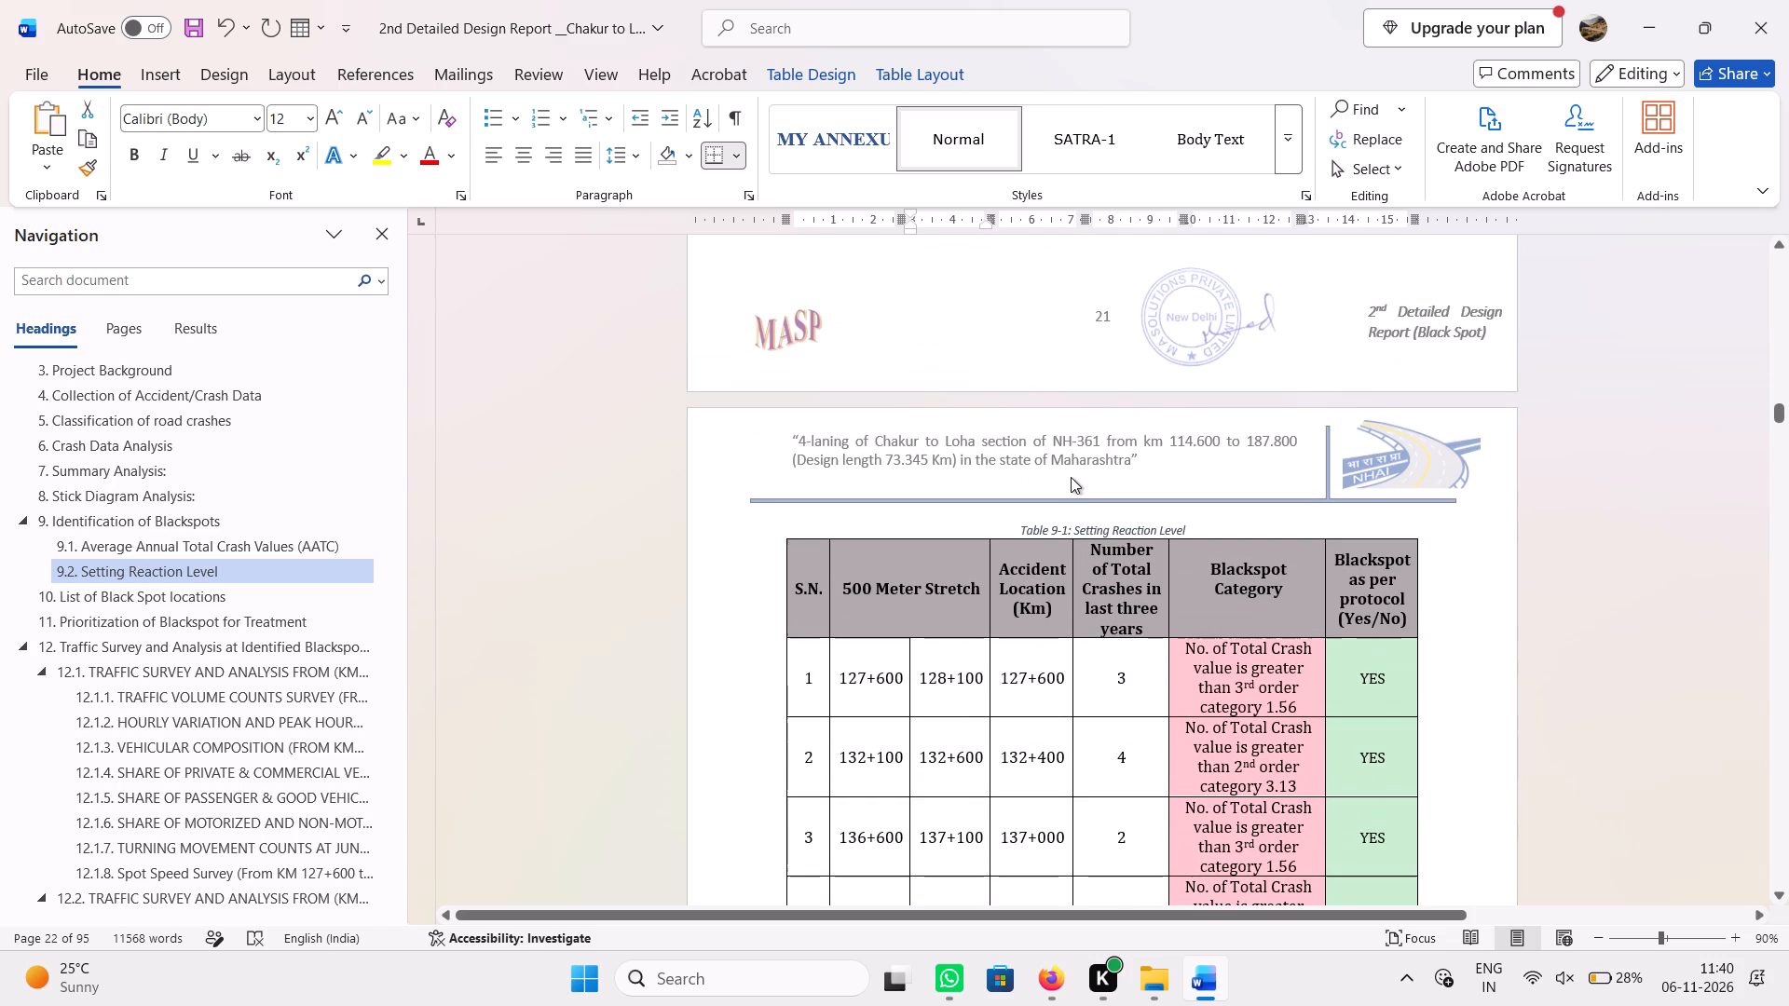
pyautogui.scroll(-7, 1071, 477)
# Examine the Section 10 introduction and Table 10-1, checking the 500 m stretches and remarks for the first two blackspots.
pyautogui.scroll(-3, 1071, 477)
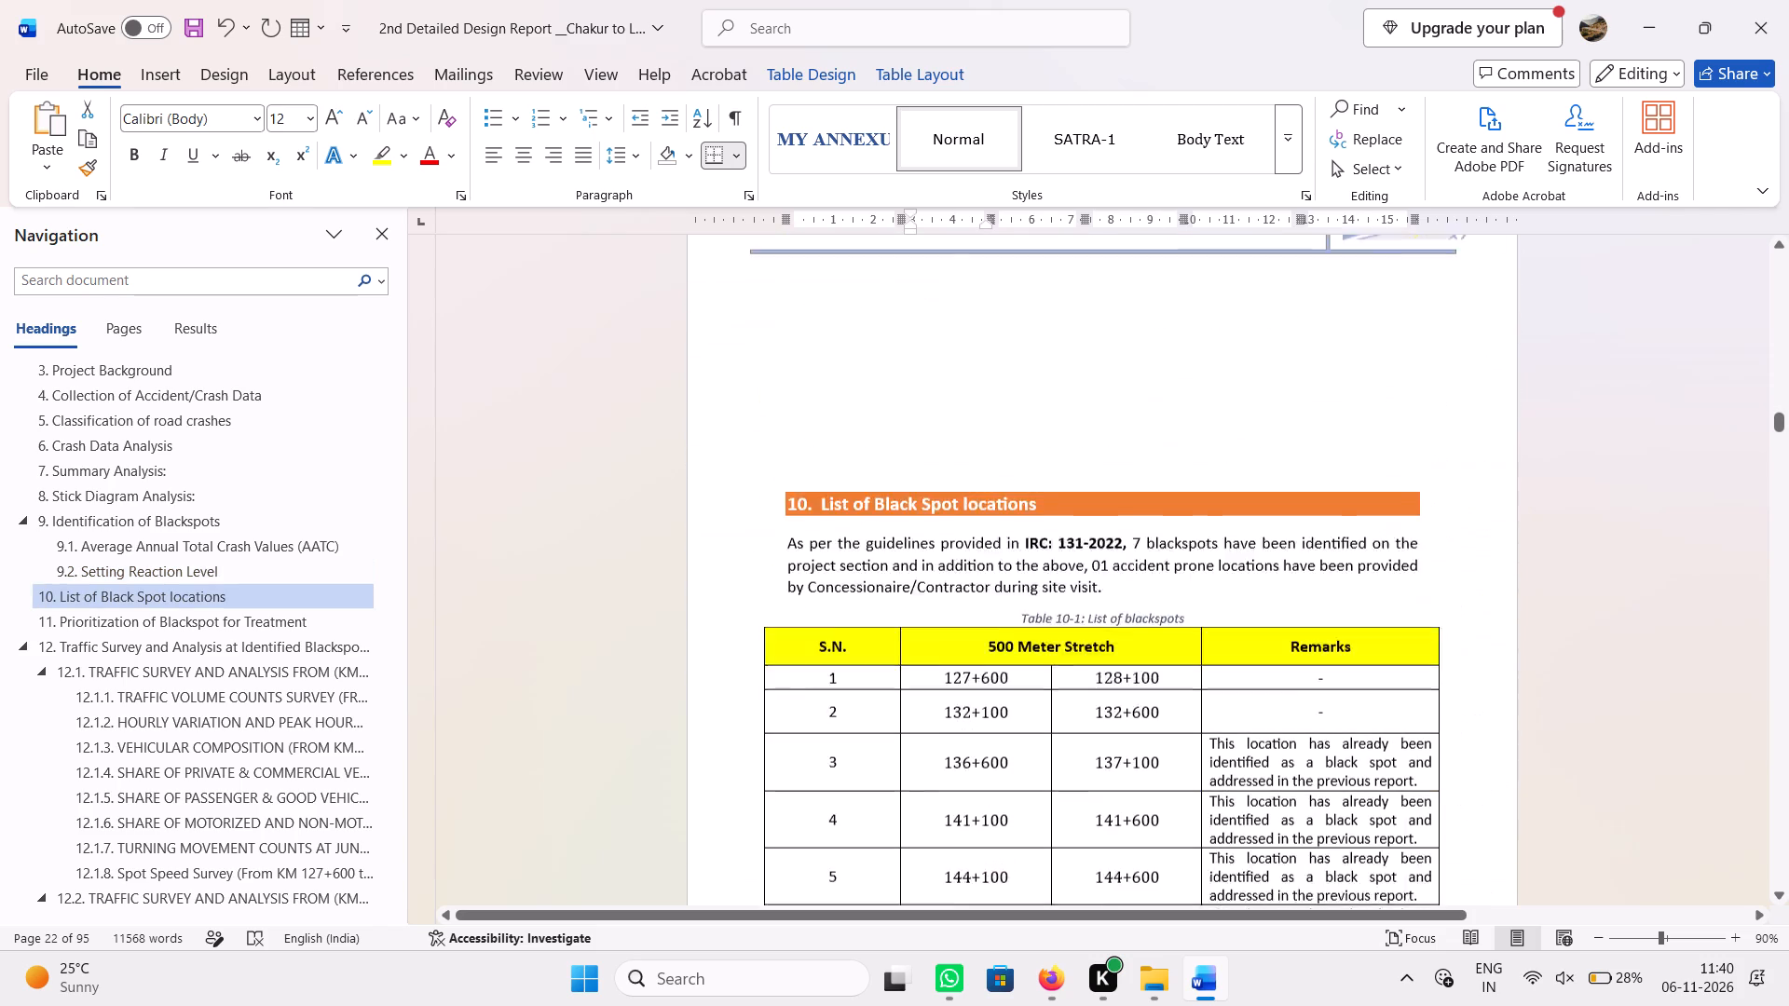
pyautogui.scroll(-1, 1071, 477)
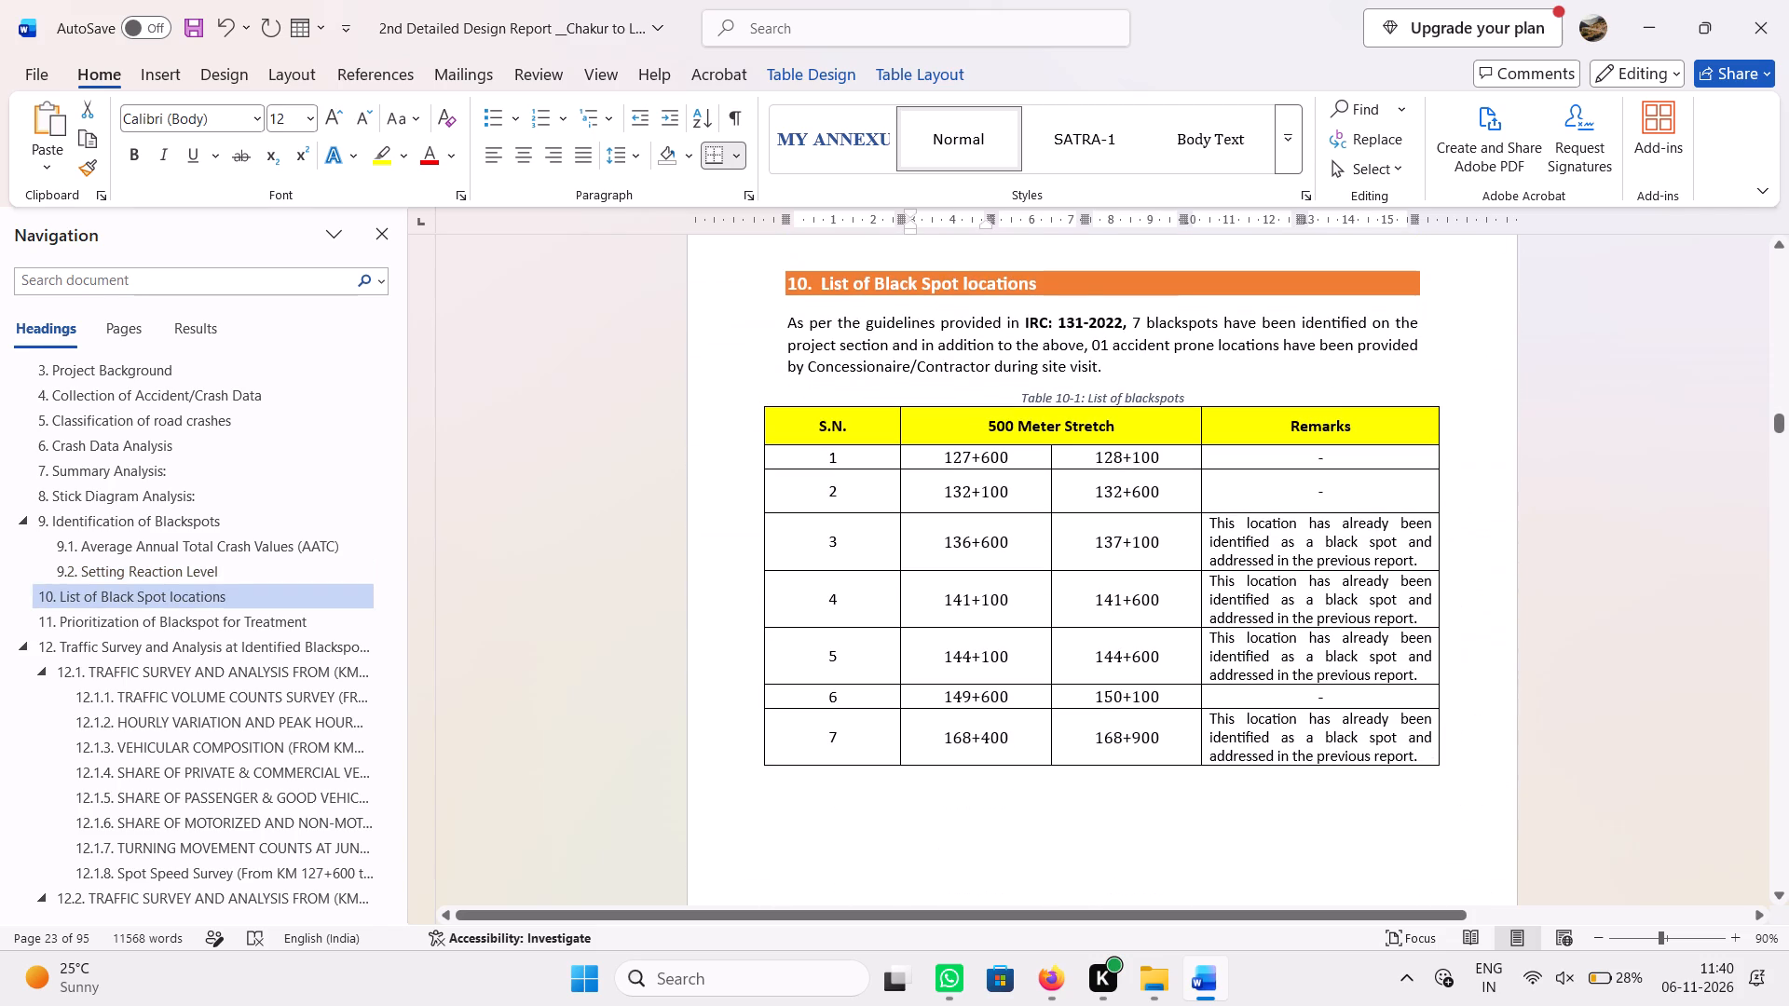
pyautogui.moveTo(1245, 460); pyautogui.dragTo(1252, 488)
pyautogui.click(1071, 495)
pyautogui.scroll(-11, 1071, 495)
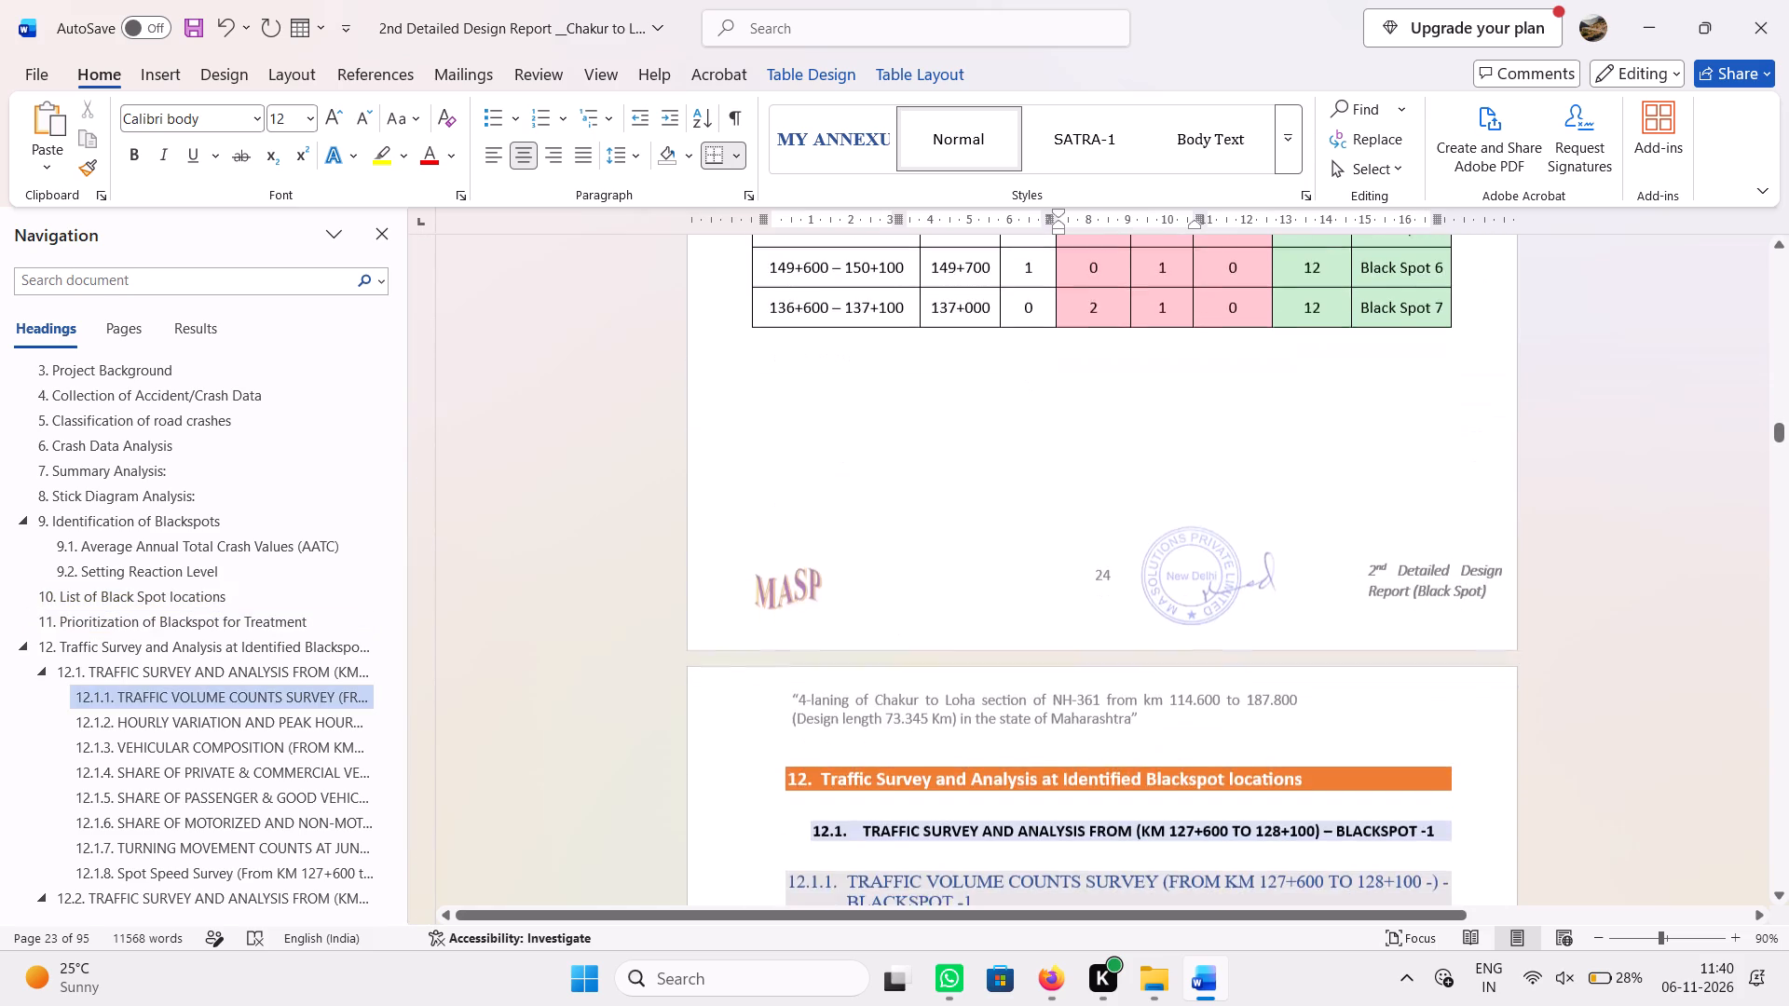
pyautogui.scroll(10, 1071, 495)
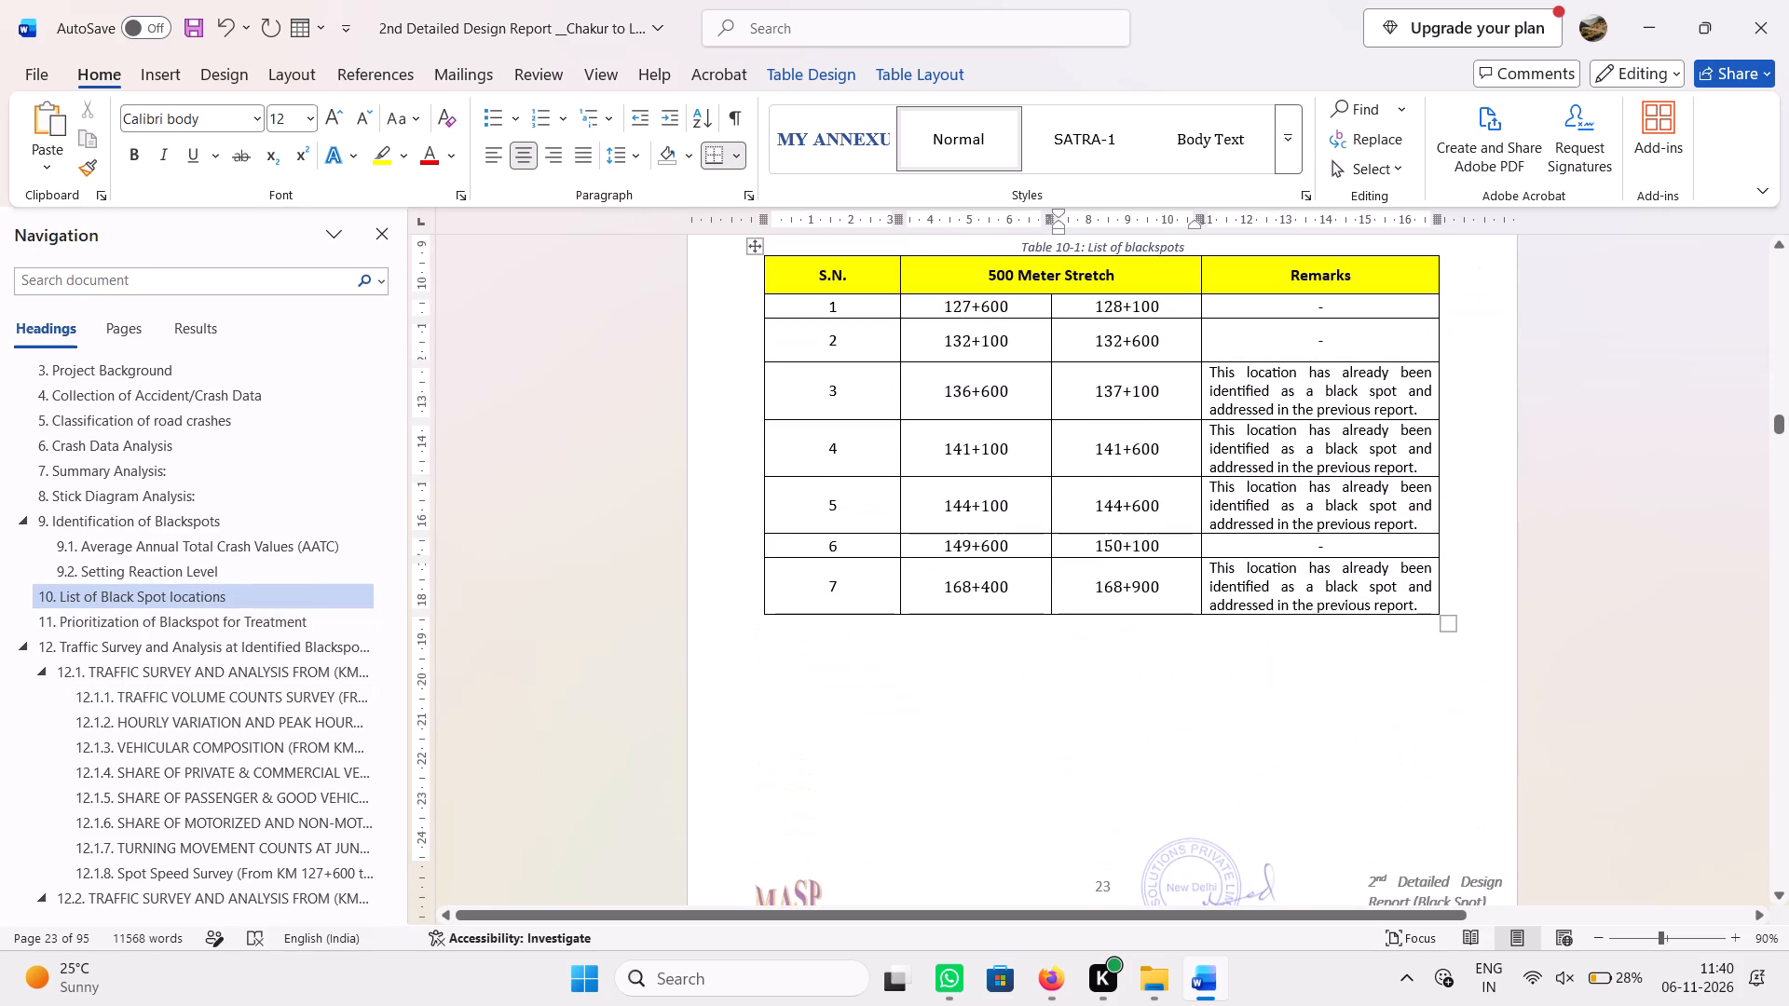
pyautogui.moveTo(989, 305); pyautogui.dragTo(991, 332)
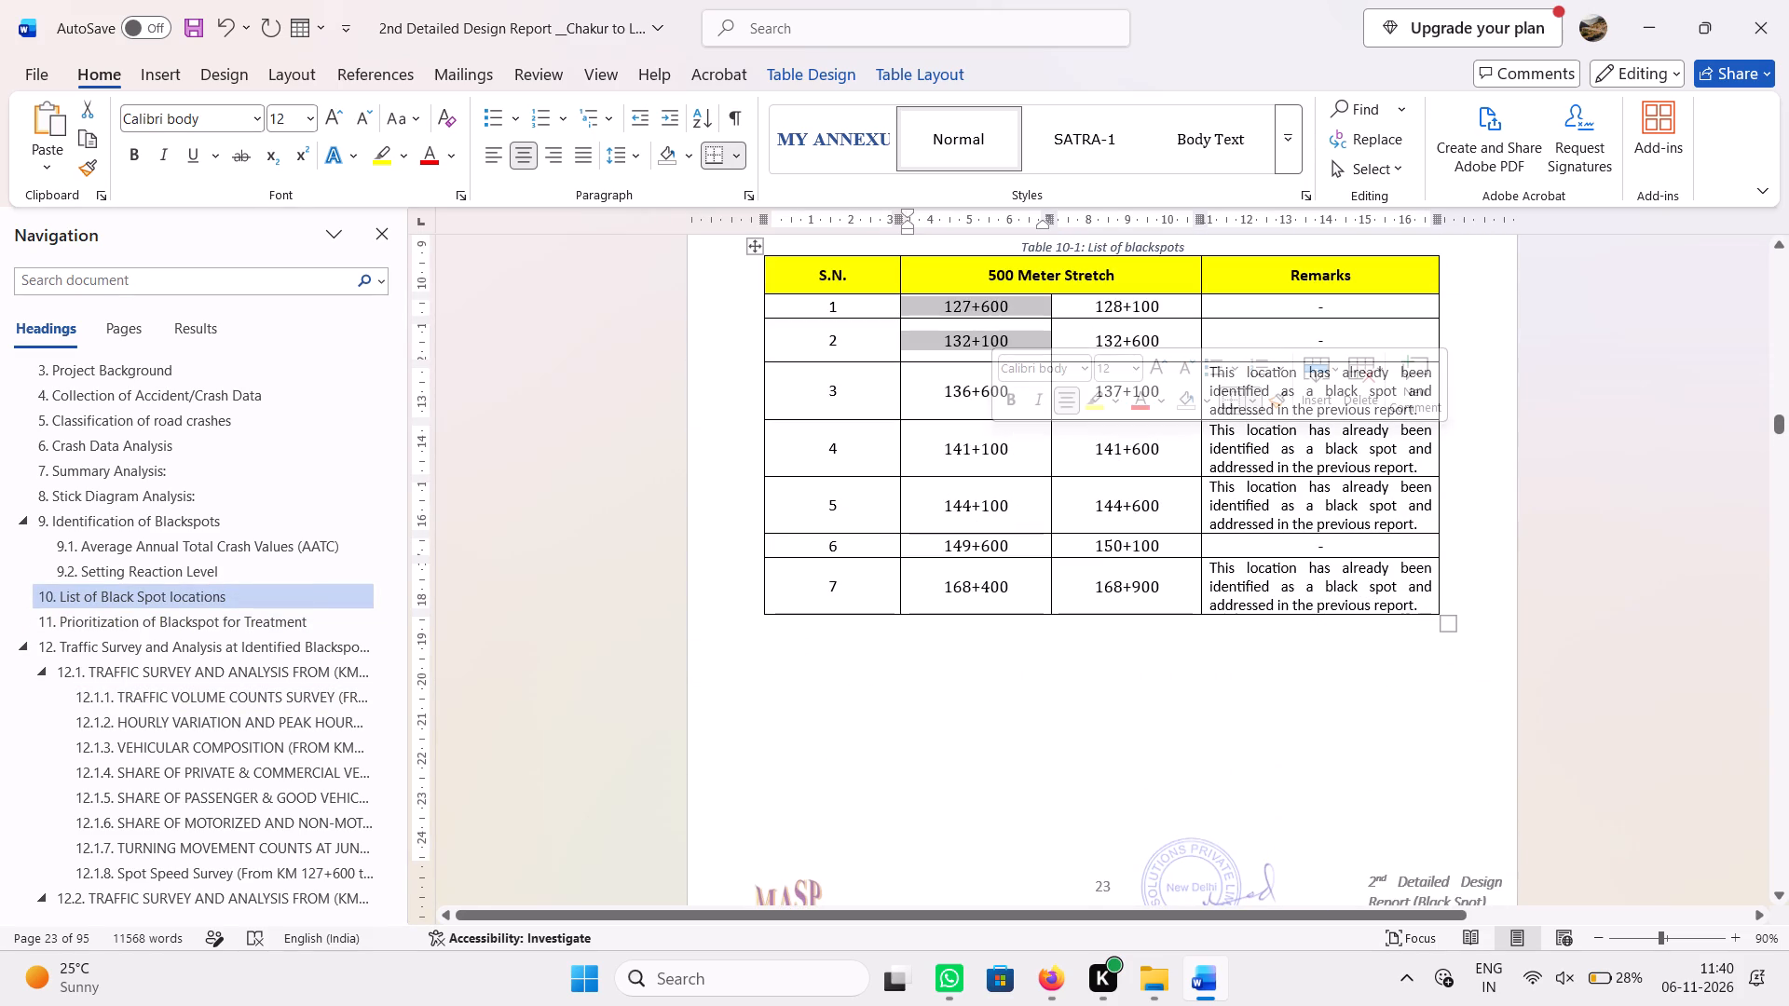
pyautogui.click(957, 548)
# Review Table 11-1's severity scores and blackspot priority order, and Table 12-1's traffic volume counts for km 127+600 to 128+100.
pyautogui.scroll(-5, 957, 548)
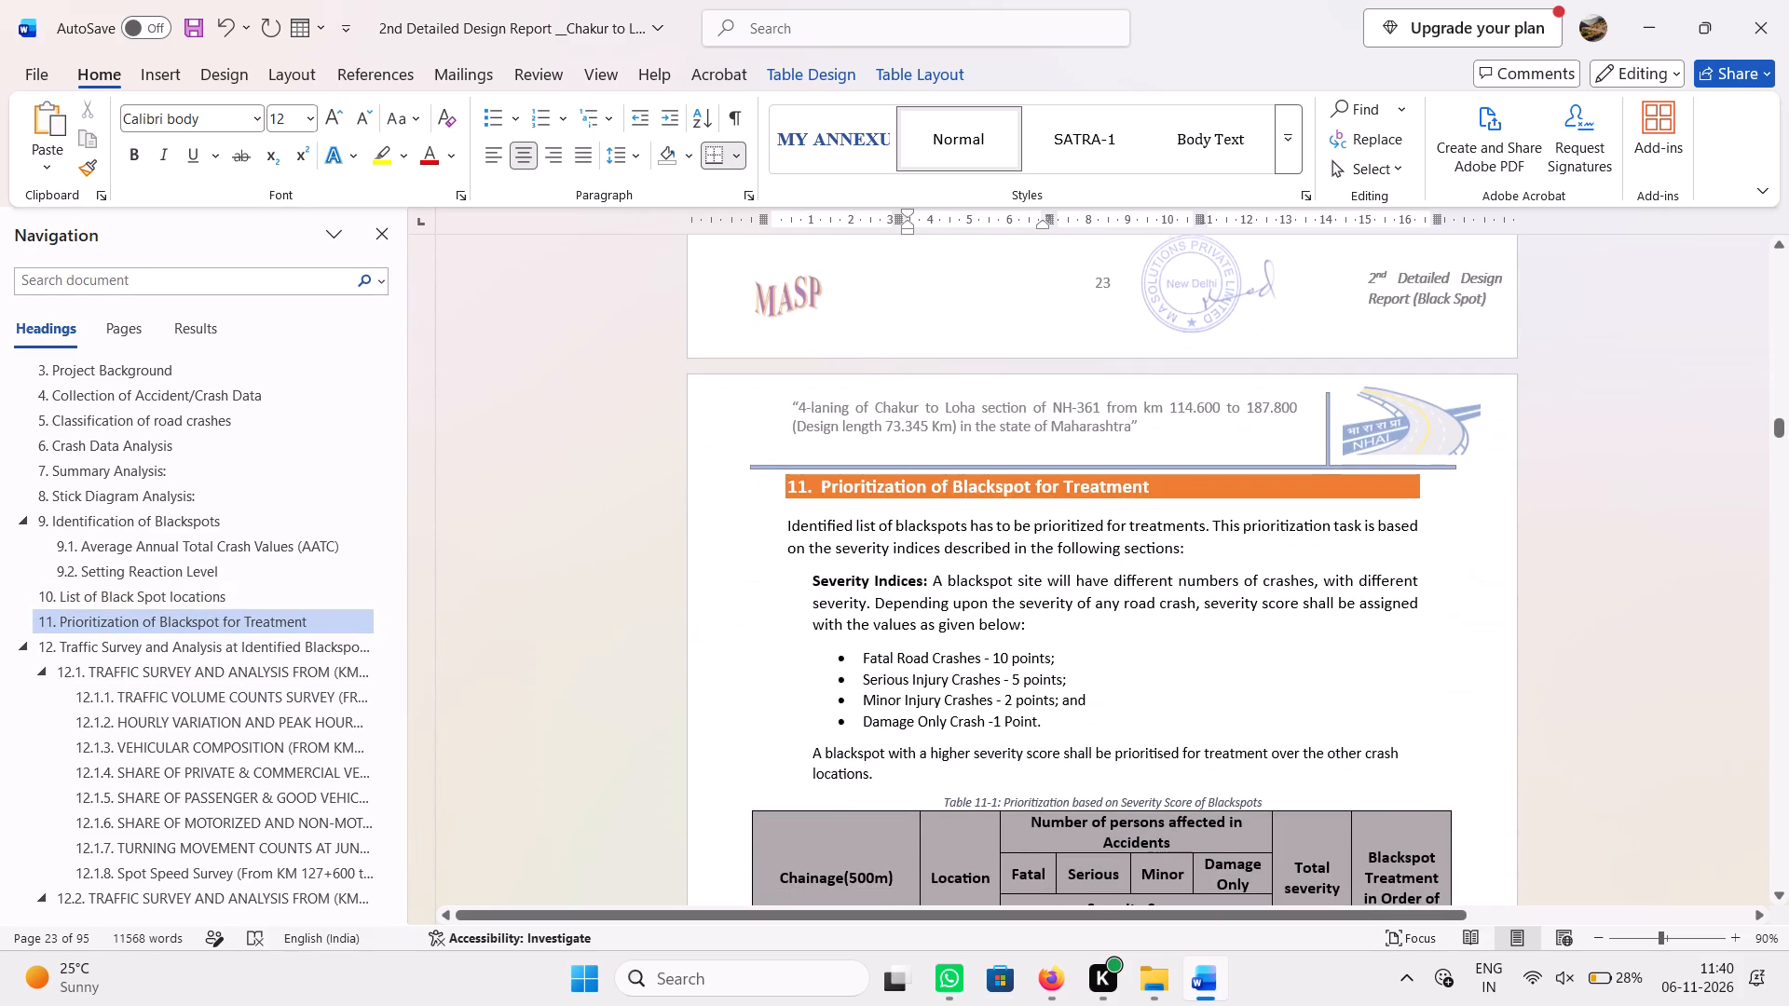
pyautogui.scroll(-10, 957, 548)
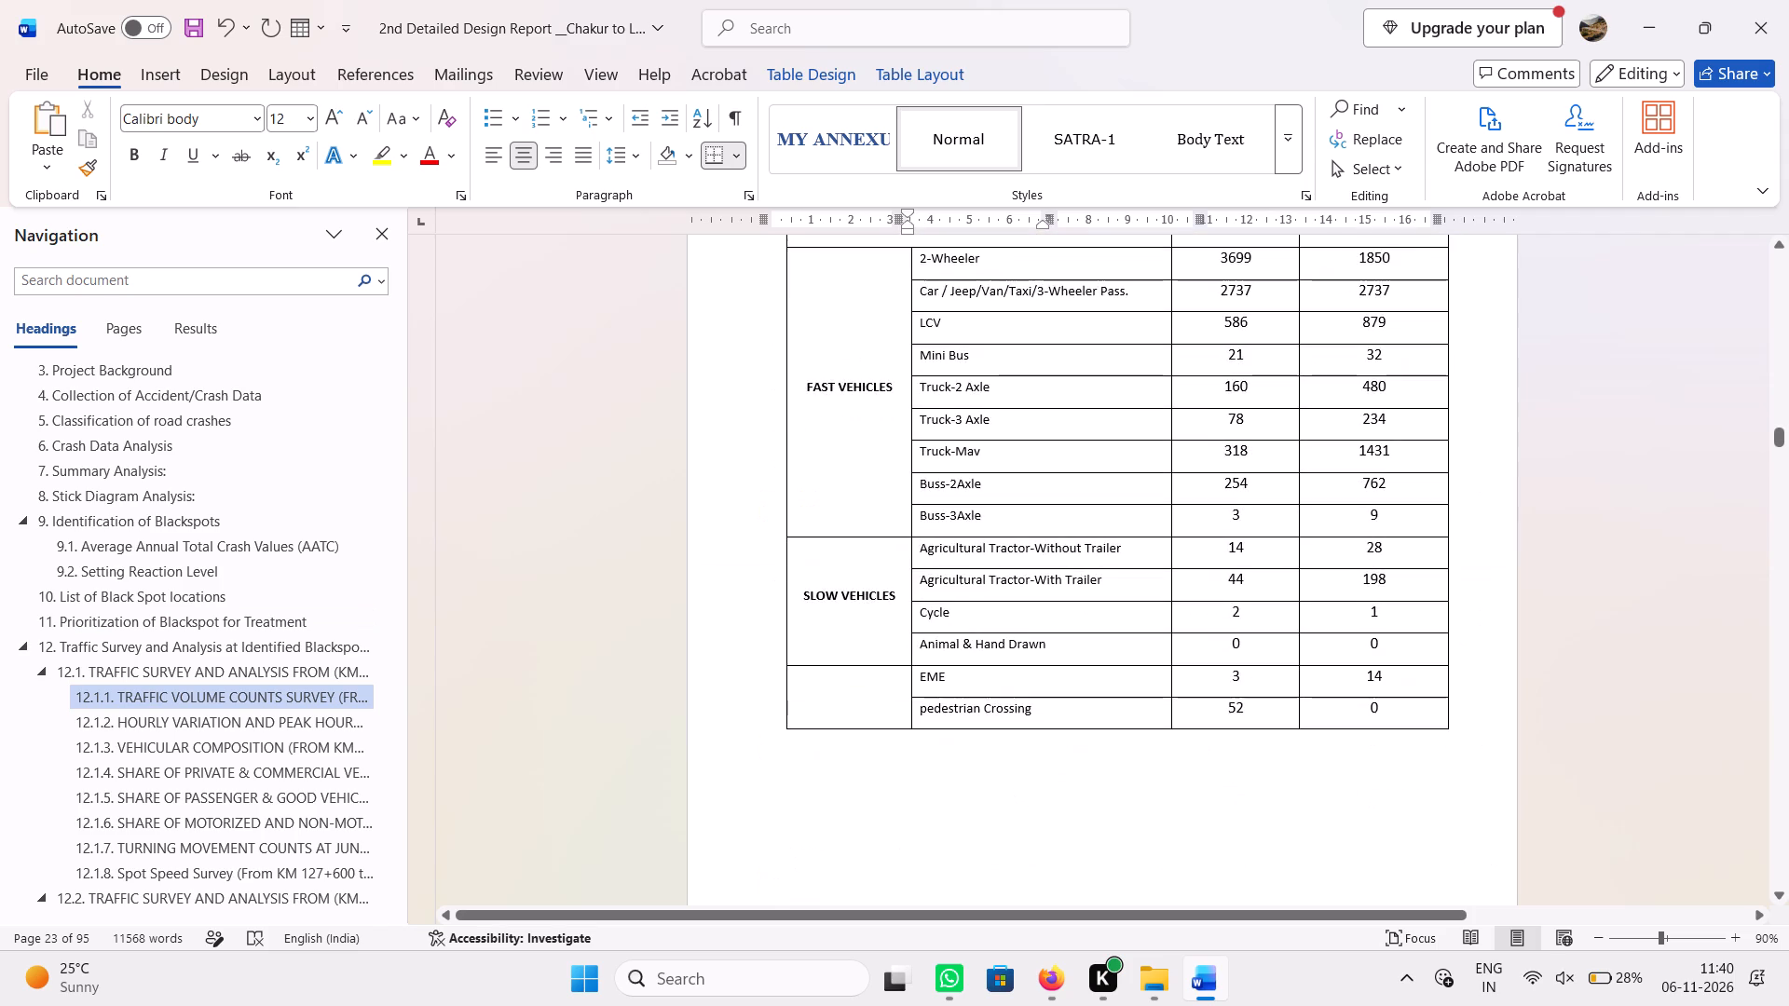
pyautogui.scroll(9, 957, 548)
pyautogui.scroll(-1, 957, 548)
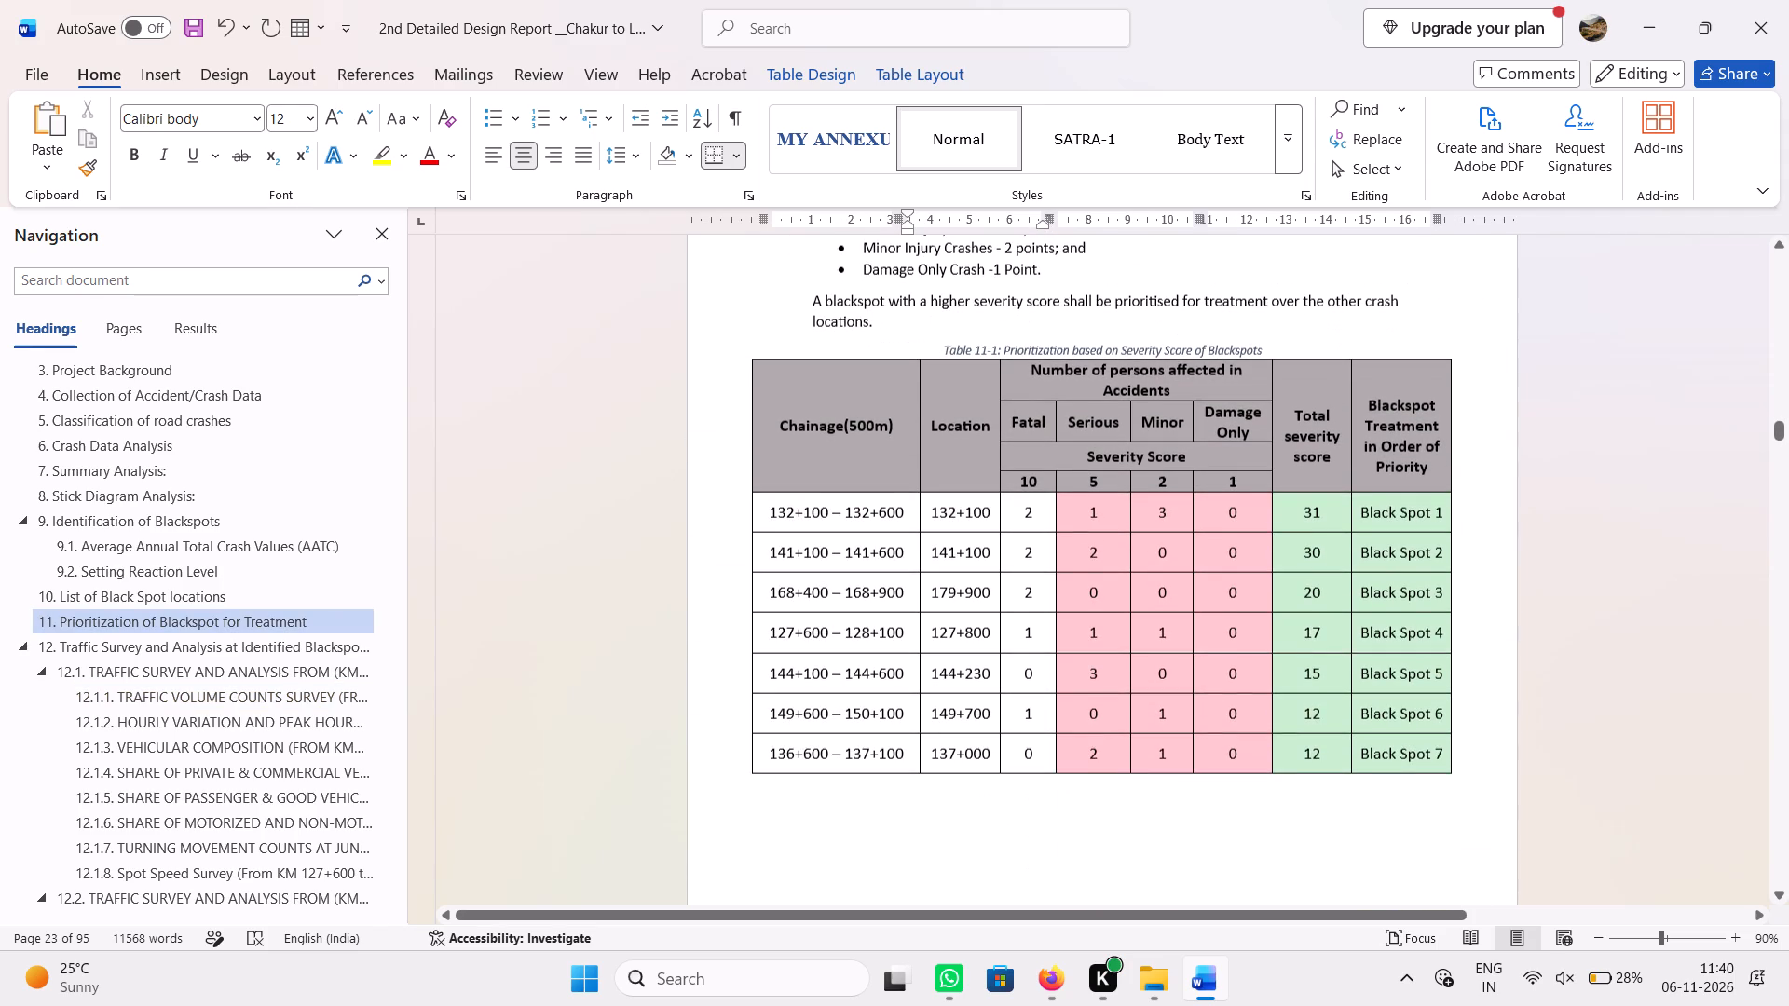
pyautogui.scroll(-3, 944, 645)
pyautogui.scroll(-2, 758, 694)
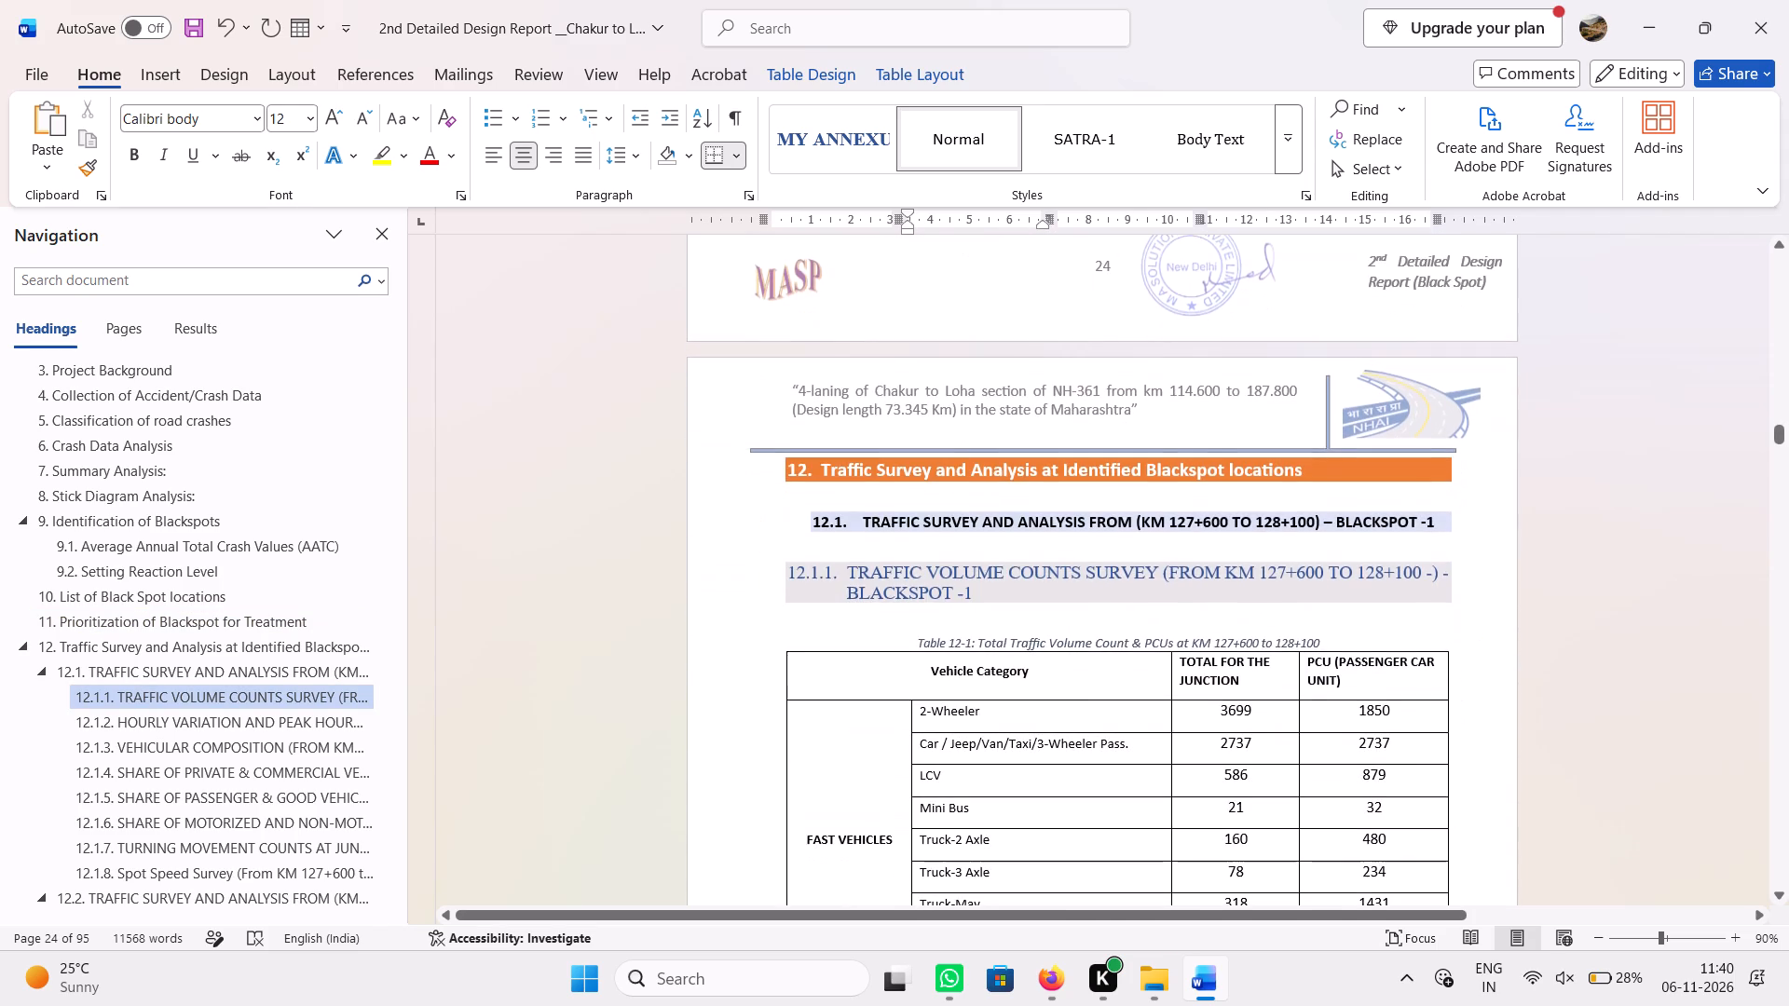
pyautogui.scroll(-2, 782, 692)
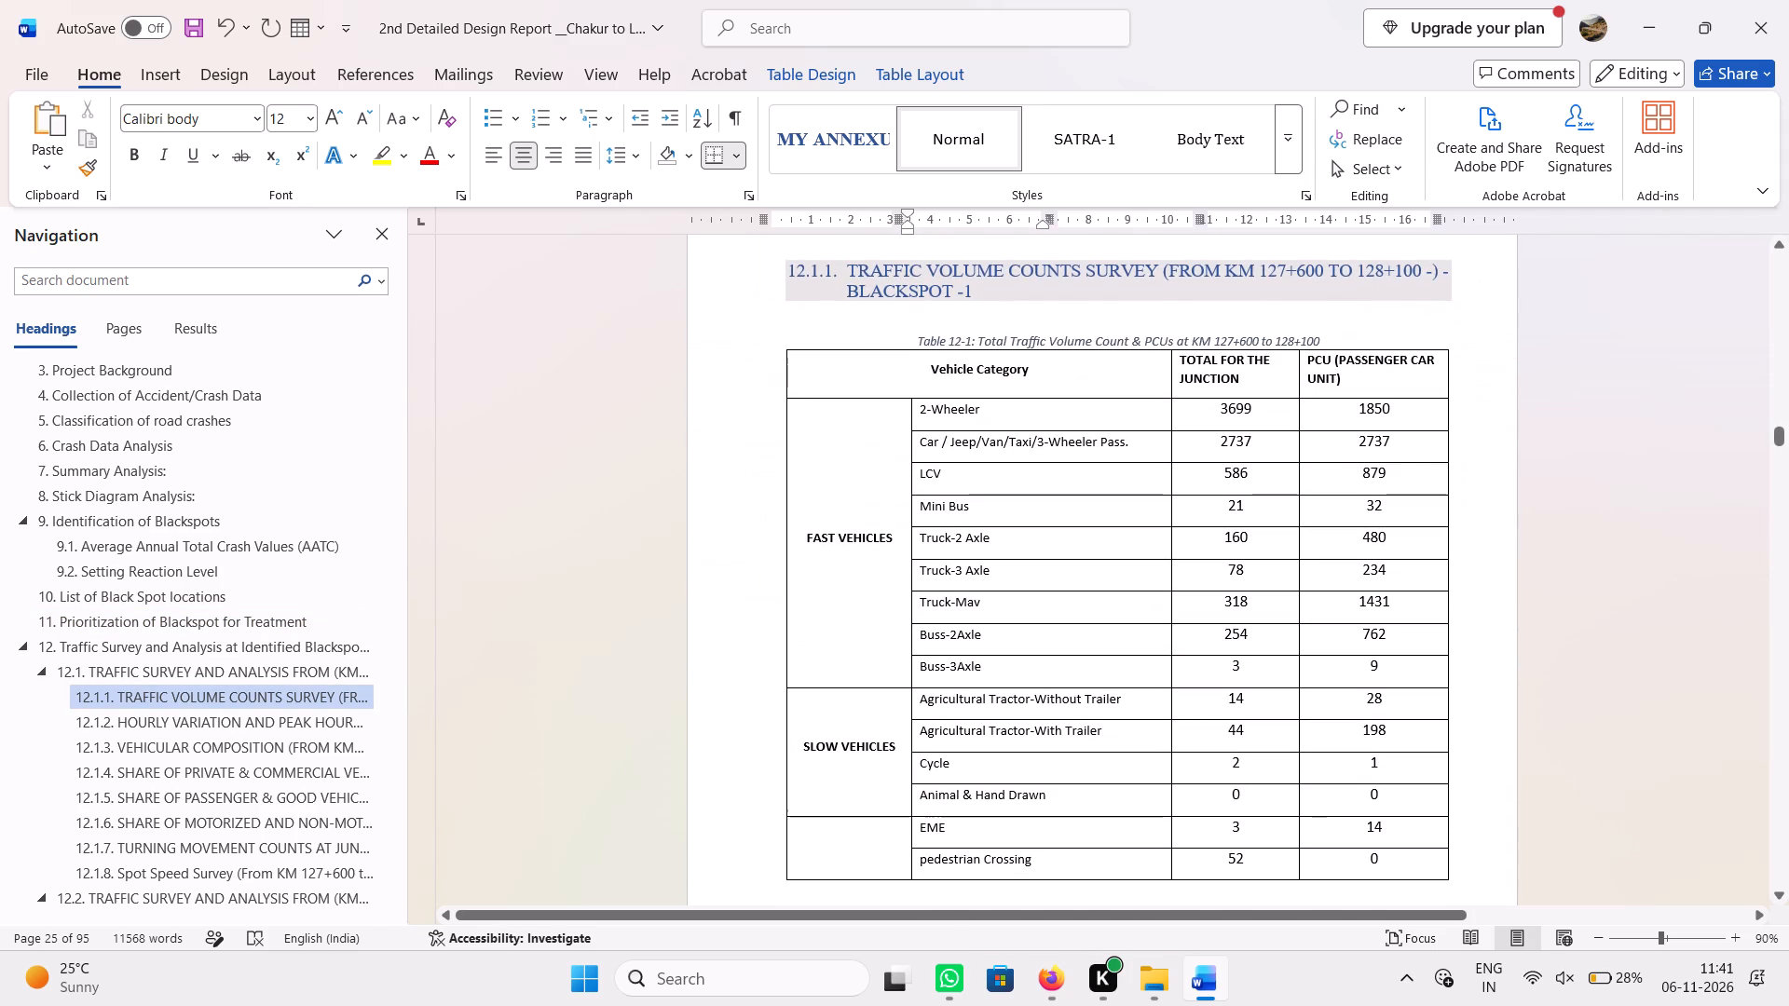
# Review the traffic volume graph, Table 12-2's peak hour values and the morning and evening hourly variation graphs for Blackspot 1.
pyautogui.scroll(-7, 782, 692)
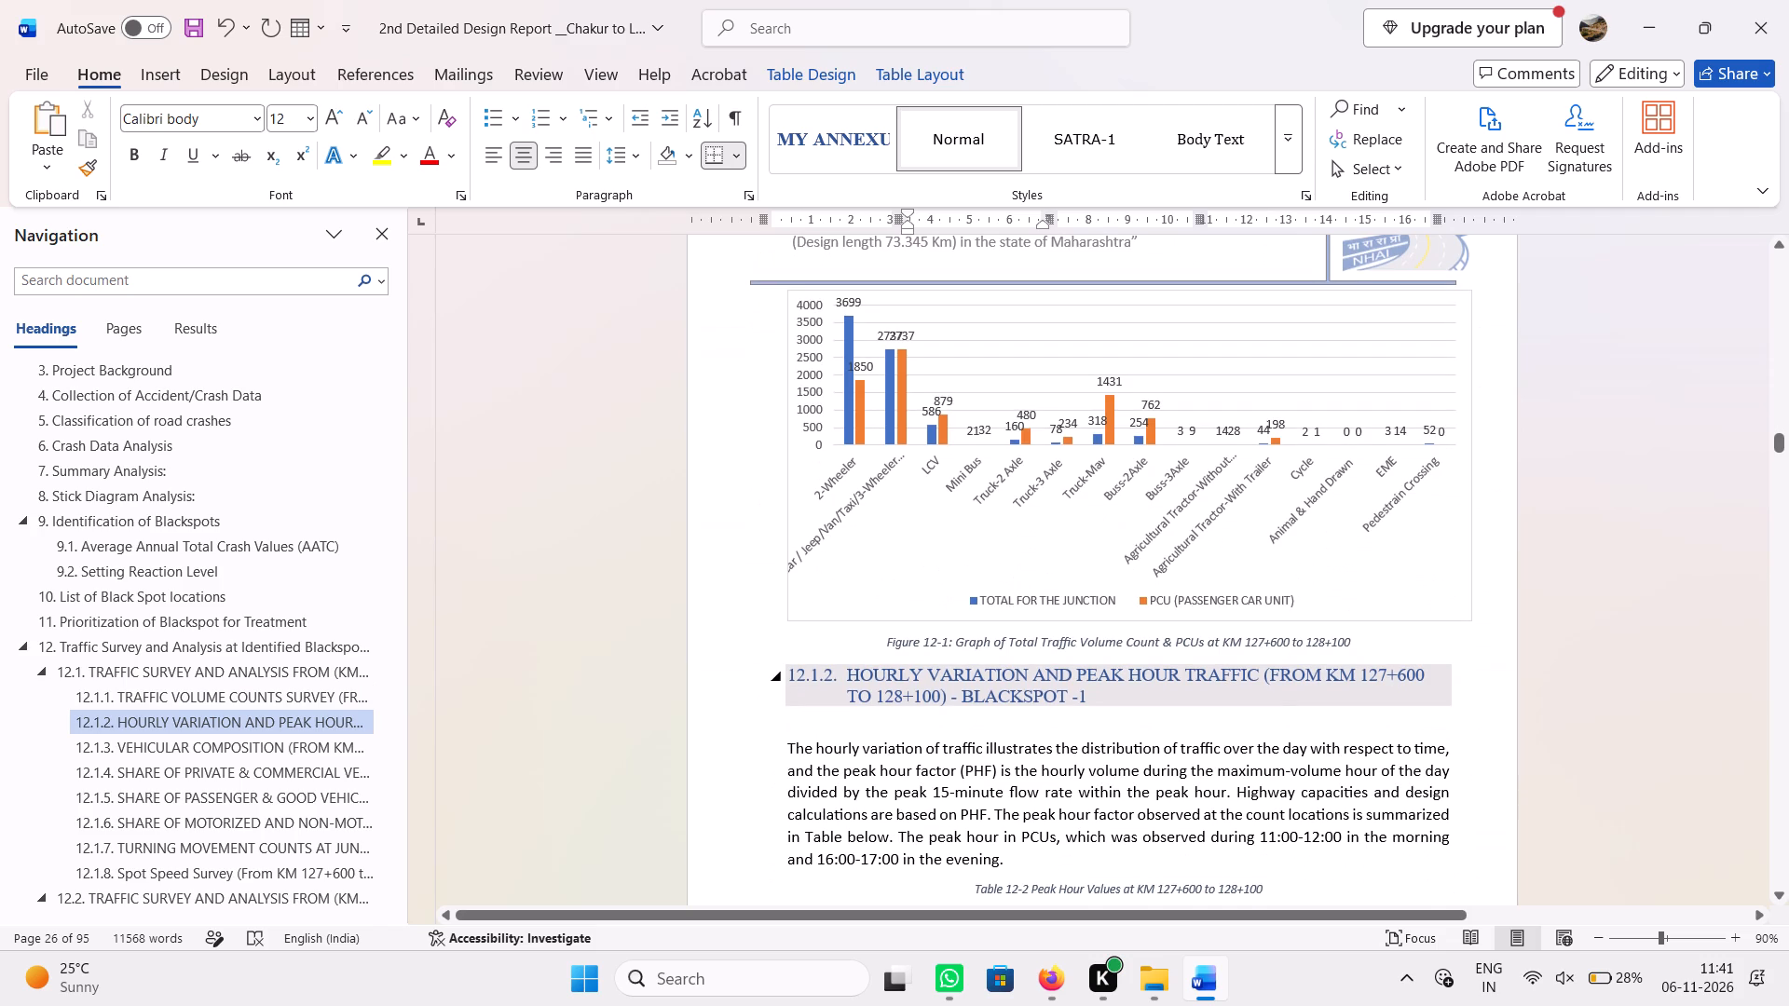
pyautogui.scroll(-4, 782, 692)
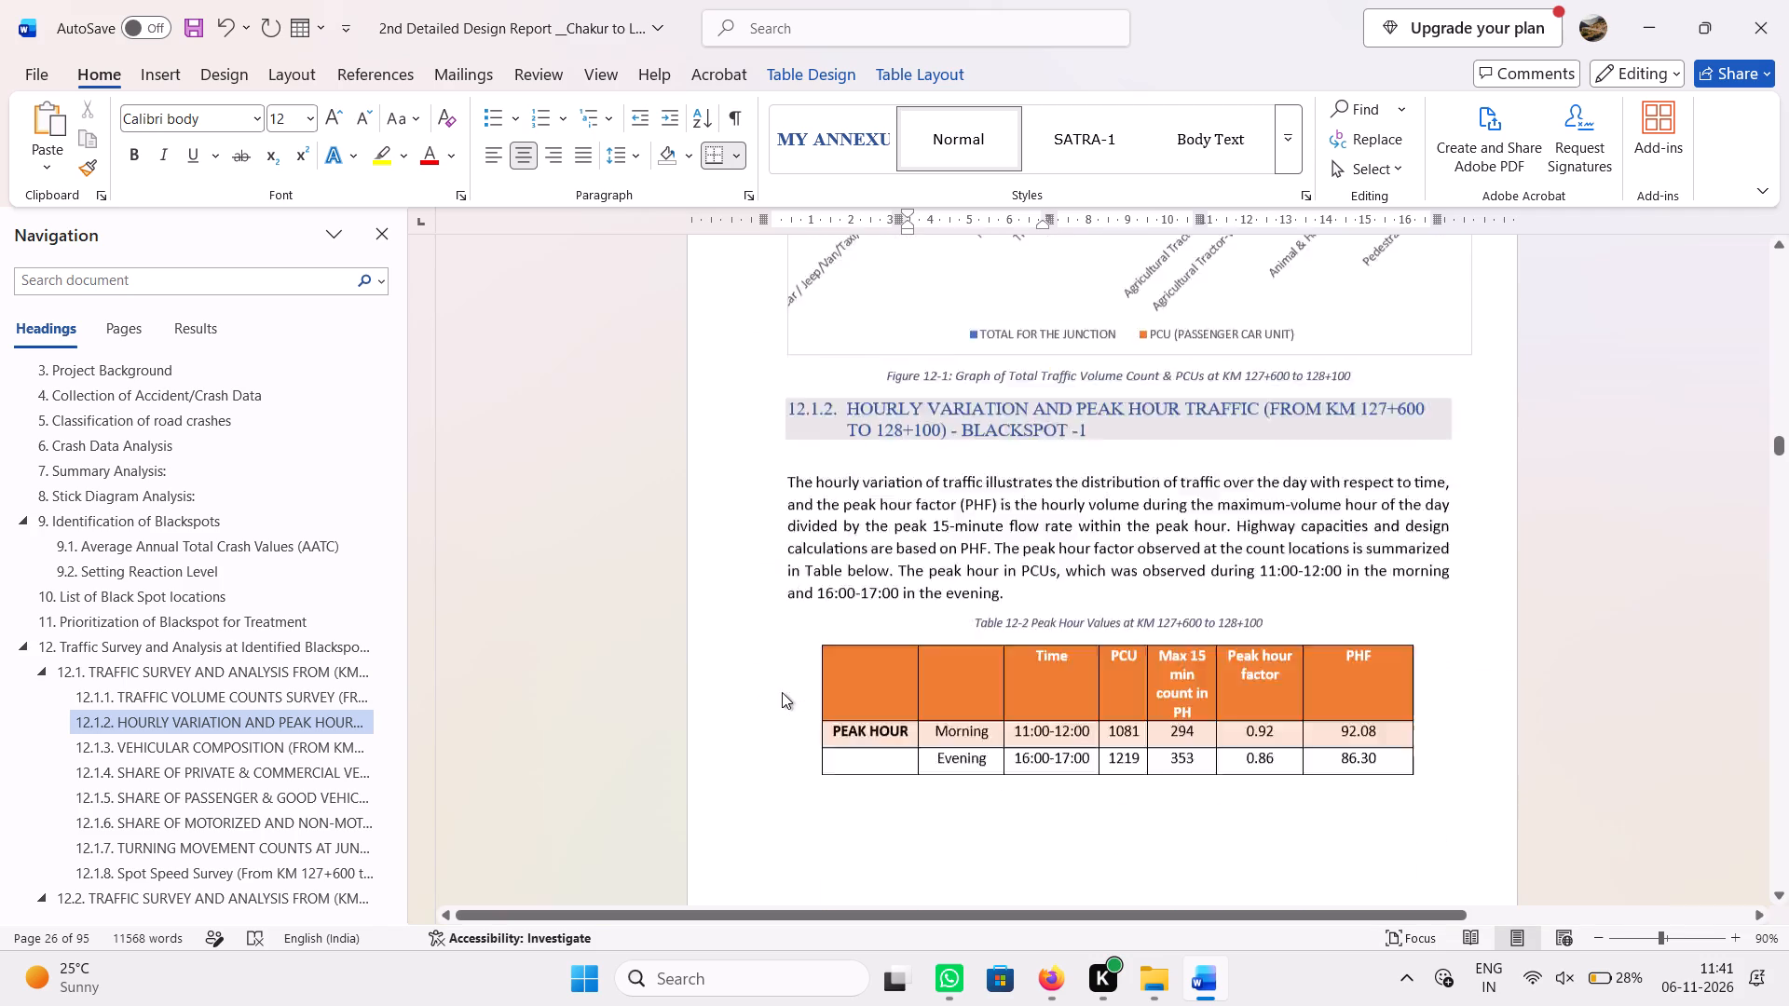
pyautogui.scroll(-3, 782, 692)
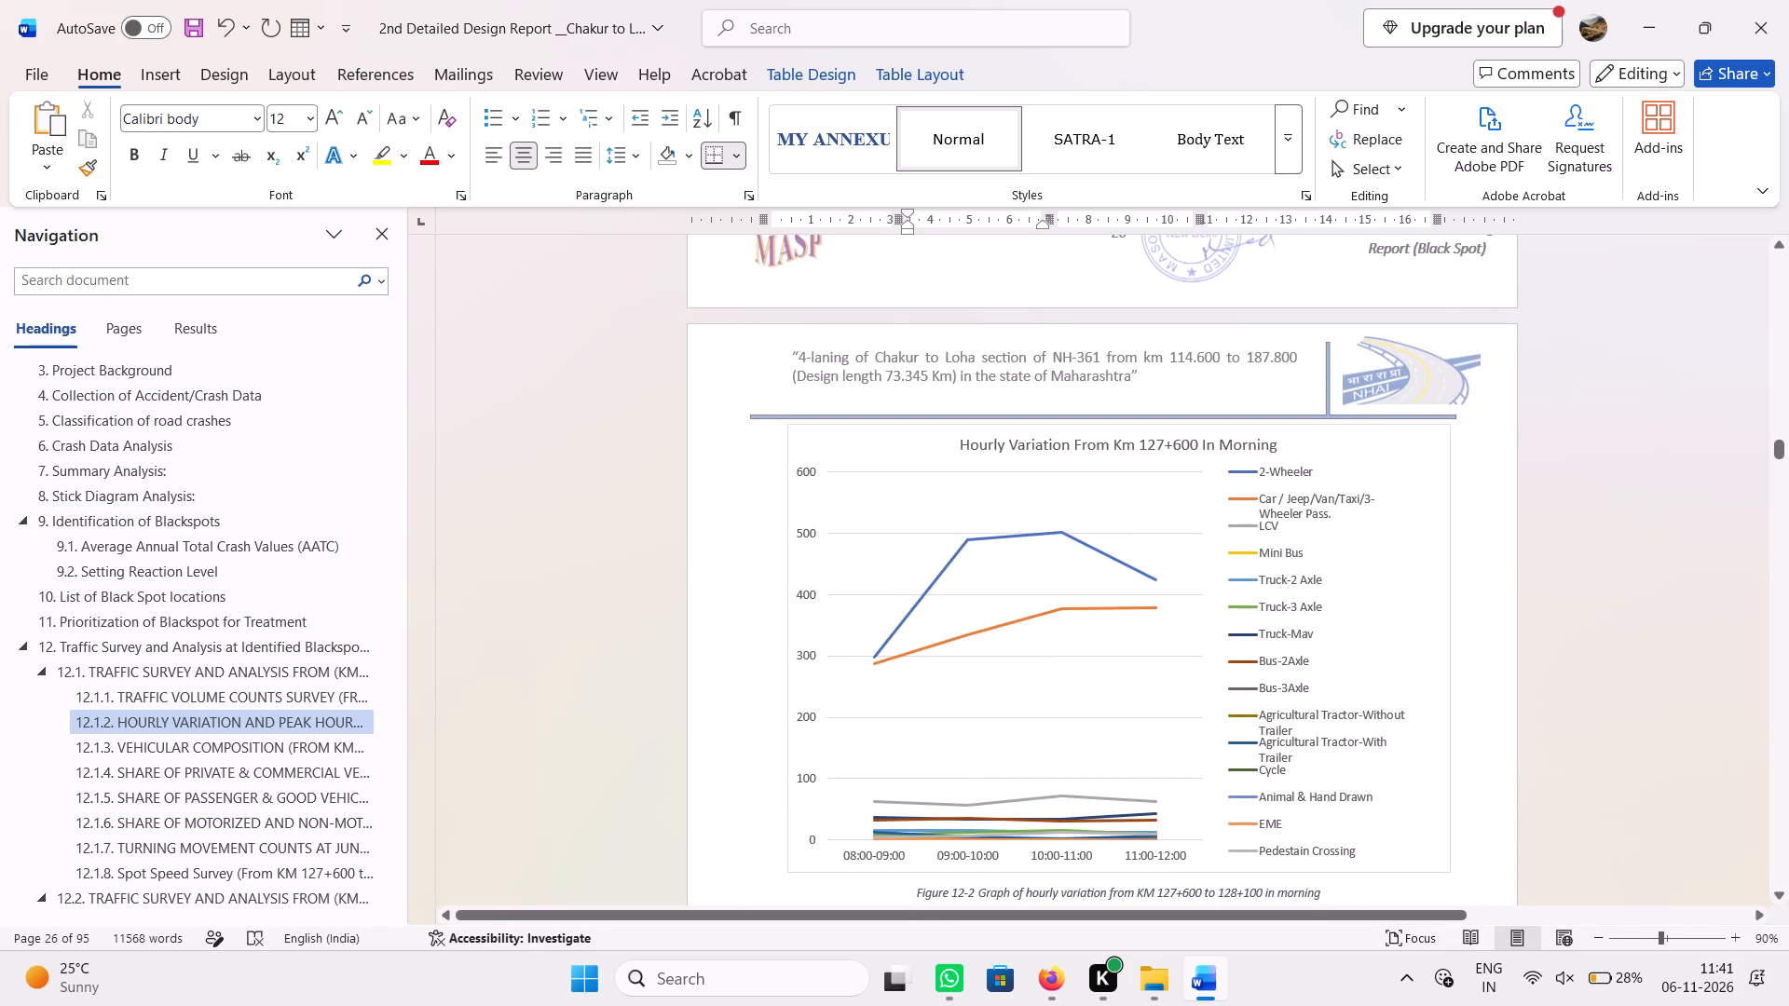
pyautogui.scroll(-7, 782, 692)
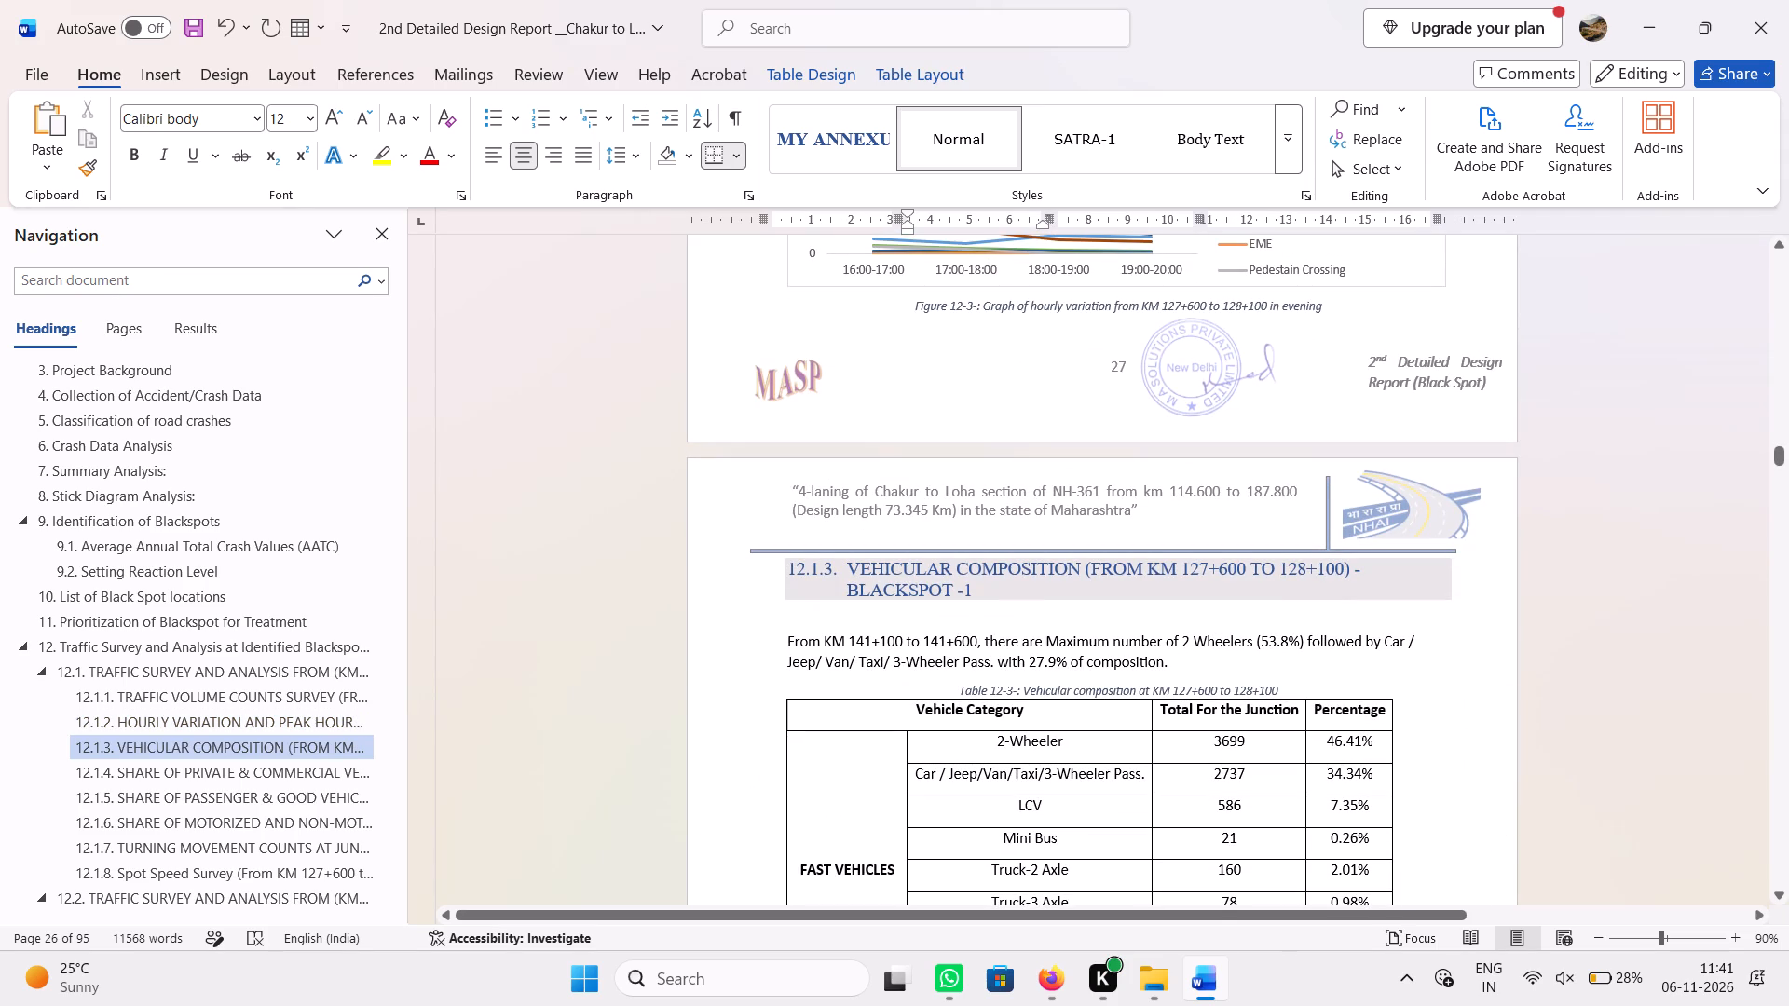
# Highlight in yellow the 27.9% and 53.8% shares and the phrase "From KM 141+100 to 141+600," in Section 12.1.3's introductory sentence.
pyautogui.moveTo(967, 662); pyautogui.dragTo(1099, 665)
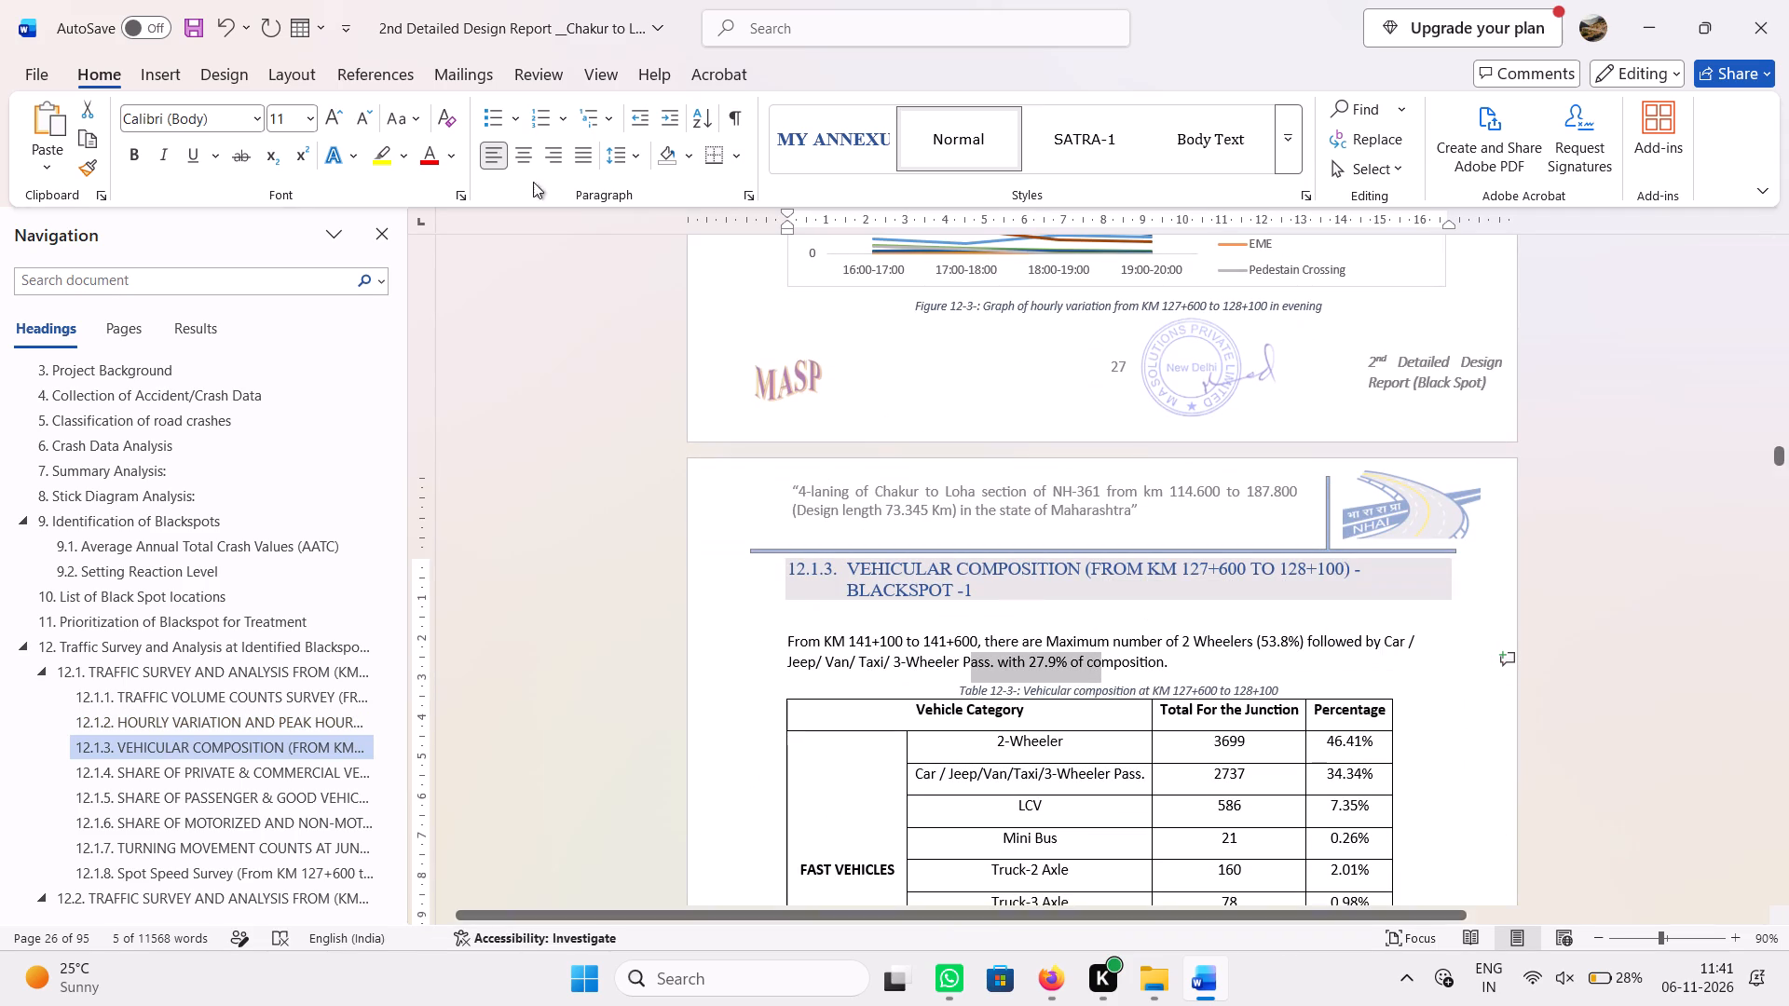
pyautogui.click(376, 167)
pyautogui.scroll(-2, 1026, 574)
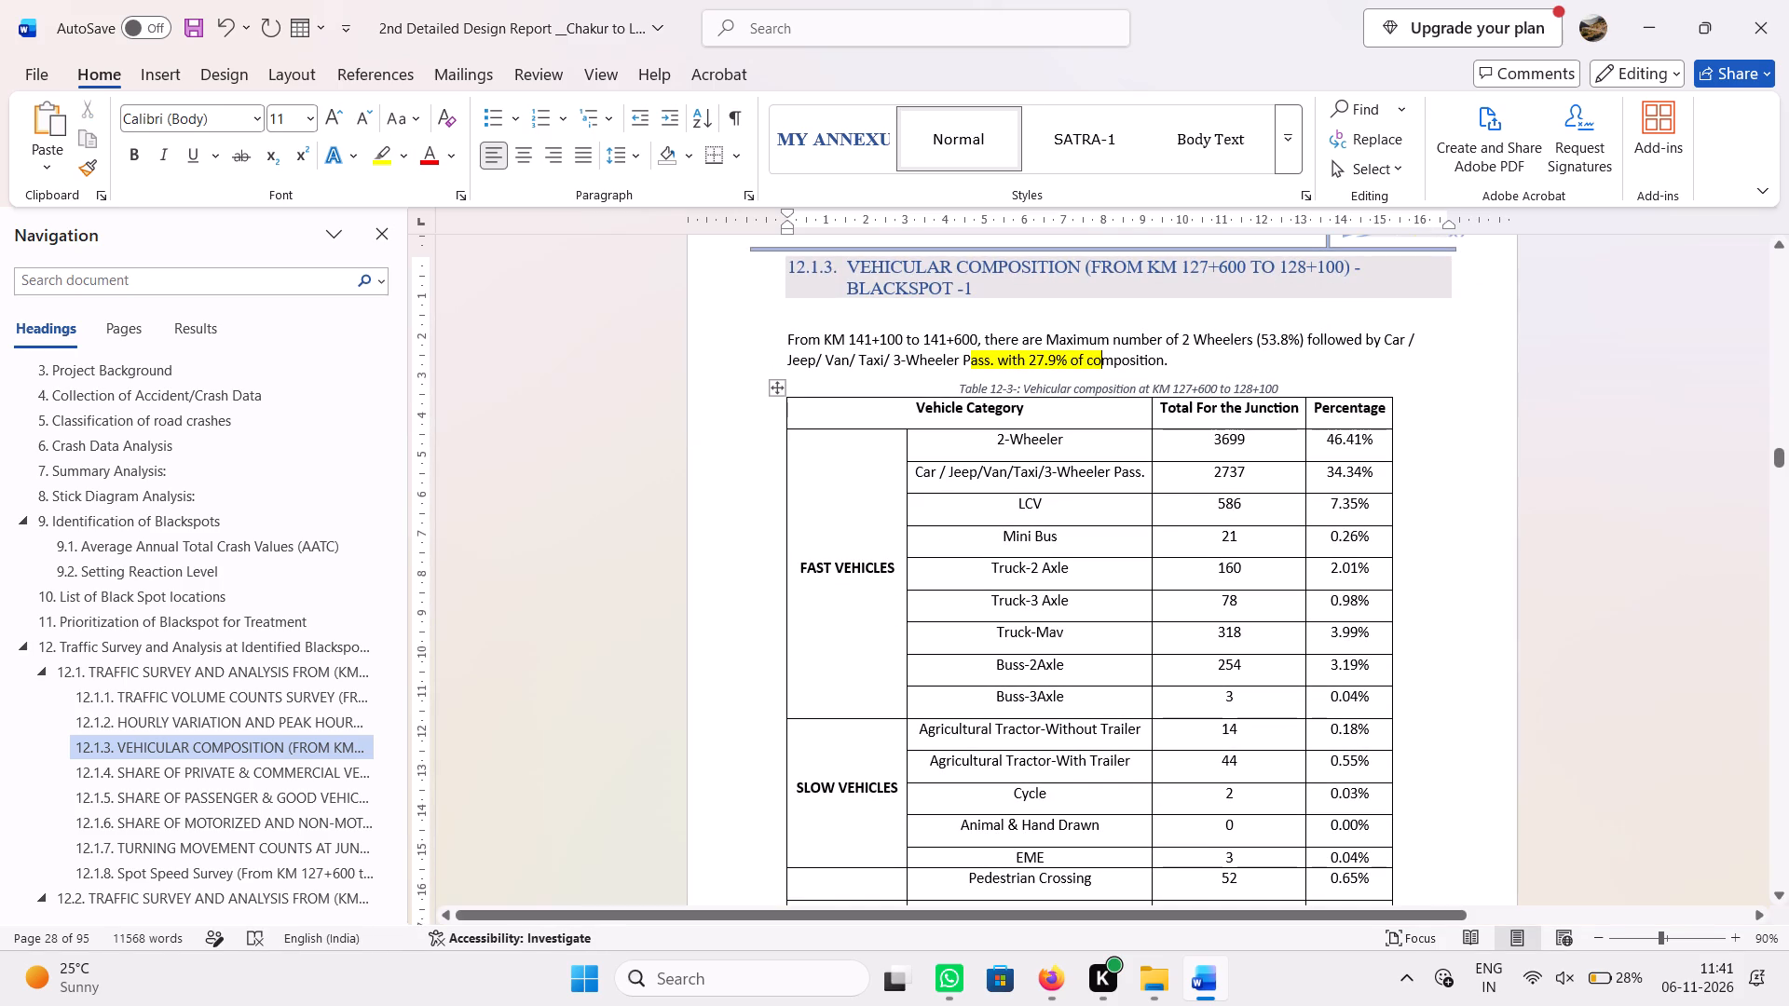
pyautogui.moveTo(1227, 341); pyautogui.dragTo(1231, 341)
pyautogui.moveTo(1231, 341); pyautogui.dragTo(1298, 342)
pyautogui.click(376, 156)
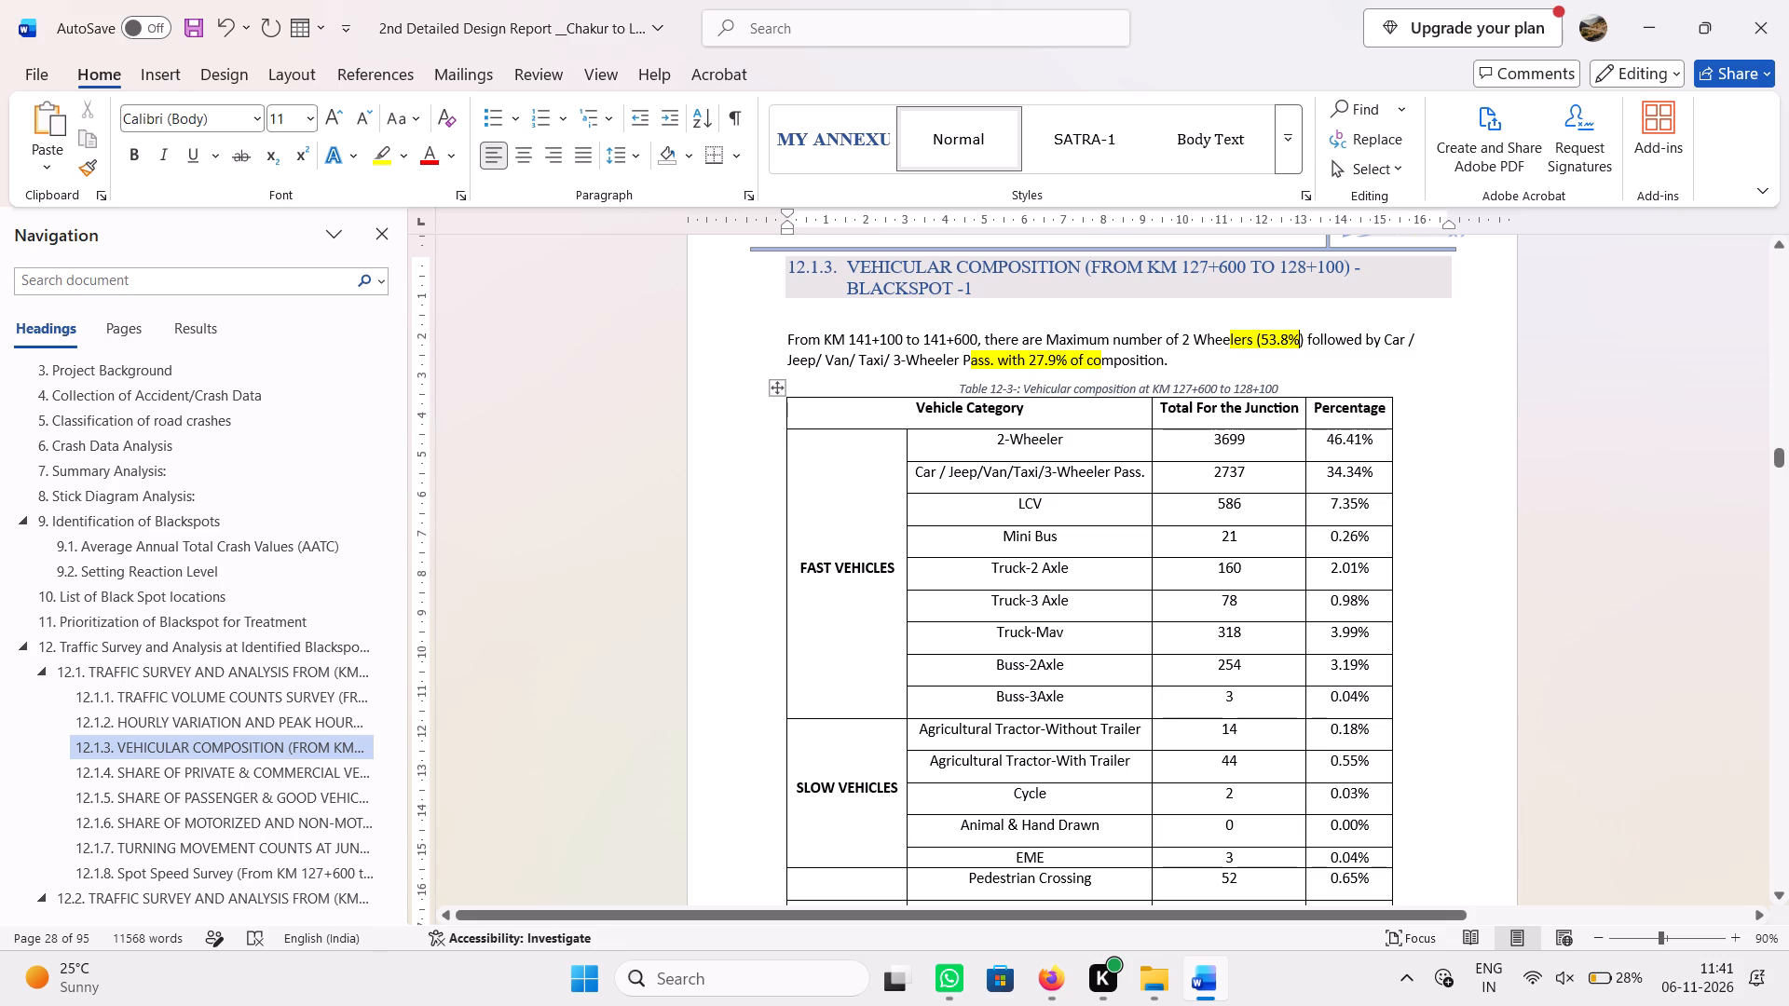
pyautogui.moveTo(839, 325); pyautogui.dragTo(984, 333)
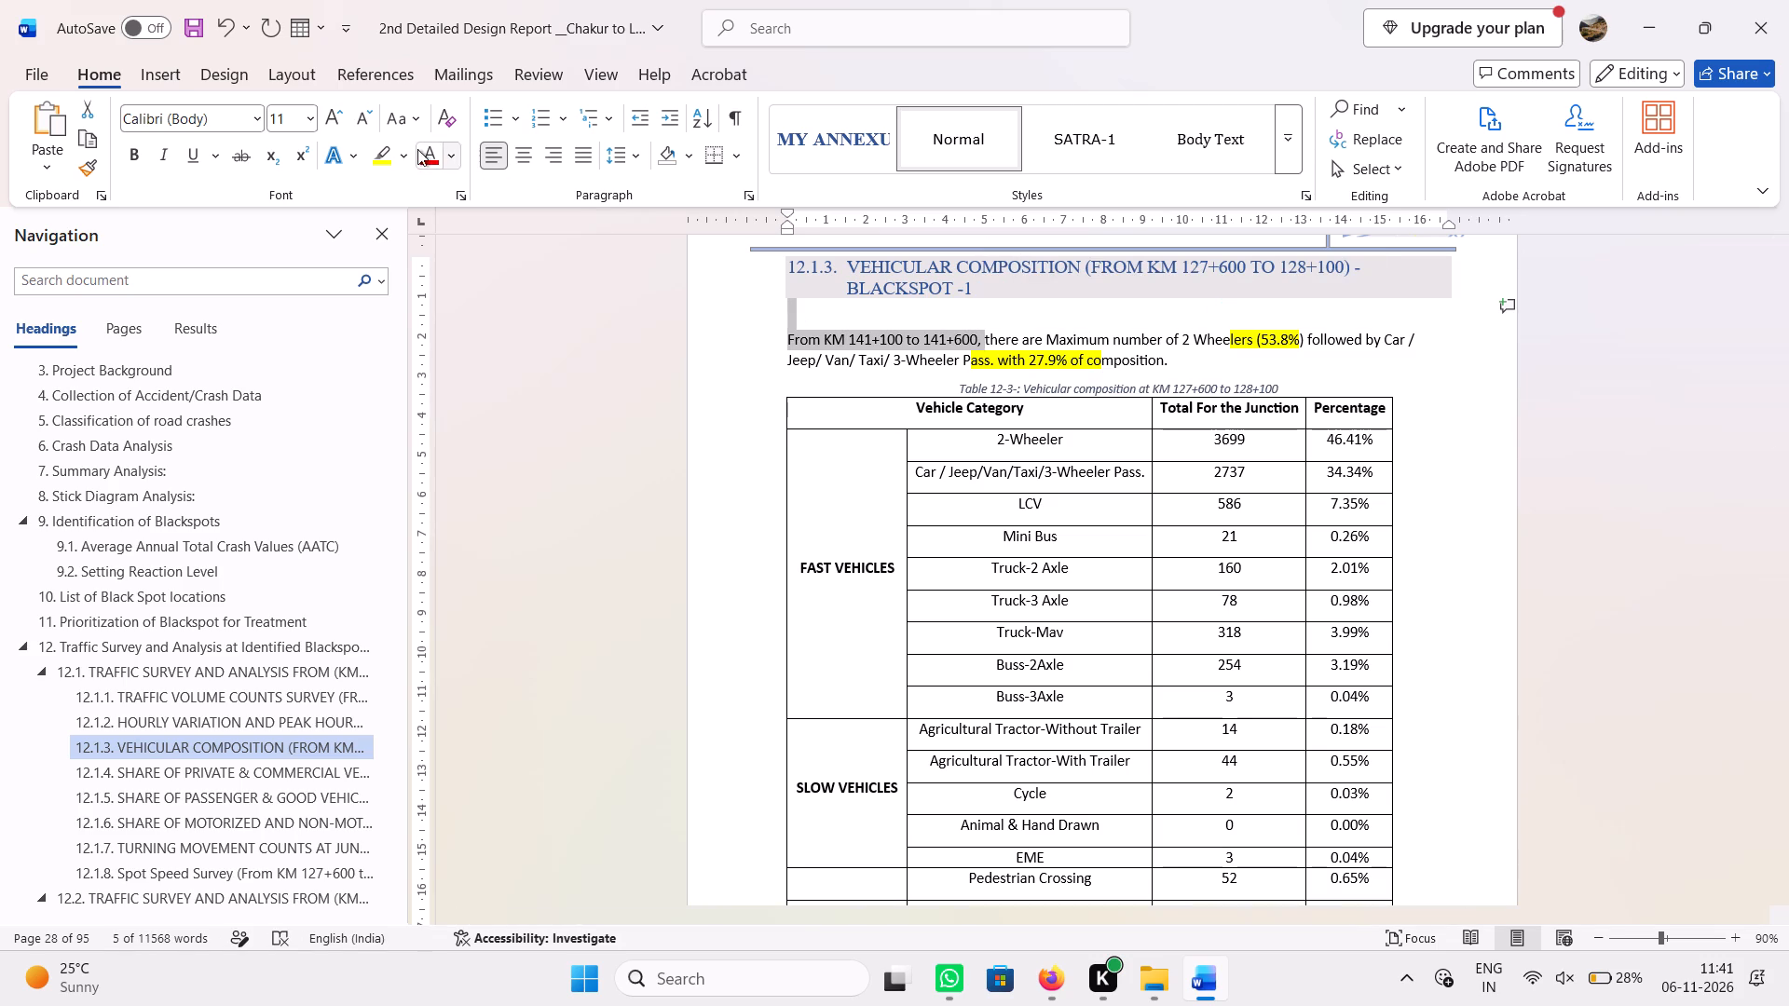
pyautogui.click(376, 156)
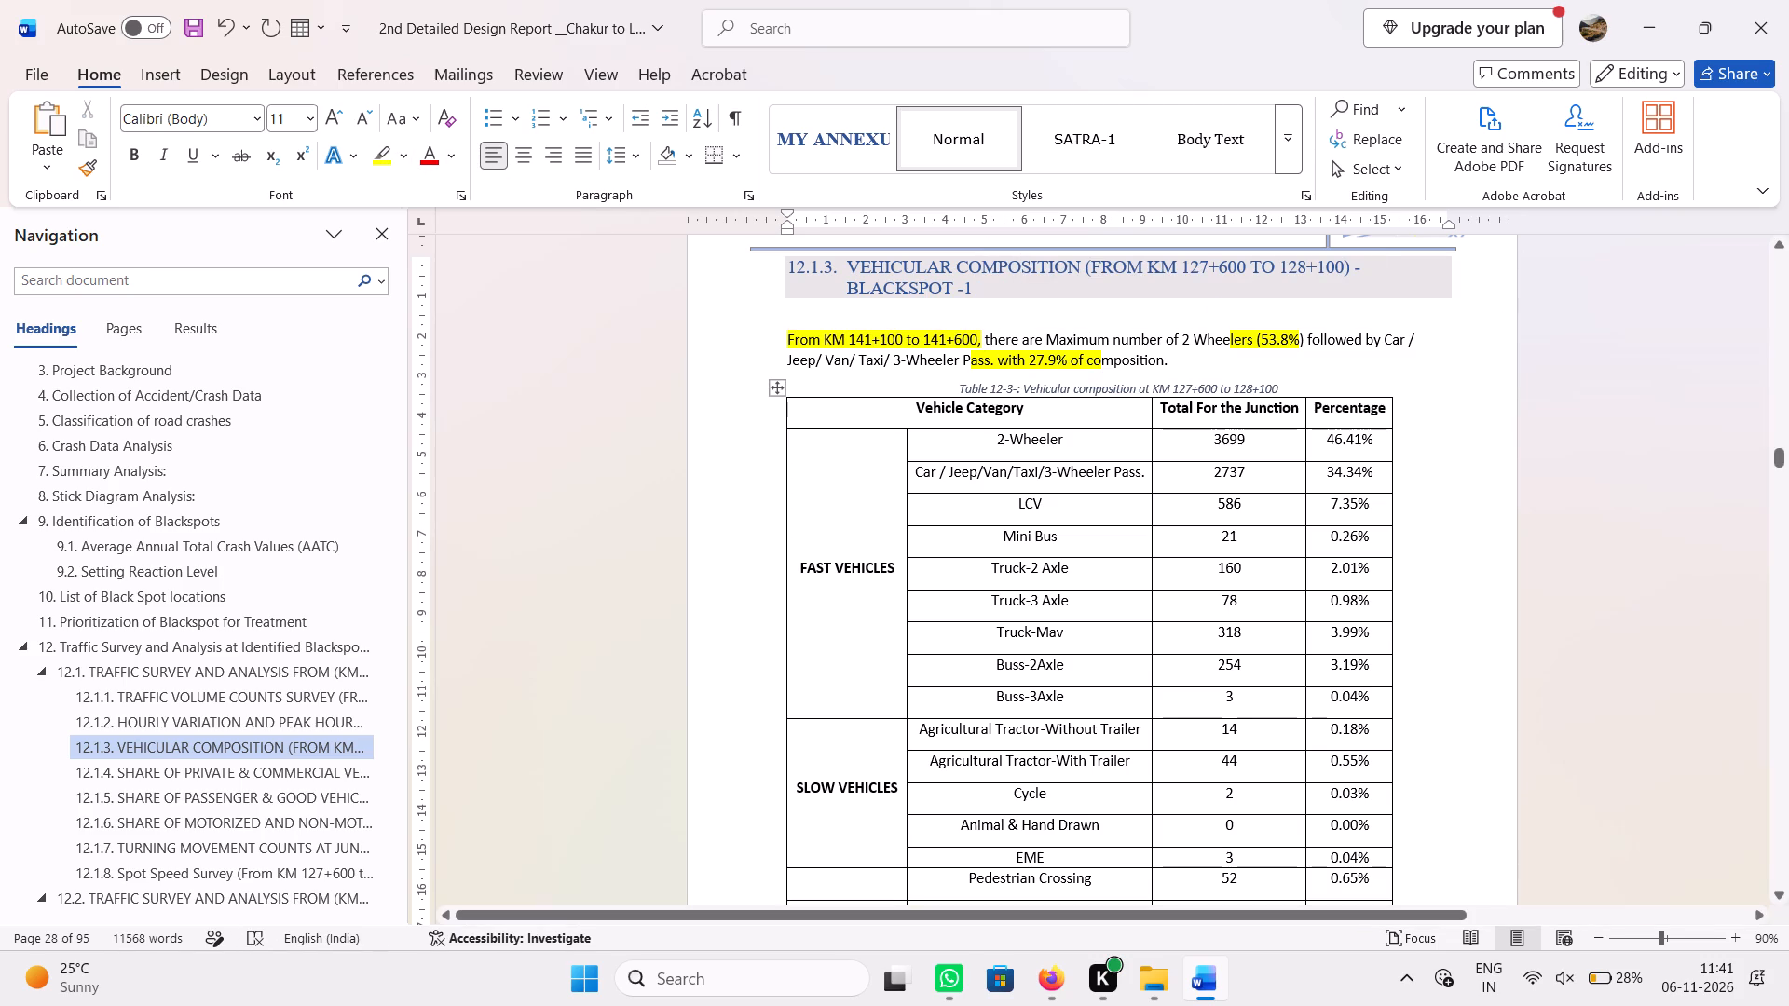
# Recheck Blackspot 1's hourly variation graphs and Table 12-1 traffic counts against the vehicular composition section.
pyautogui.scroll(5, 893, 590)
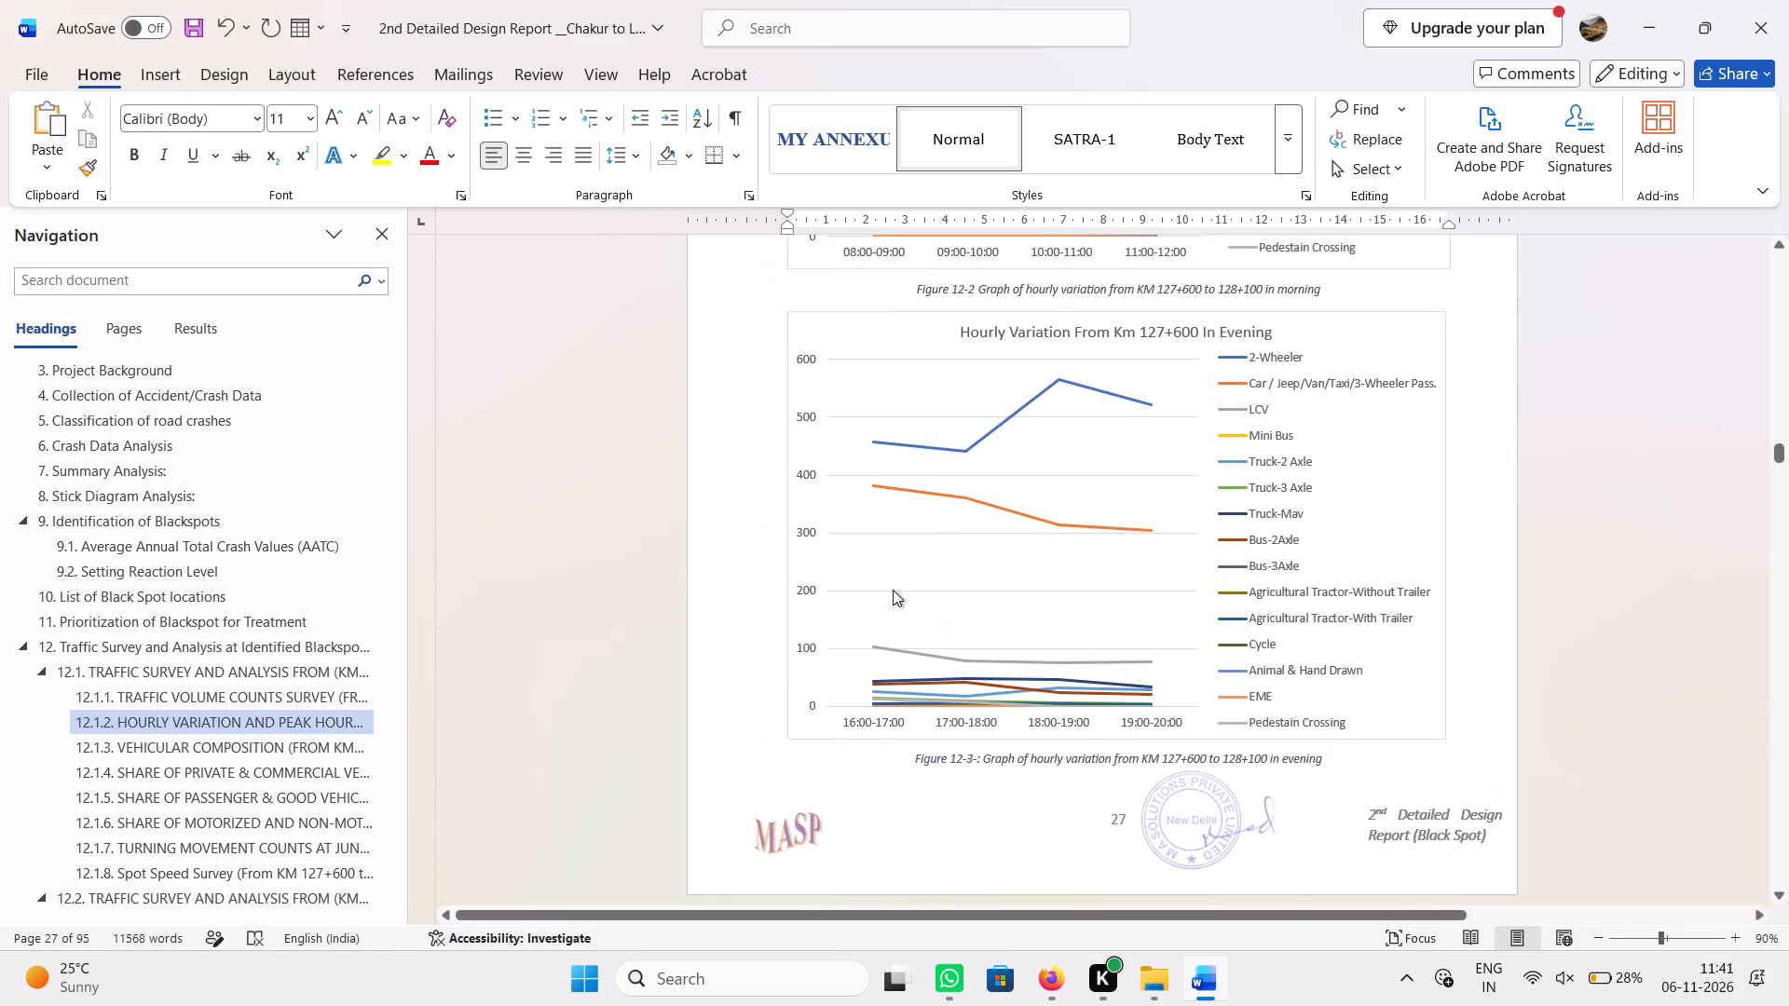
pyautogui.scroll(16, 893, 590)
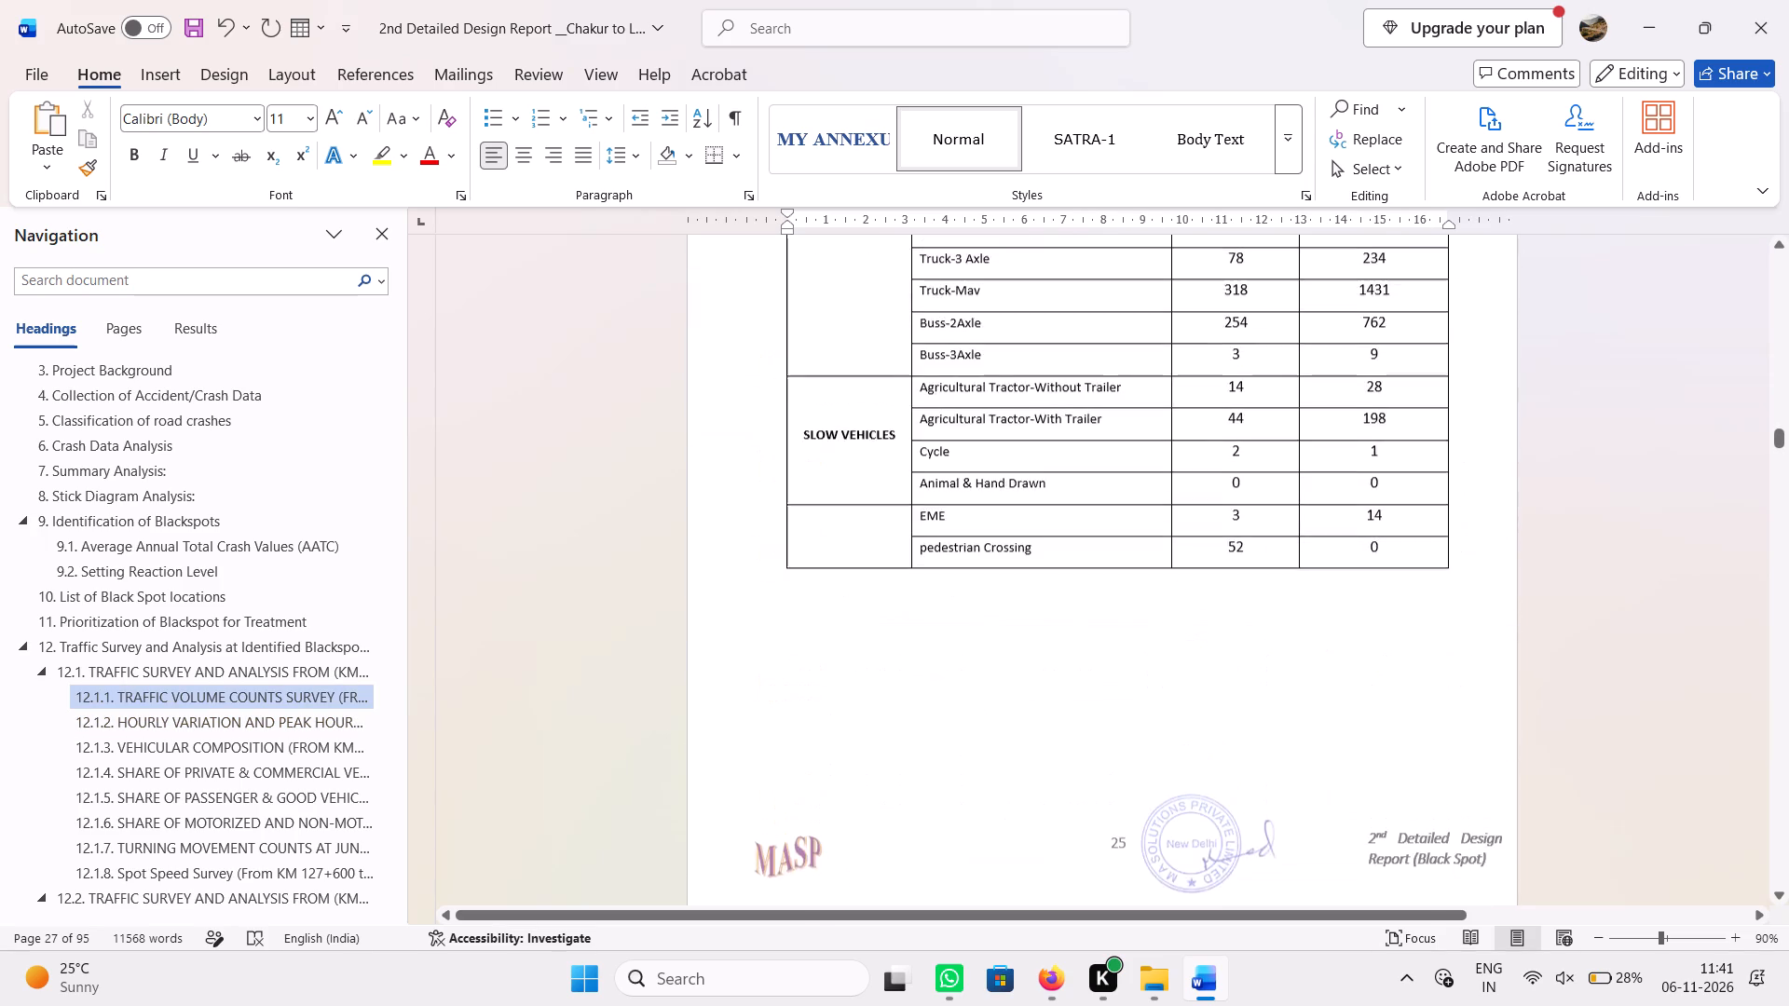
pyautogui.scroll(4, 893, 590)
pyautogui.scroll(-20, 893, 590)
pyautogui.scroll(-6, 900, 597)
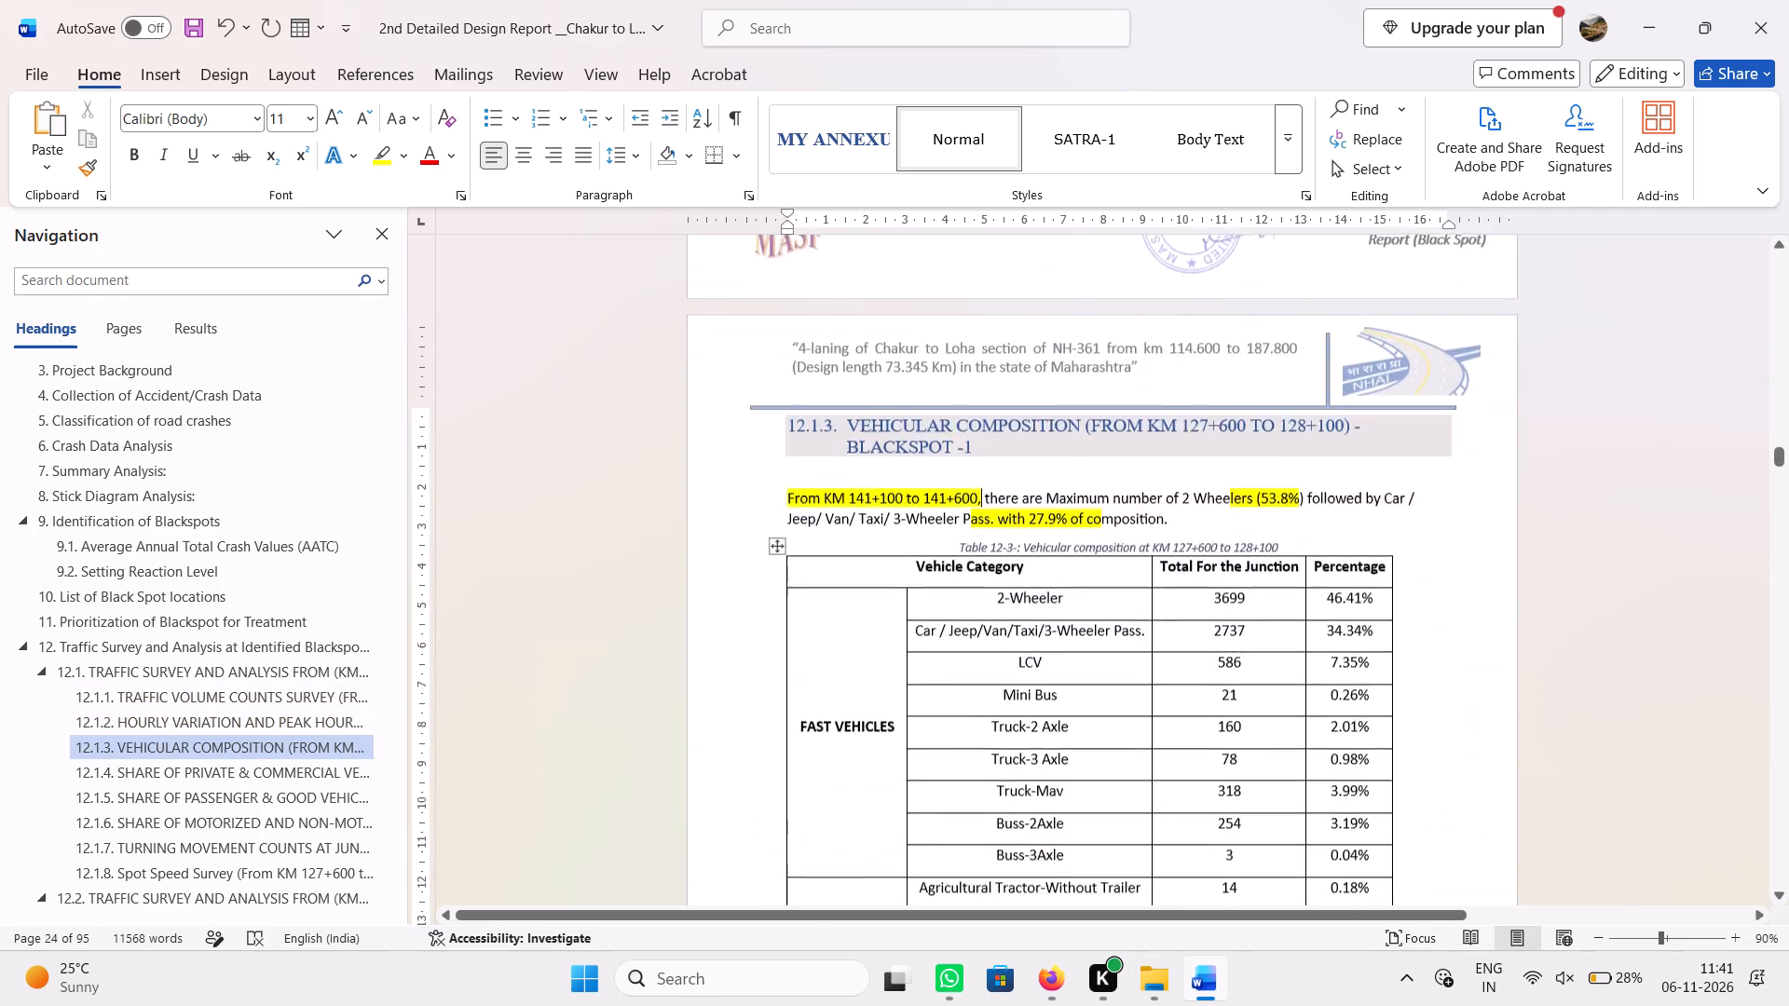
# Examine Blackspot 1's vehicular composition chart, private/commercial and passenger/goods shares, turning movement diagram and spot speed survey.
pyautogui.scroll(-6, 900, 597)
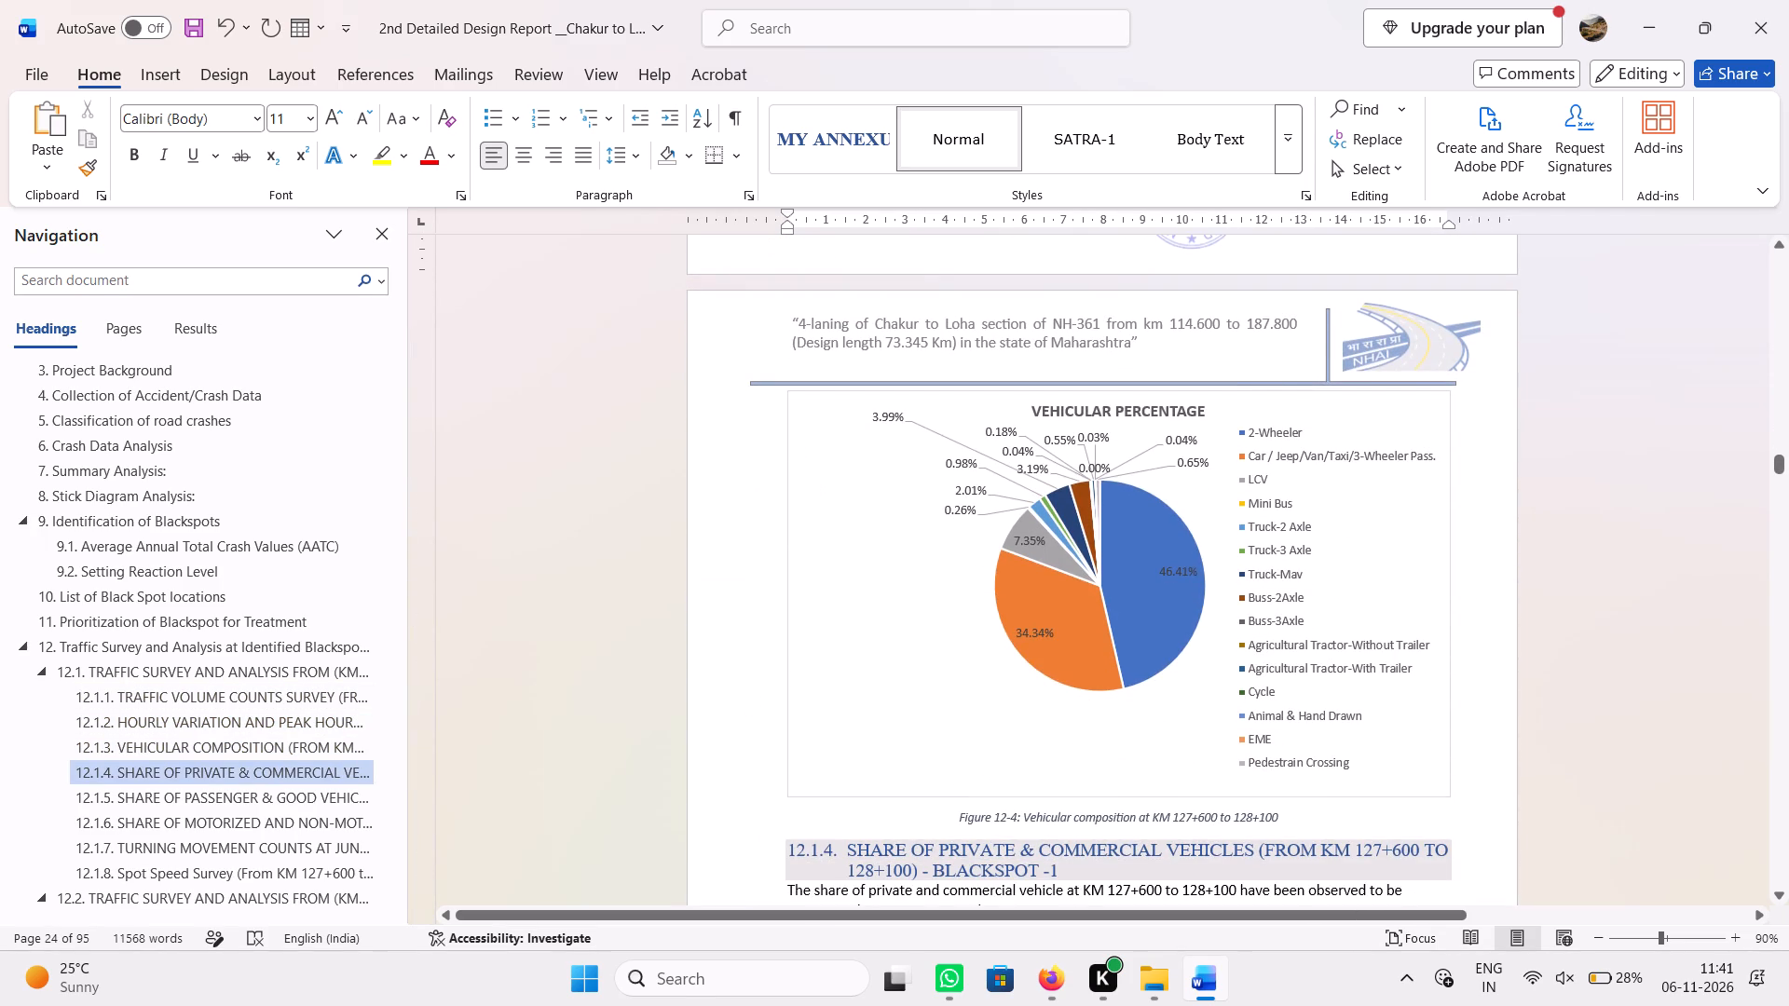
pyautogui.scroll(-2, 900, 597)
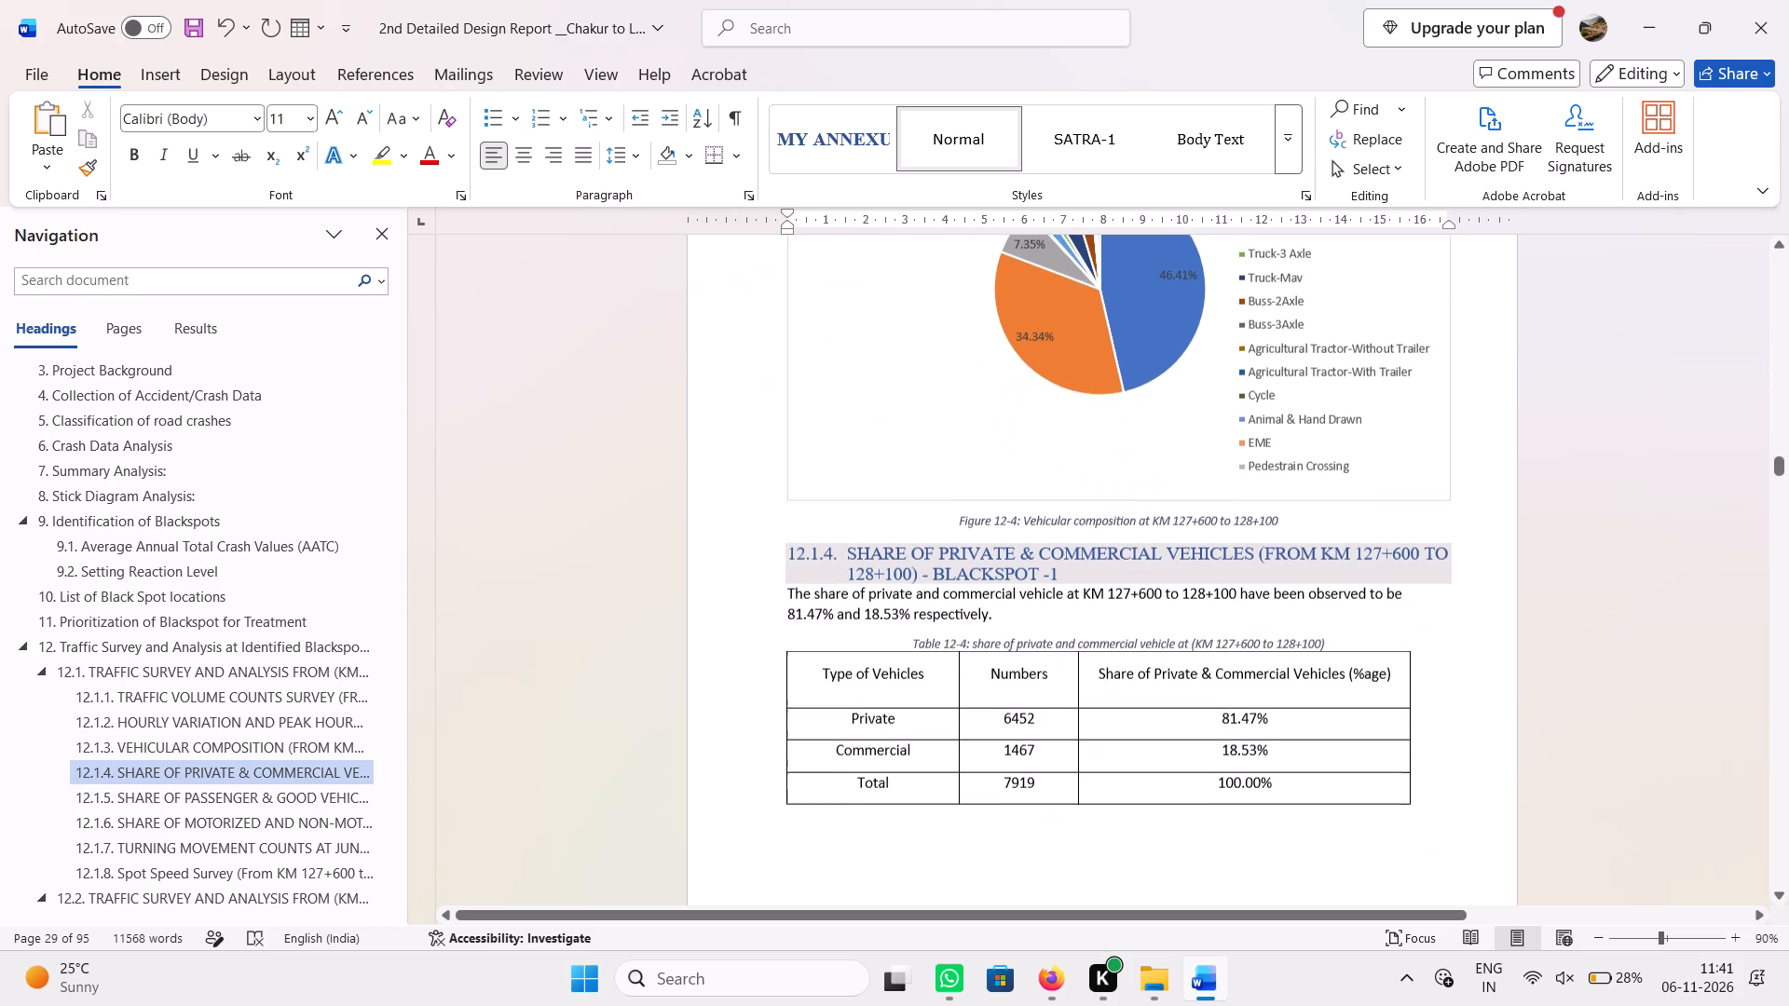
pyautogui.scroll(-5, 900, 597)
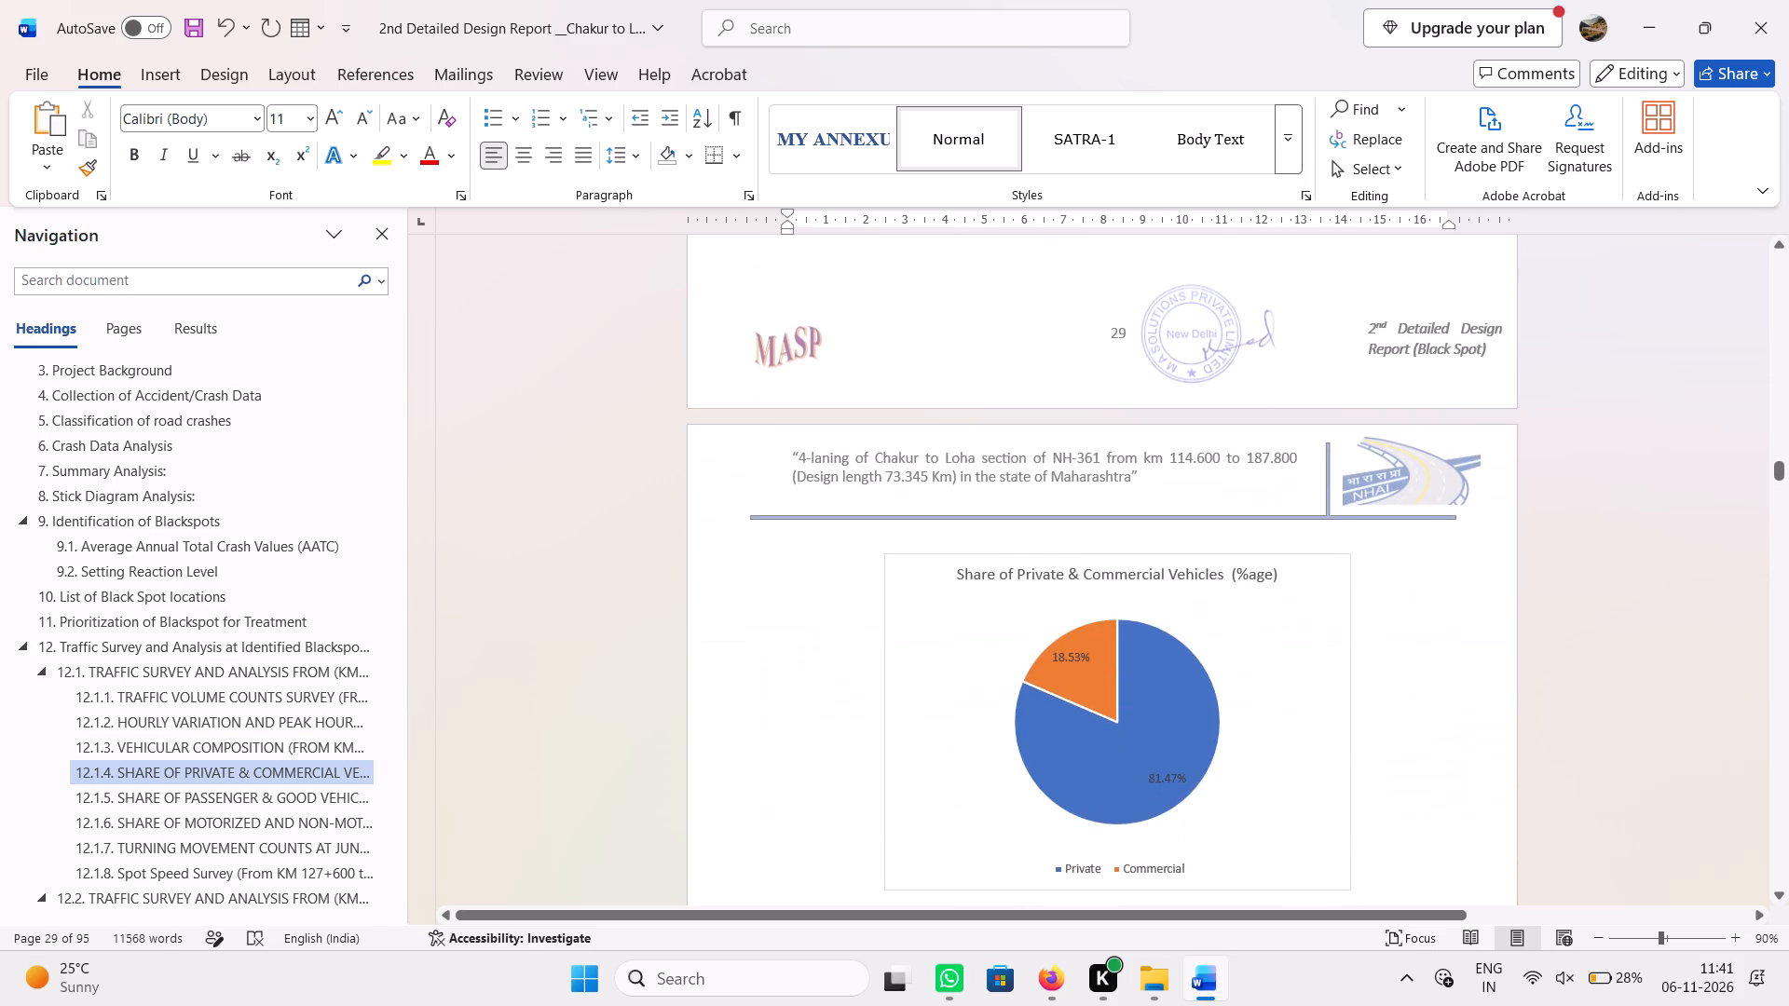
pyautogui.scroll(-3, 900, 597)
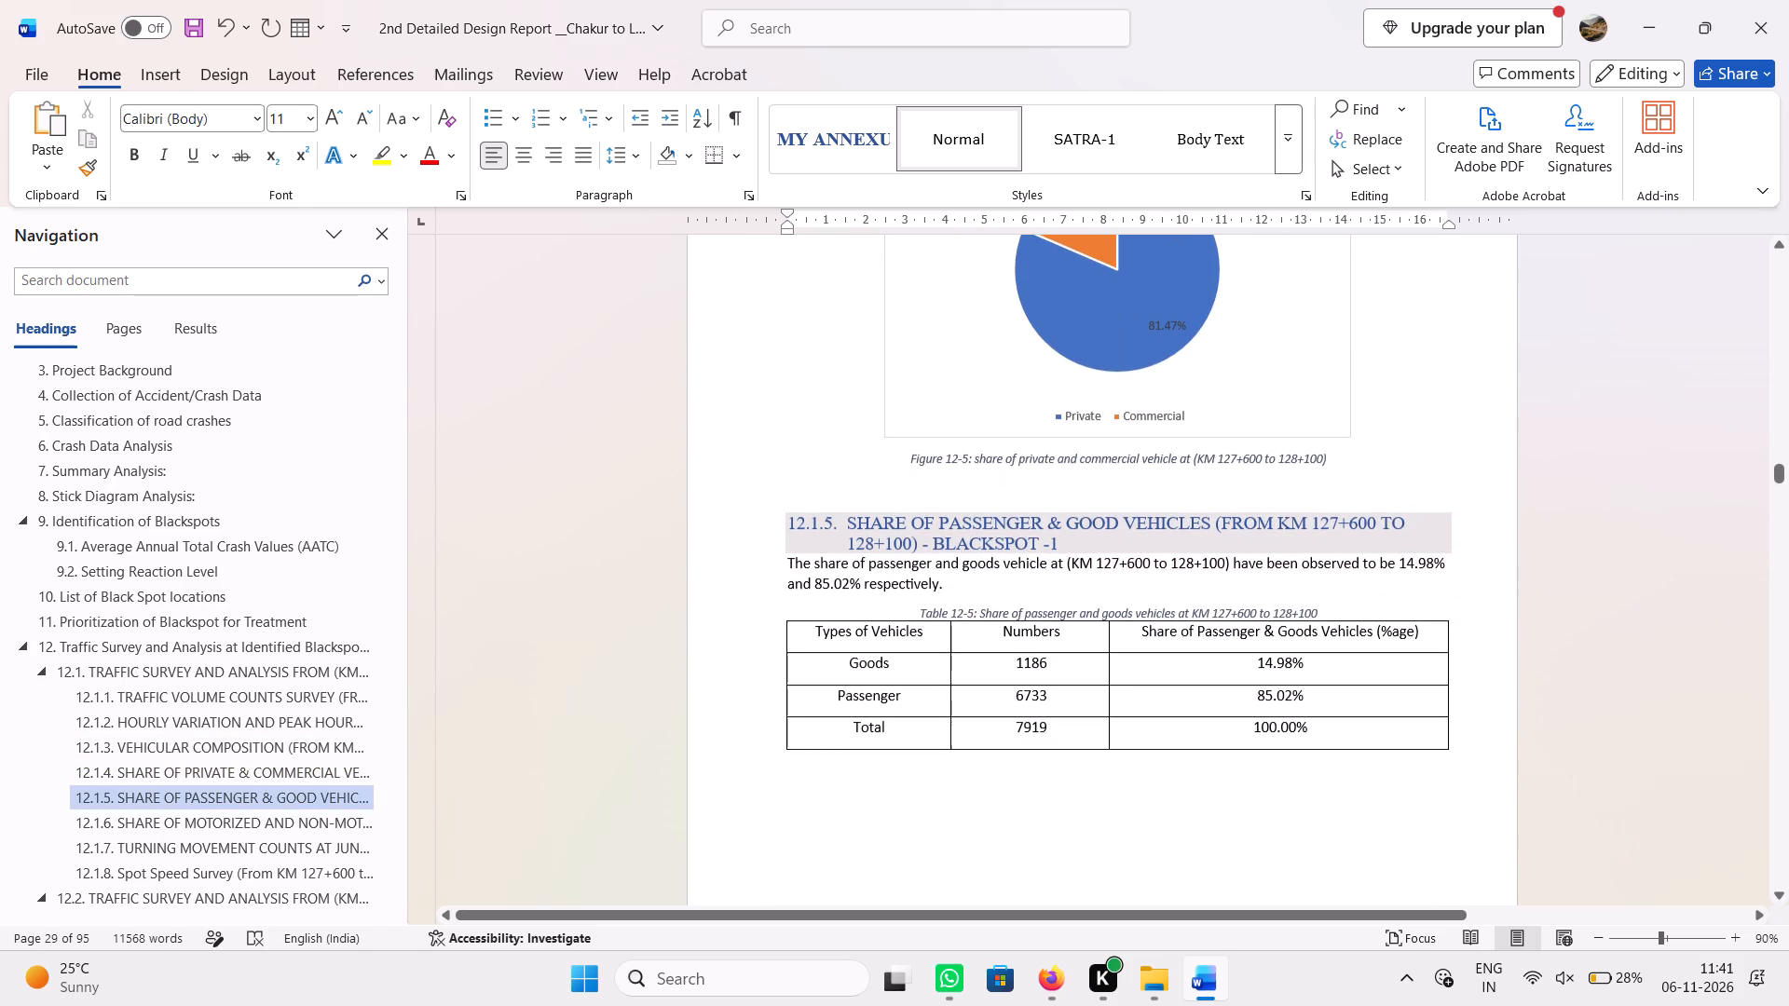
pyautogui.scroll(-4, 900, 597)
pyautogui.scroll(-20, 900, 597)
pyautogui.scroll(-5, 900, 597)
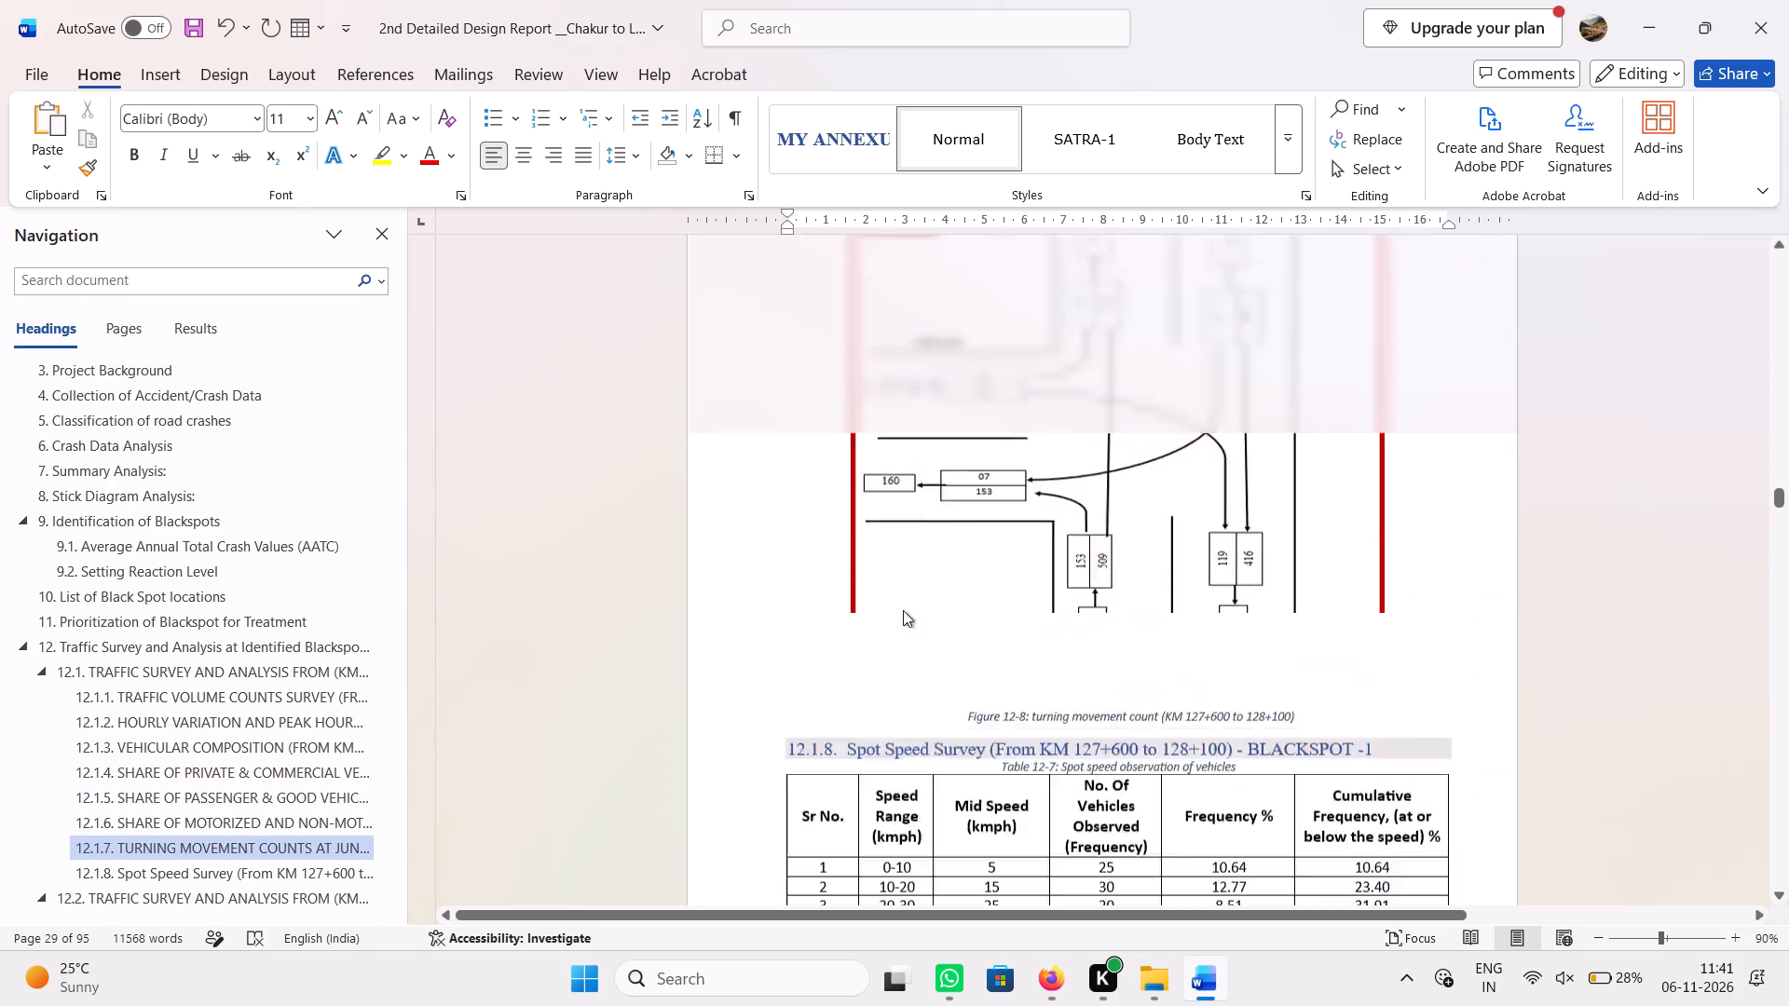
pyautogui.scroll(-8, 903, 610)
# Go to Section 12.2.8 and check Blackspot 2's spot speed tables, graphs and percentile speed statements against each other.
pyautogui.scroll(-3, 233, 769)
pyautogui.scroll(1, 232, 769)
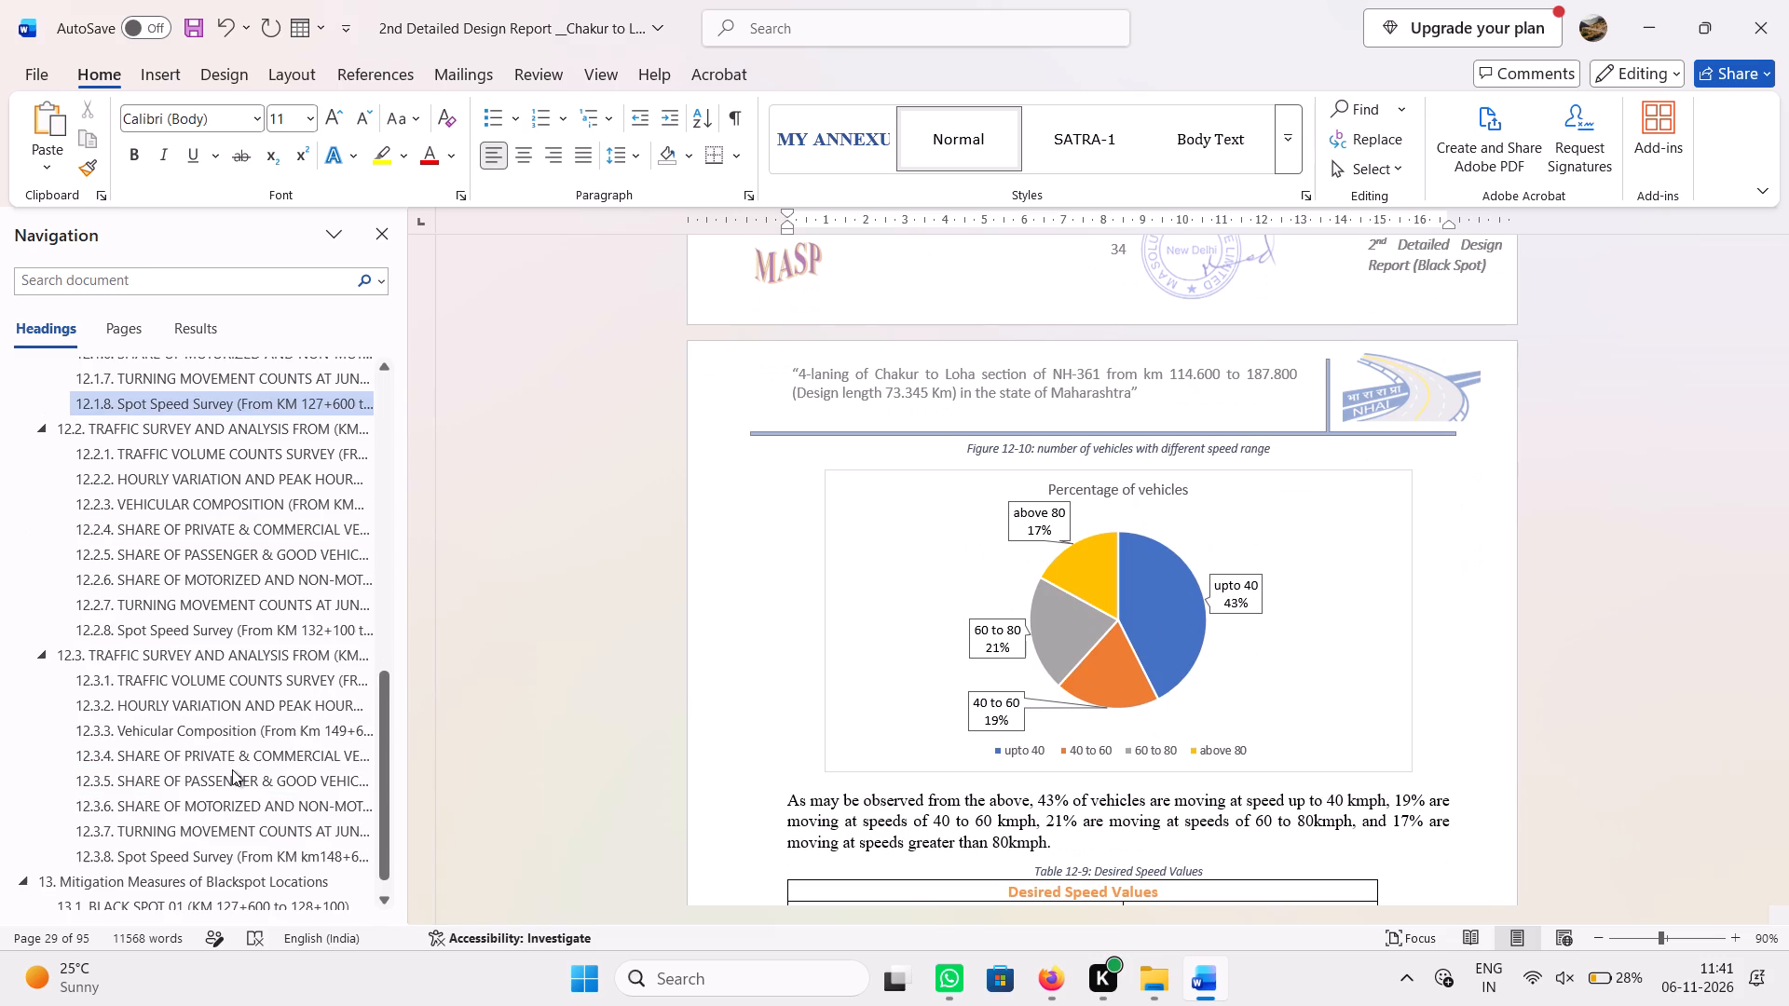
pyautogui.click(184, 629)
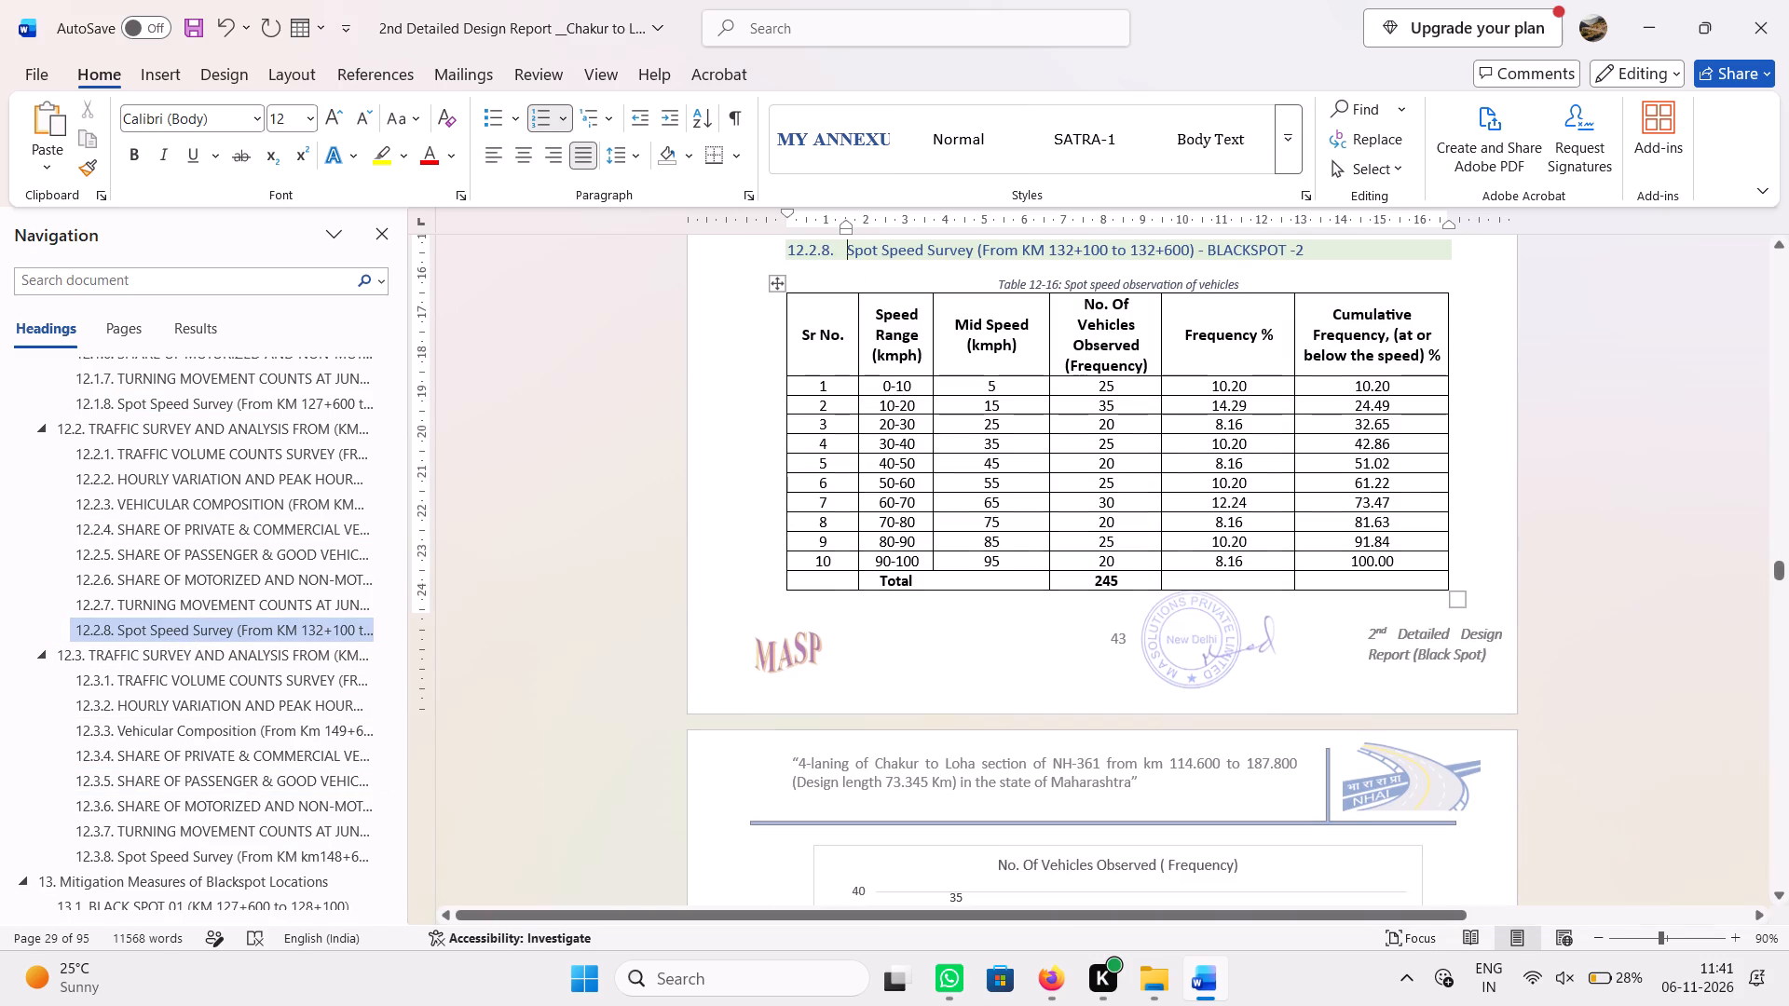
pyautogui.scroll(-4, 1040, 585)
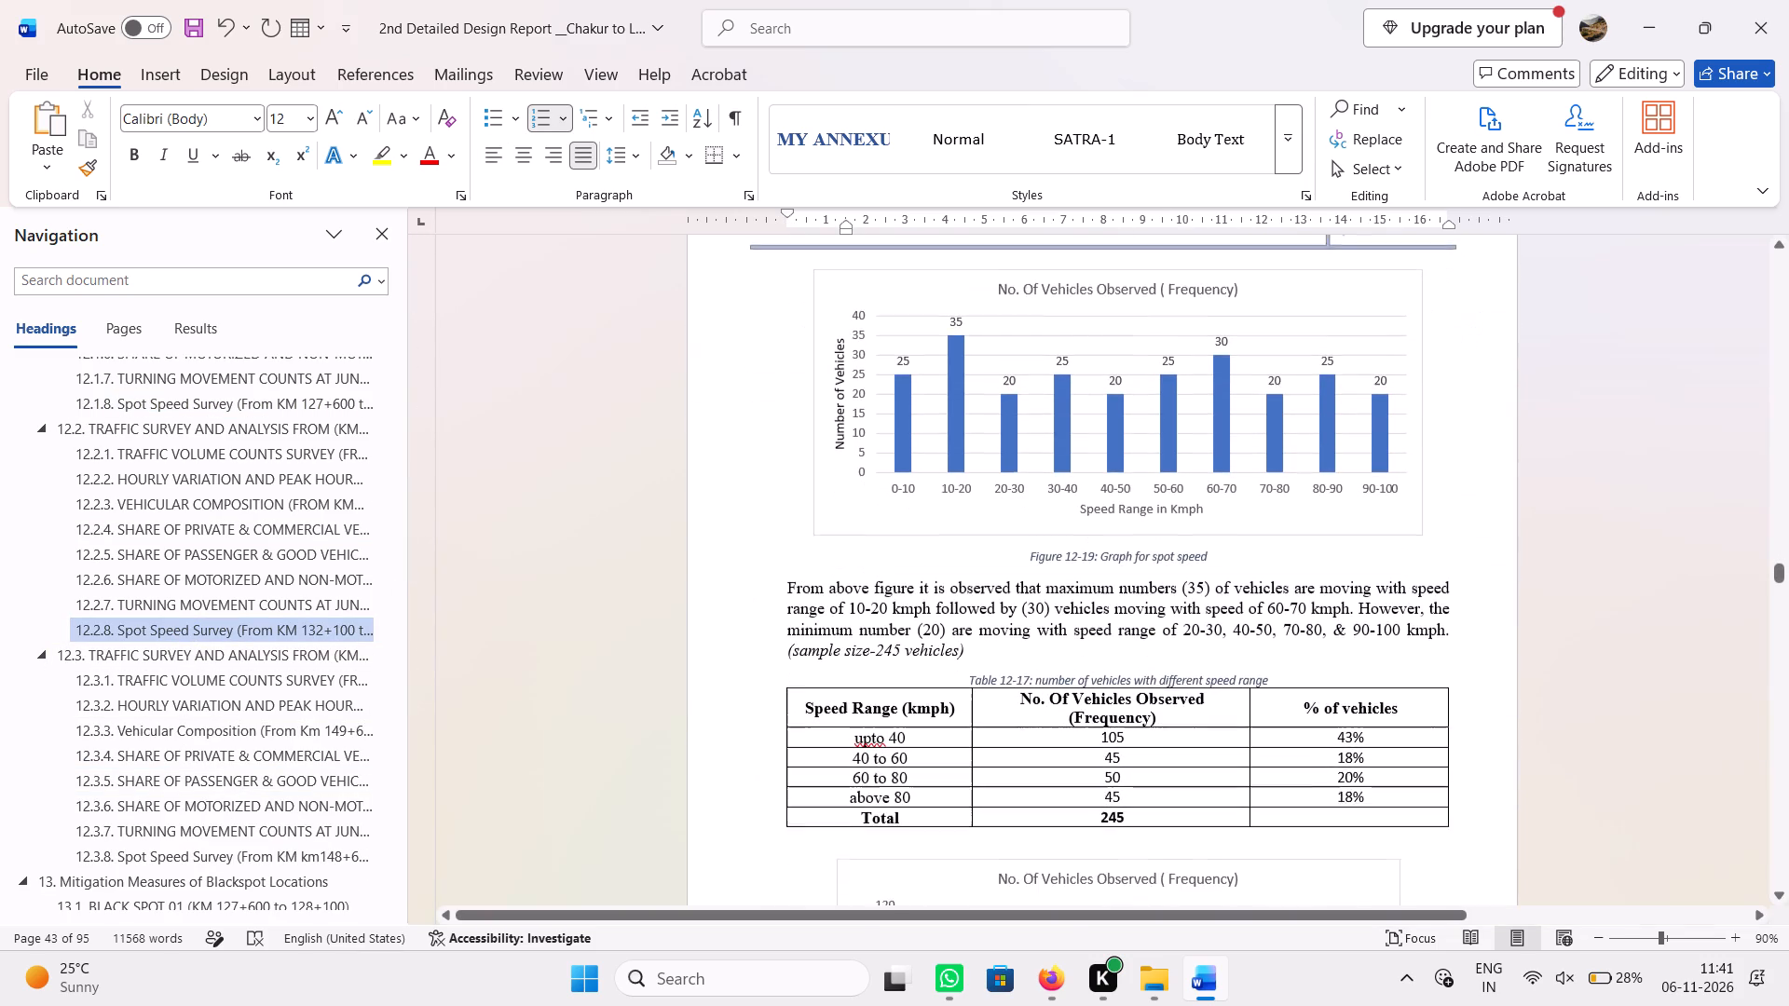
pyautogui.scroll(-2, 1040, 585)
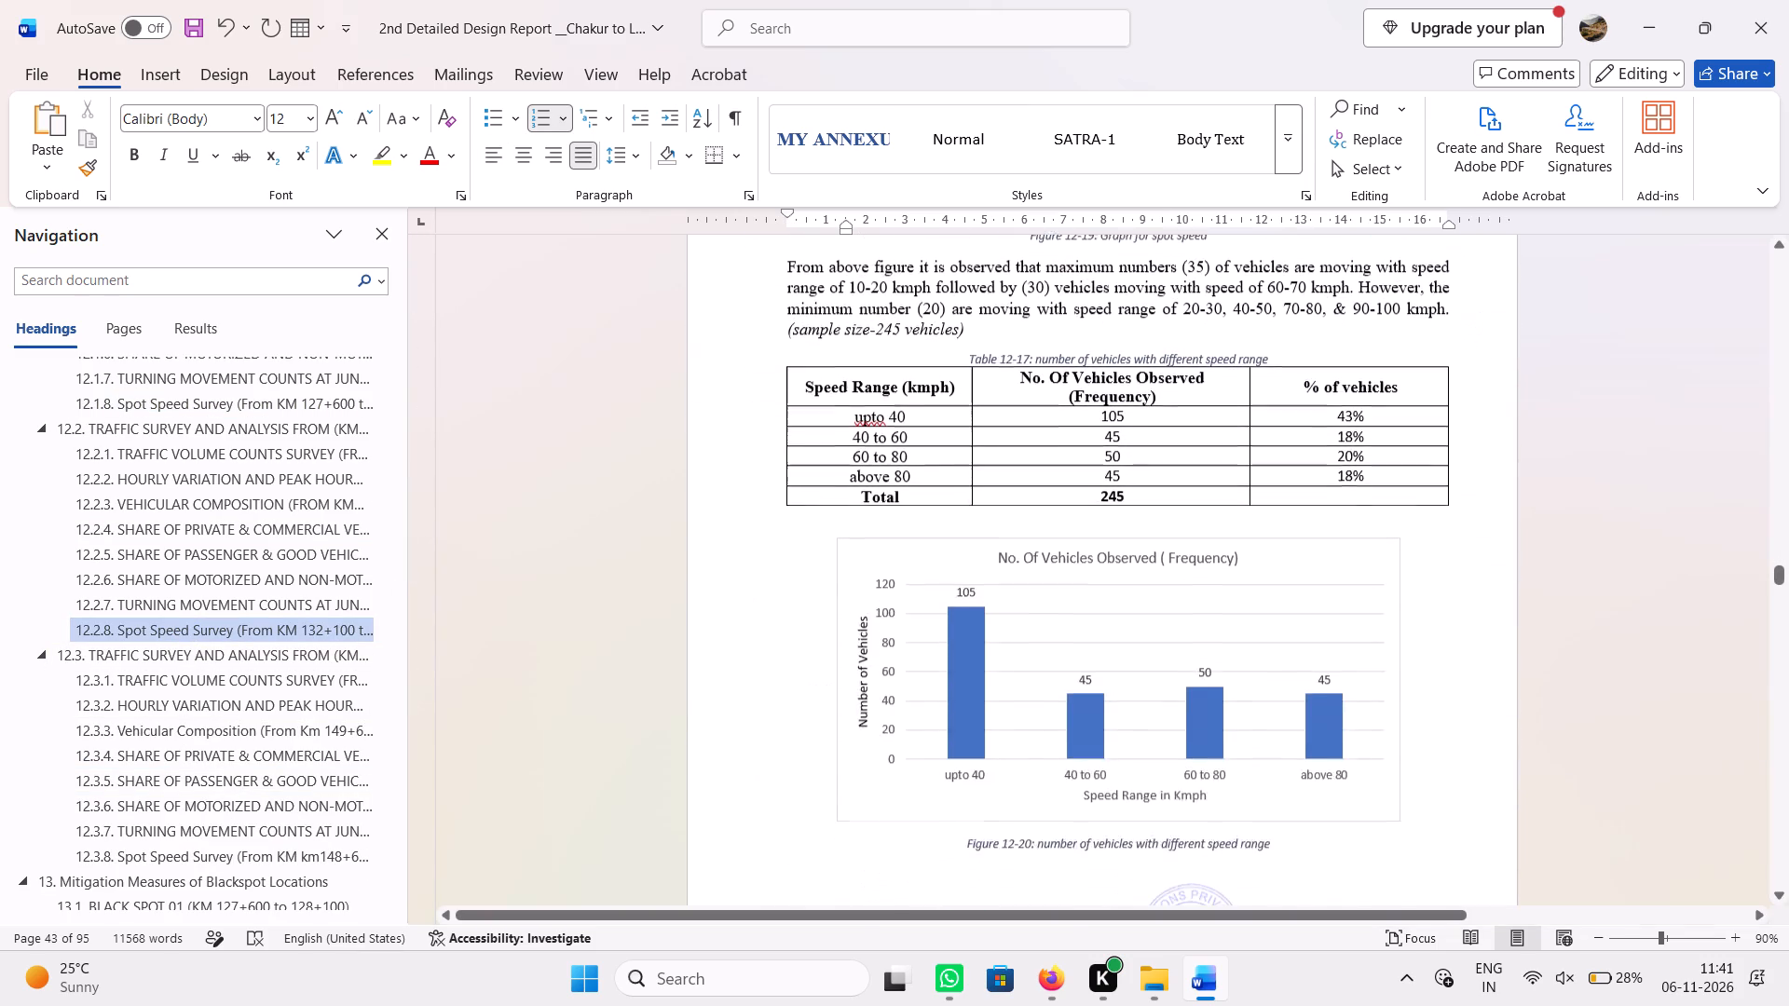
pyautogui.scroll(-6, 1040, 585)
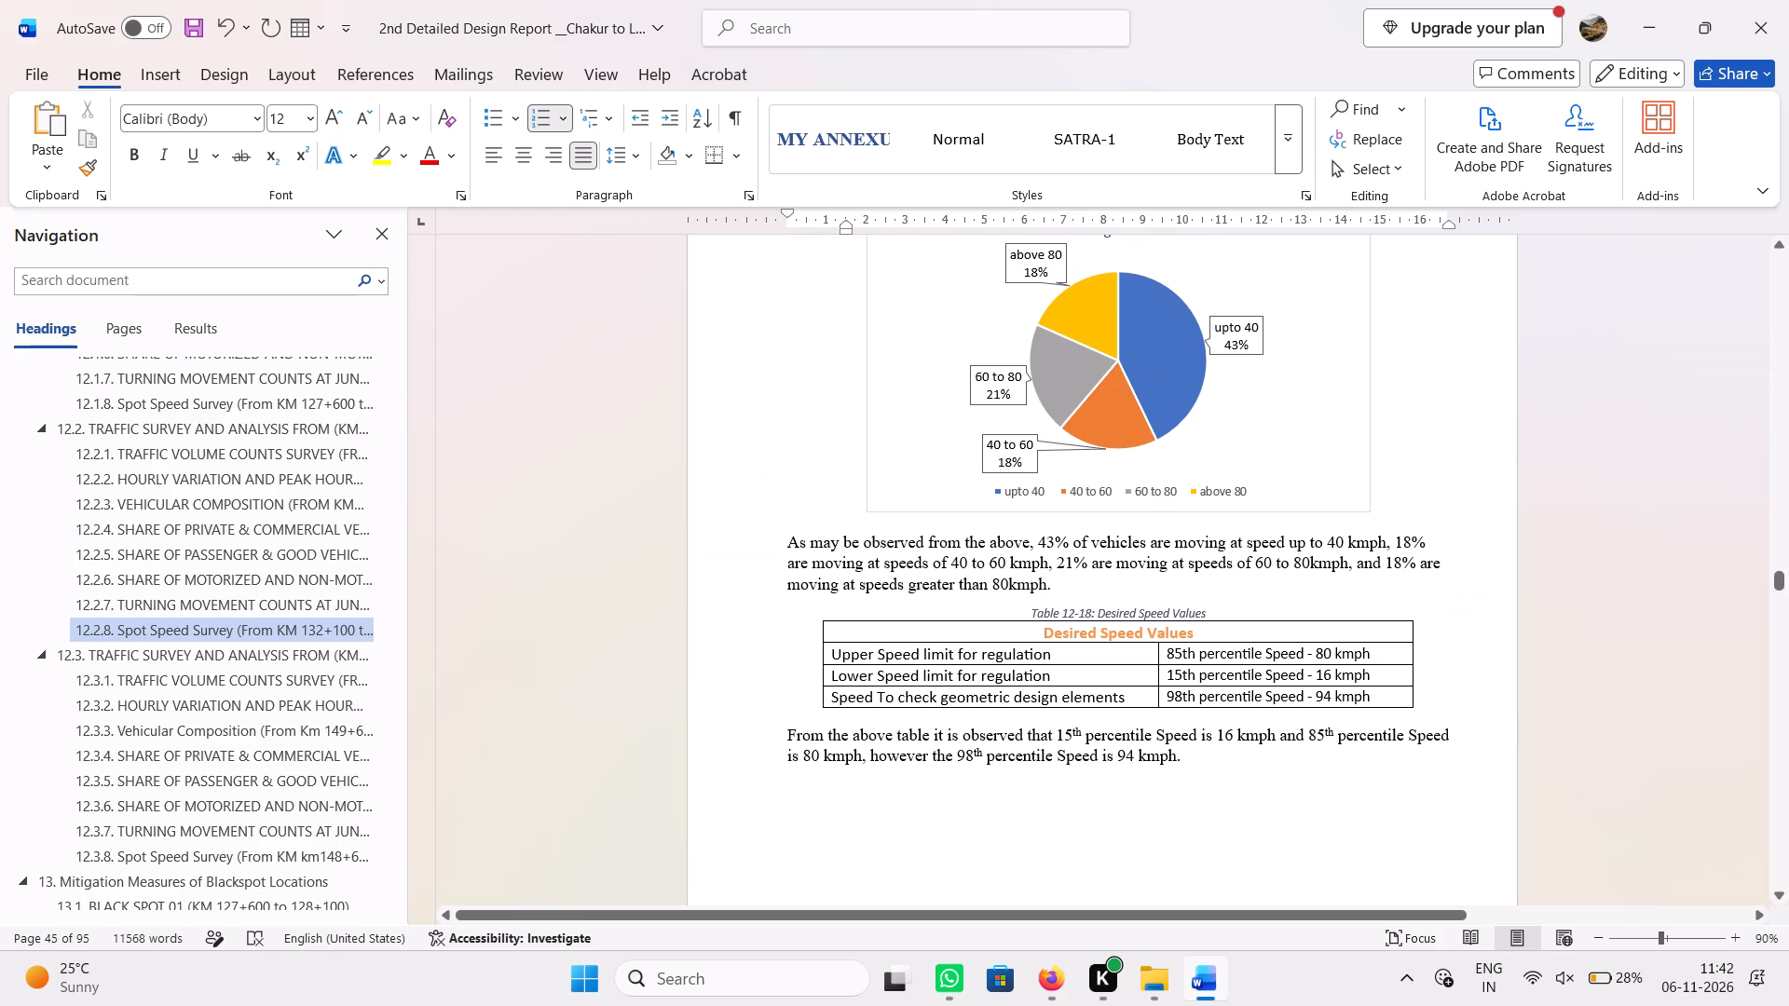
pyautogui.moveTo(1031, 539); pyautogui.dragTo(1058, 540)
pyautogui.click(957, 550)
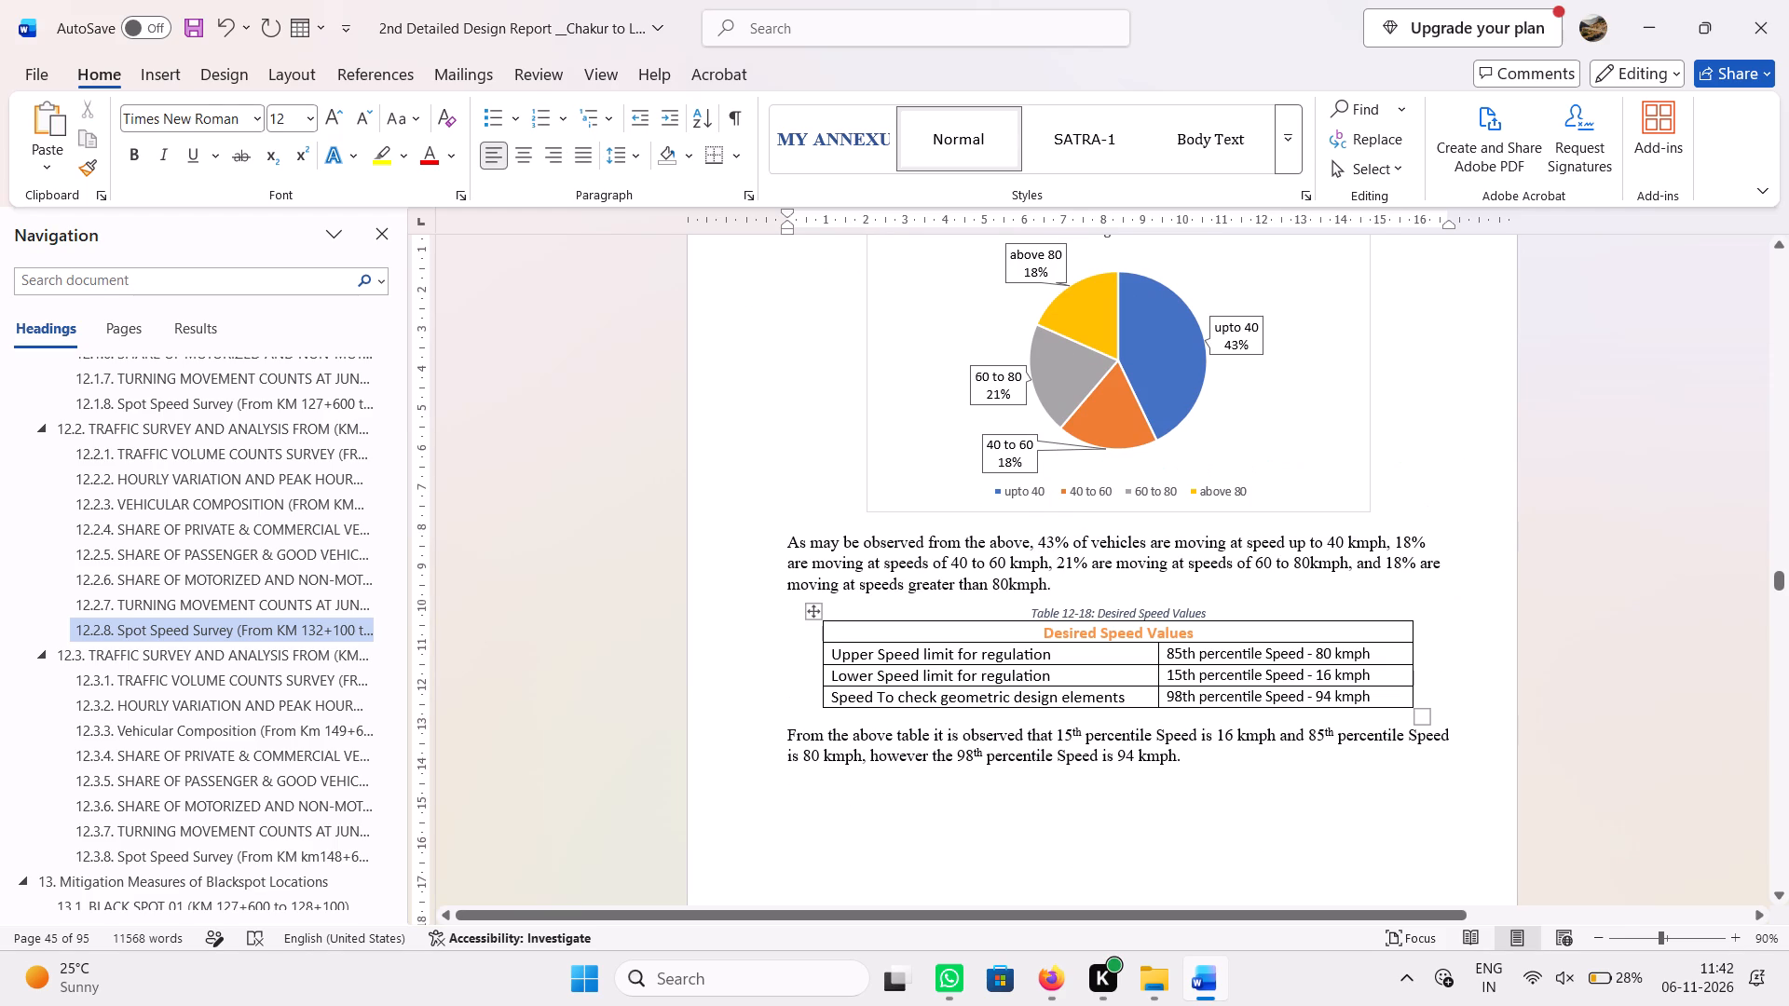
pyautogui.moveTo(1167, 738); pyautogui.dragTo(1181, 738)
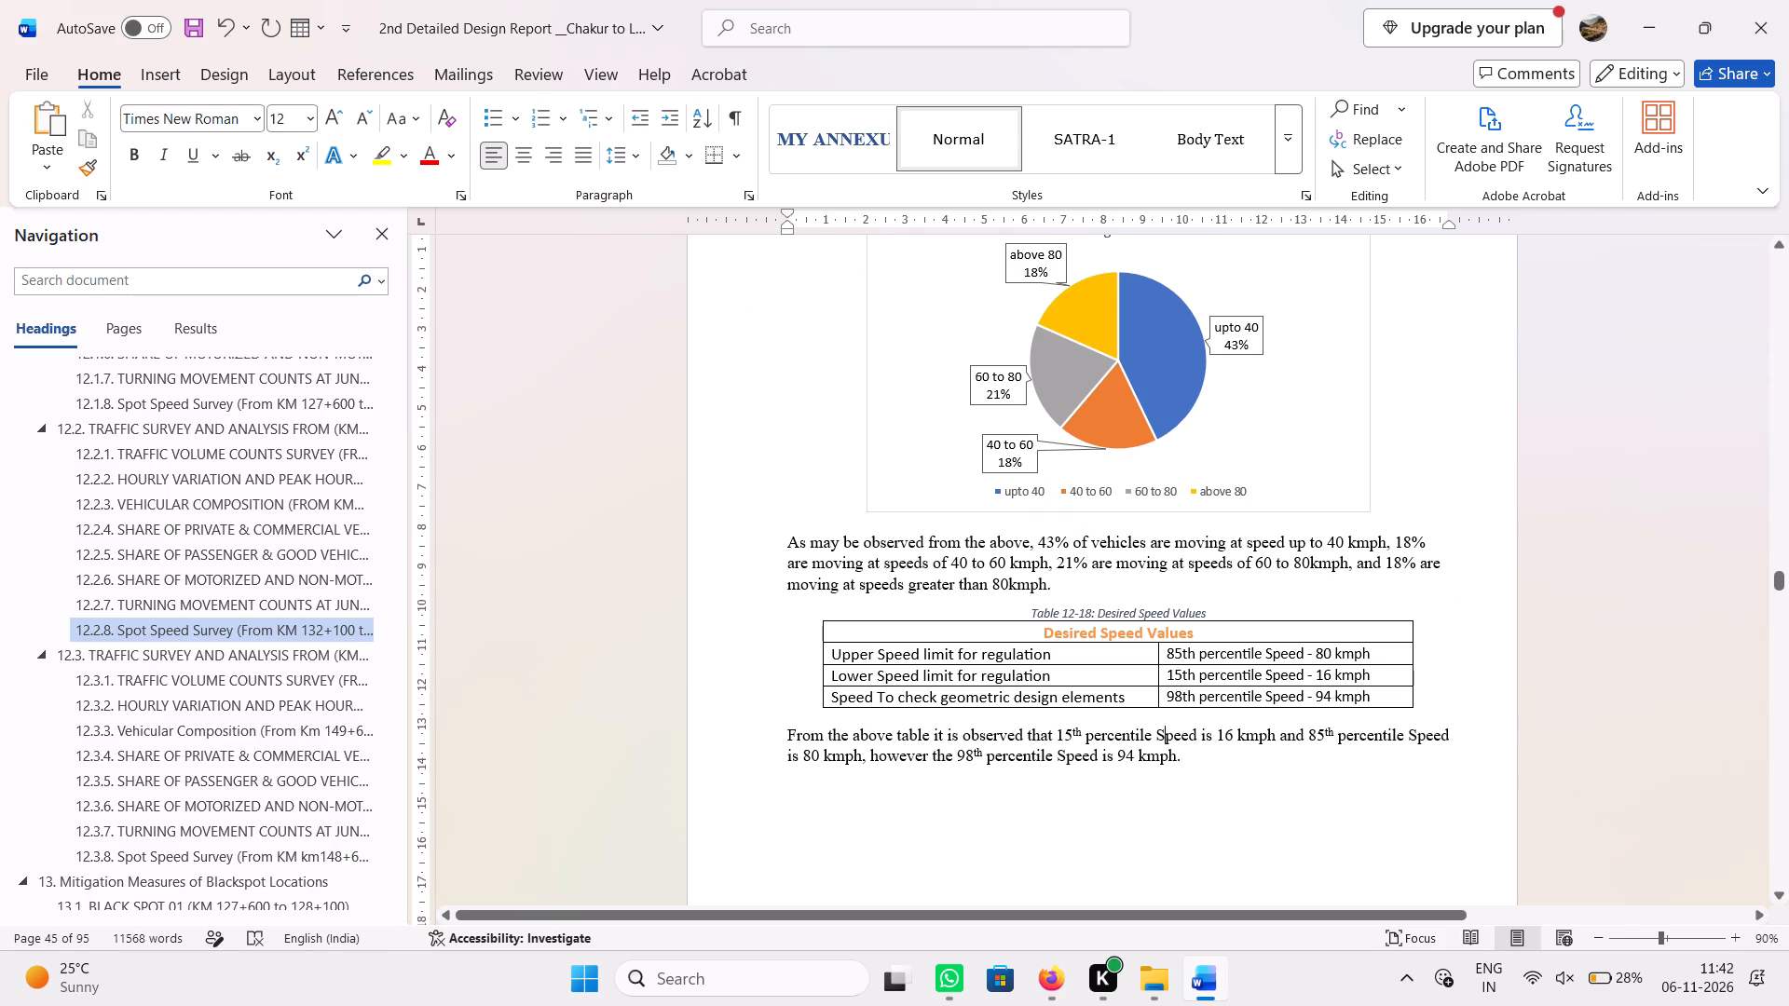
pyautogui.moveTo(1181, 738); pyautogui.dragTo(1324, 739)
pyautogui.click(1161, 741)
pyautogui.moveTo(1051, 753); pyautogui.dragTo(1168, 758)
# Review Section 12.3's traffic counts, hourly variation graphs and vehicle share tables for Blackspot 3 (km 149+600 to 150+100).
pyautogui.scroll(-9, 1027, 726)
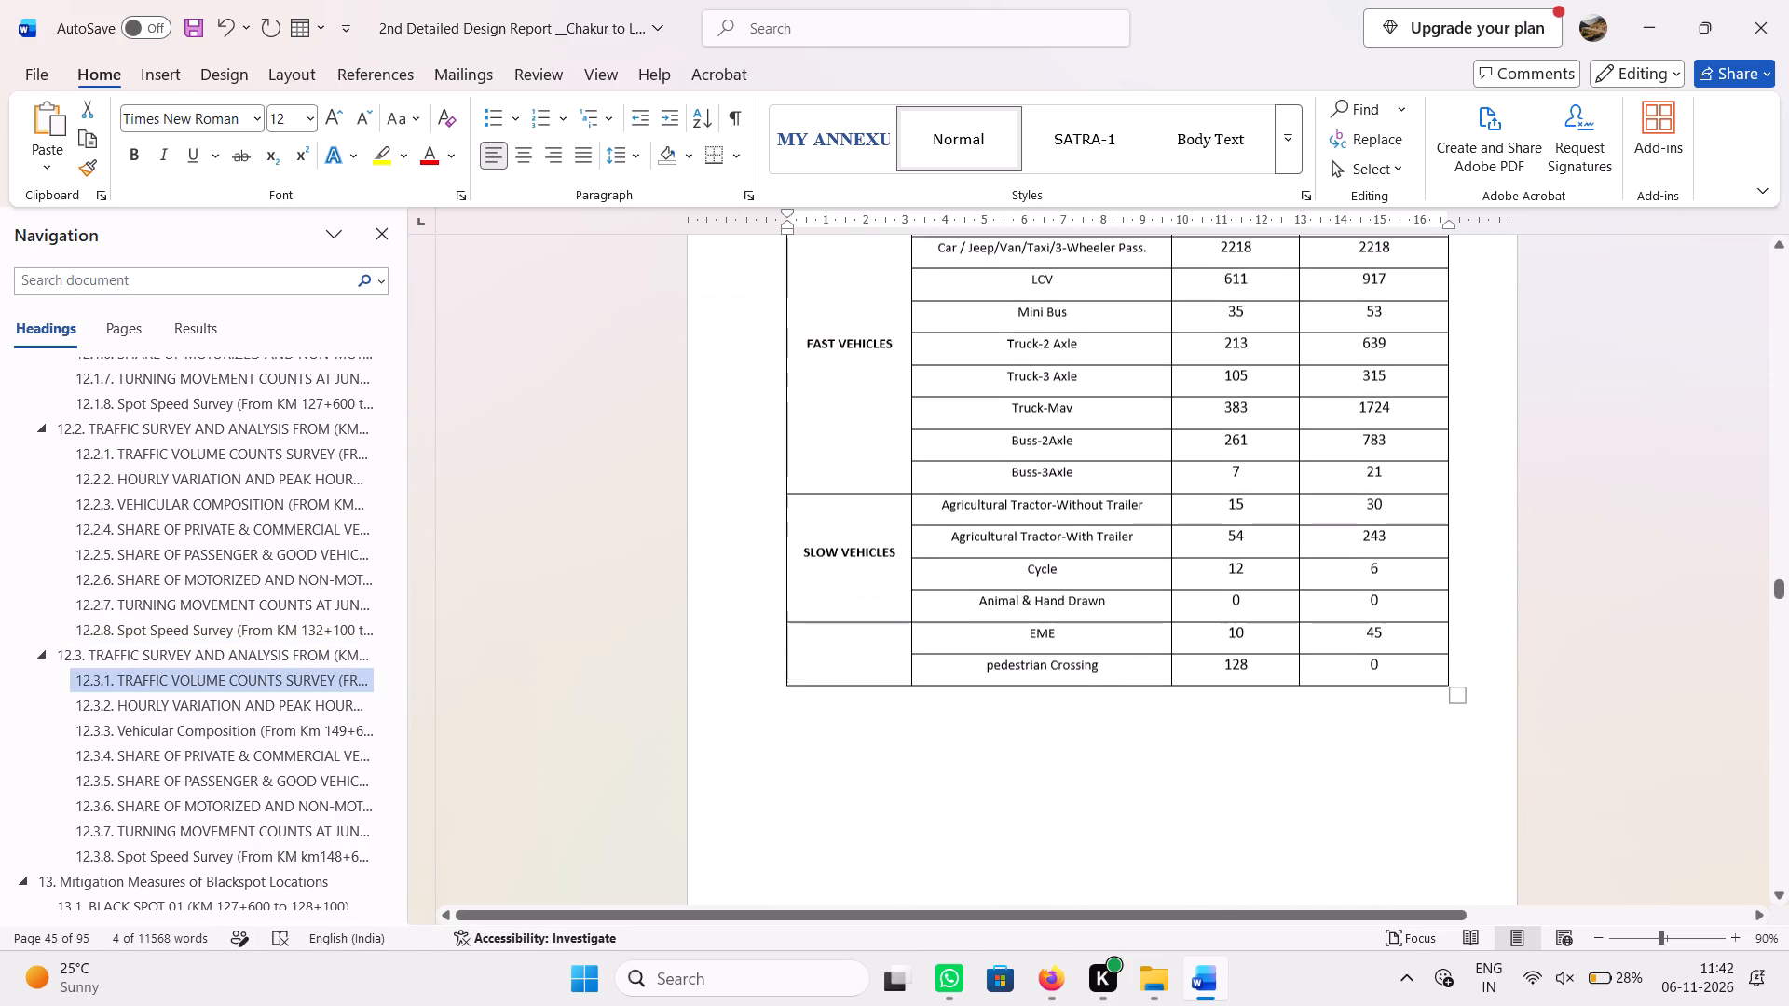
pyautogui.scroll(3, 1027, 726)
pyautogui.scroll(-3, 1027, 726)
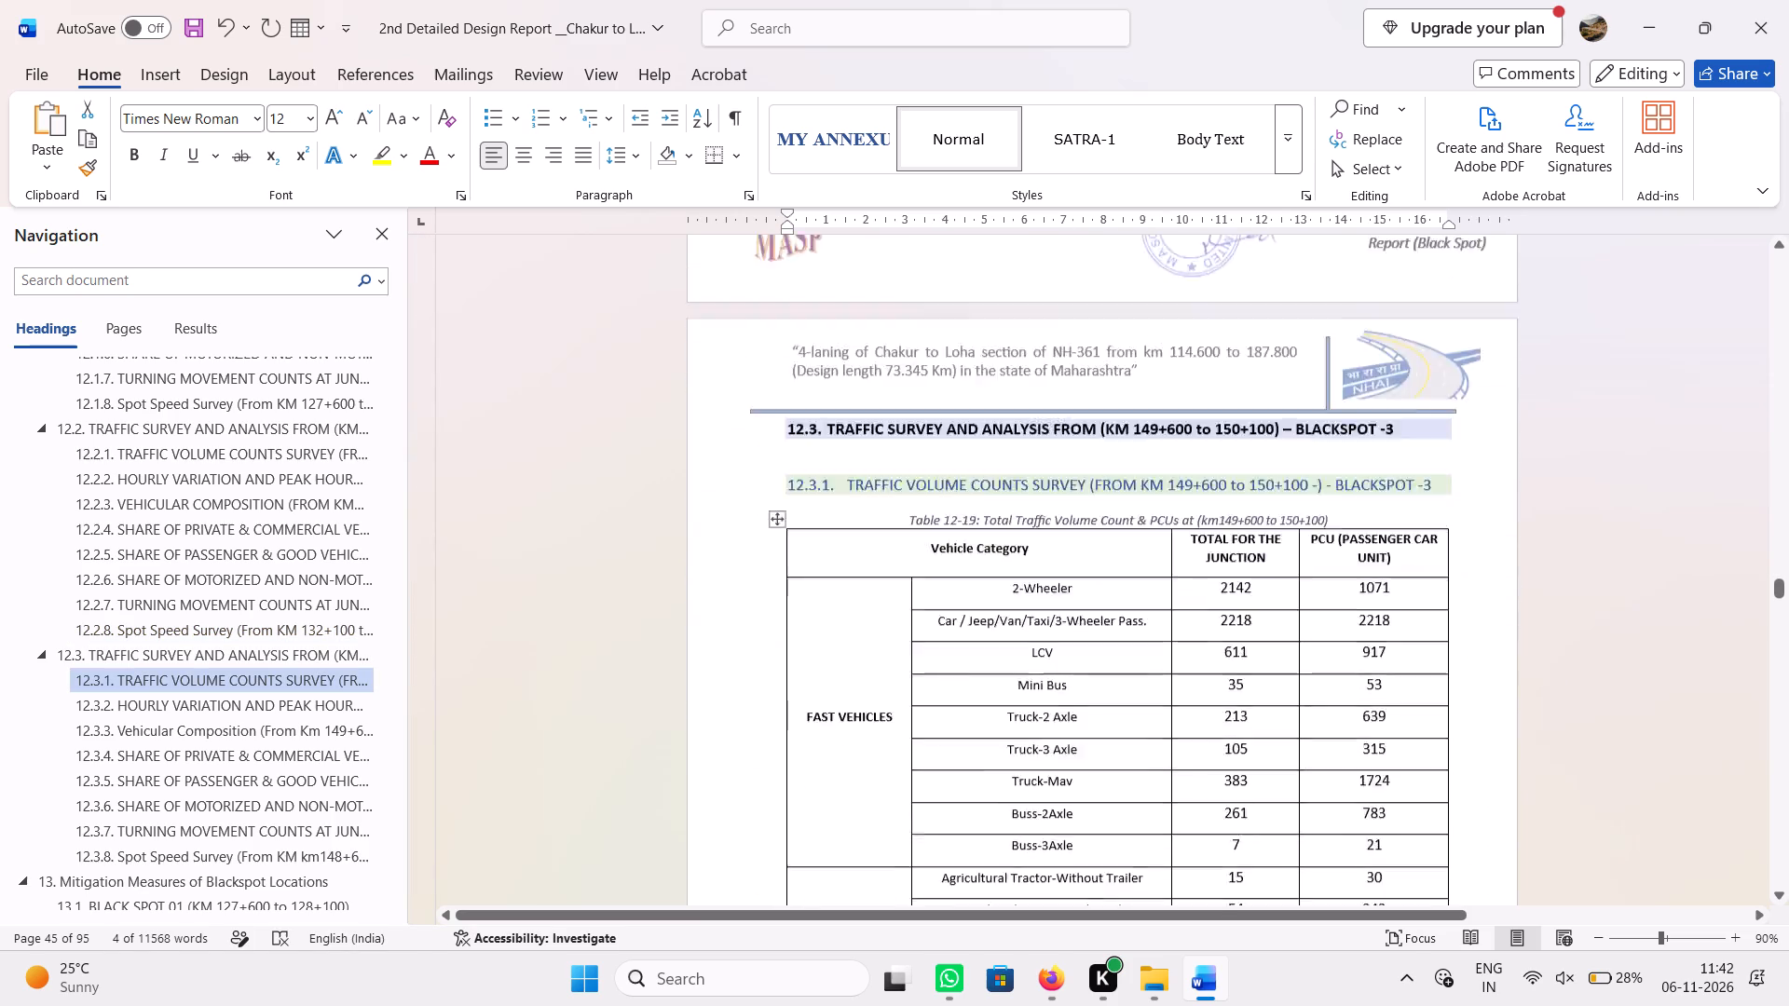
pyautogui.scroll(-19, 1027, 726)
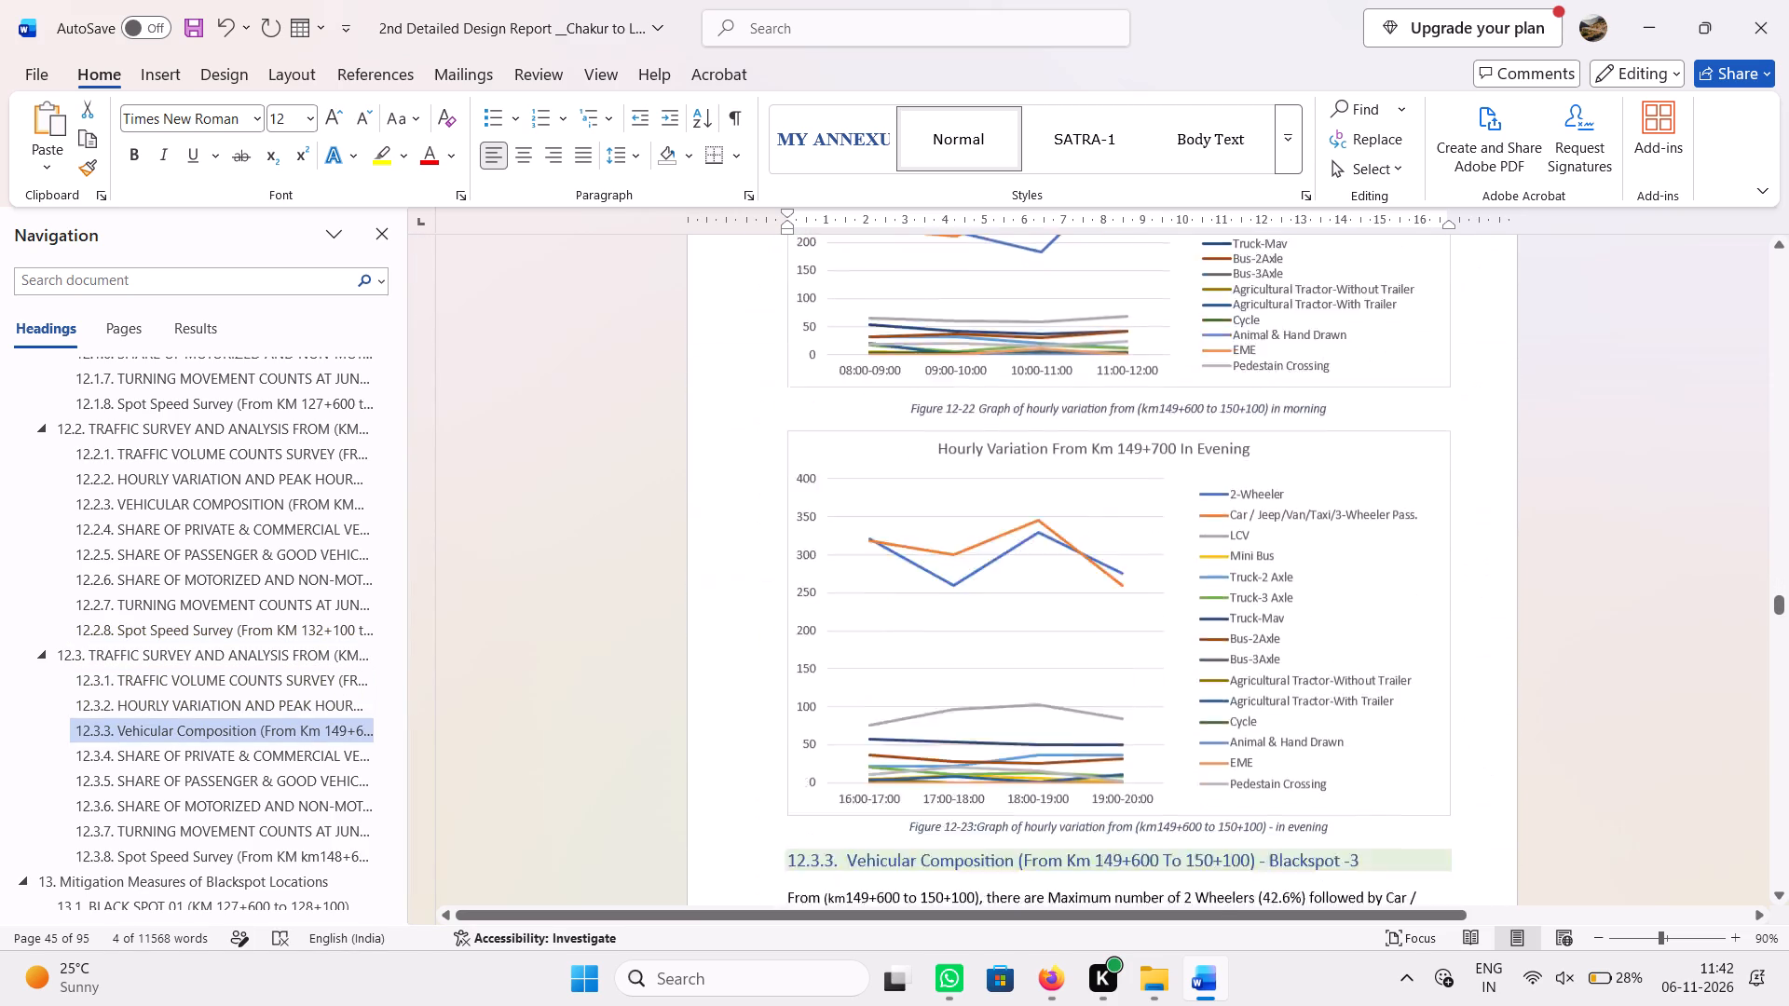
pyautogui.scroll(-20, 1027, 726)
pyautogui.scroll(-7, 1027, 726)
# Go to Section 13 and read Blackspot 1's details, site observations and short-term measures for bar markings, signboards and road studs.
pyautogui.scroll(-7, 253, 761)
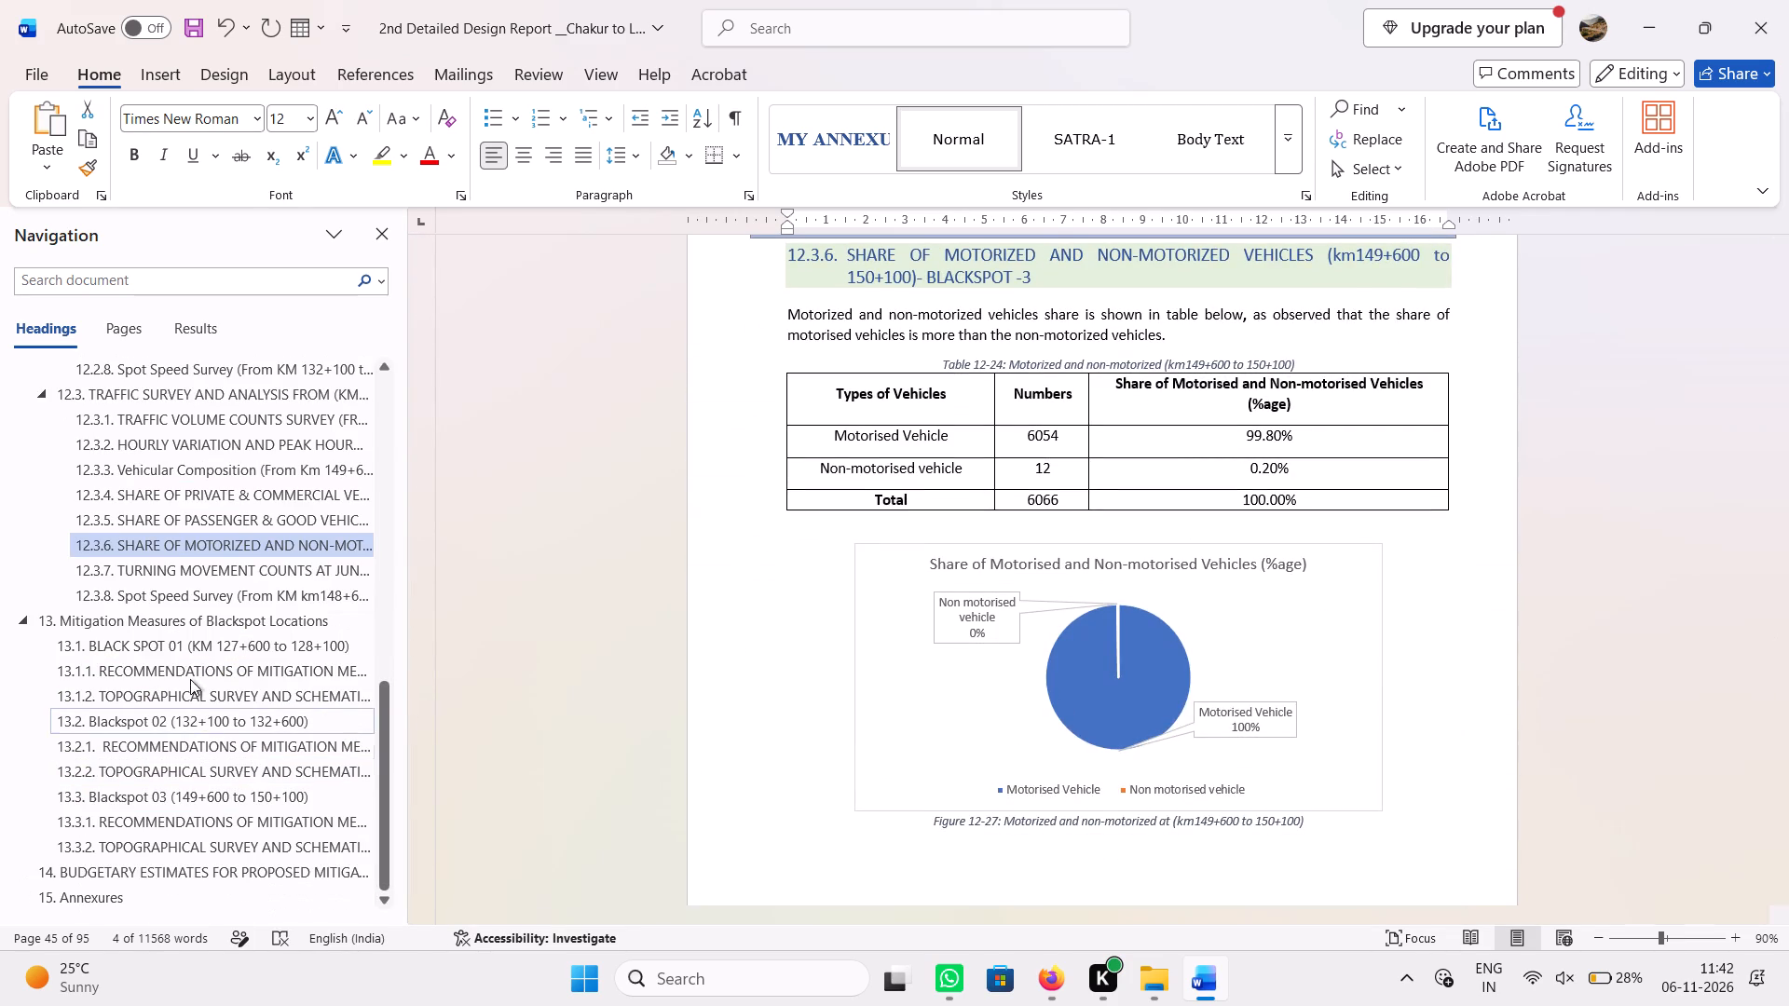
pyautogui.click(185, 619)
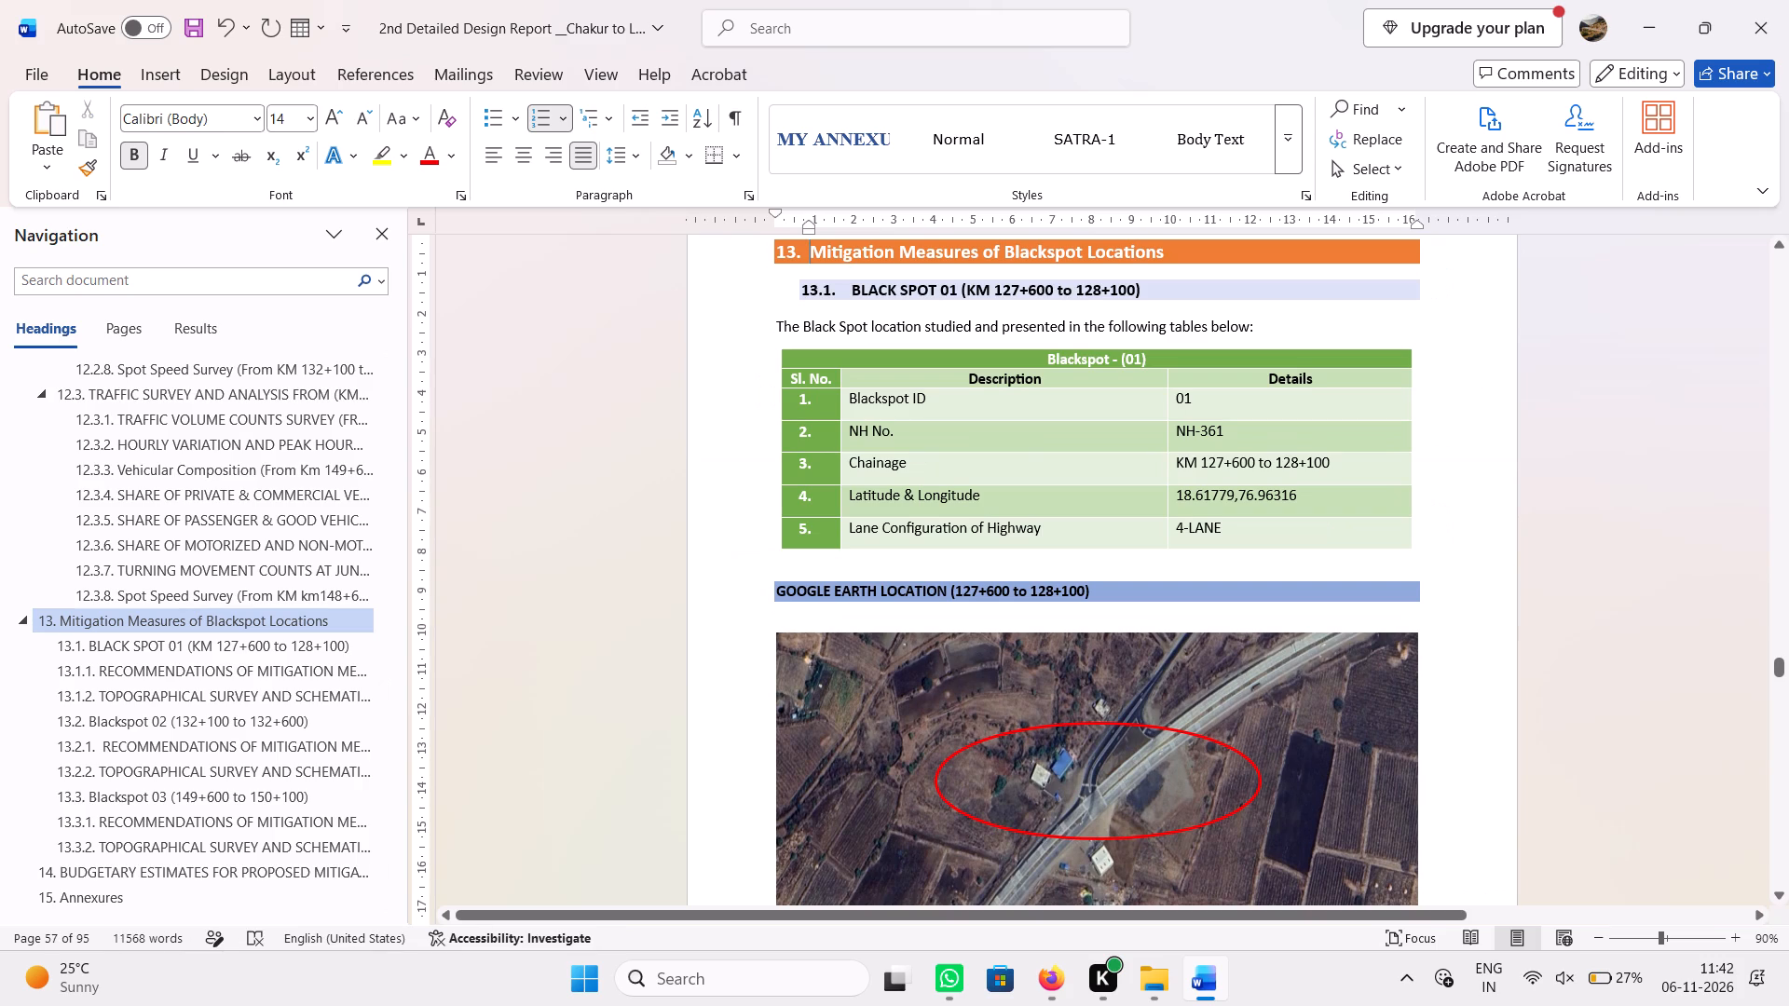
pyautogui.scroll(-6, 970, 610)
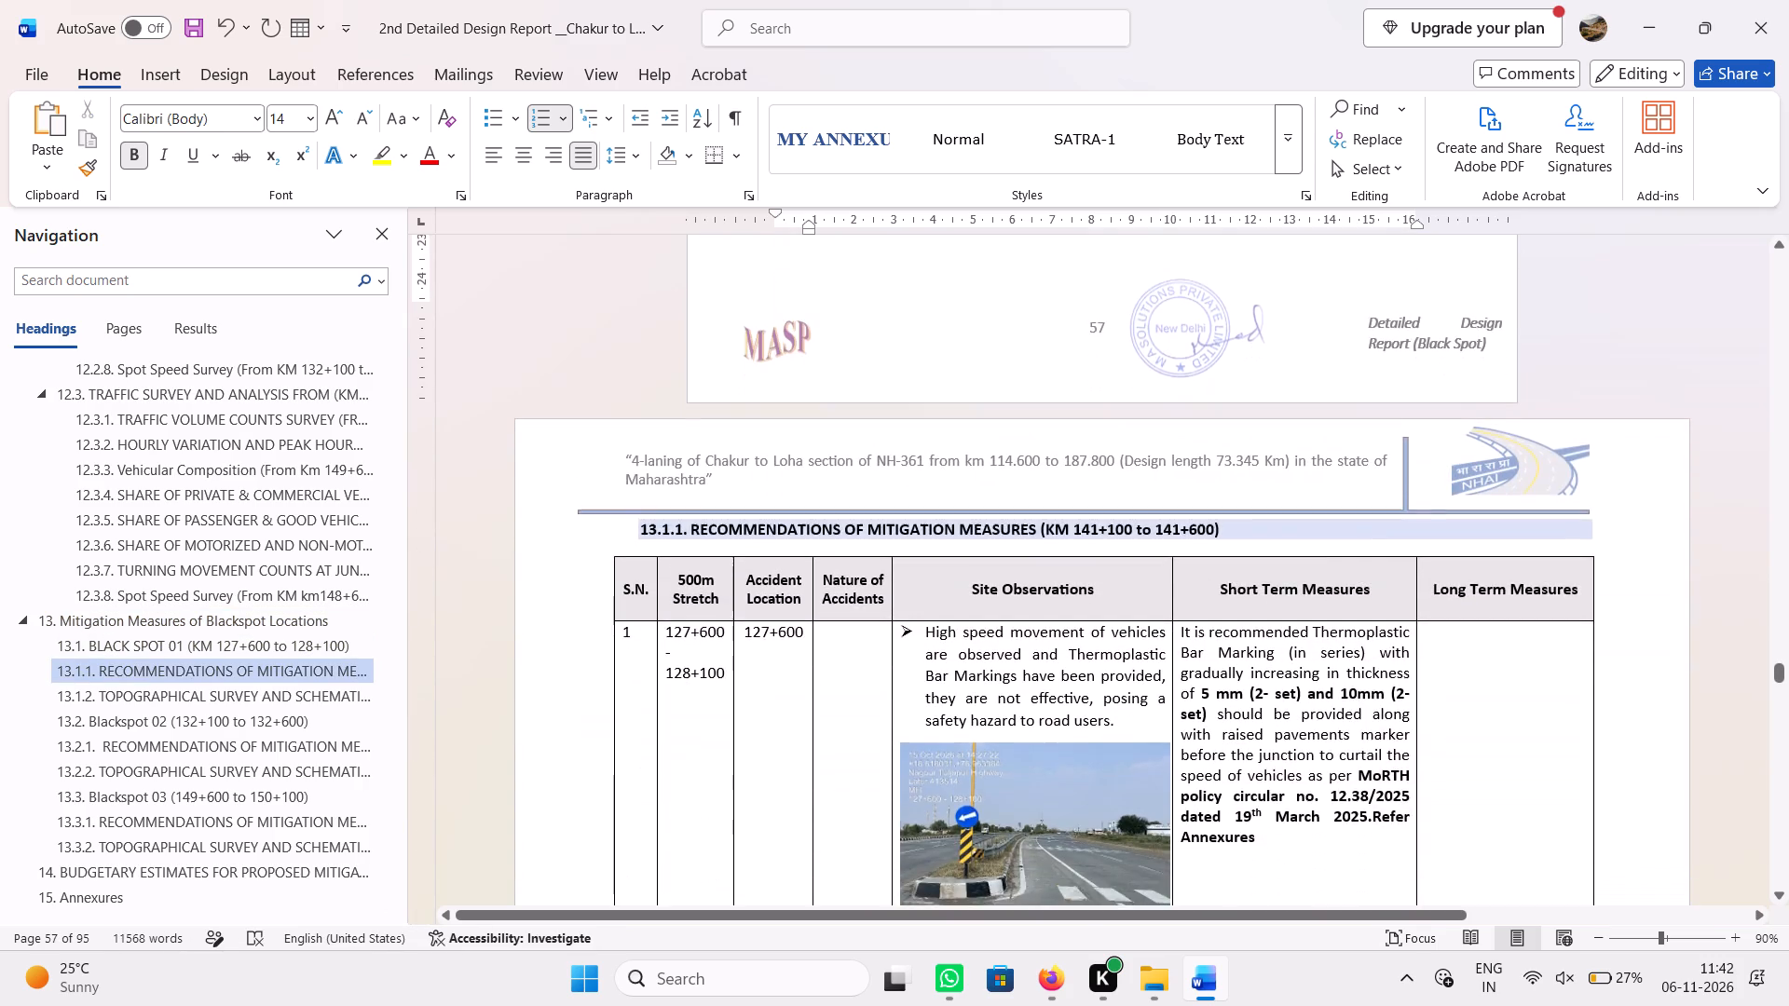
pyautogui.scroll(-3, 970, 610)
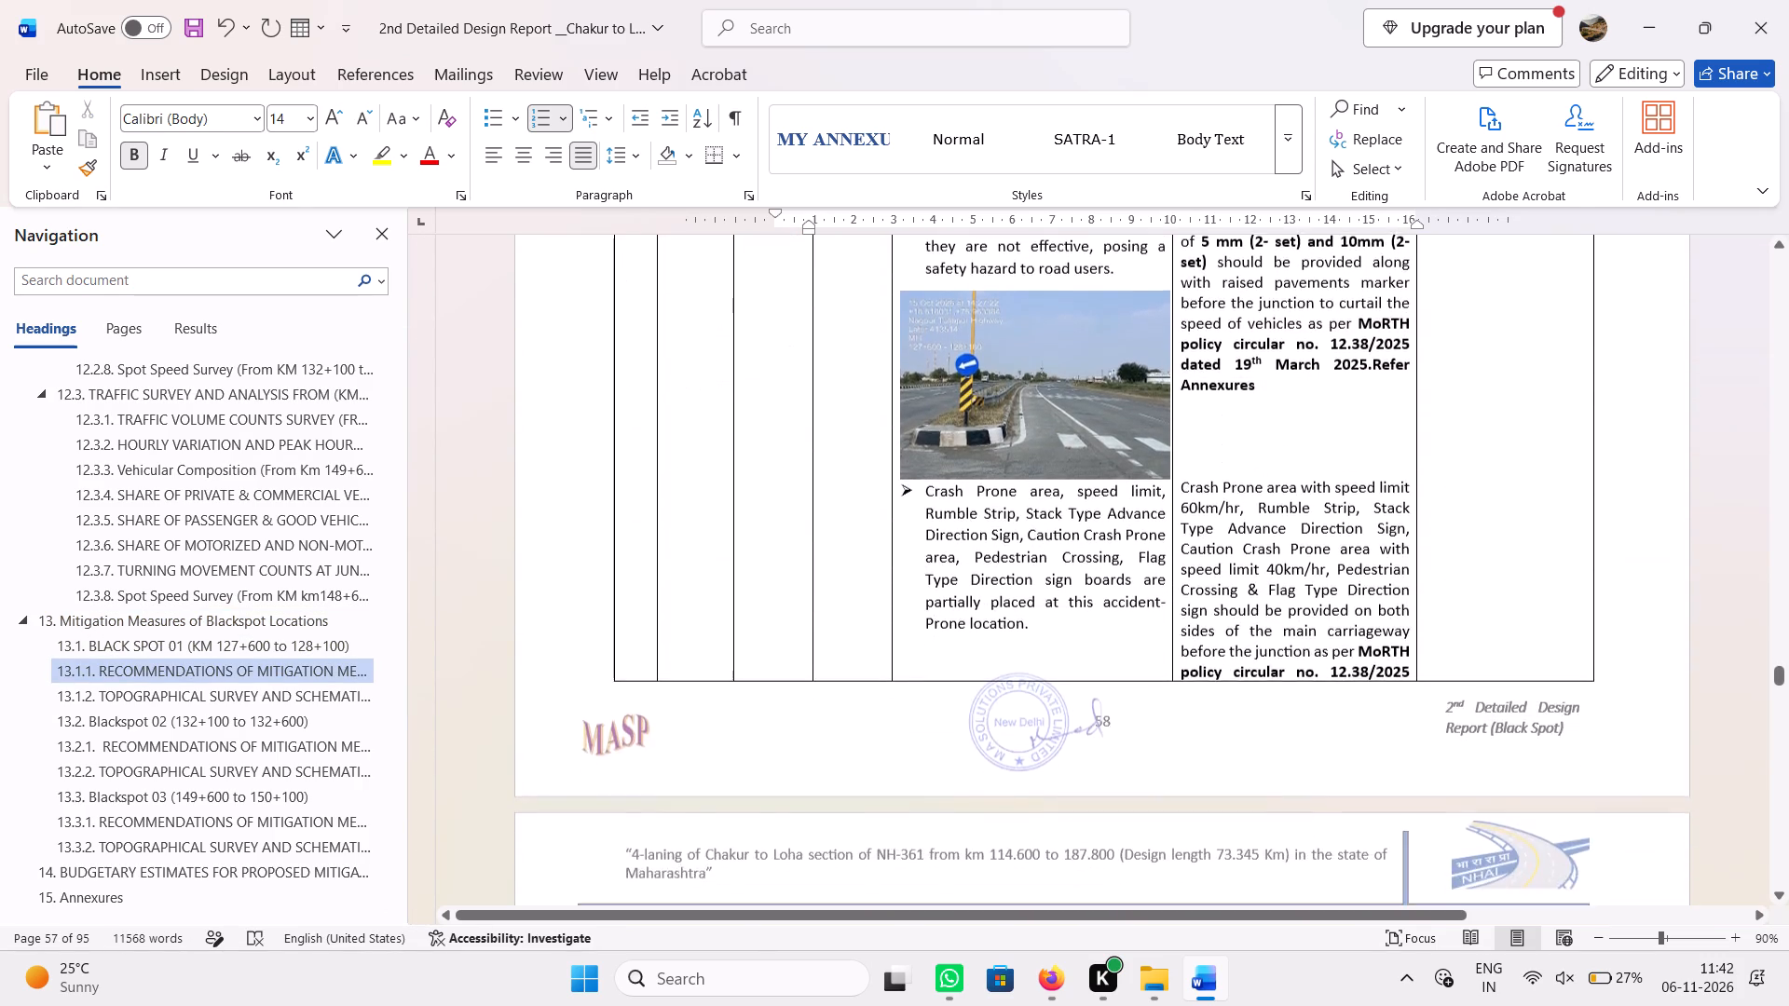
pyautogui.scroll(-4, 970, 610)
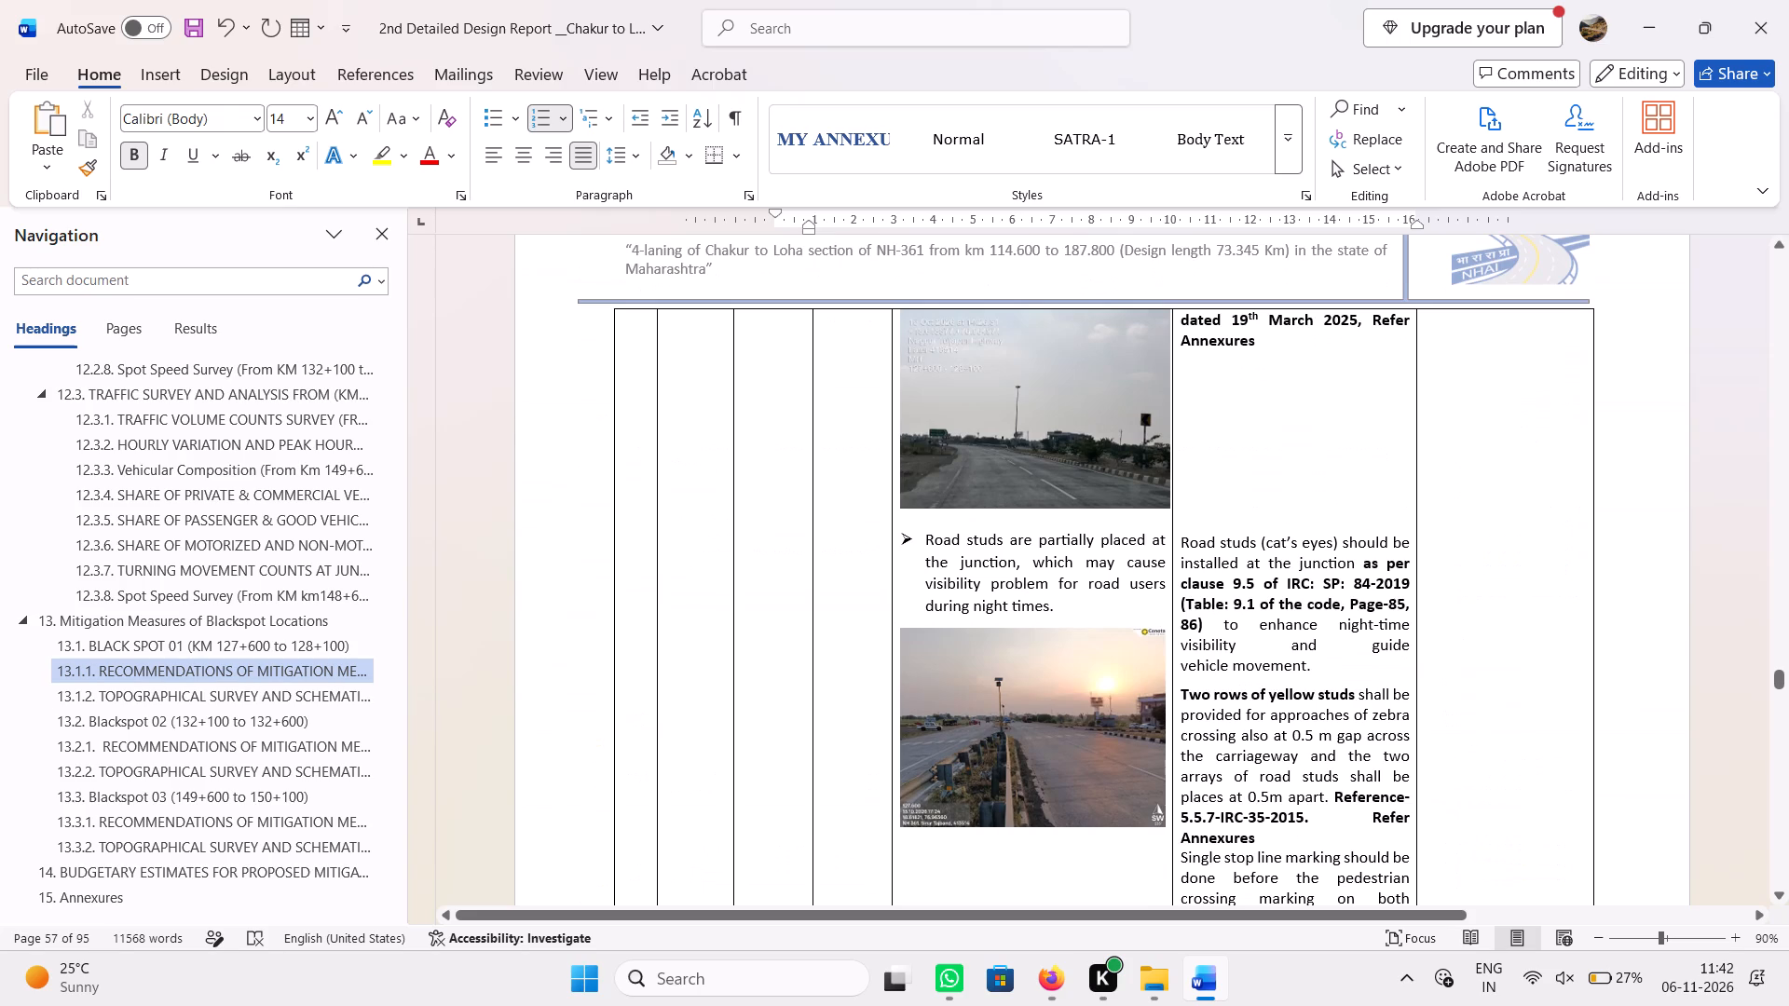
pyautogui.scroll(4, 970, 610)
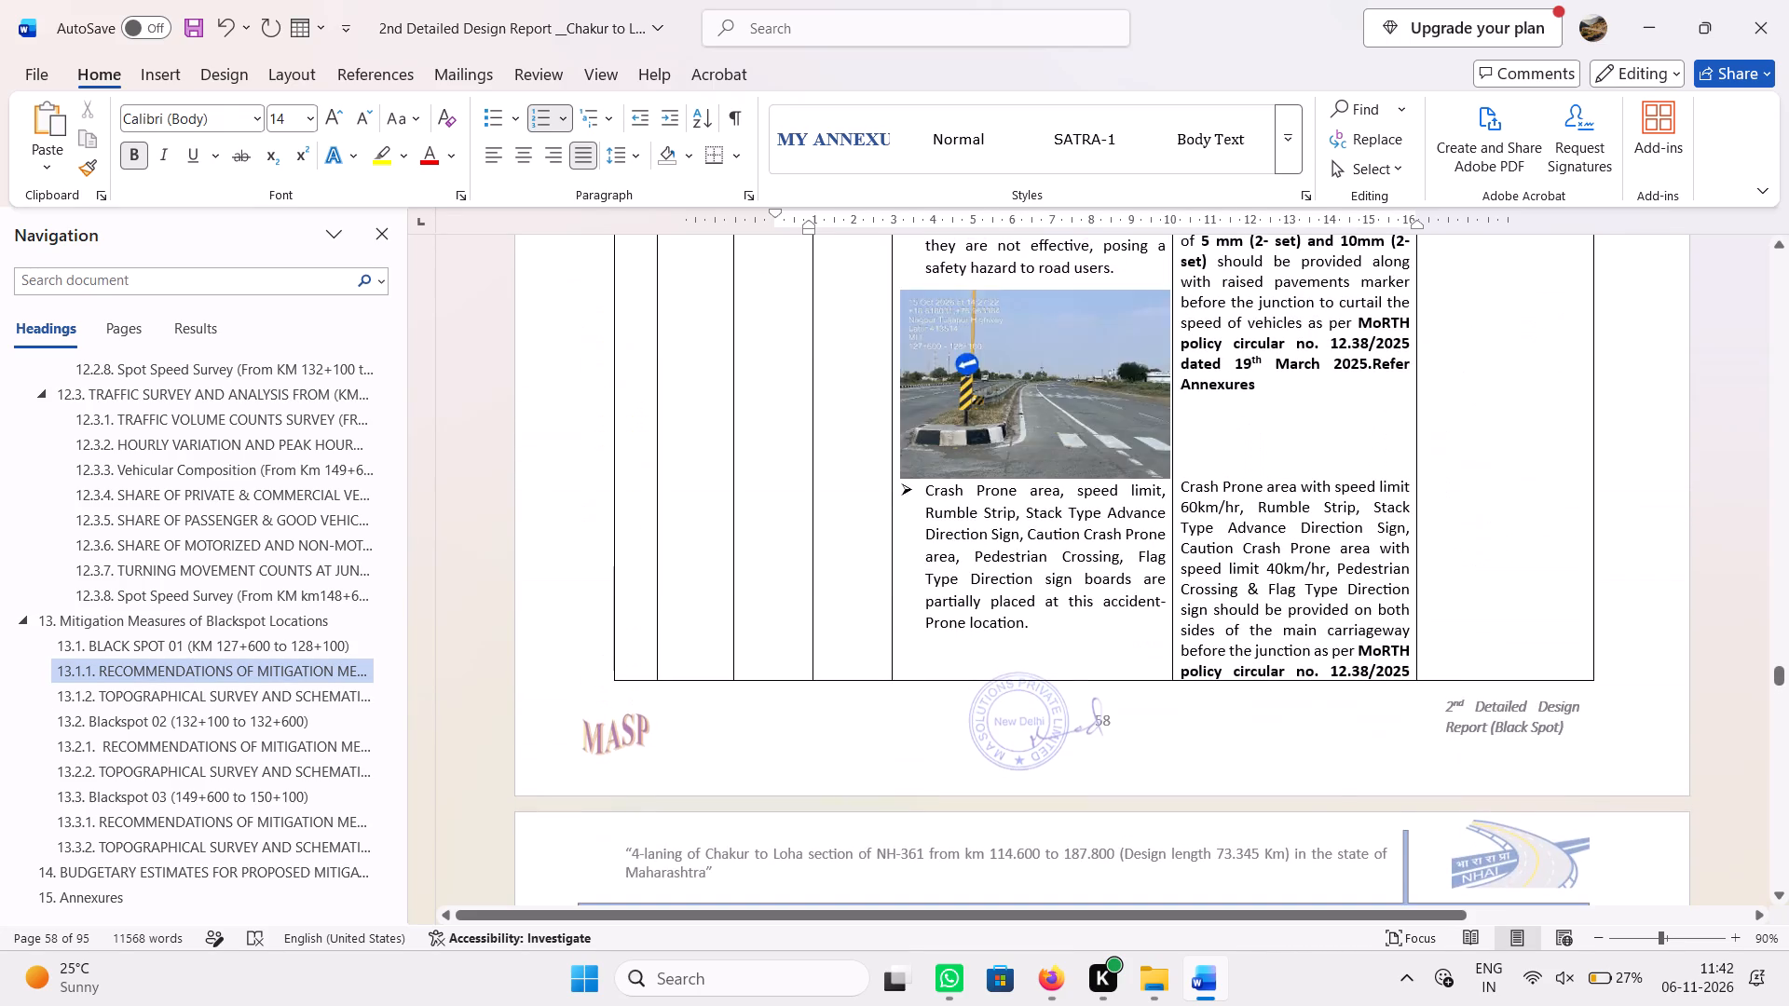
pyautogui.scroll(-6, 970, 610)
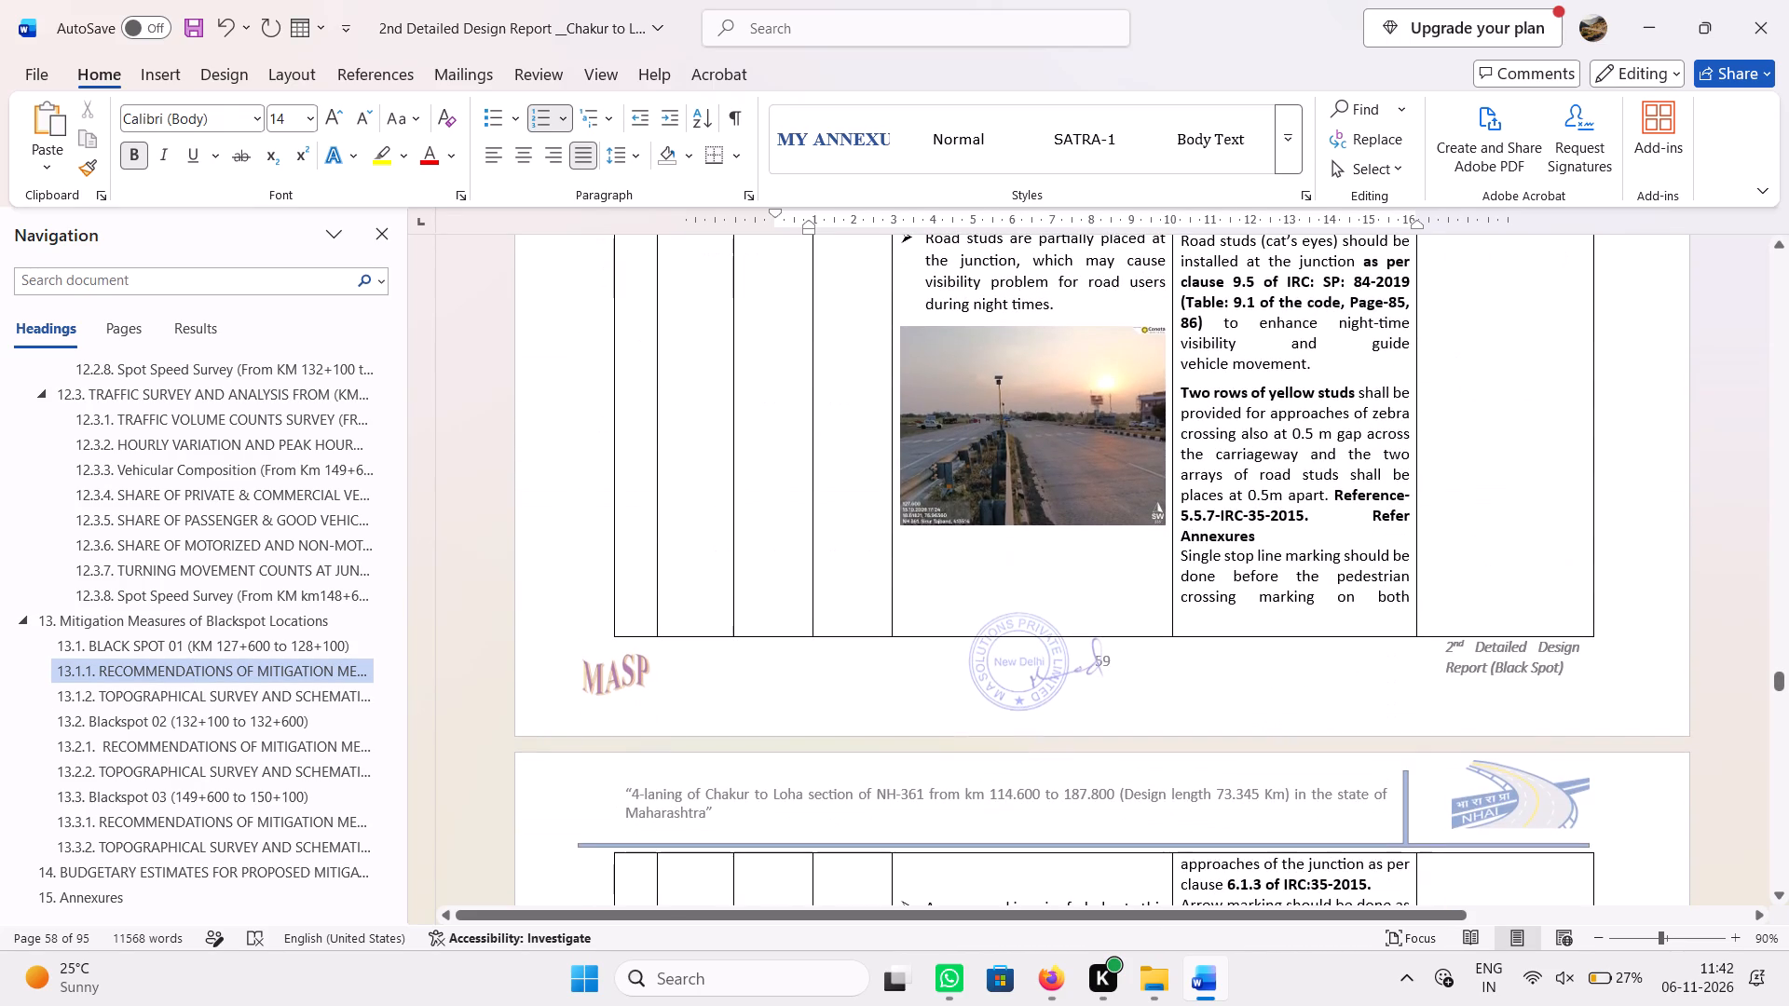
# Highlight in yellow the text about stop line marking before the pedestrian crossing in Blackspot 1's short-term measures.
pyautogui.moveTo(1236, 549); pyautogui.dragTo(1289, 602)
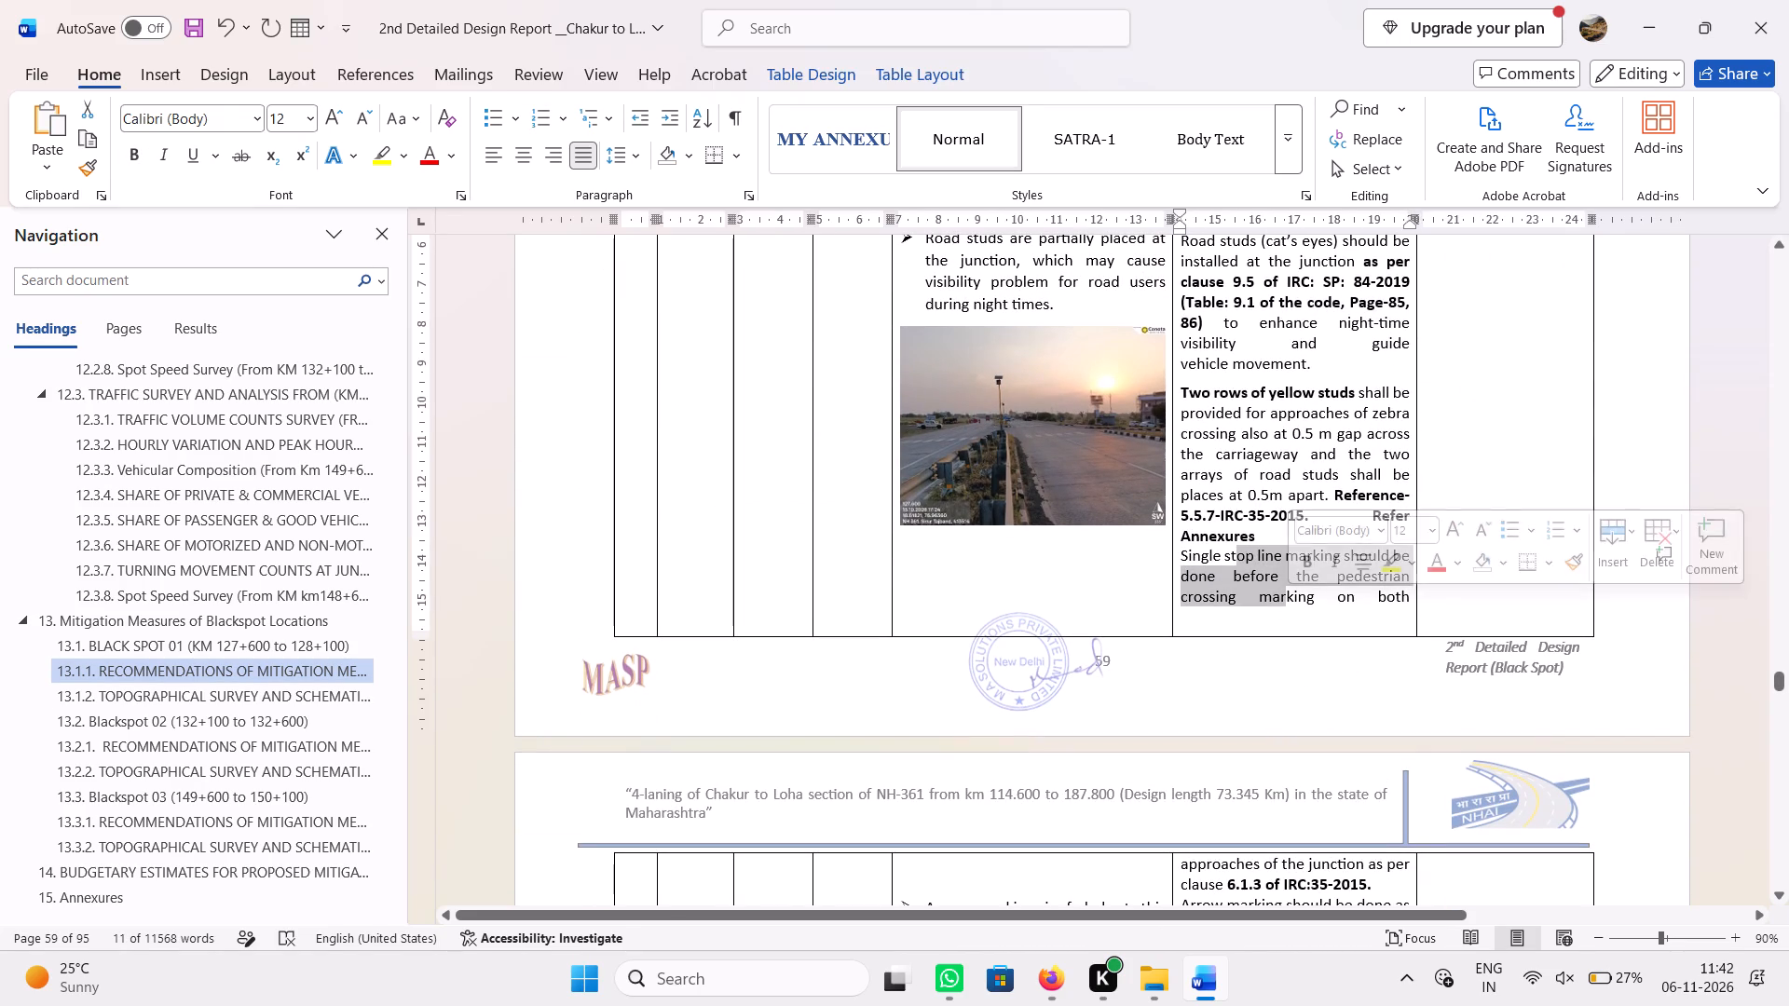
pyautogui.click(378, 155)
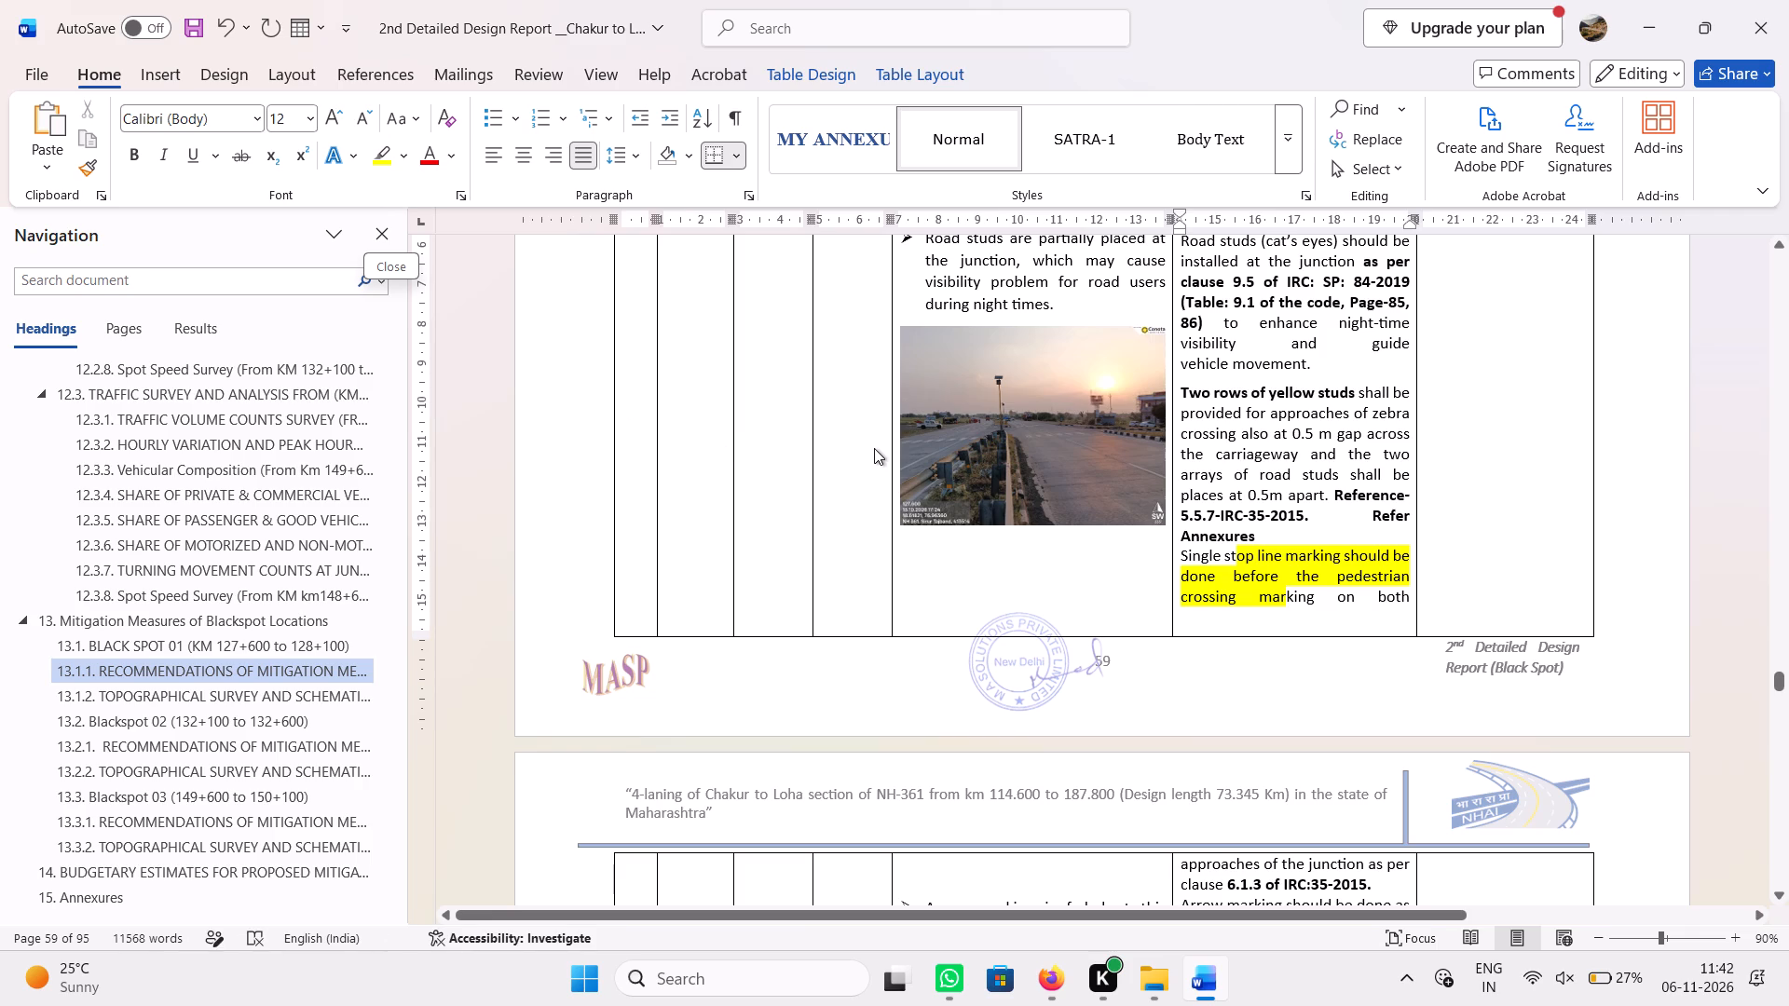
# Review the rest of Blackspot 1's recommendations table, comparing the remaining site observations and photos with their short-term measures.
pyautogui.scroll(-2, 1265, 450)
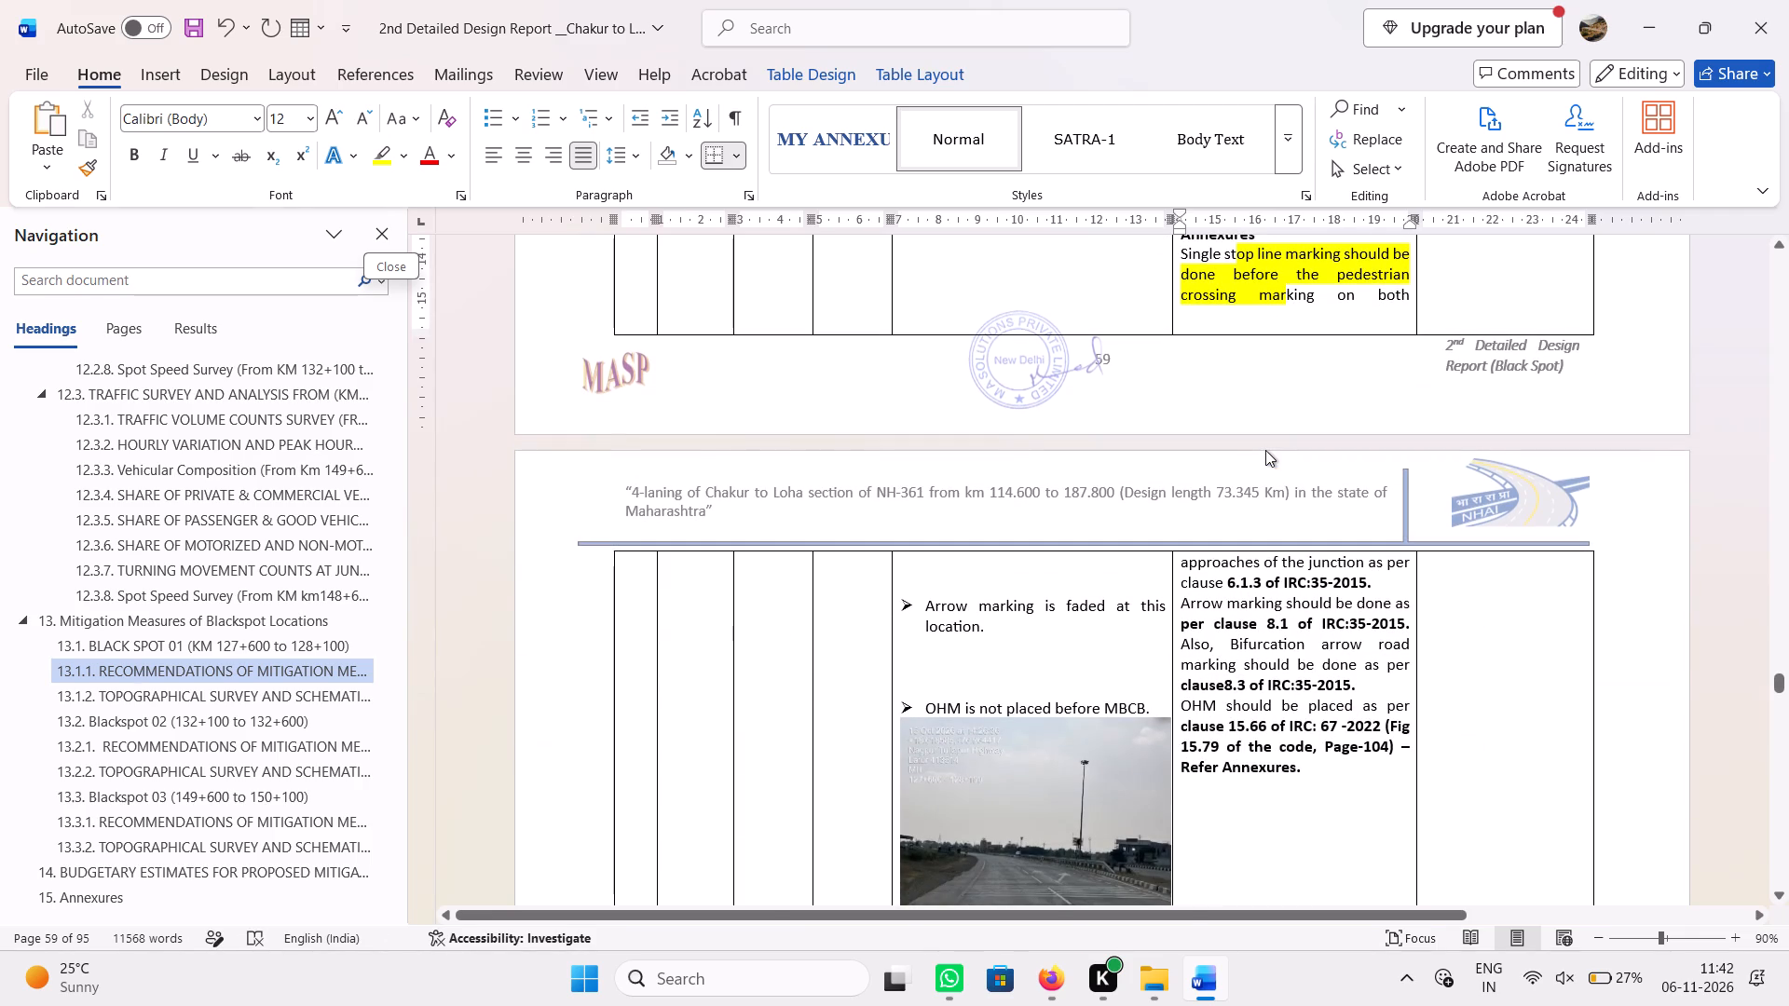
pyautogui.scroll(-3, 1265, 450)
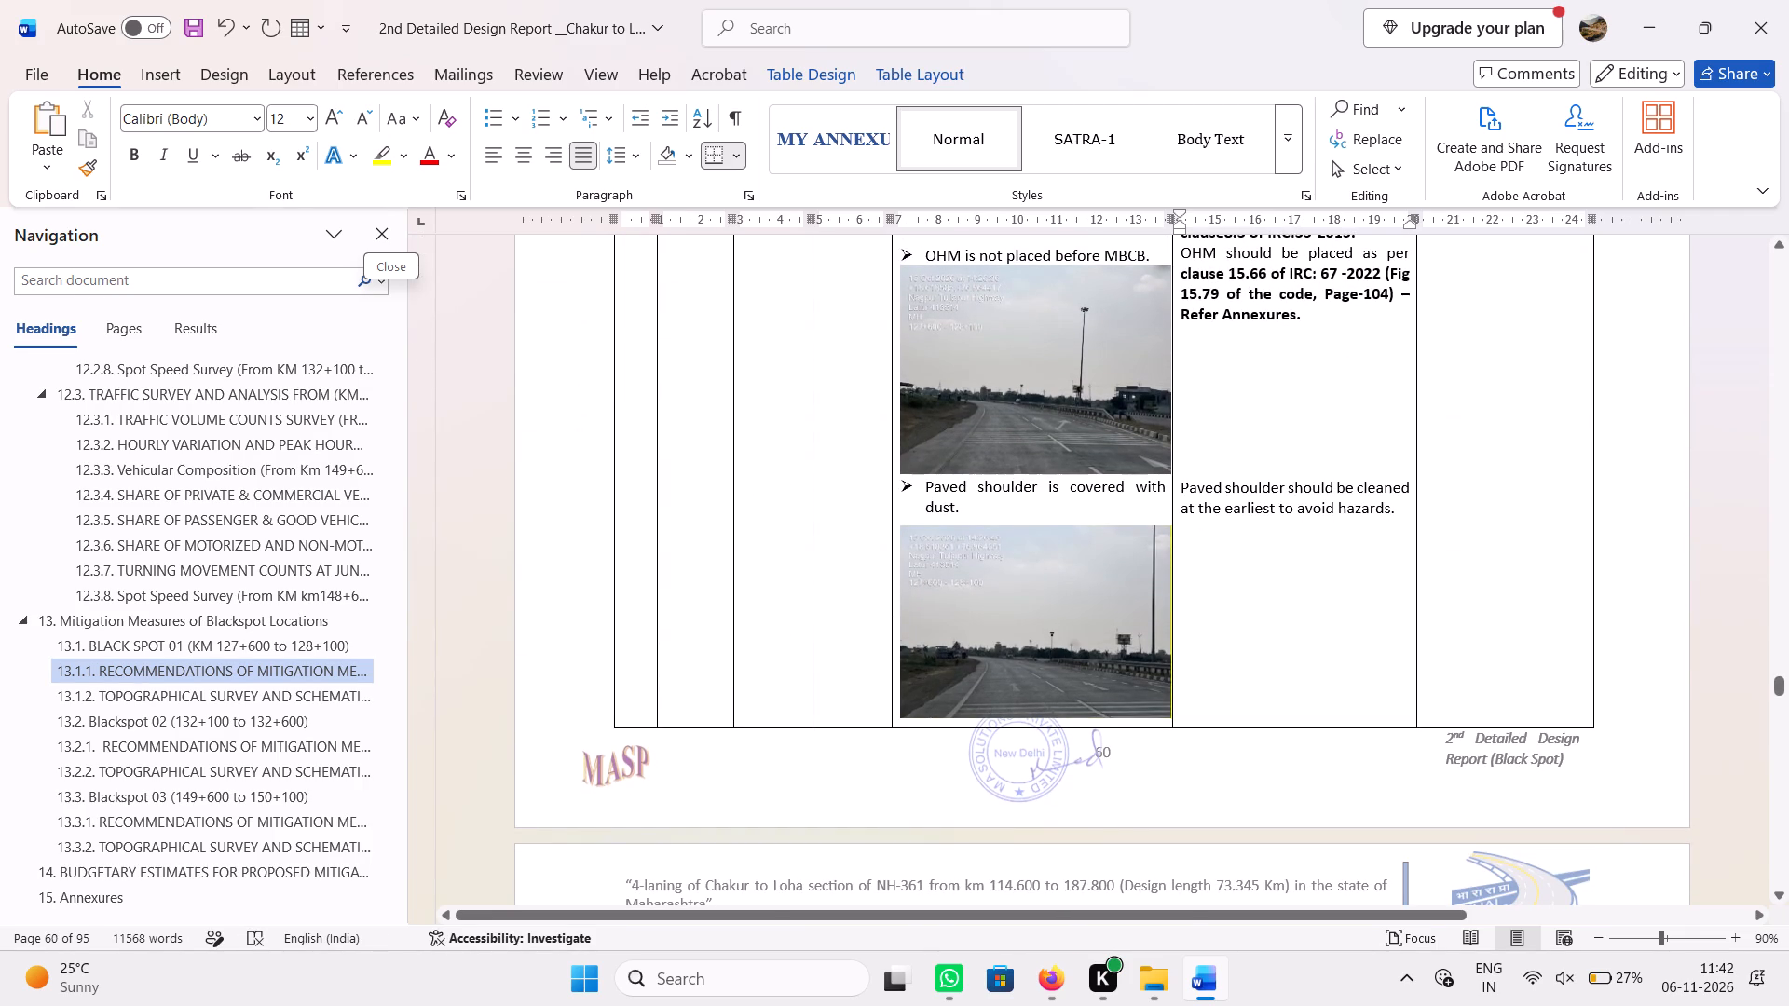
pyautogui.scroll(-4, 1243, 489)
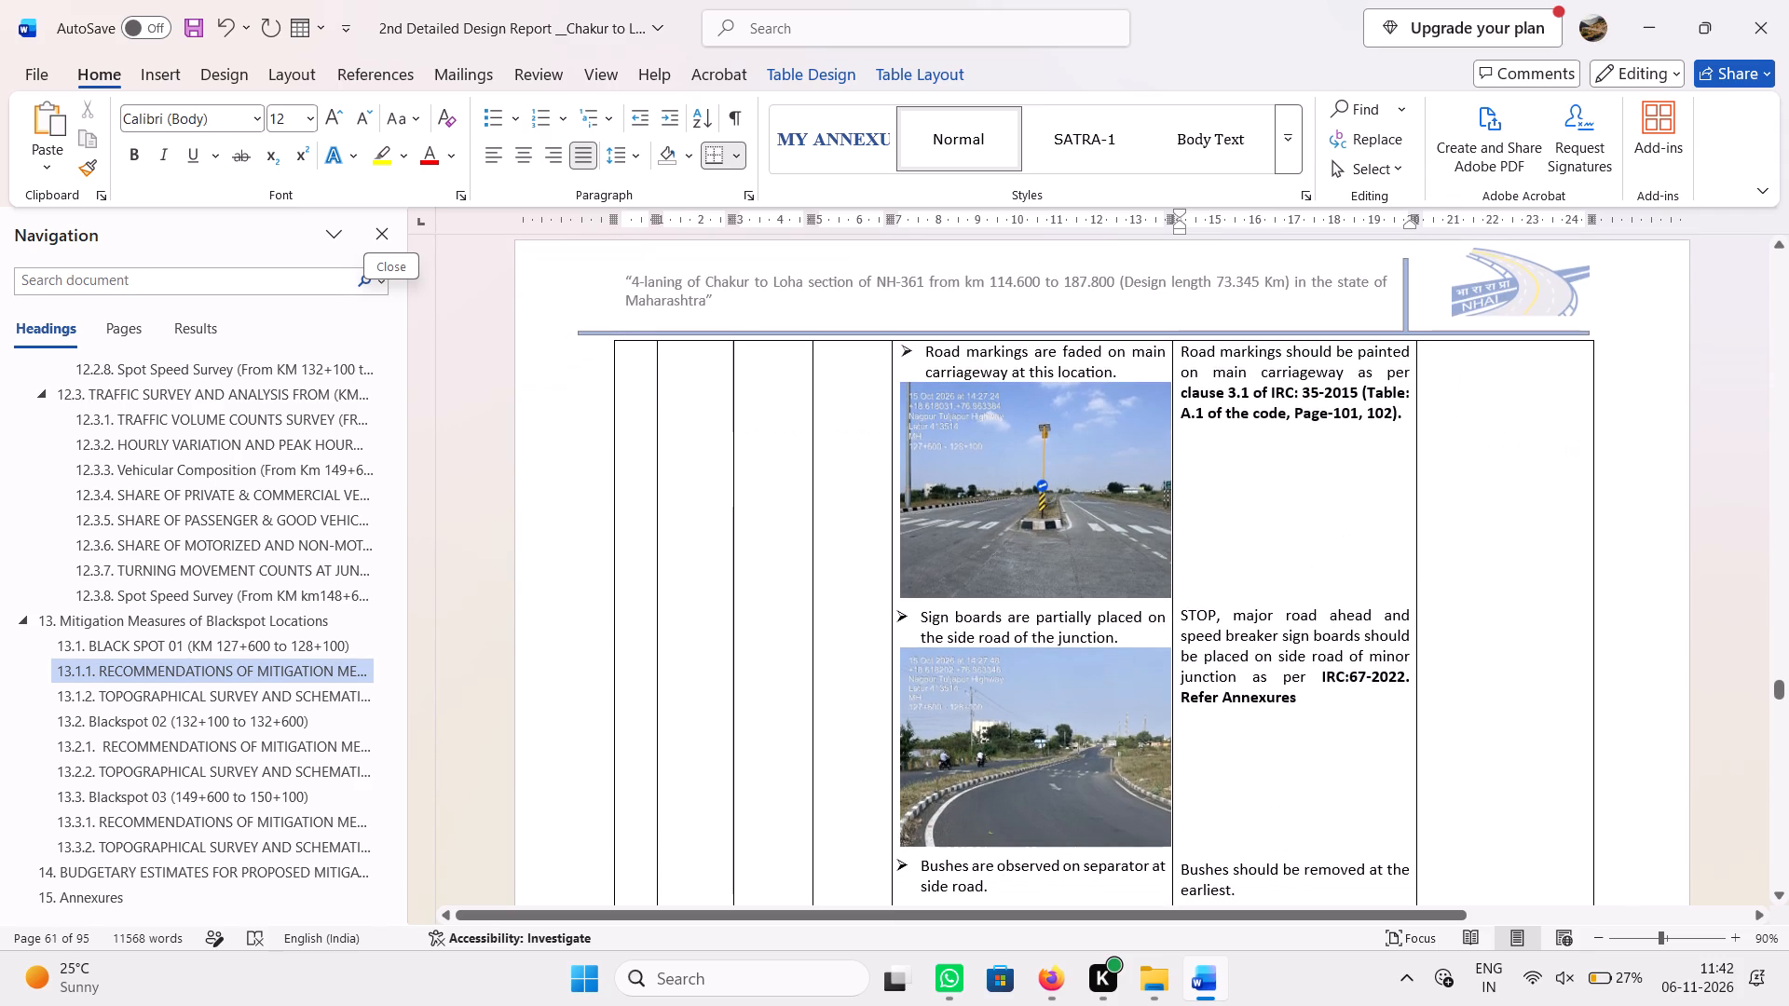
pyautogui.scroll(-5, 1243, 489)
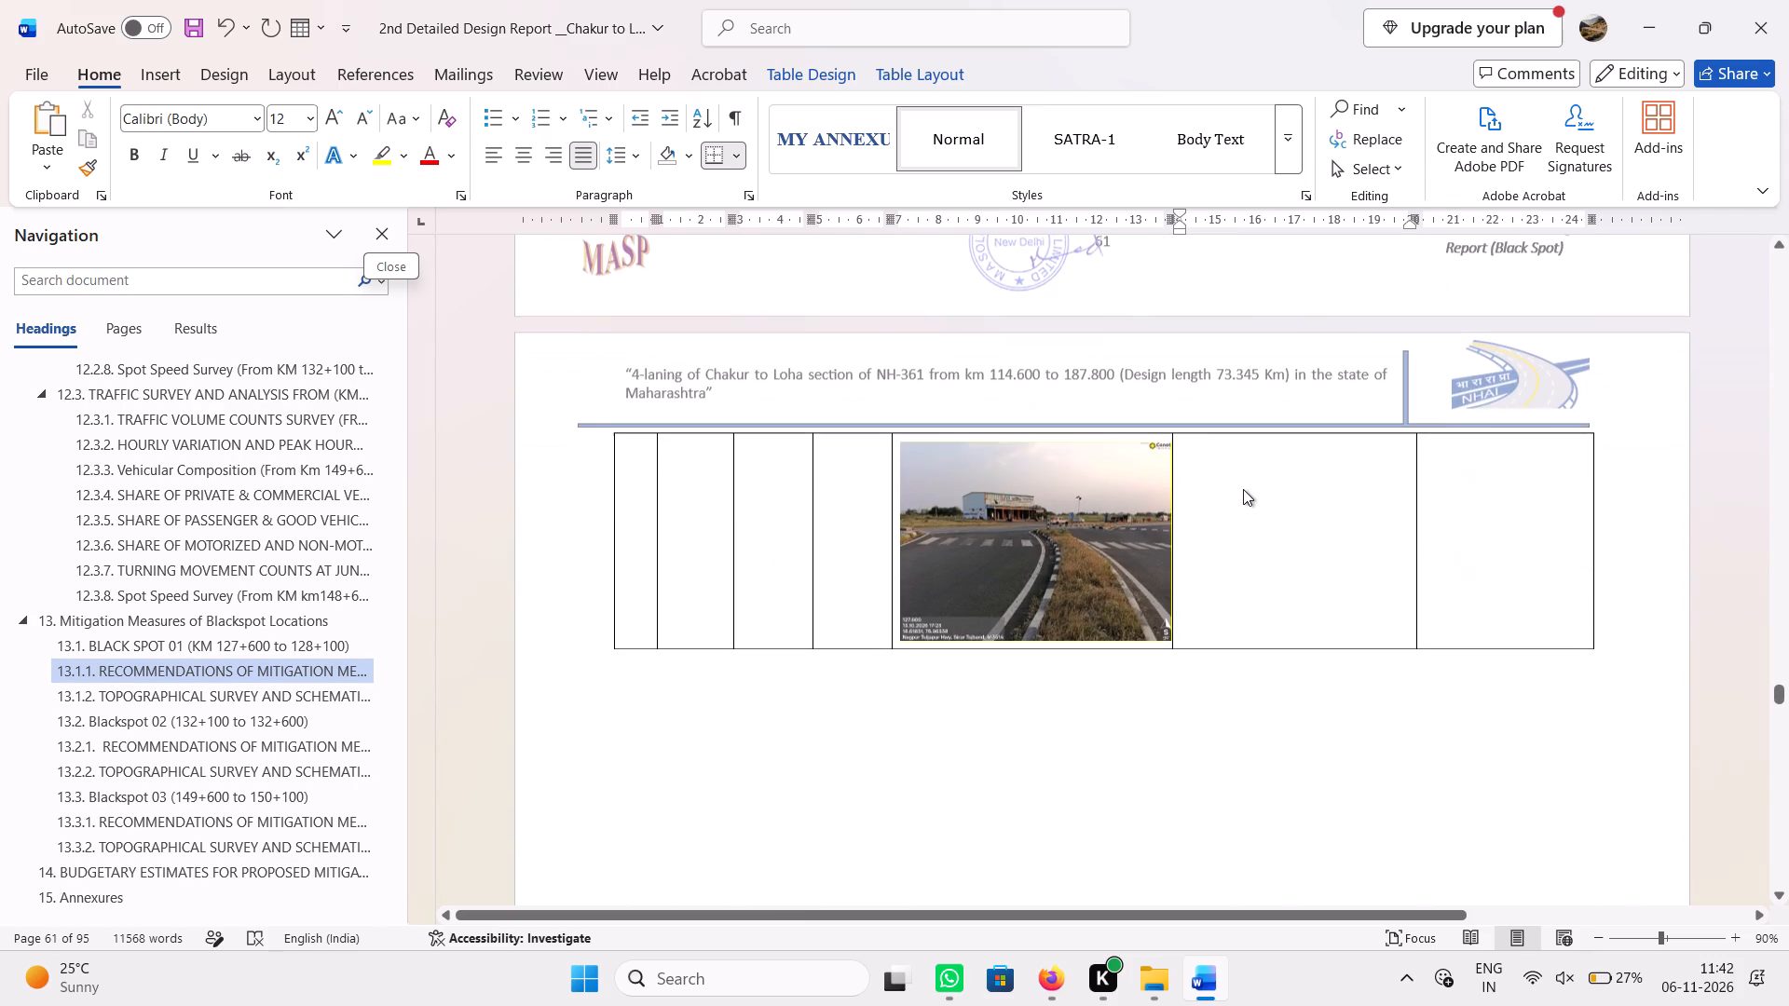
pyautogui.scroll(-1, 1243, 489)
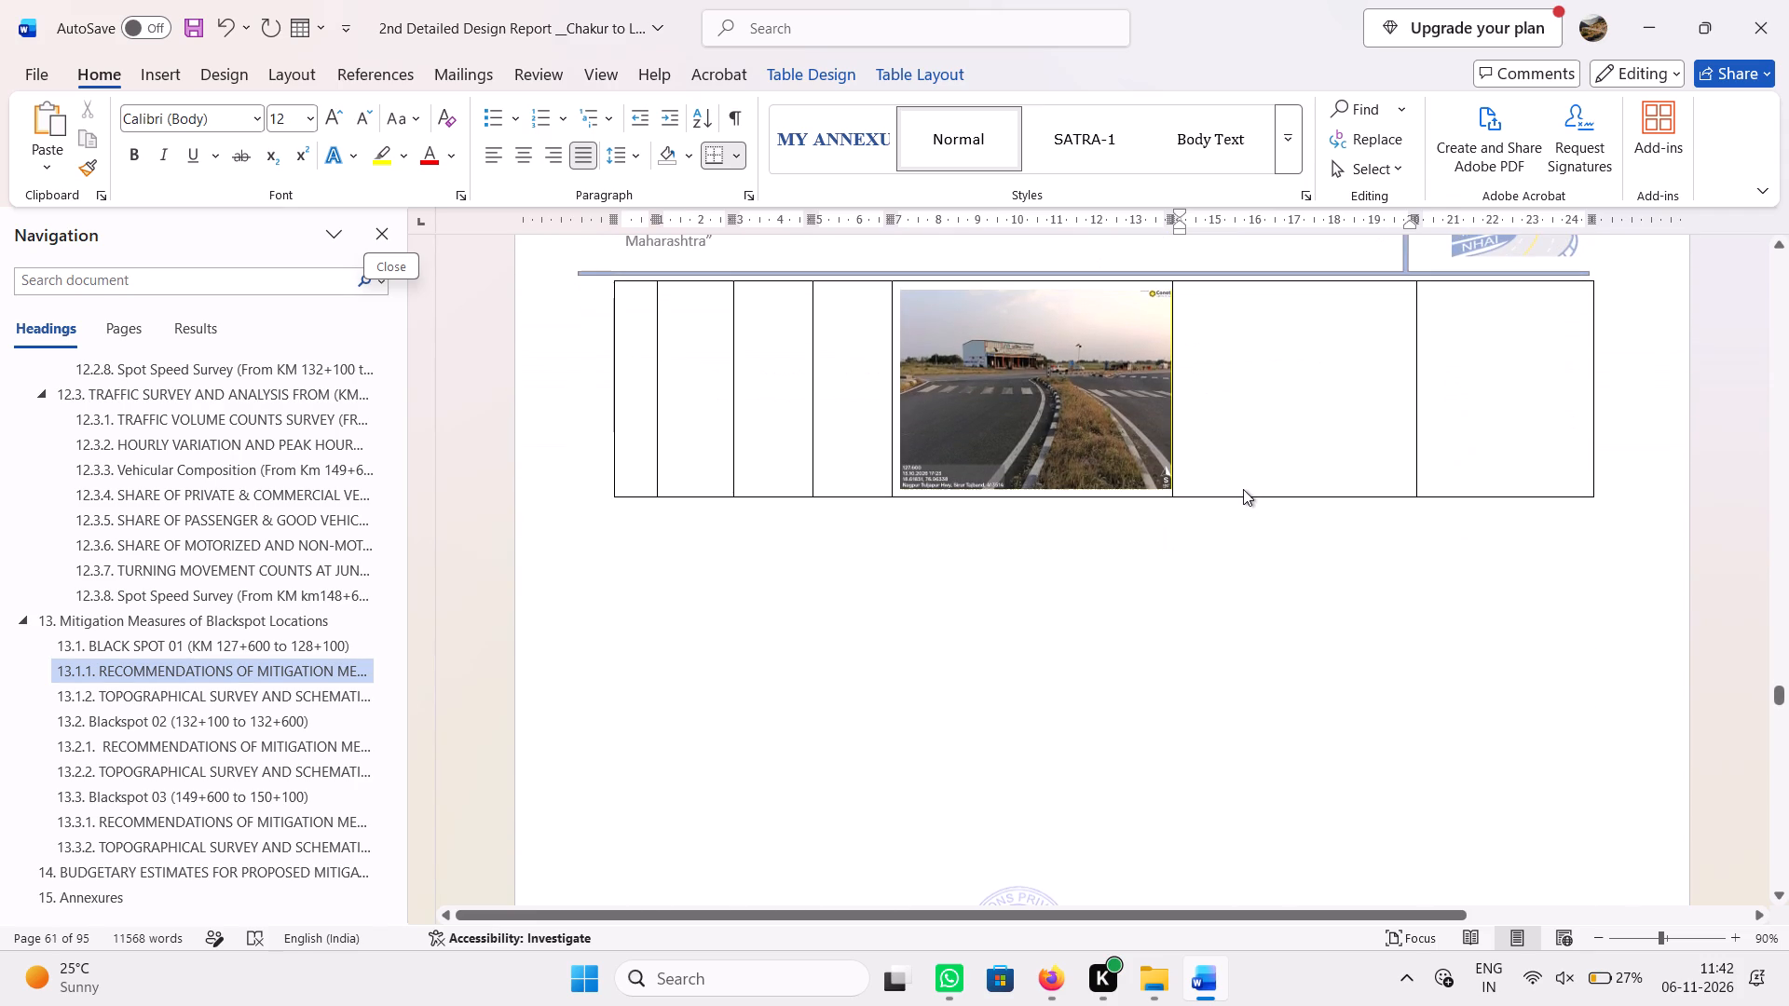
pyautogui.scroll(-3, 1243, 489)
pyautogui.scroll(5, 1243, 489)
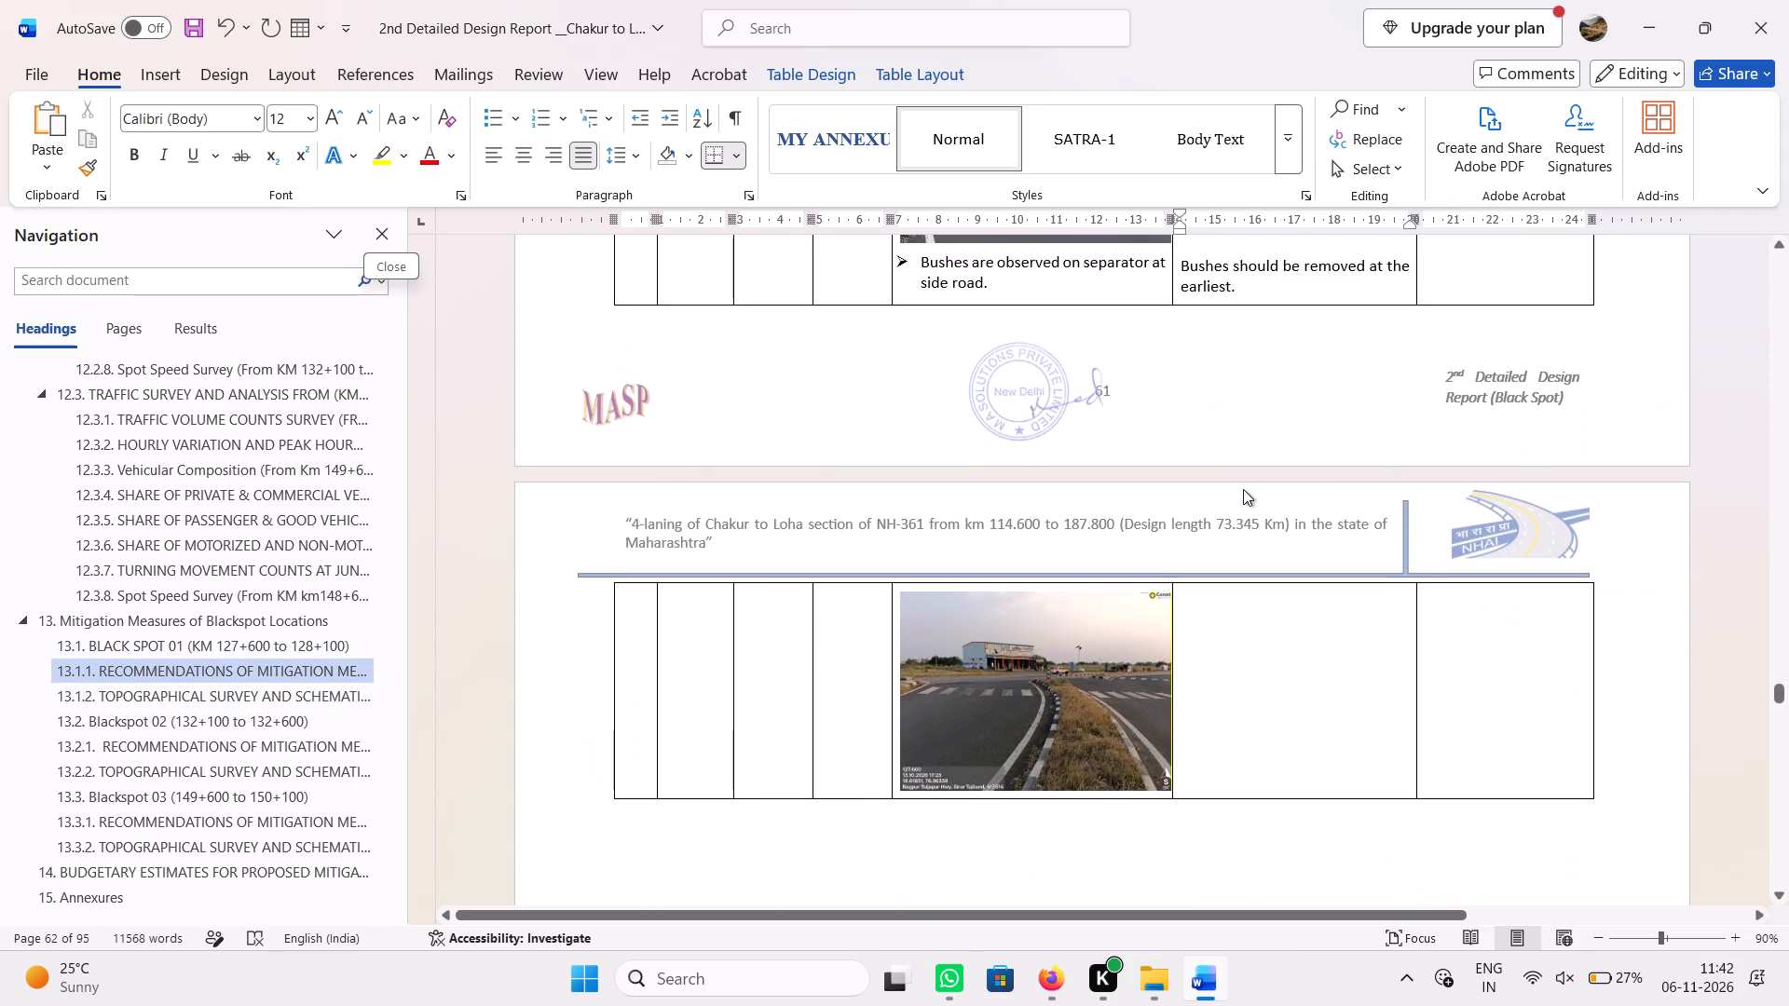
# Examine Section 13.1.2's schematic design for Blackspot 1 up close, covering the junction and the signs and bar markings towards Ahmadpur.
pyautogui.scroll(-5, 1243, 489)
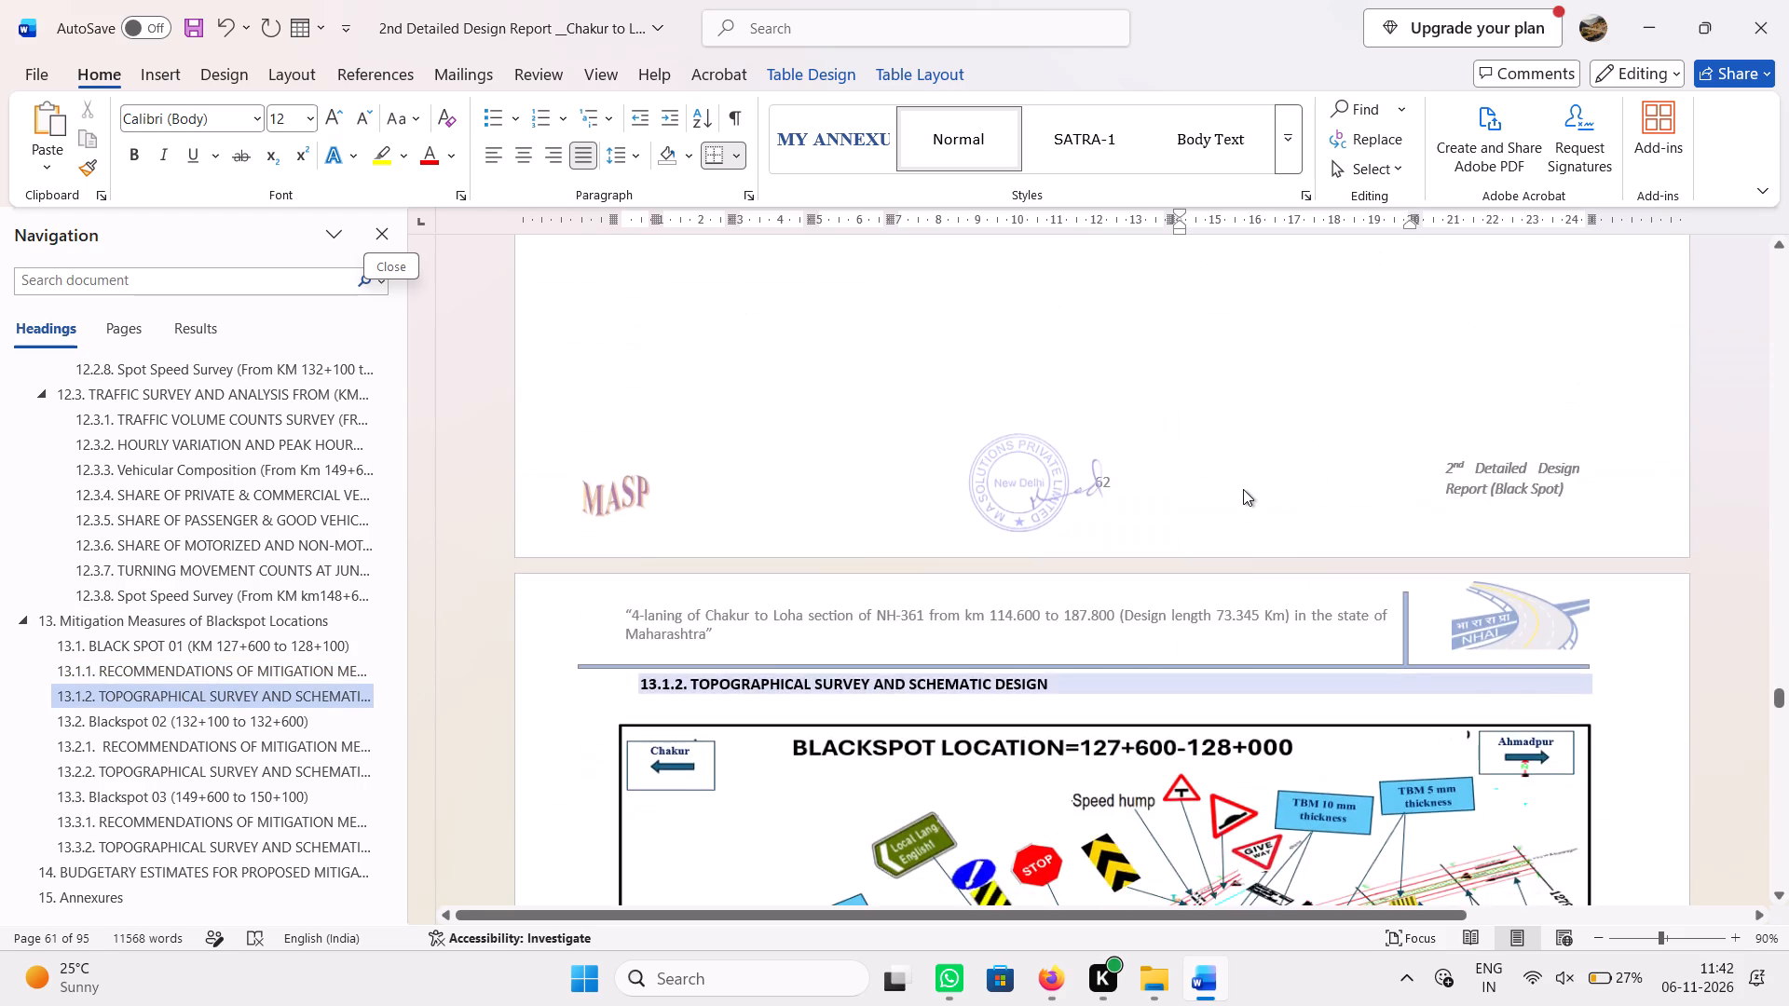
pyautogui.scroll(-6, 1243, 489)
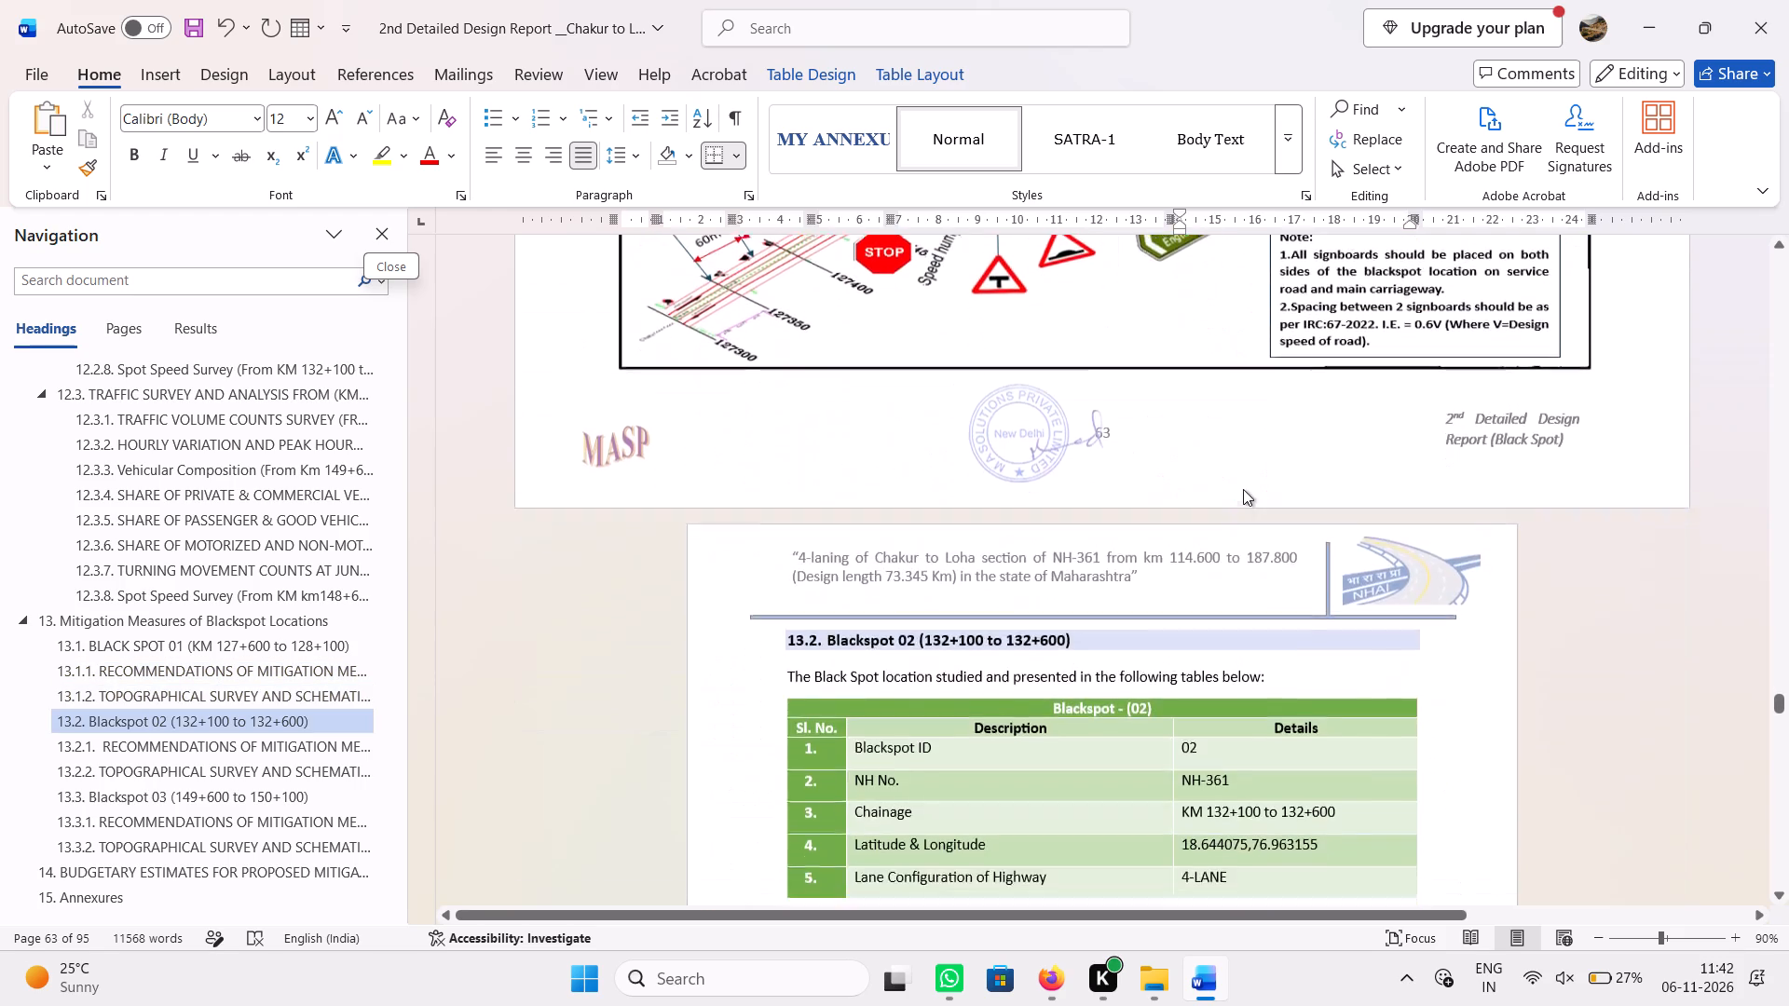
pyautogui.scroll(3, 1243, 489)
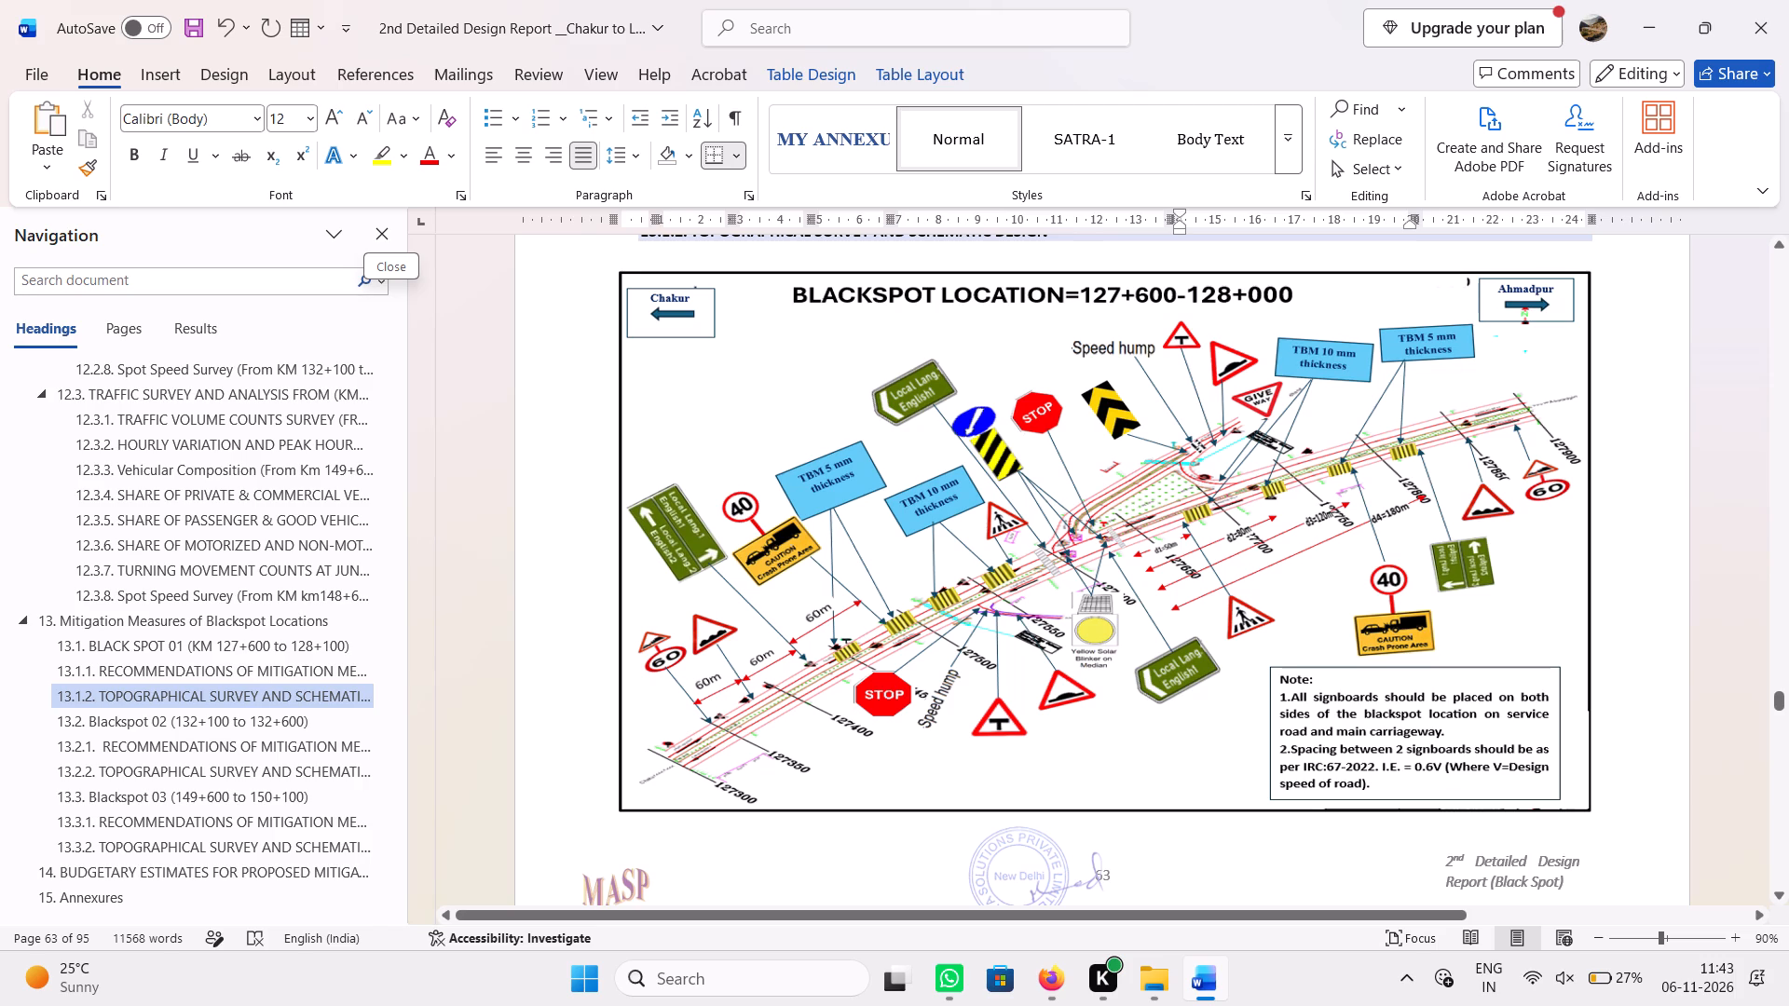
pyautogui.keyDown('ctrl'); pyautogui.scroll(12, 1074, 577); pyautogui.keyUp('ctrl')
pyautogui.moveTo(1567, 700); pyautogui.dragTo(1181, 596)
pyautogui.moveTo(886, 914); pyautogui.dragTo(1158, 909)
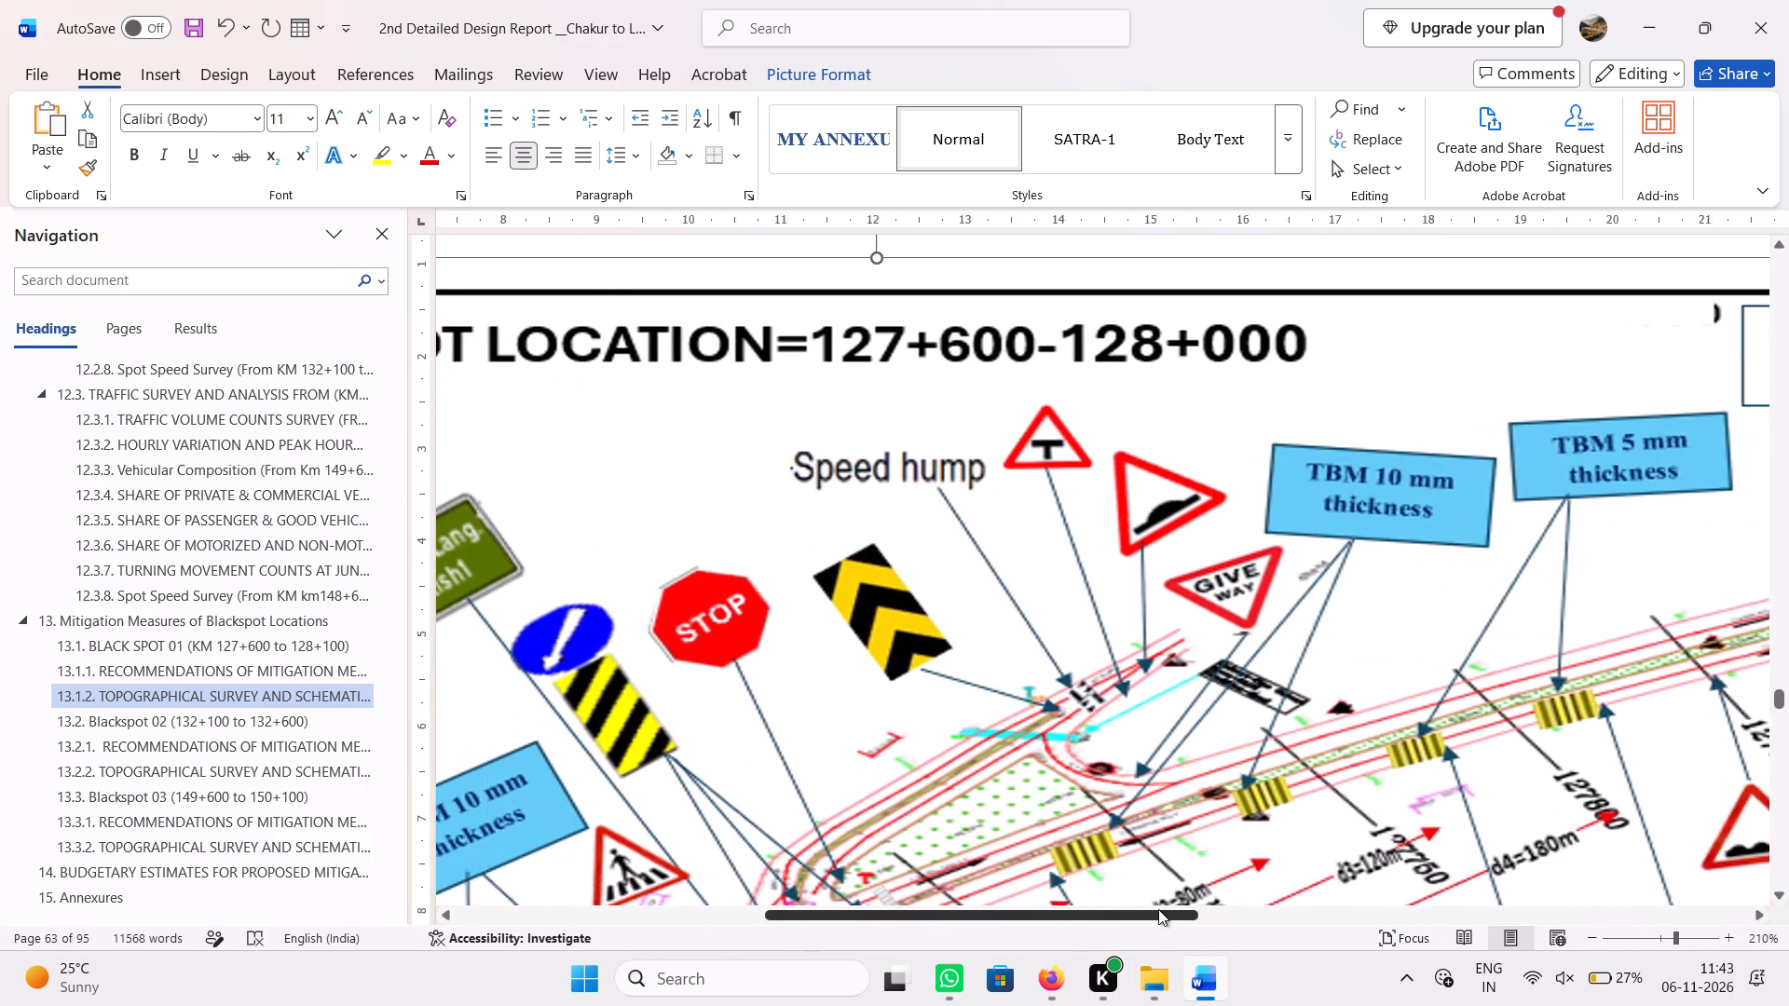
pyautogui.moveTo(1158, 909); pyautogui.dragTo(1086, 915)
pyautogui.scroll(-1, 928, 705)
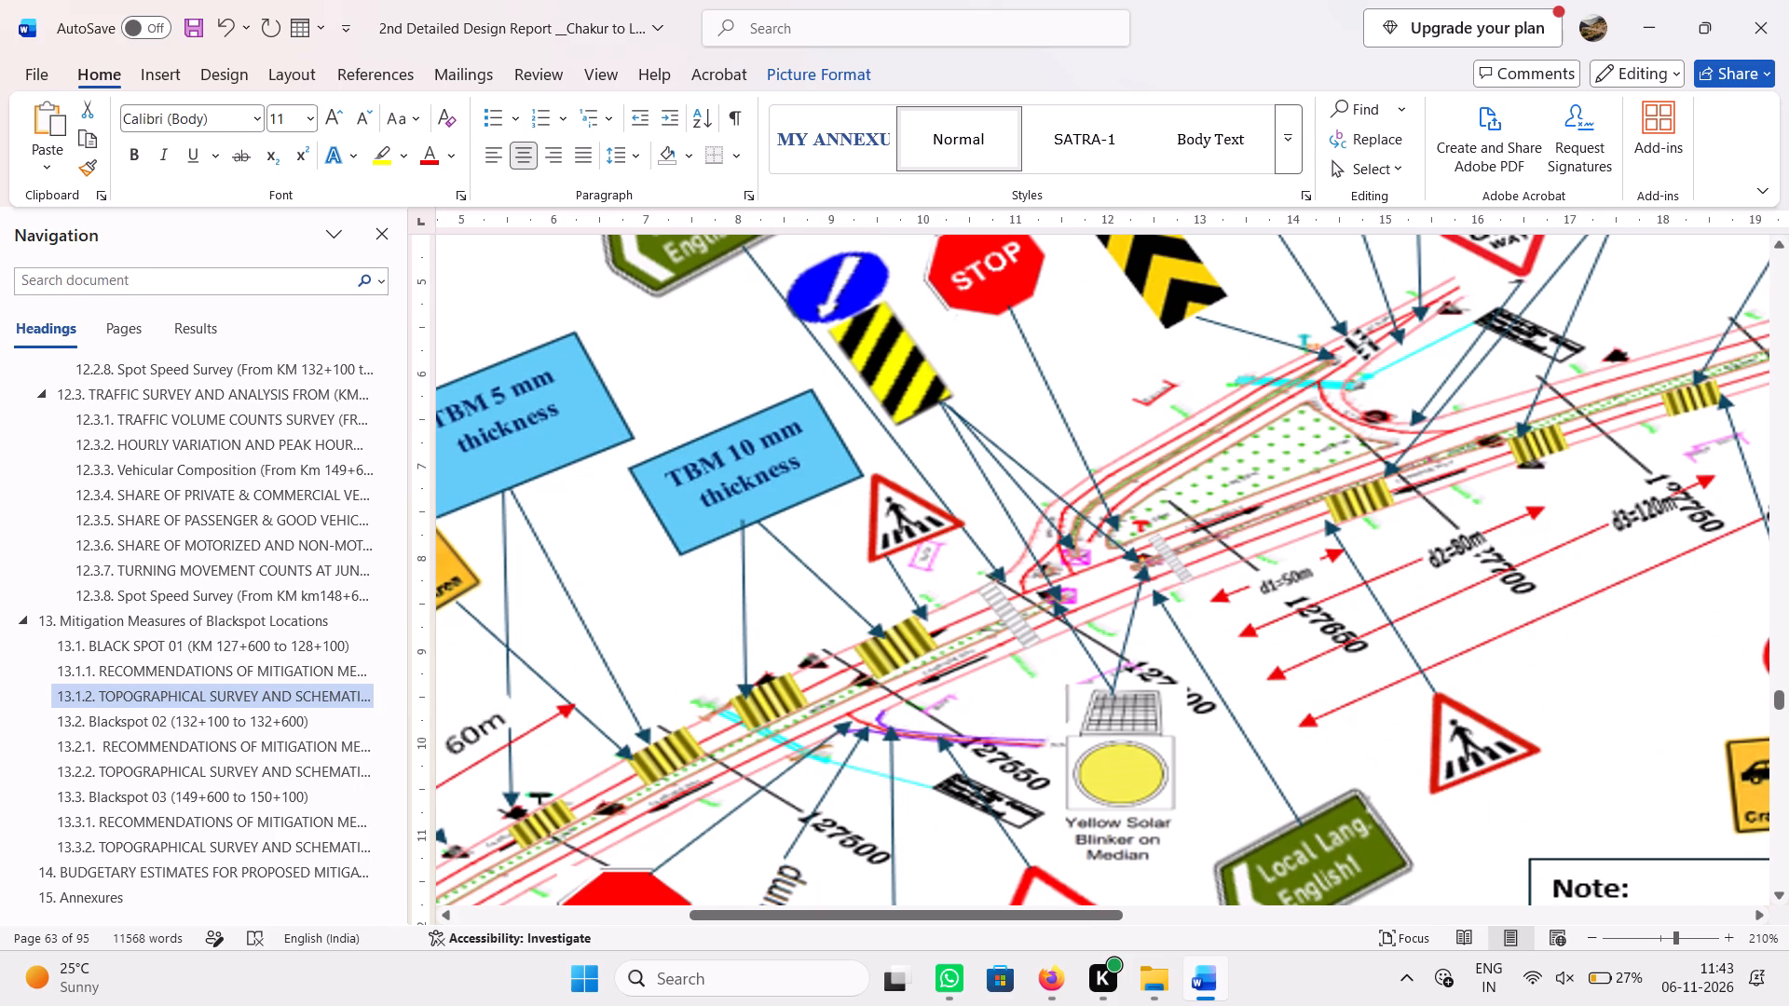
pyautogui.scroll(1, 1299, 377)
pyautogui.scroll(-1, 1298, 402)
pyautogui.keyDown('ctrl'); pyautogui.scroll(-1, 1263, 331); pyautogui.keyUp('ctrl')
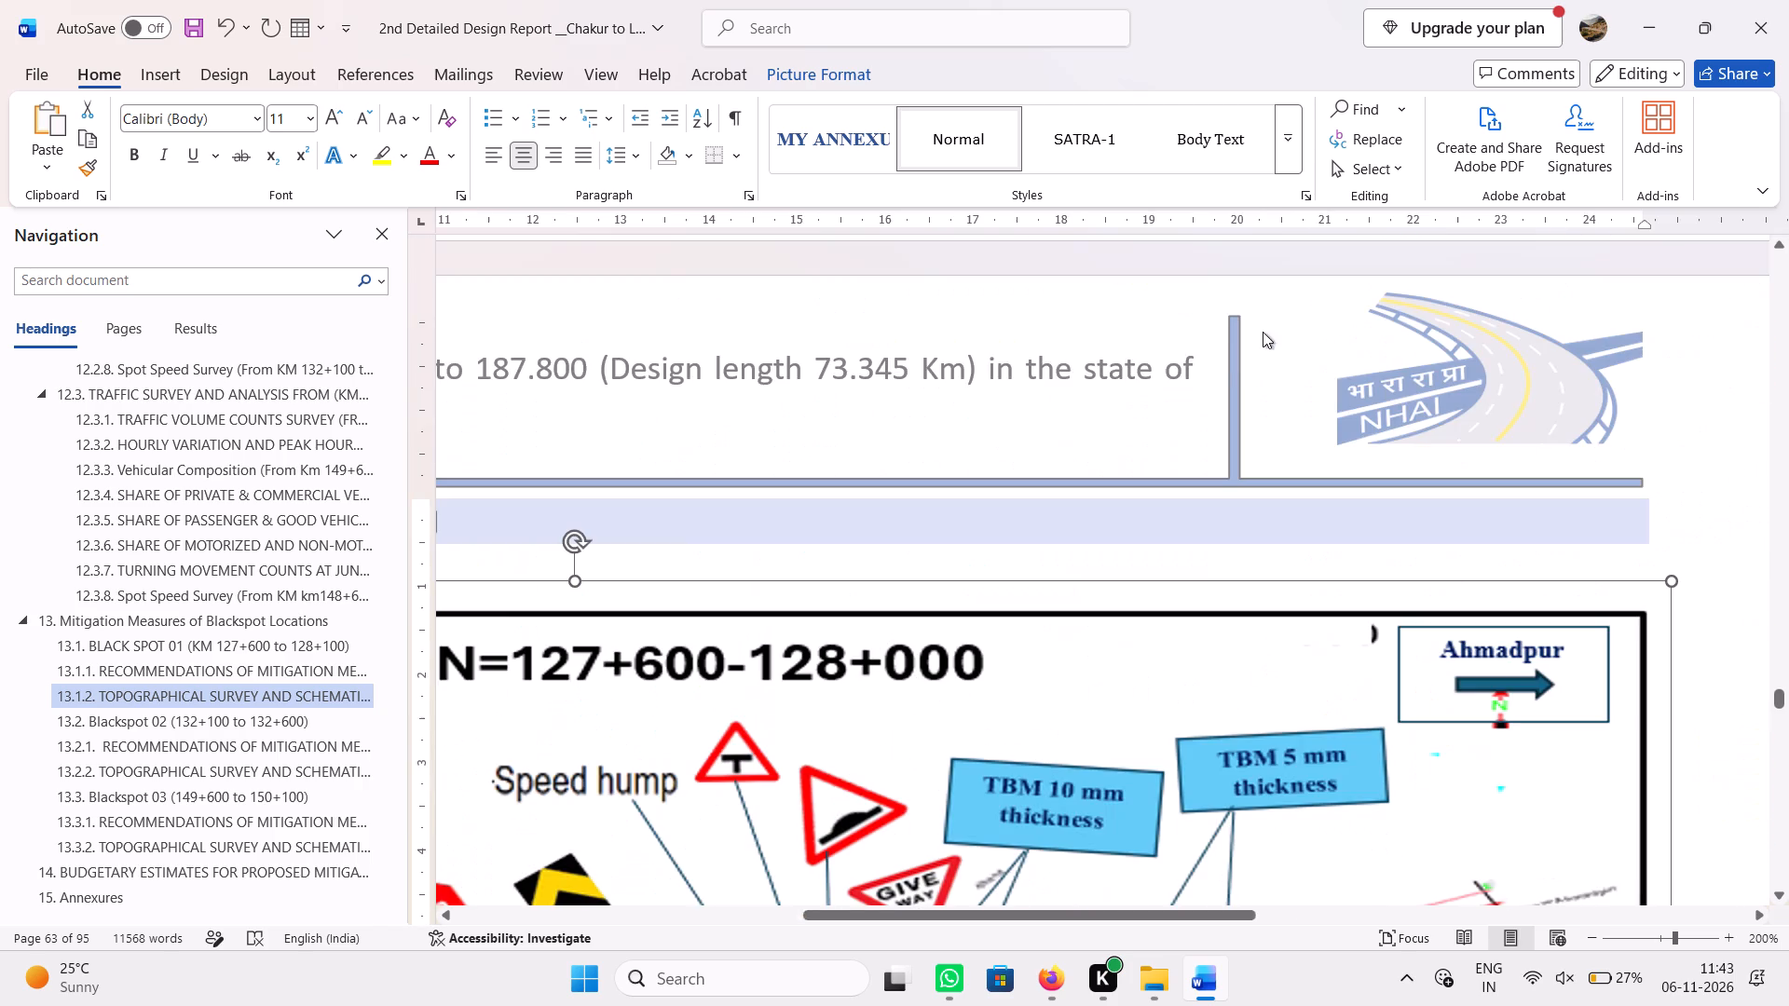
pyautogui.scroll(-2, 1205, 520)
pyautogui.scroll(1, 1114, 517)
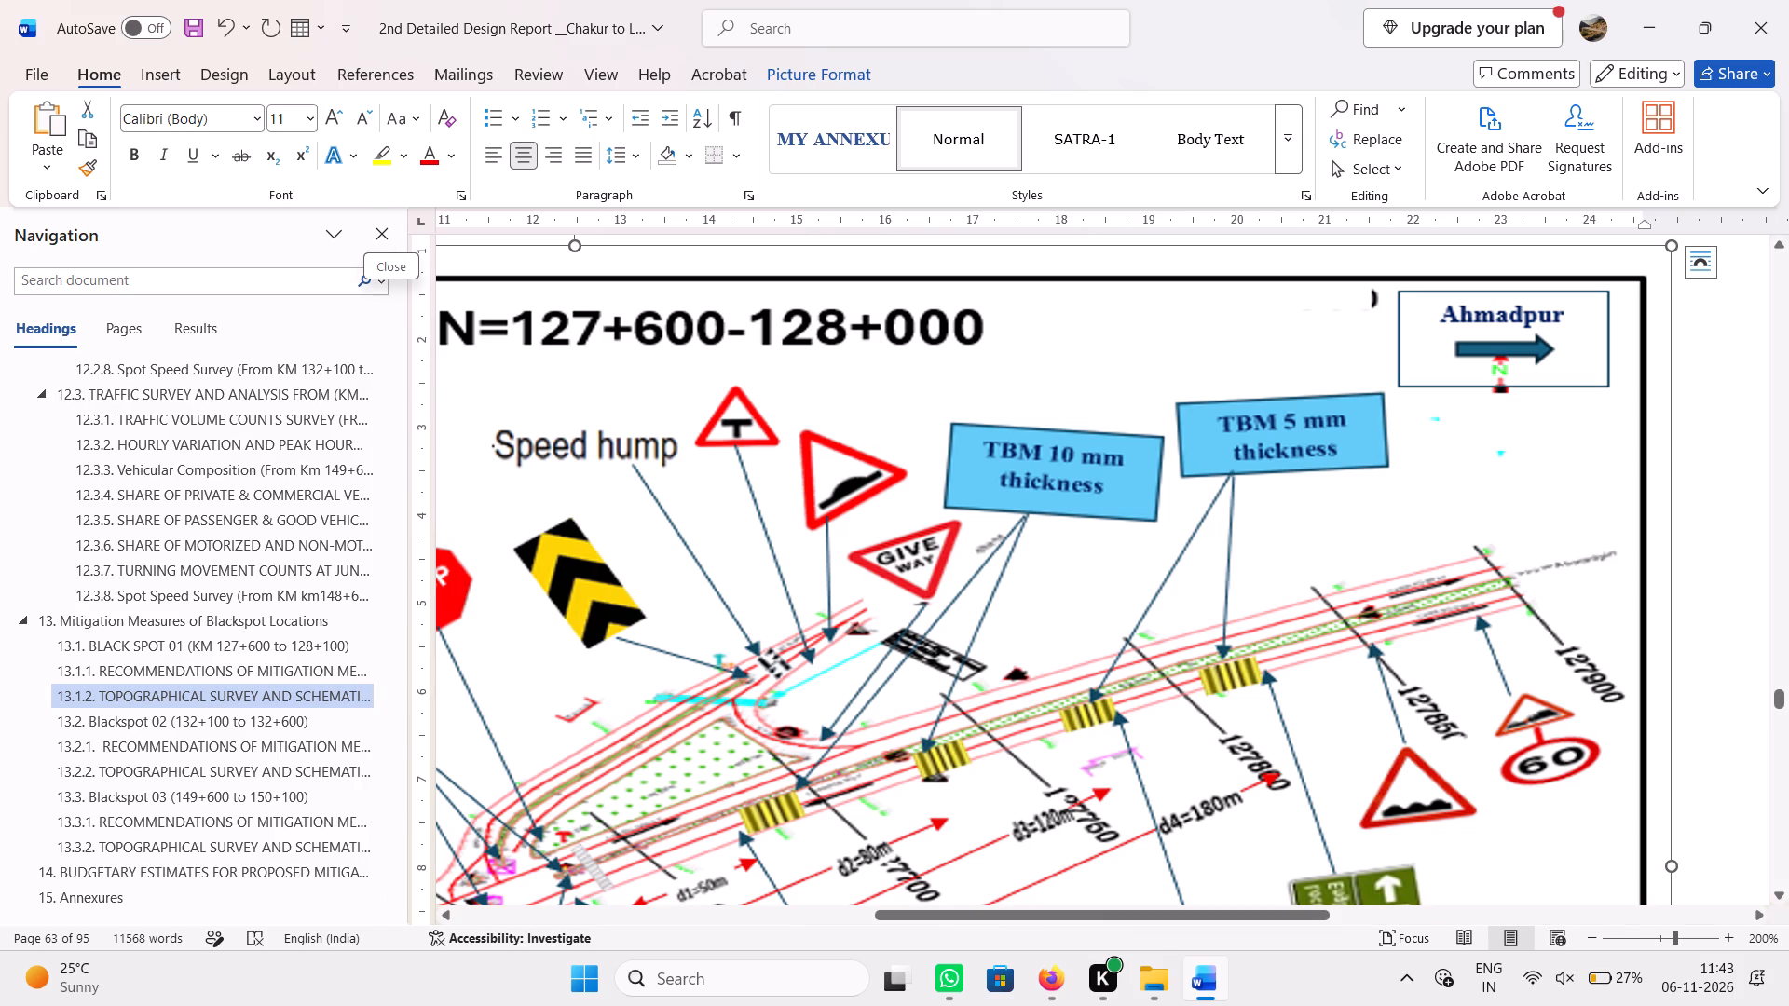
# Check the Blackspot 1 schematic's marked distances, bar marking thicknesses, signboards and notes from the junction towards the Chakur side.
pyautogui.moveTo(1105, 915); pyautogui.dragTo(957, 893)
pyautogui.scroll(-1, 949, 659)
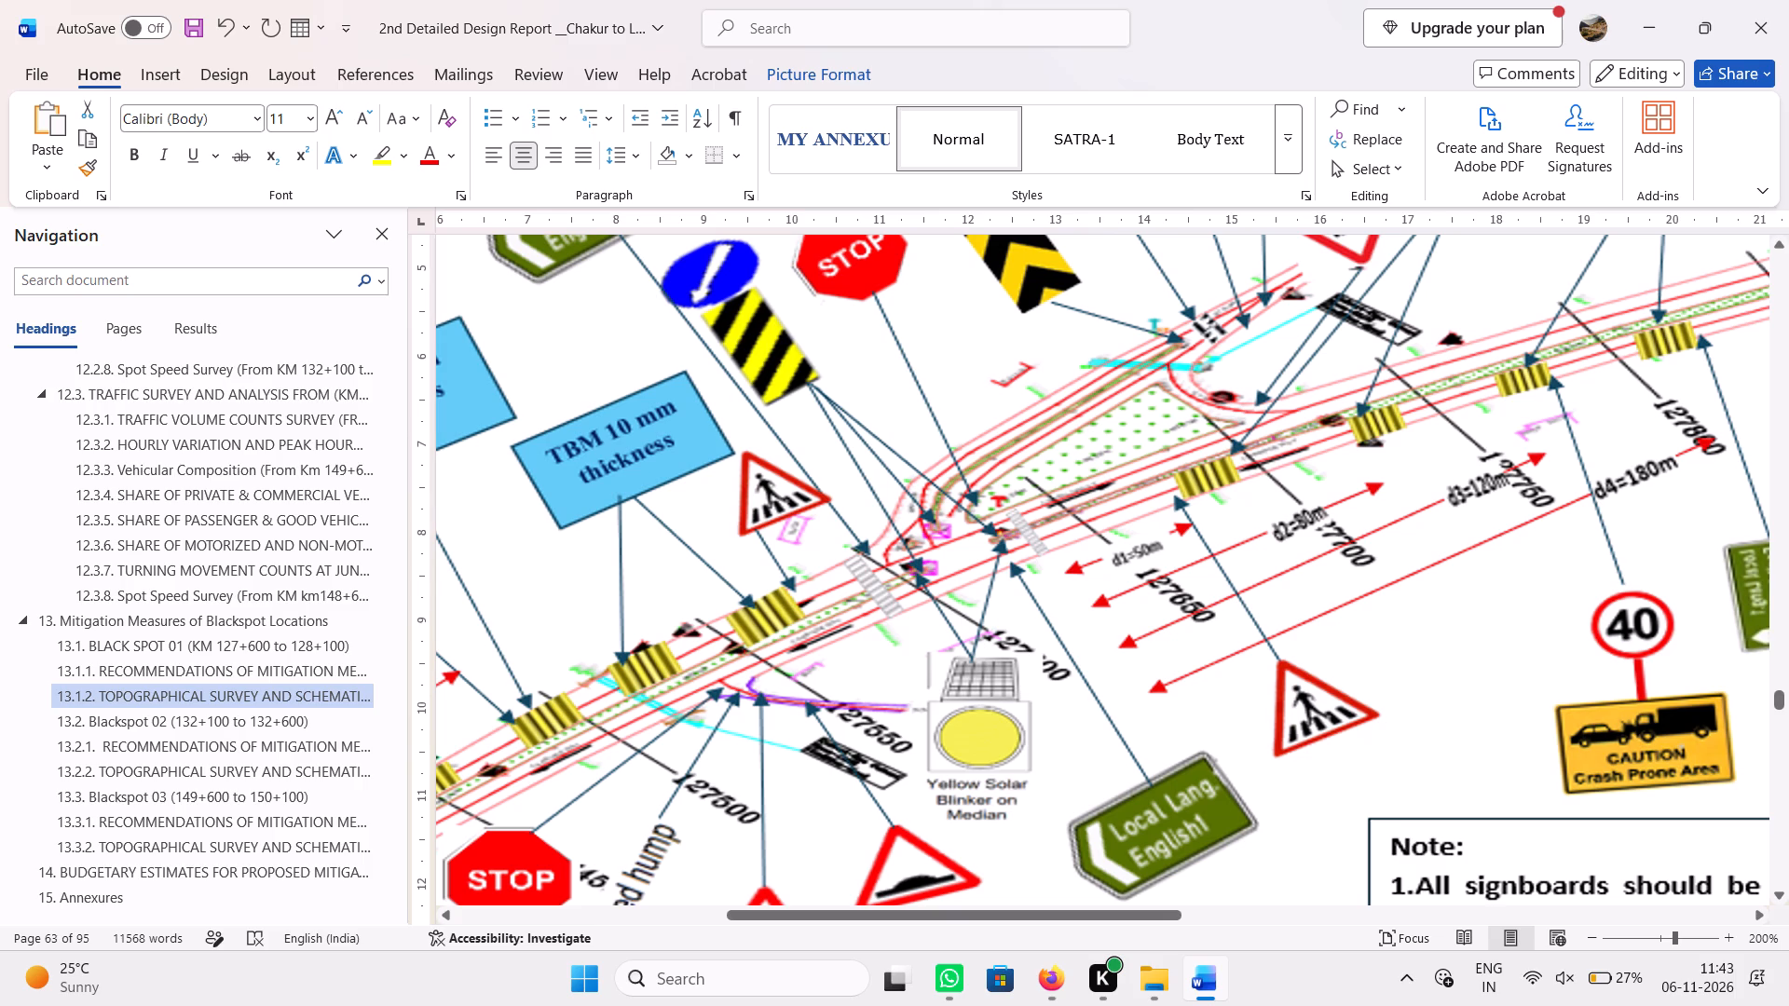
pyautogui.keyDown('ctrl'); pyautogui.scroll(-3, 1244, 522); pyautogui.keyUp('ctrl')
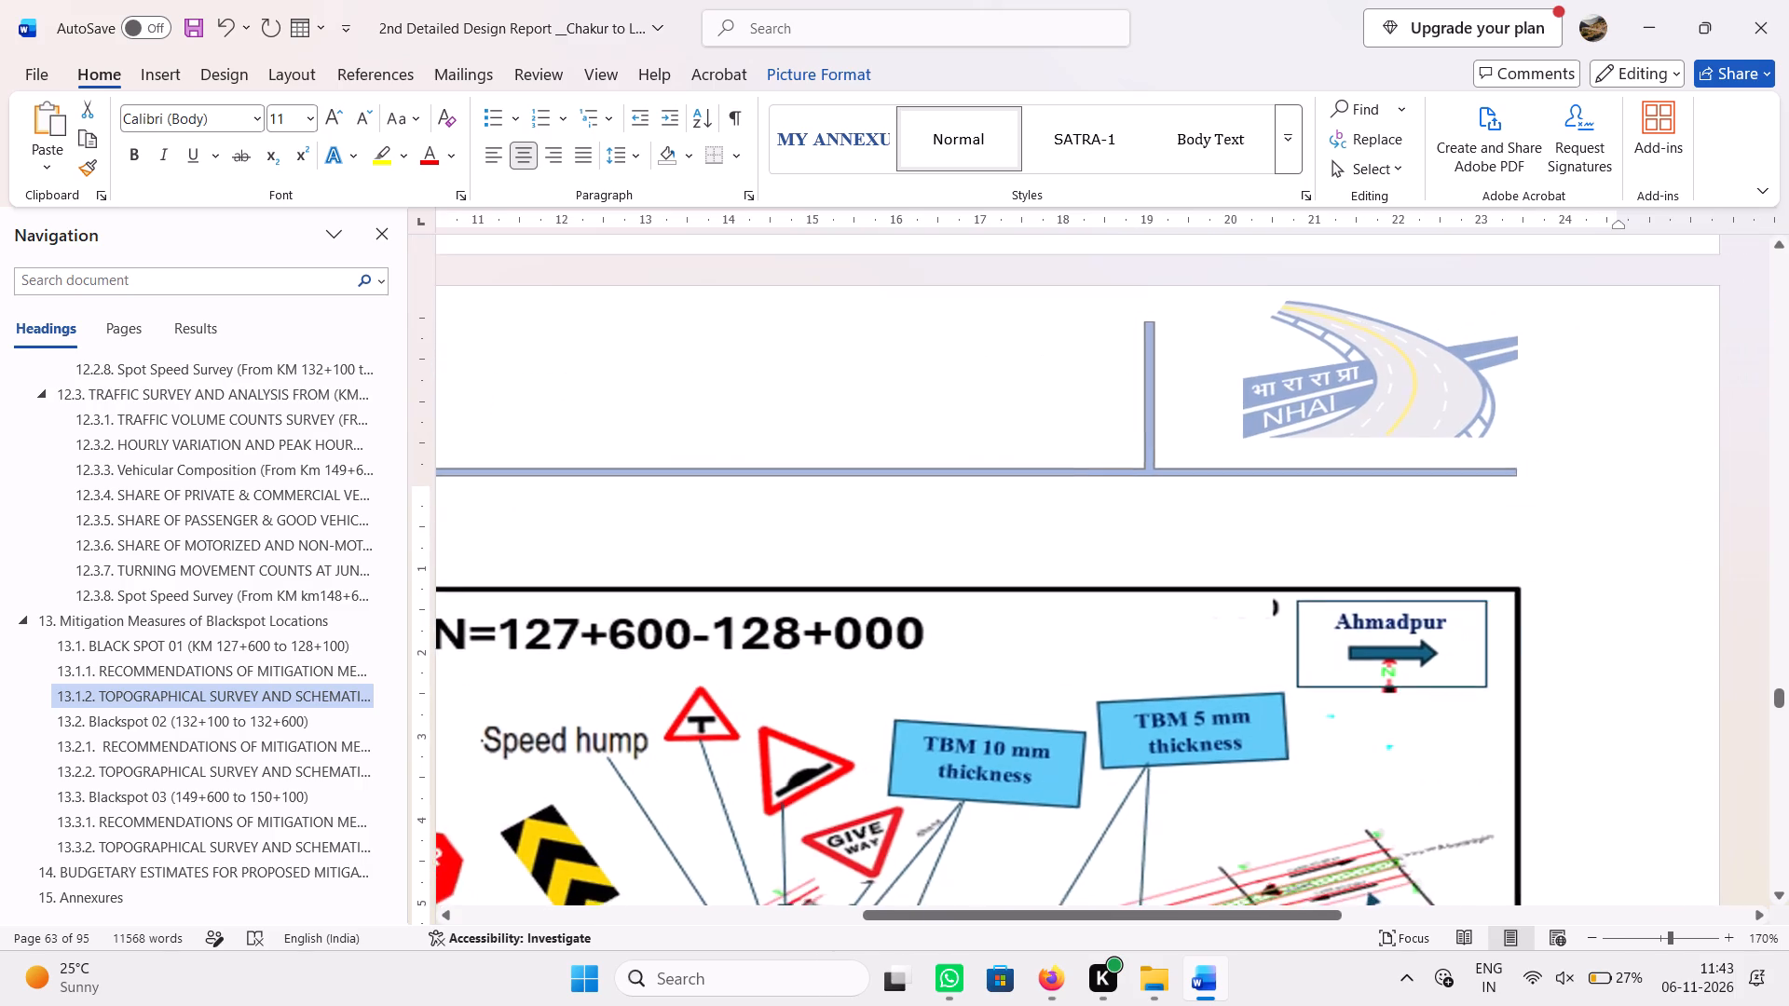
pyautogui.keyDown('ctrl'); pyautogui.scroll(-3, 1244, 522); pyautogui.keyUp('ctrl')
pyautogui.moveTo(1253, 910); pyautogui.dragTo(1095, 910)
pyautogui.scroll(-1, 1000, 690)
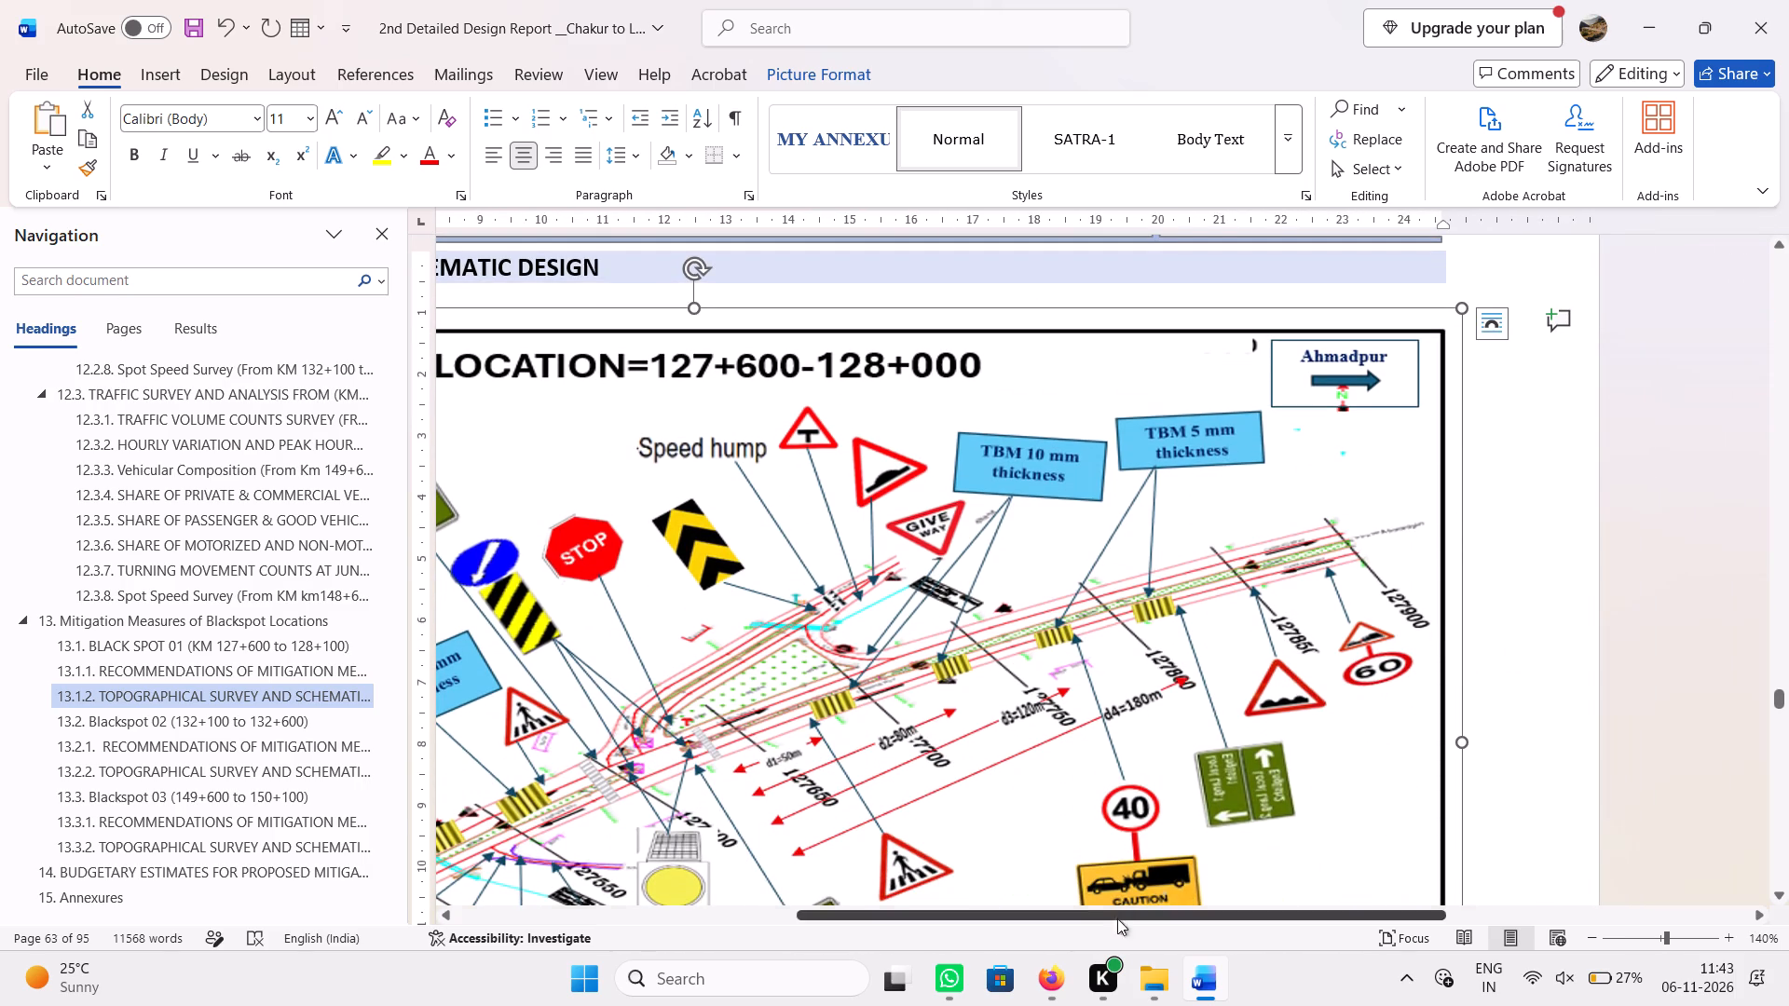
pyautogui.moveTo(1123, 917); pyautogui.dragTo(882, 916)
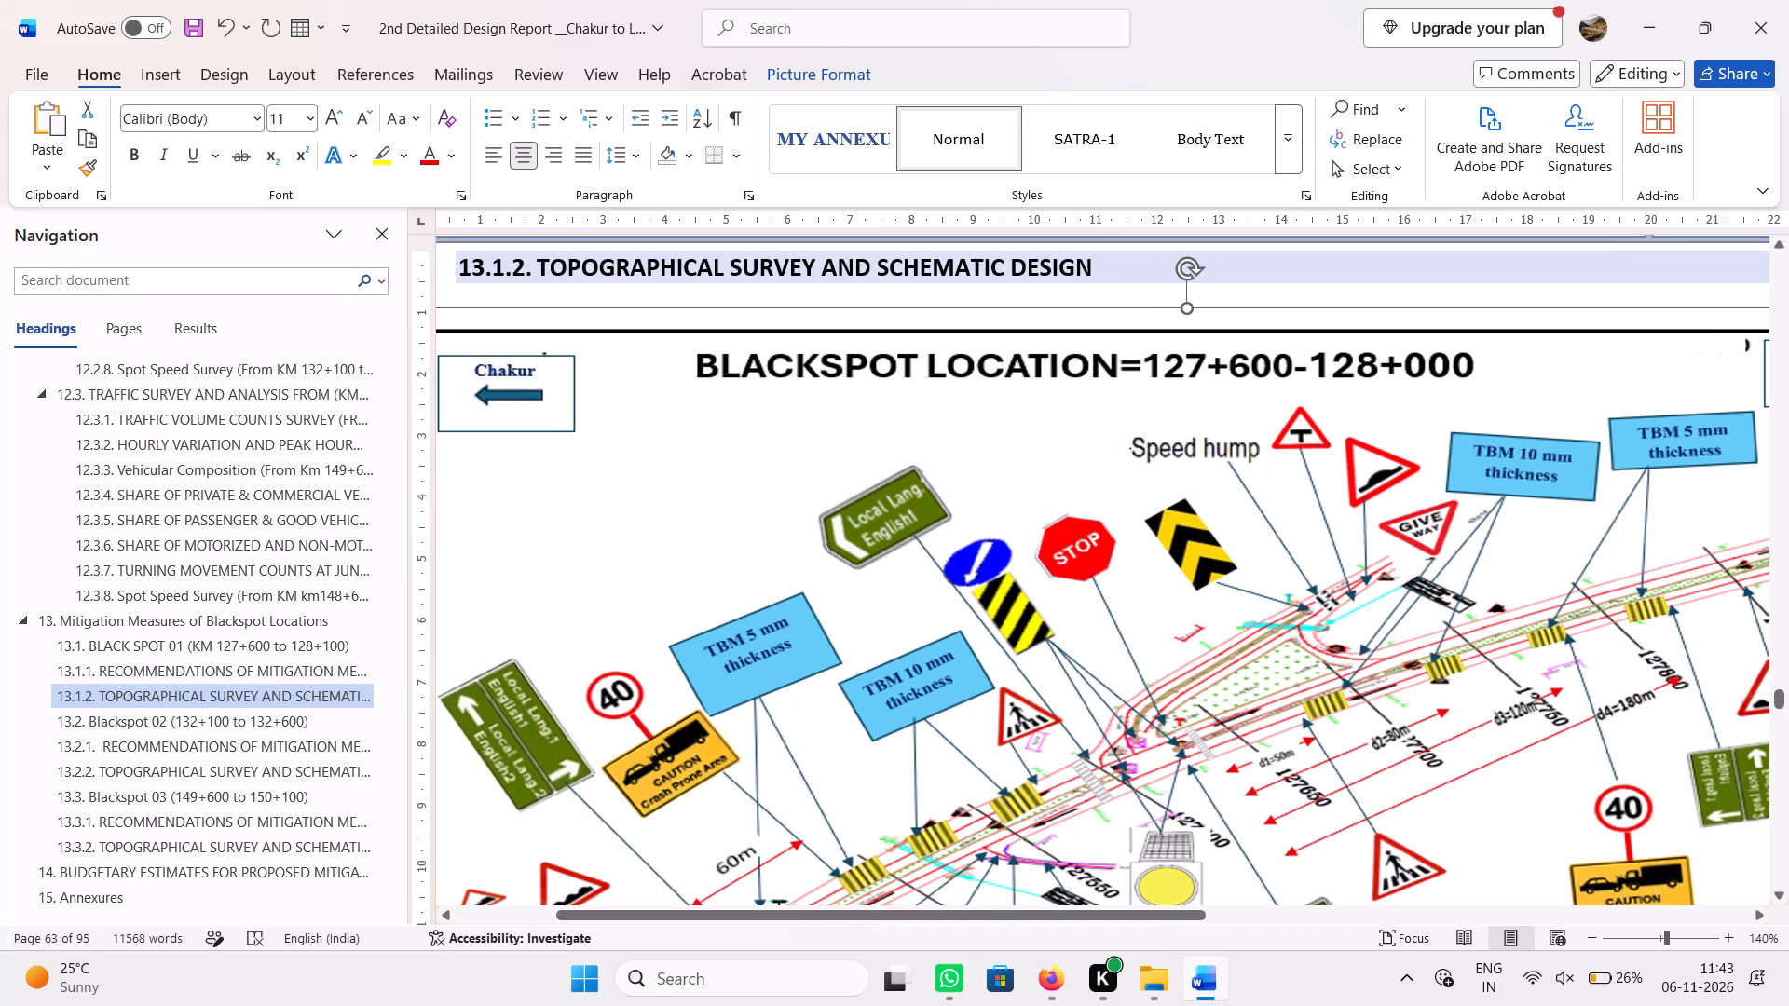
pyautogui.scroll(-1, 896, 702)
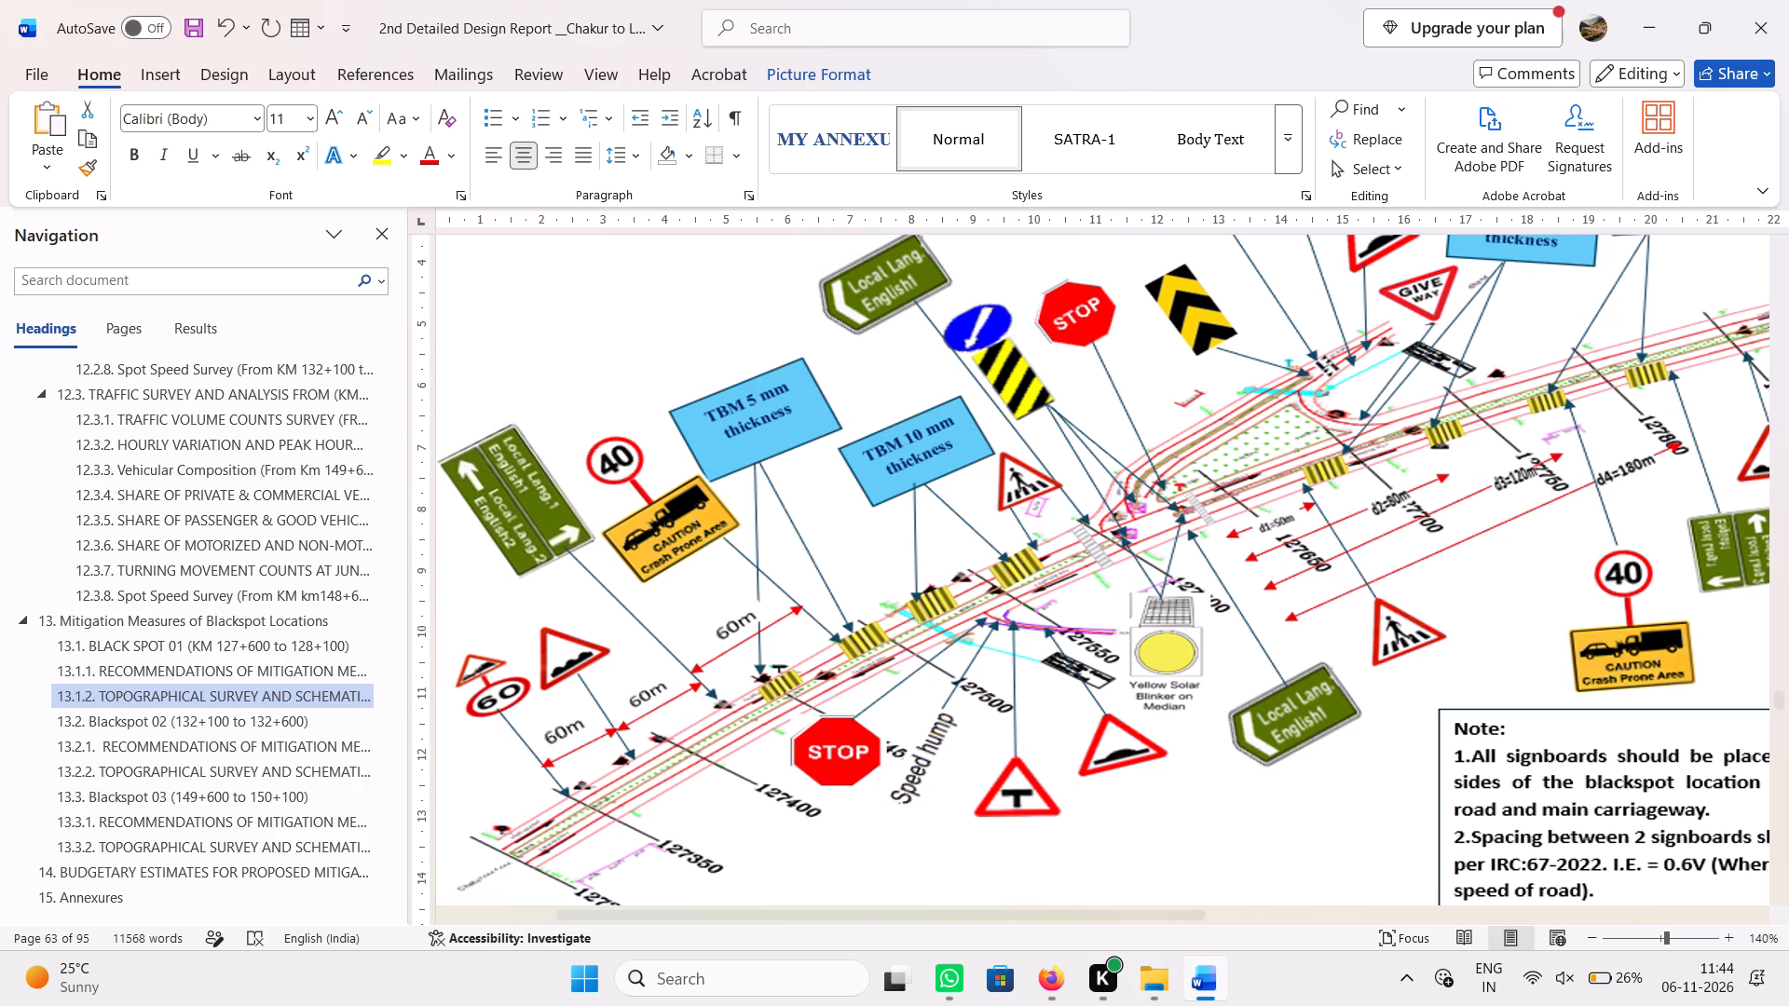
# Read Blackspot 2's location details and the Section 13.2.1 observations and short-term measures, up to the stop line marking text.
pyautogui.scroll(-2, 896, 702)
pyautogui.keyDown('ctrl'); pyautogui.scroll(-6, 896, 702); pyautogui.keyUp('ctrl')
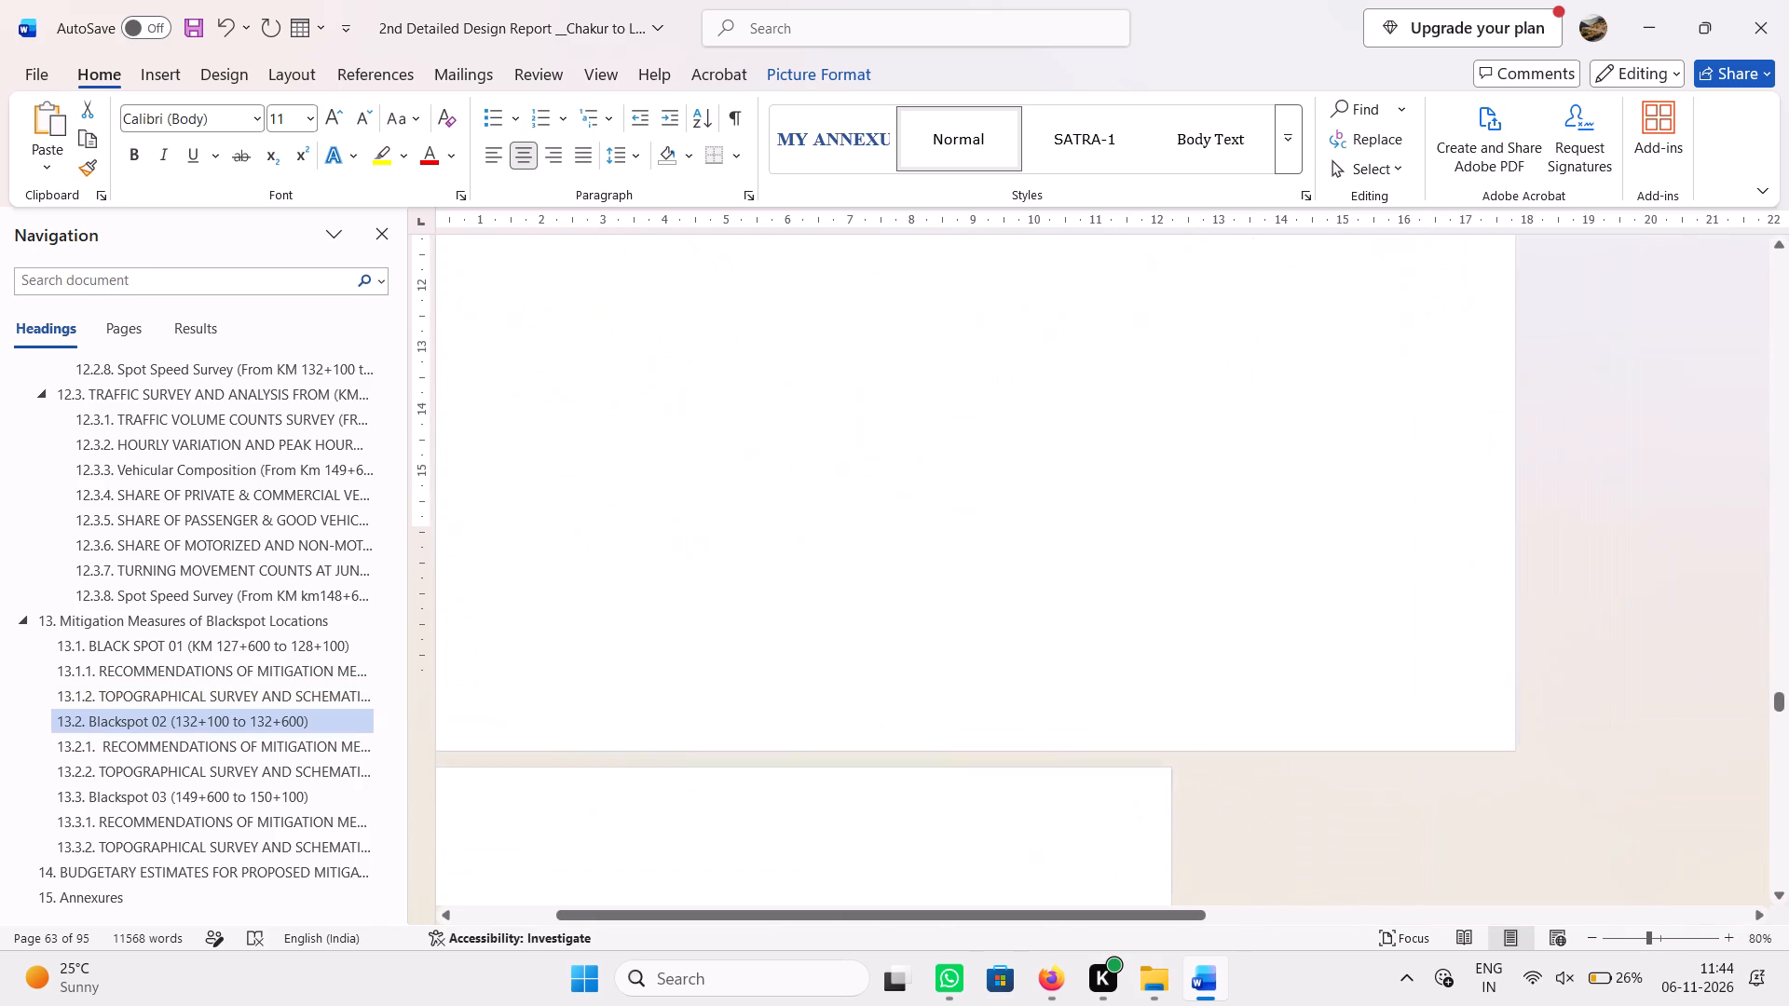
pyautogui.keyDown('ctrl'); pyautogui.scroll(-1, 896, 702); pyautogui.keyUp('ctrl')
pyautogui.scroll(-8, 896, 702)
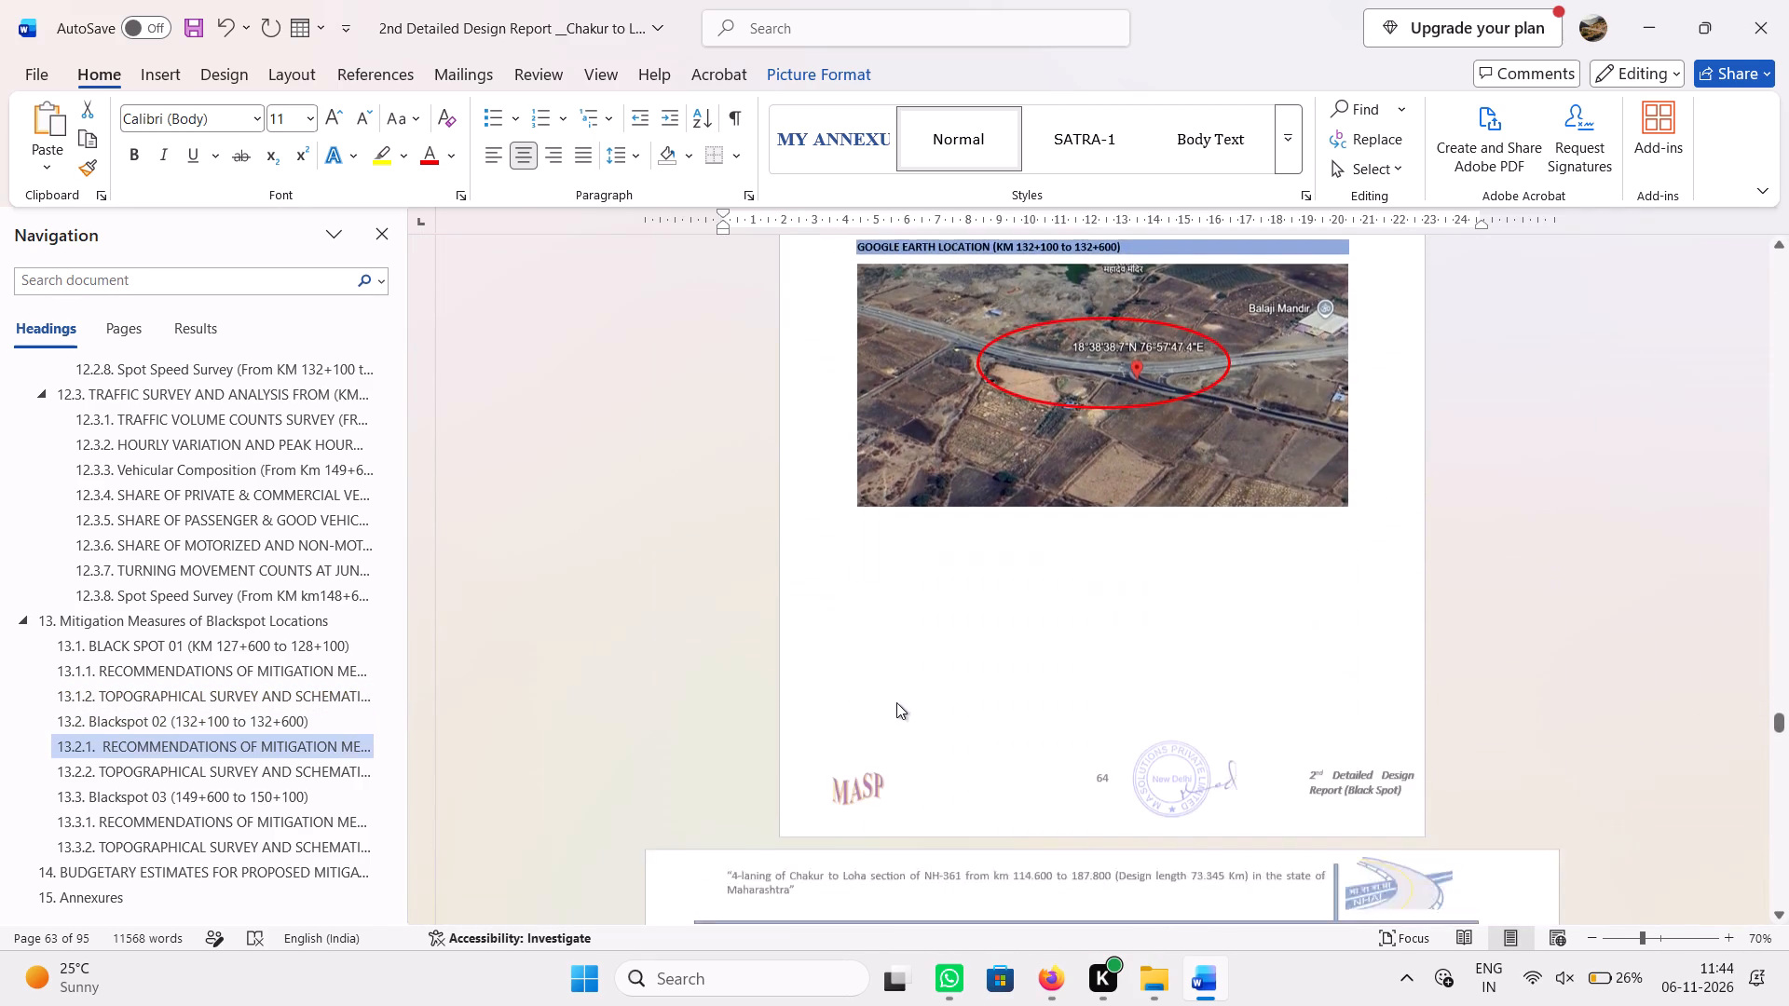
pyautogui.scroll(-7, 896, 702)
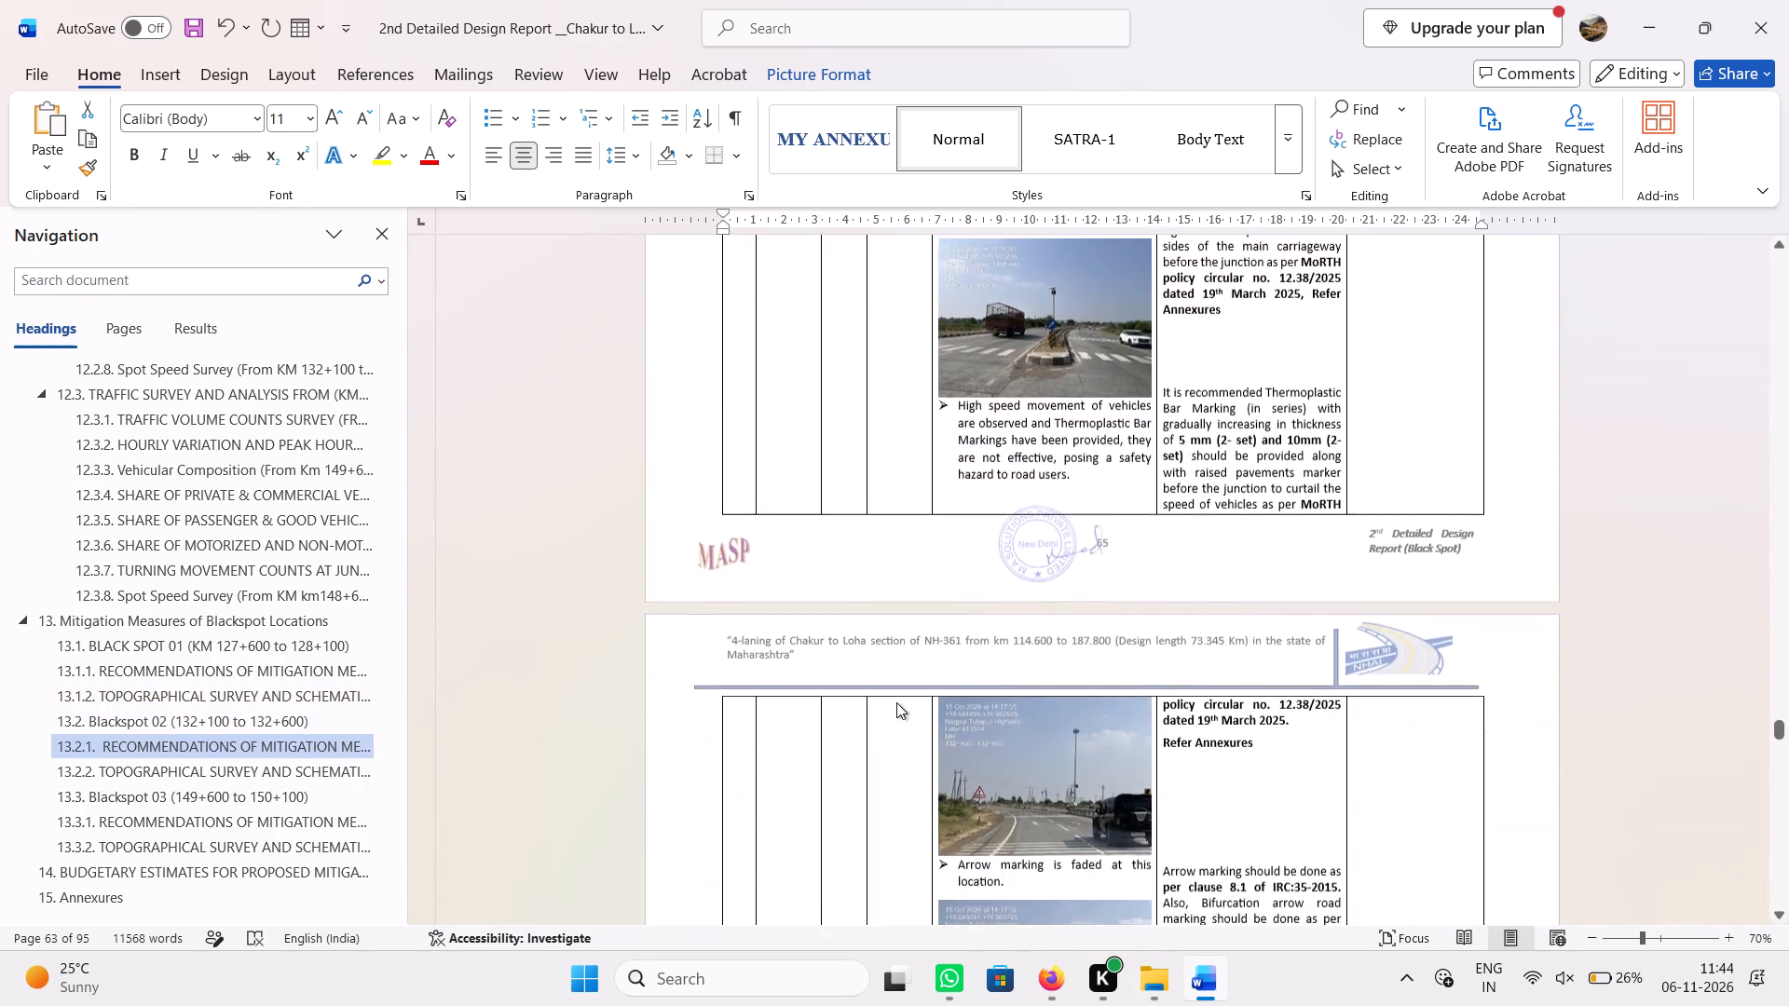
pyautogui.scroll(-3, 896, 702)
pyautogui.scroll(-3, 1147, 584)
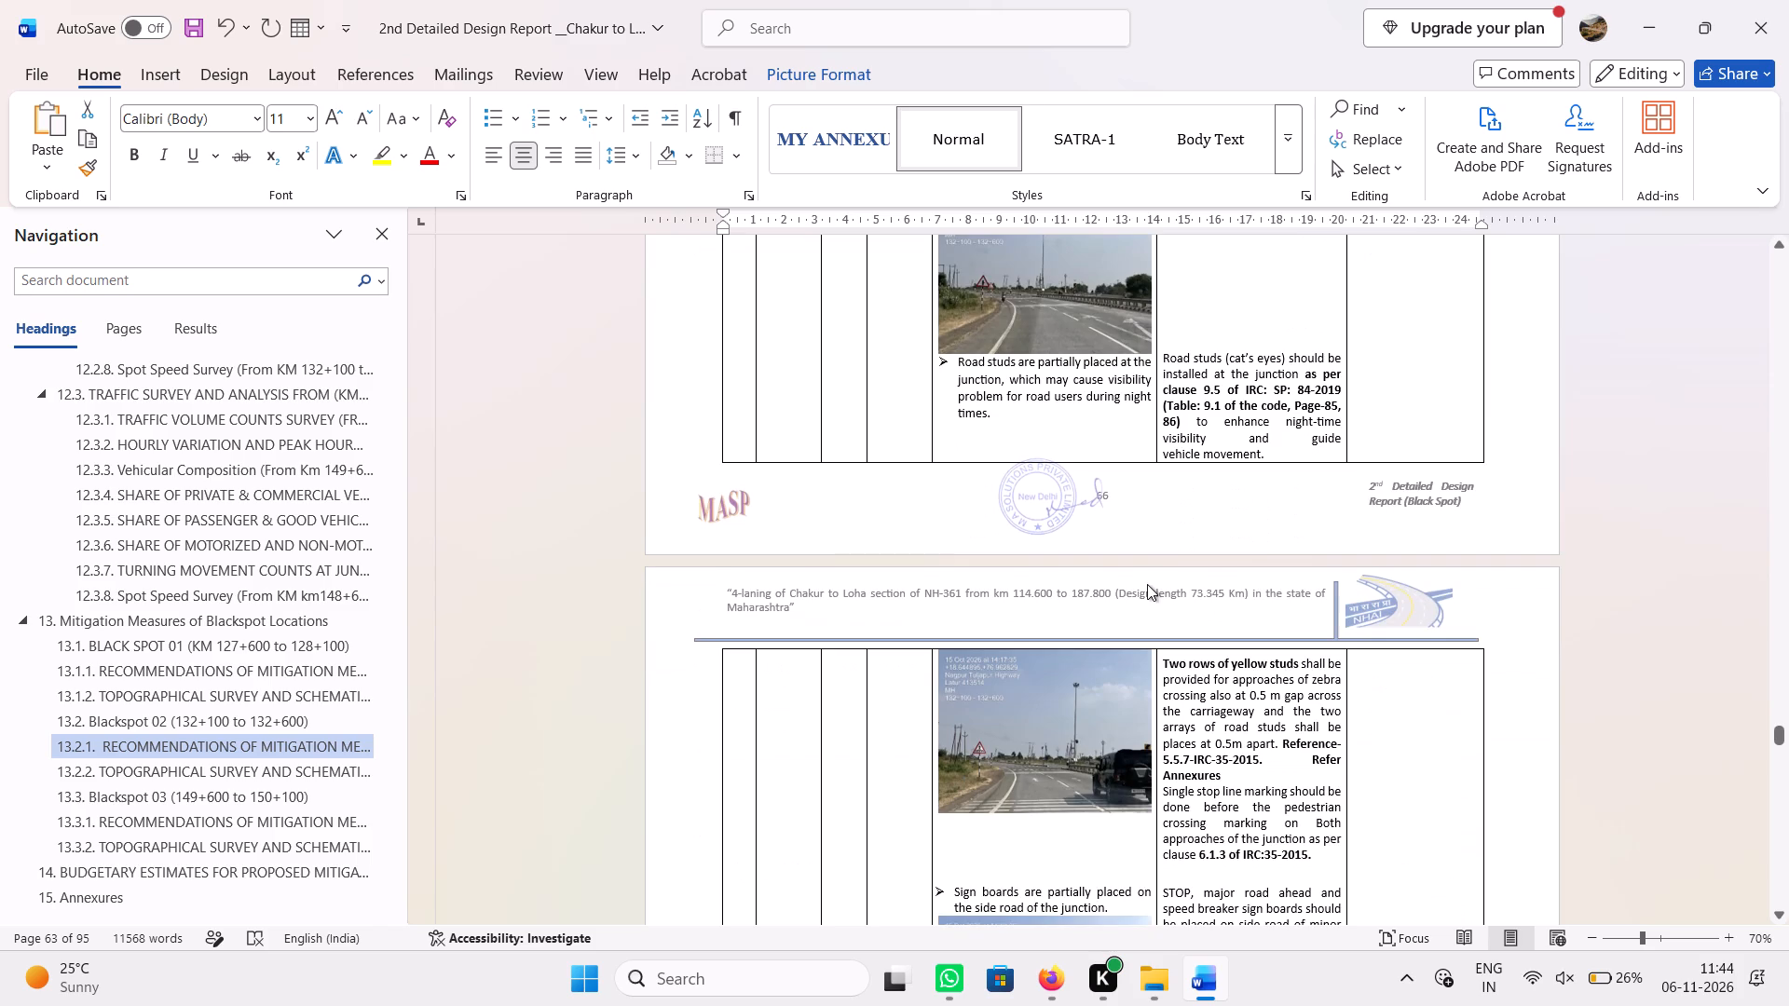
pyautogui.scroll(-1, 1147, 584)
# Highlight in yellow the text about stop line marking before the pedestrian crossing in Blackspot 2's short-term measures.
pyautogui.moveTo(1195, 677); pyautogui.dragTo(1250, 725)
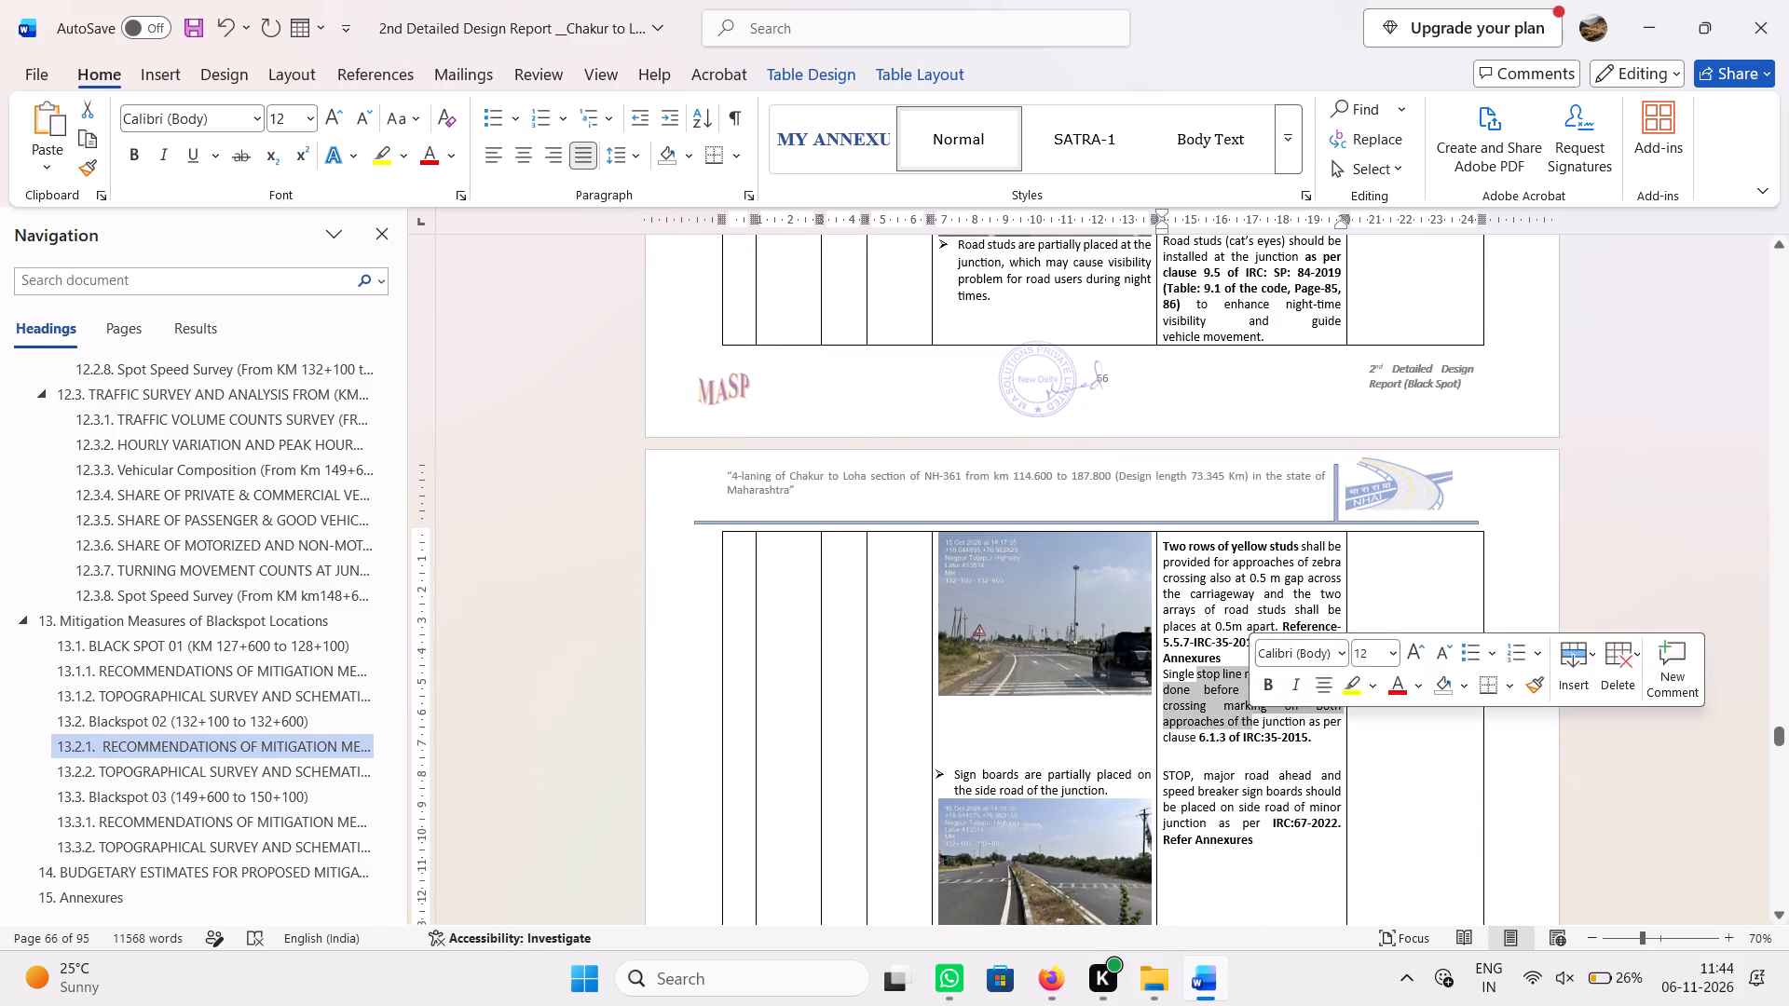
pyautogui.click(376, 147)
# Skim the rest of Blackspot 2's site observations and mitigation measures through to the Section 13.2.2 schematic design.
pyautogui.scroll(-2, 1037, 525)
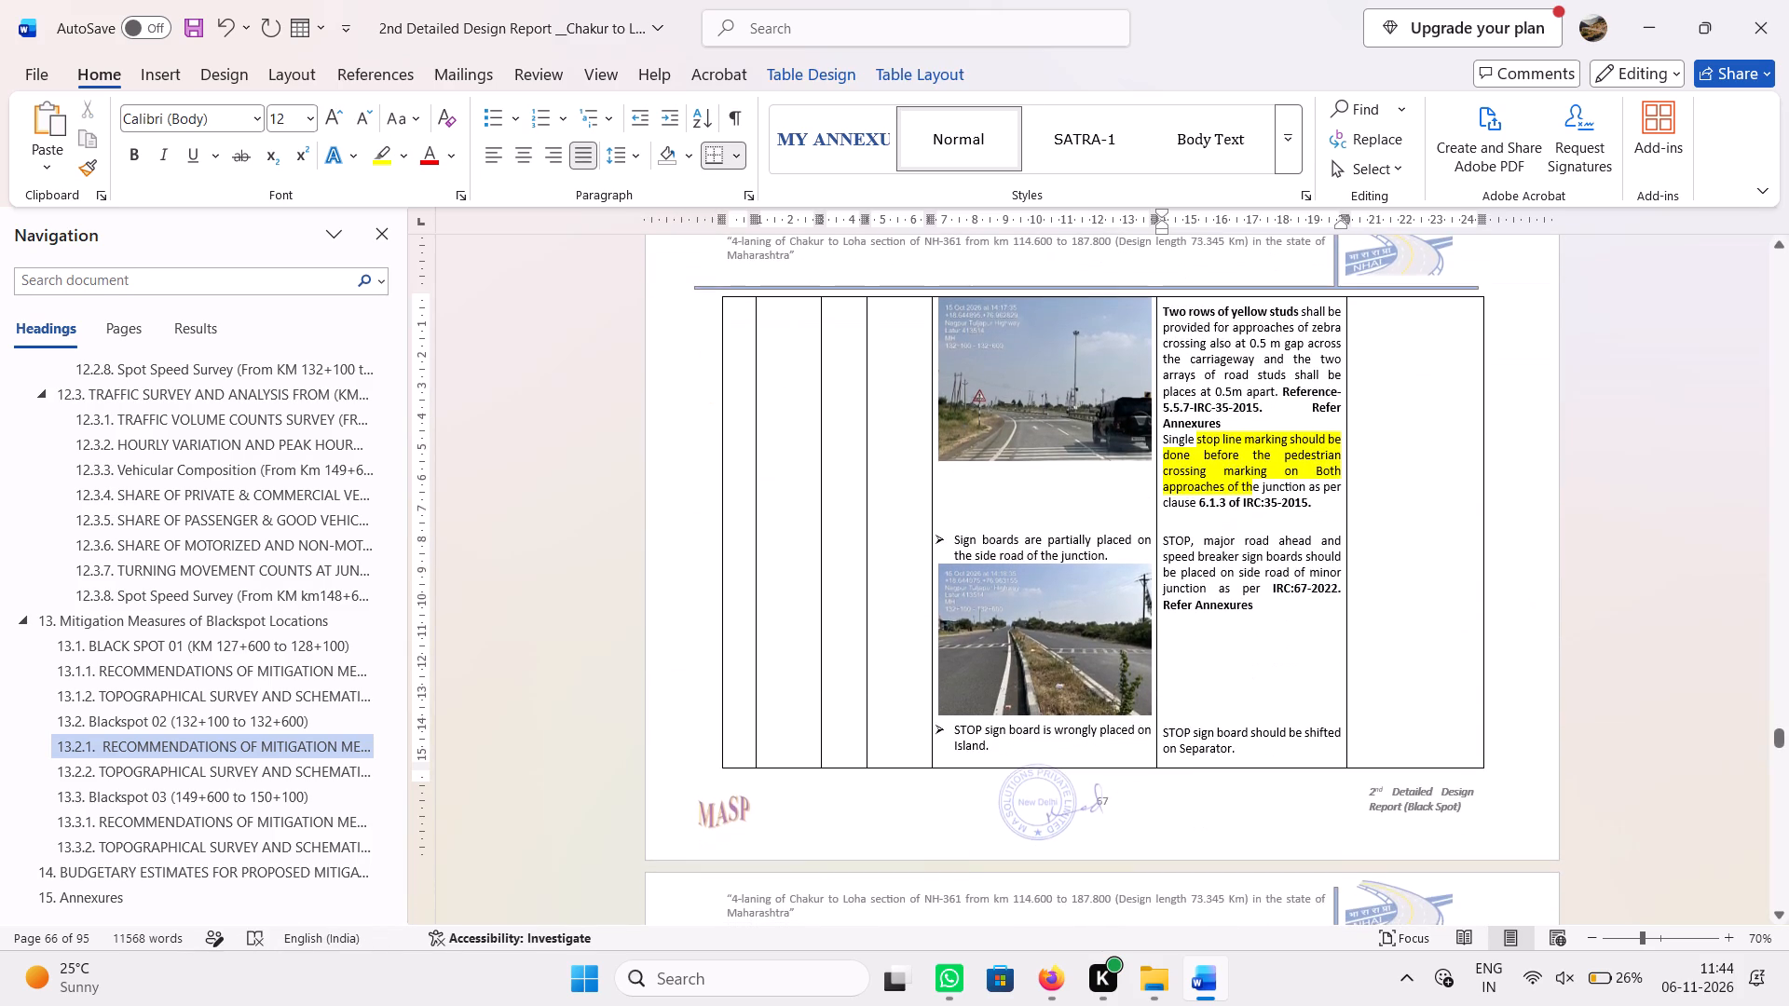
pyautogui.scroll(-5, 1037, 525)
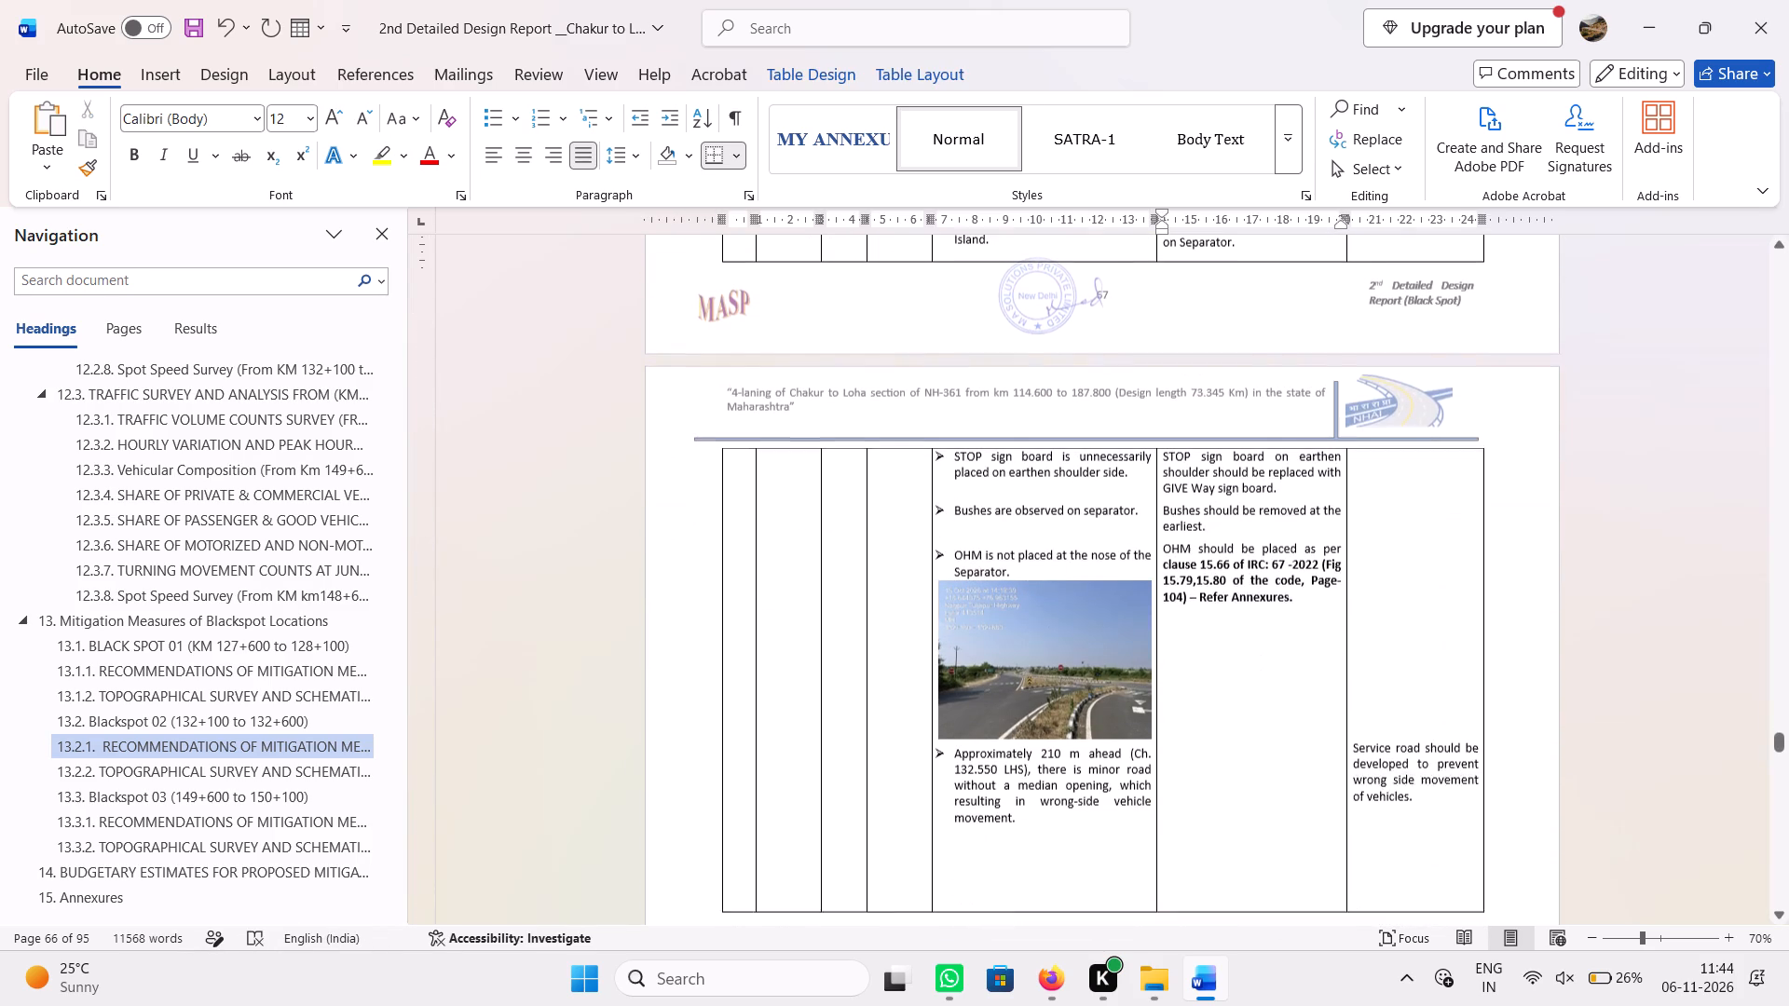
pyautogui.scroll(-5, 1037, 525)
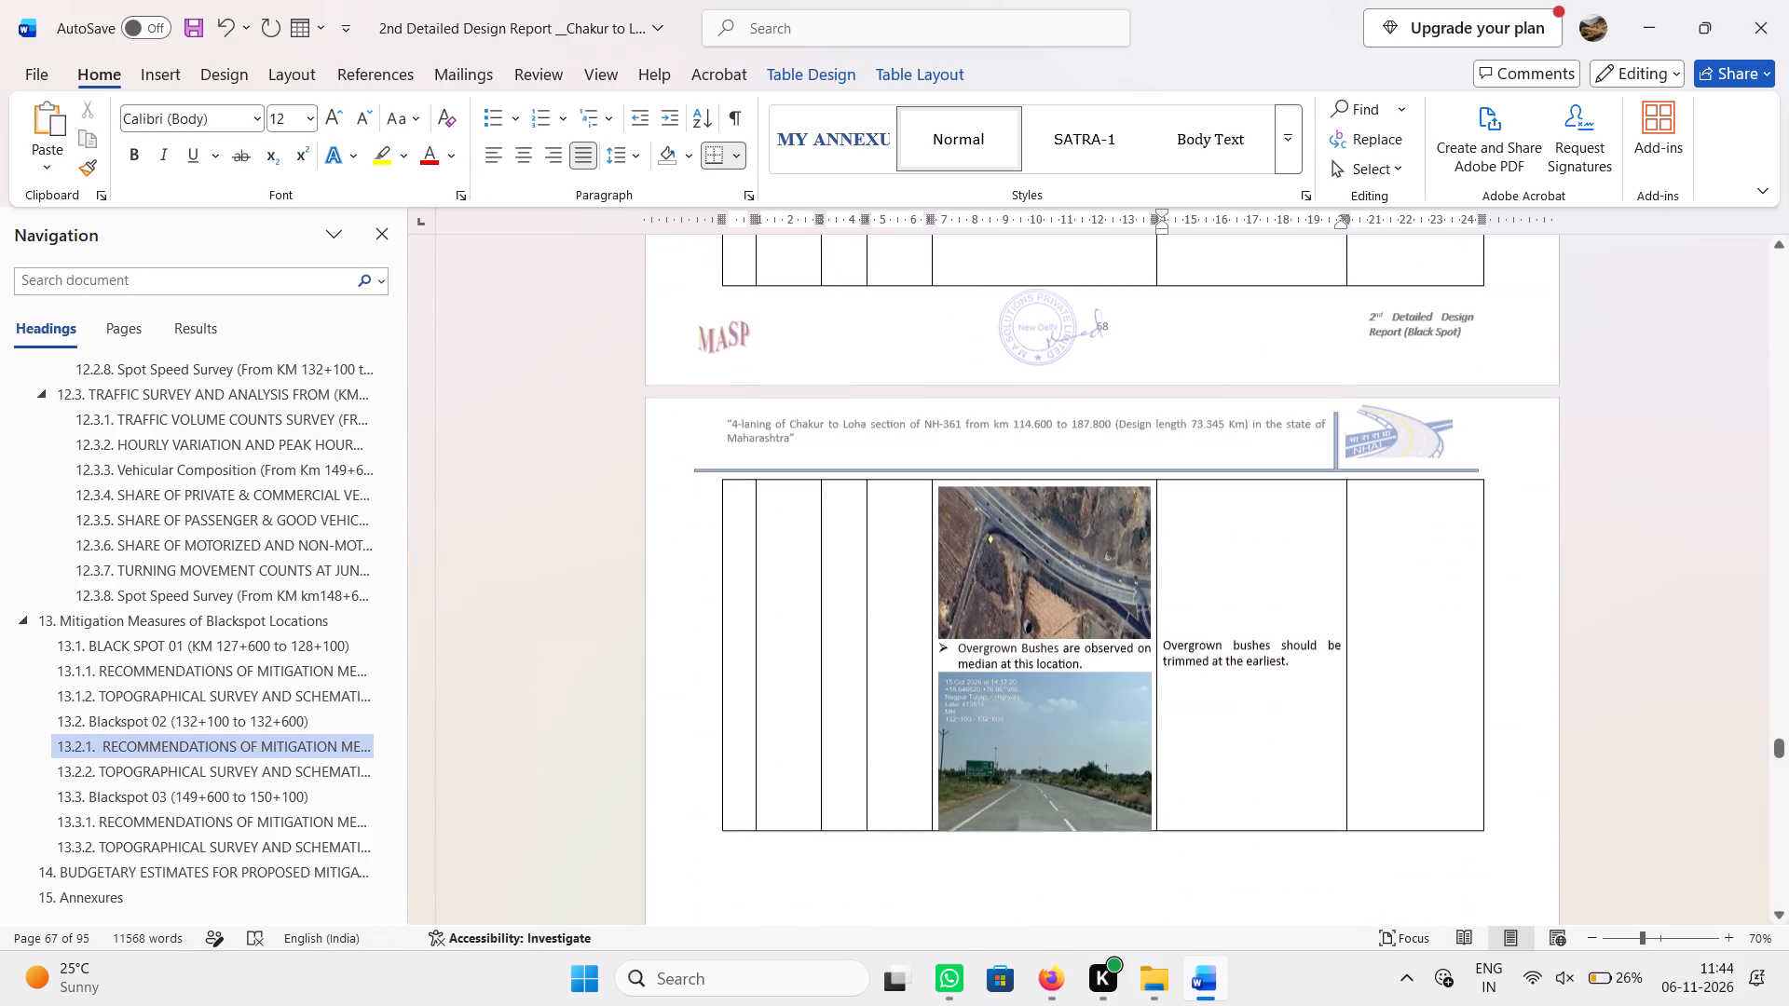
pyautogui.scroll(-9, 1037, 525)
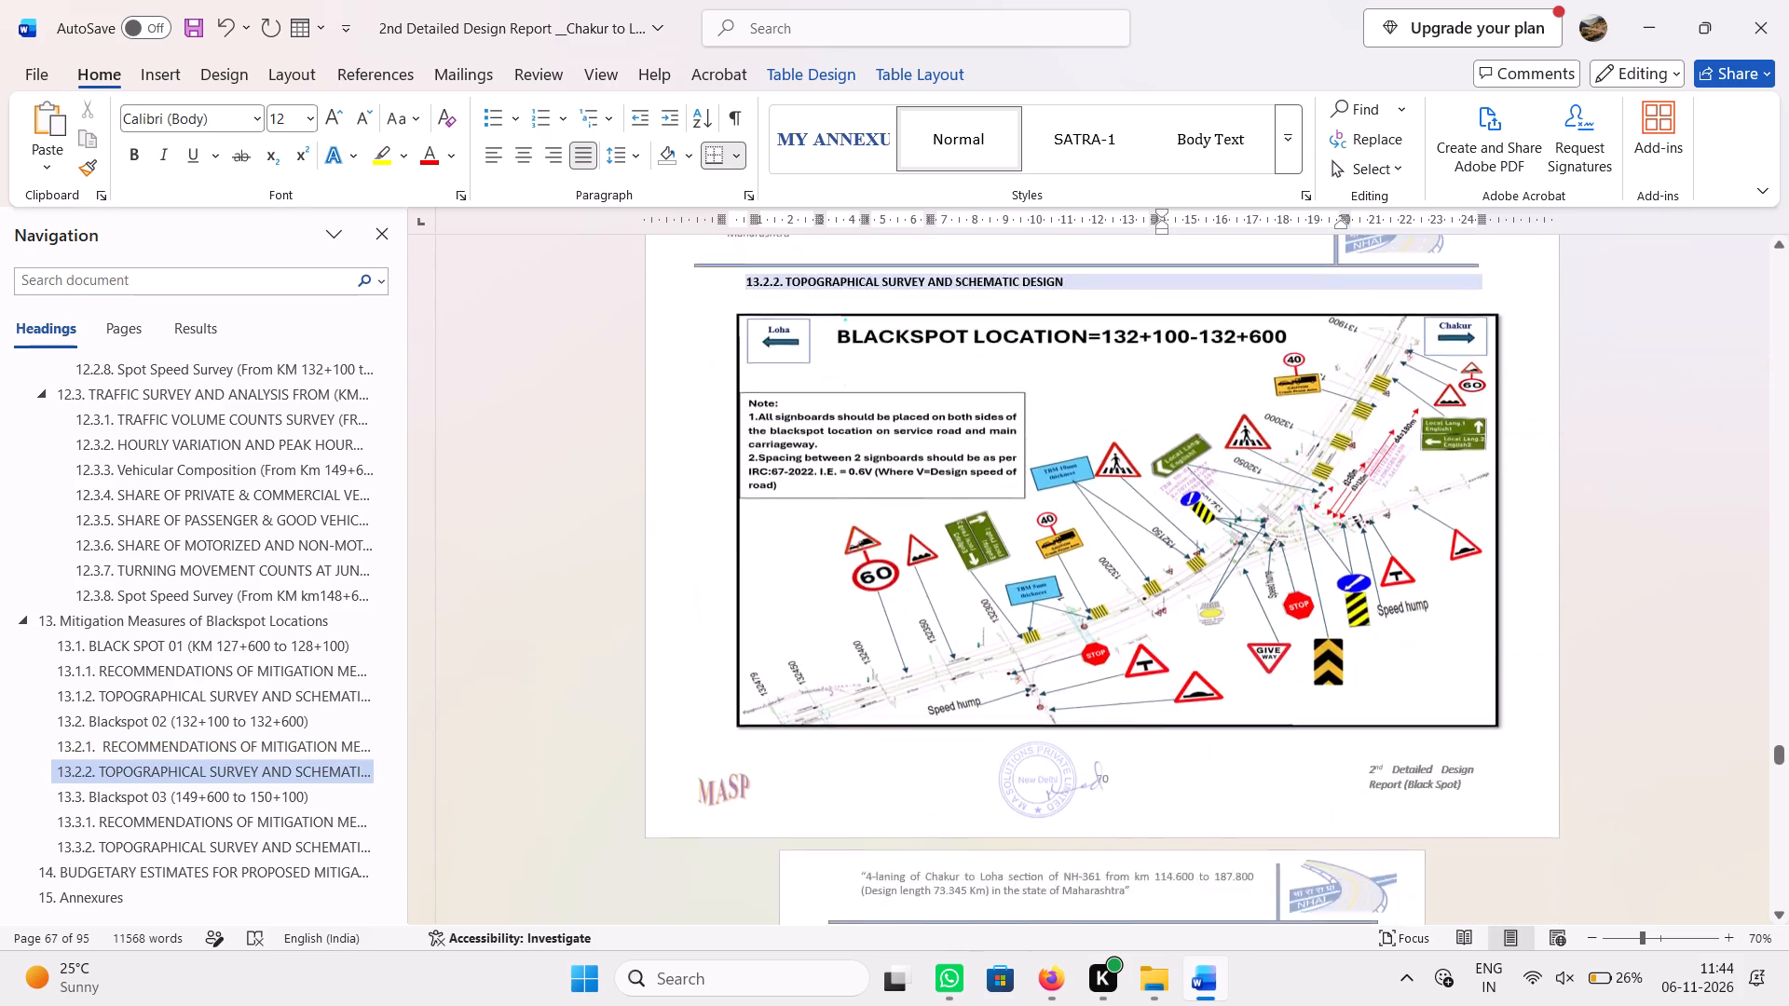
# Skim Blackspot 3's site observations and short-term measures in Section 13.3.1, from bar markings to the chevron marking.
pyautogui.scroll(-11, 1037, 525)
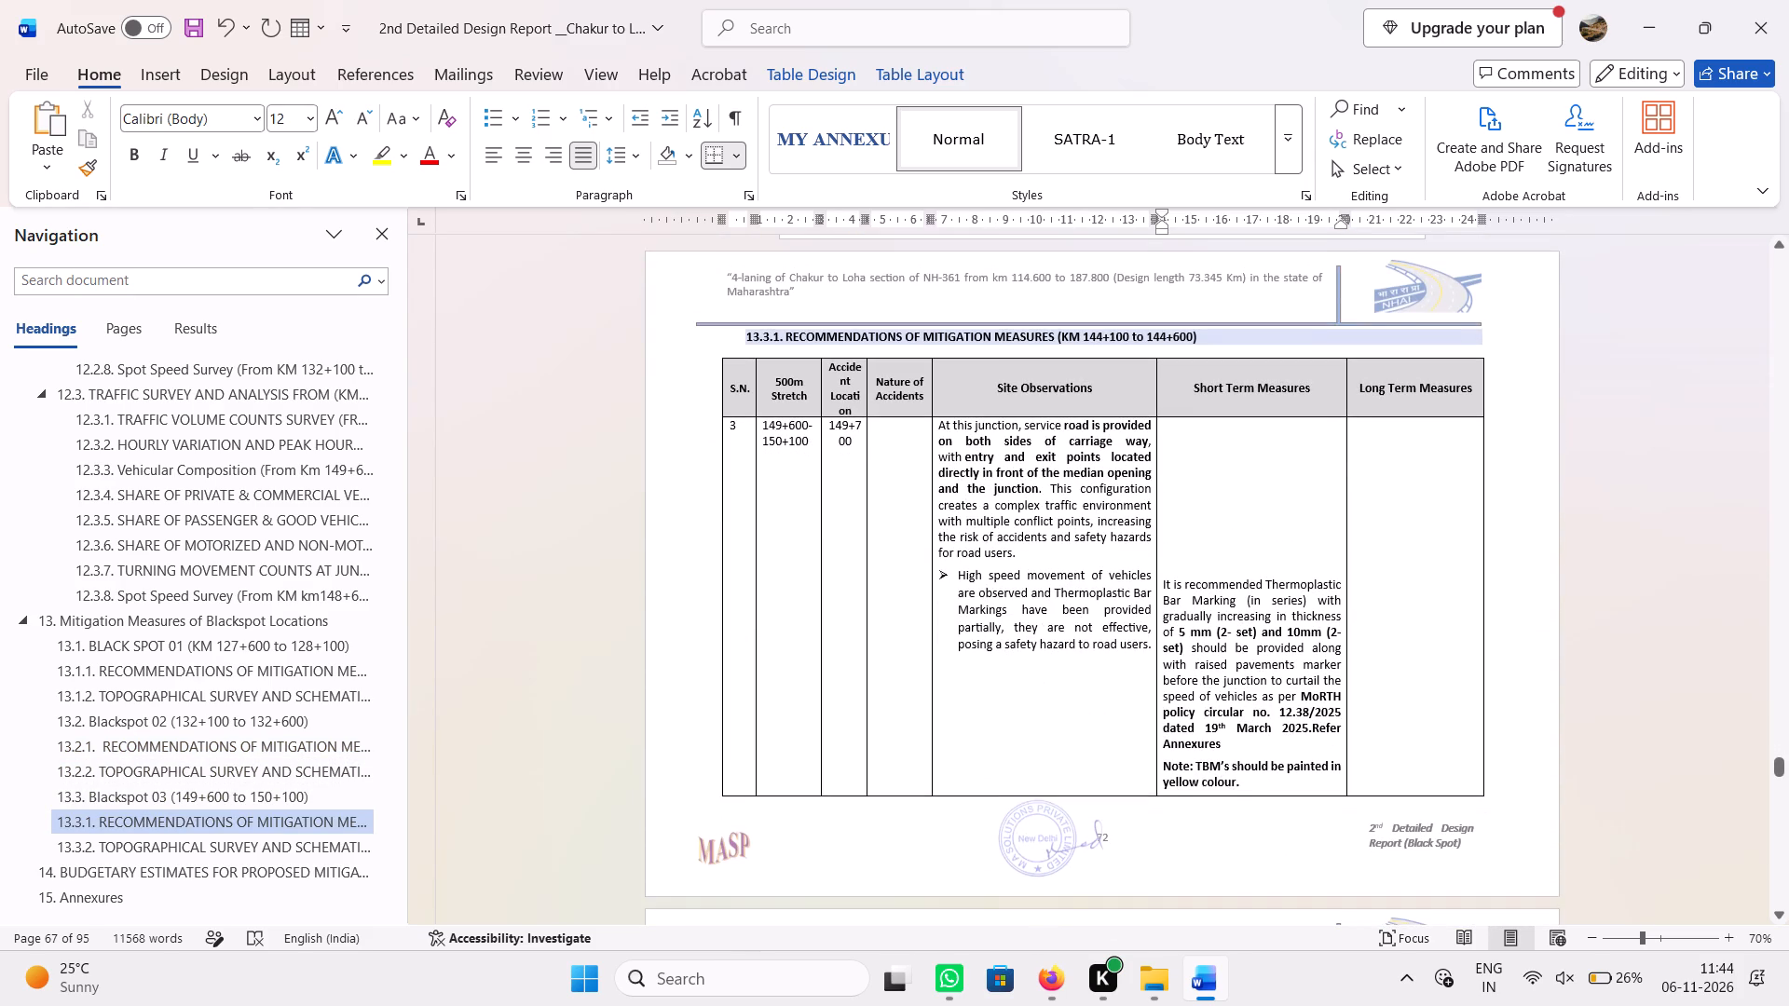
pyautogui.scroll(-5, 1037, 525)
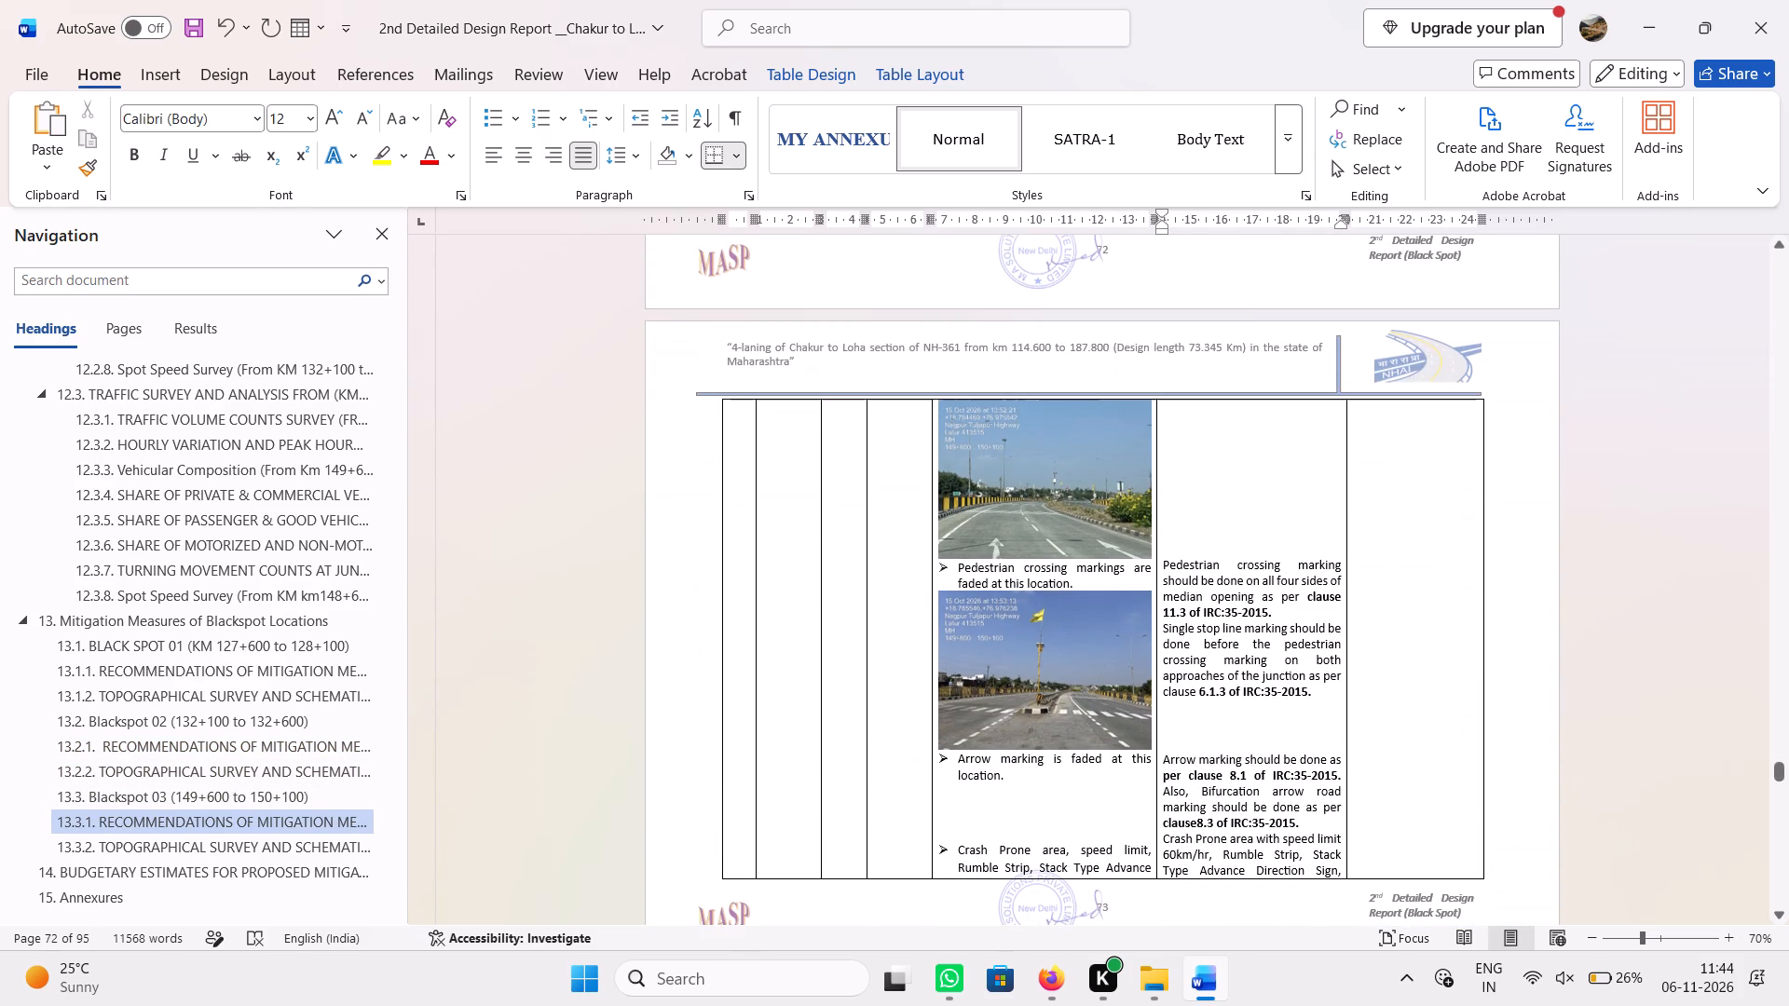
pyautogui.scroll(-4, 1037, 525)
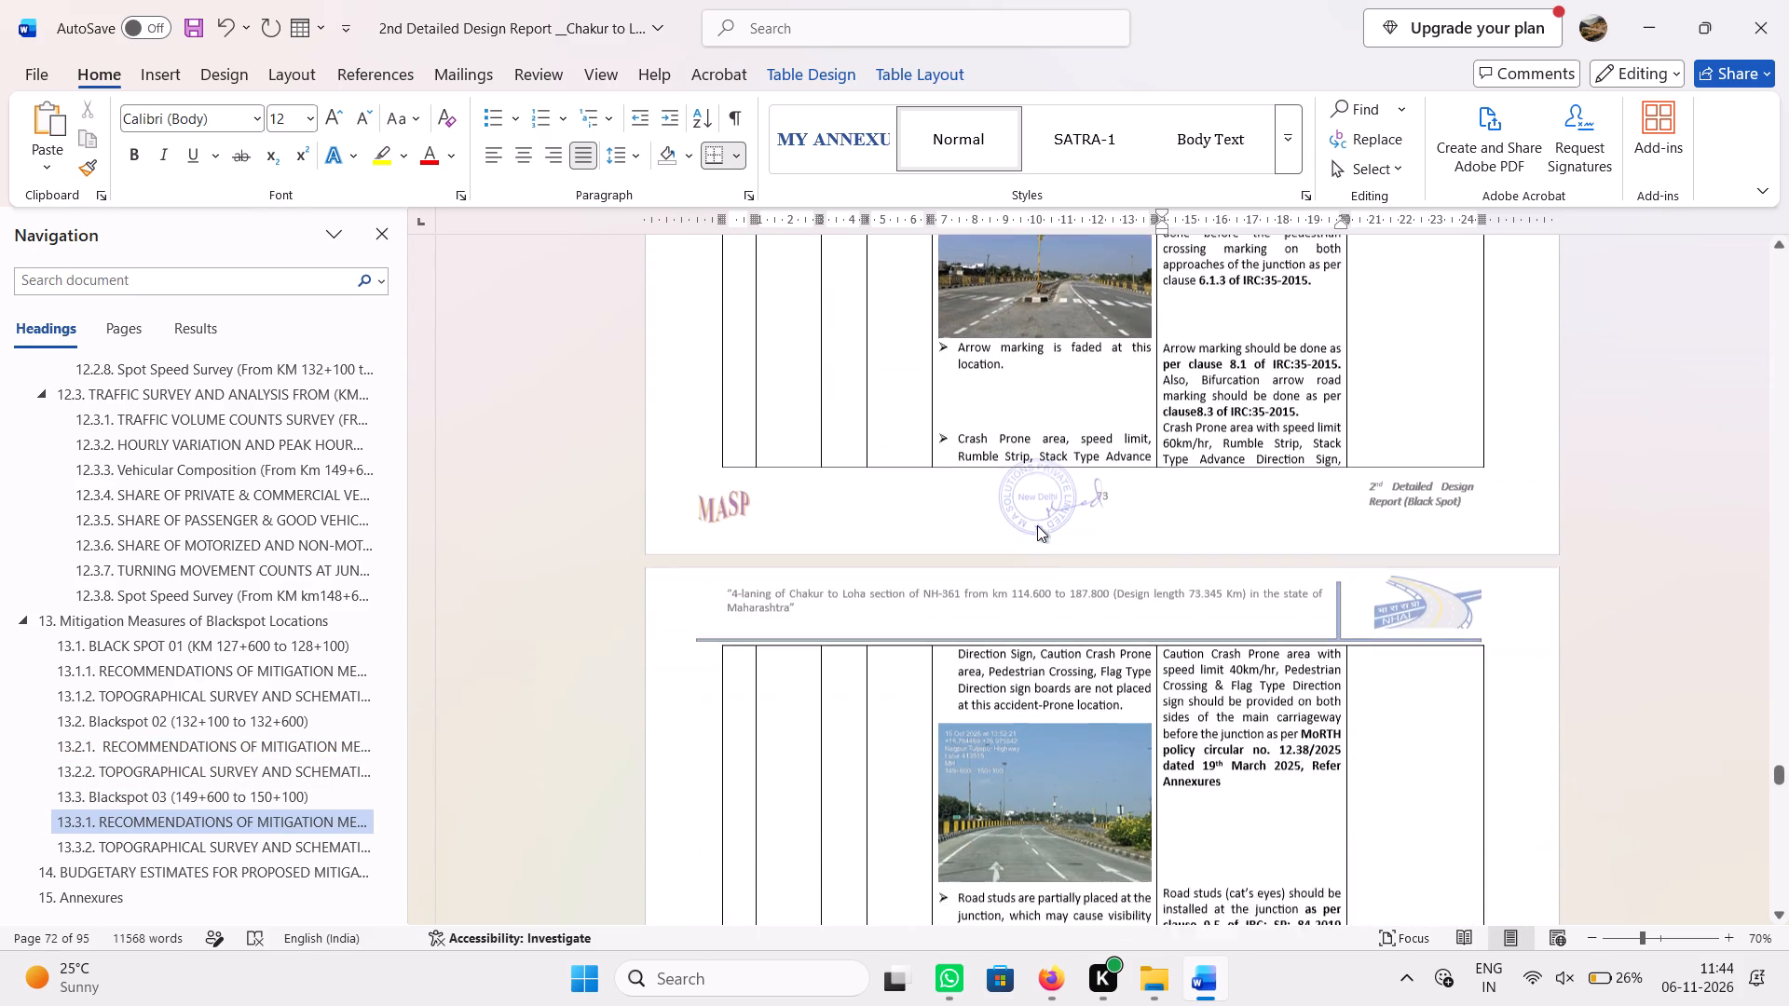
pyautogui.scroll(-18, 1037, 525)
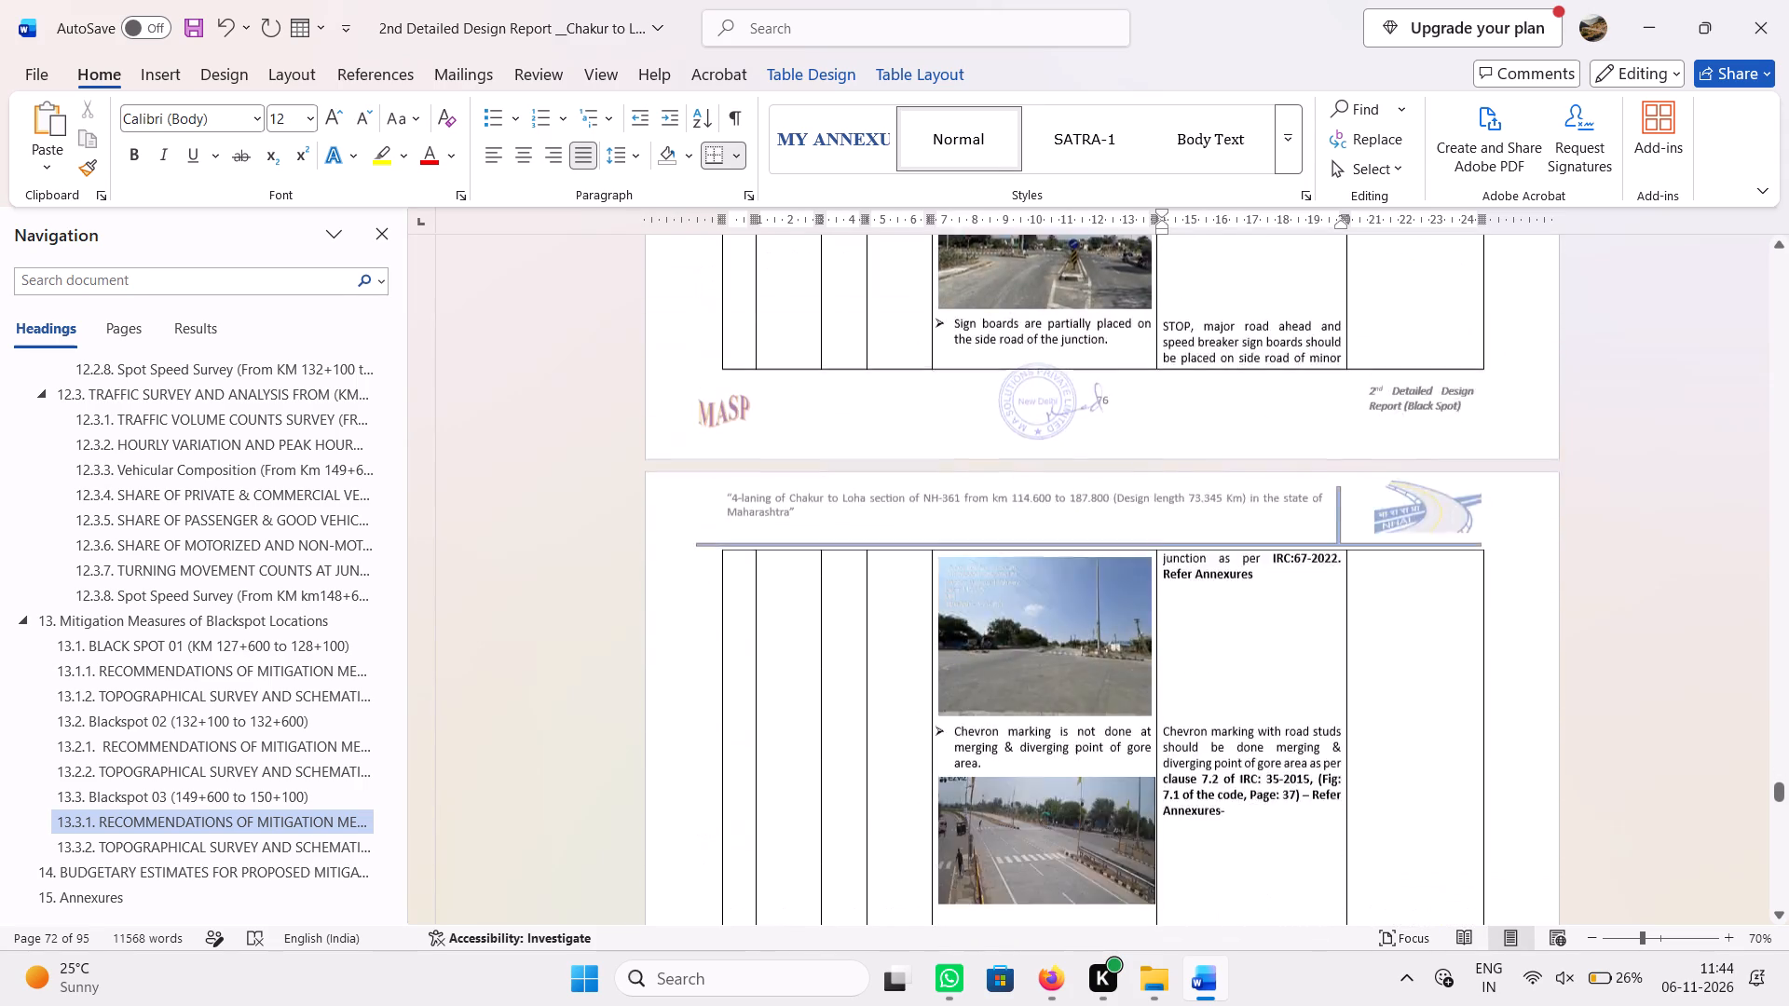
# Look over the Section 14 budgetary estimate tables, from transverse bar markings and signages to the grand total.
pyautogui.scroll(-18, 1037, 525)
pyautogui.scroll(8, 1037, 525)
pyautogui.scroll(-5, 1037, 525)
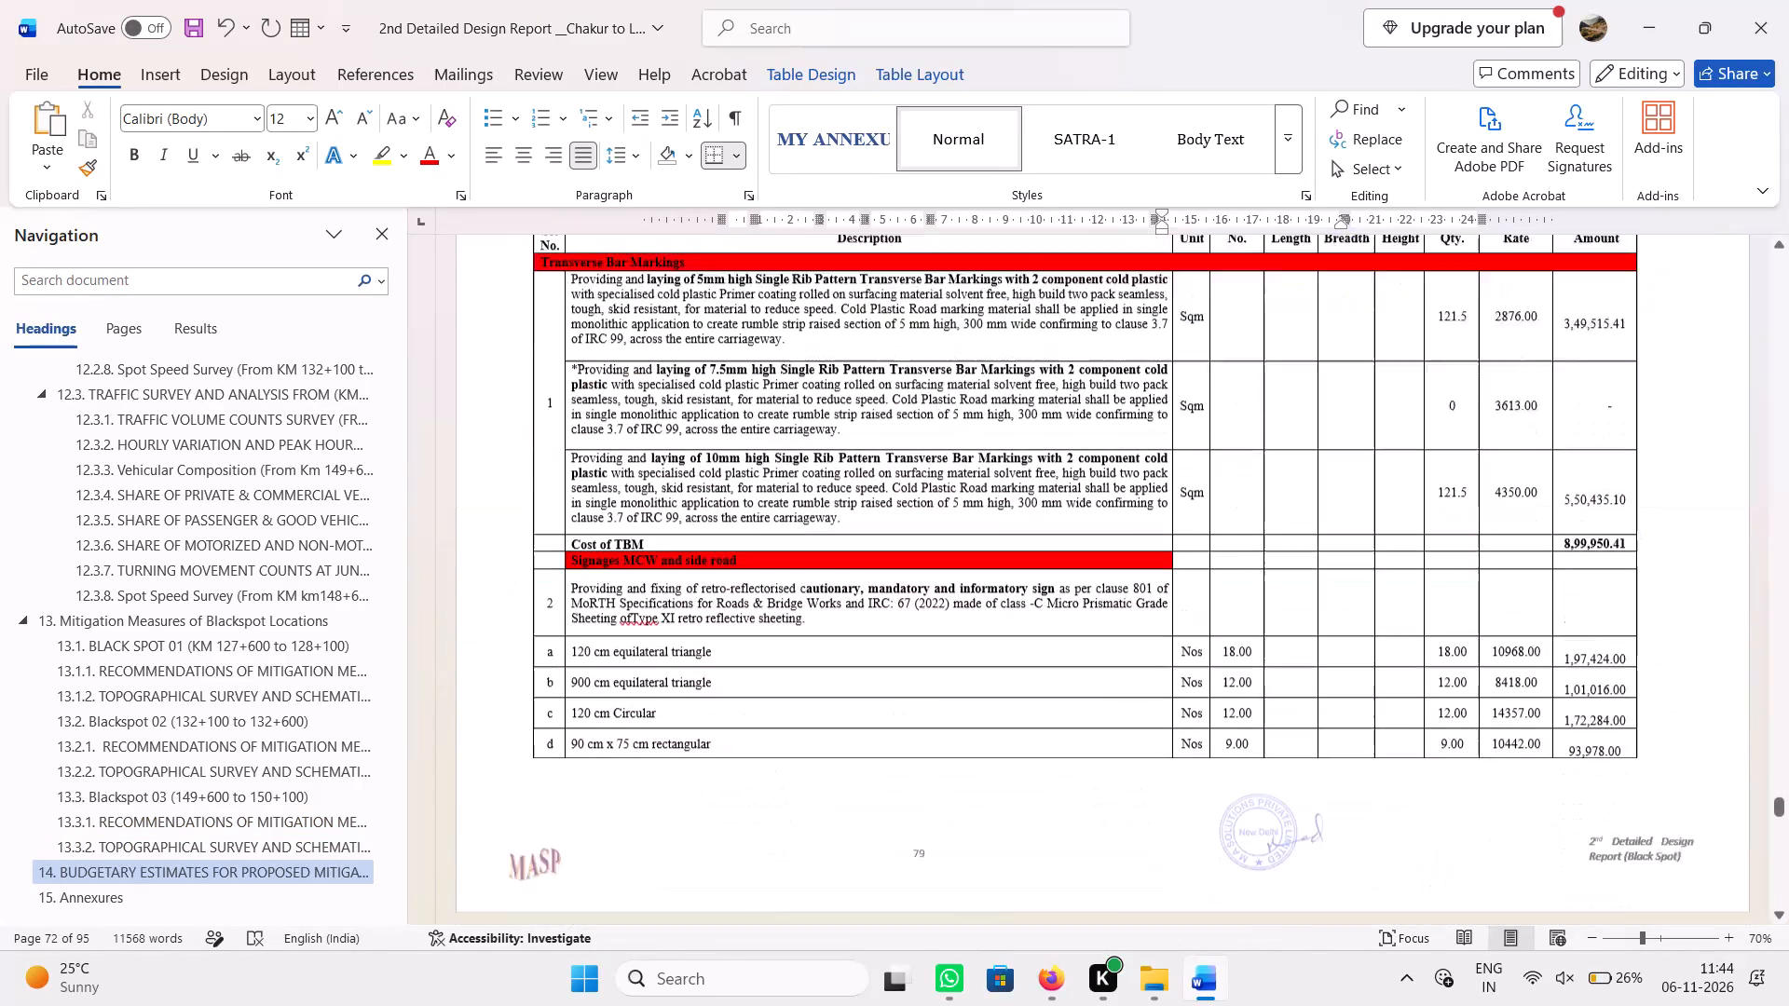
pyautogui.scroll(-7, 1025, 538)
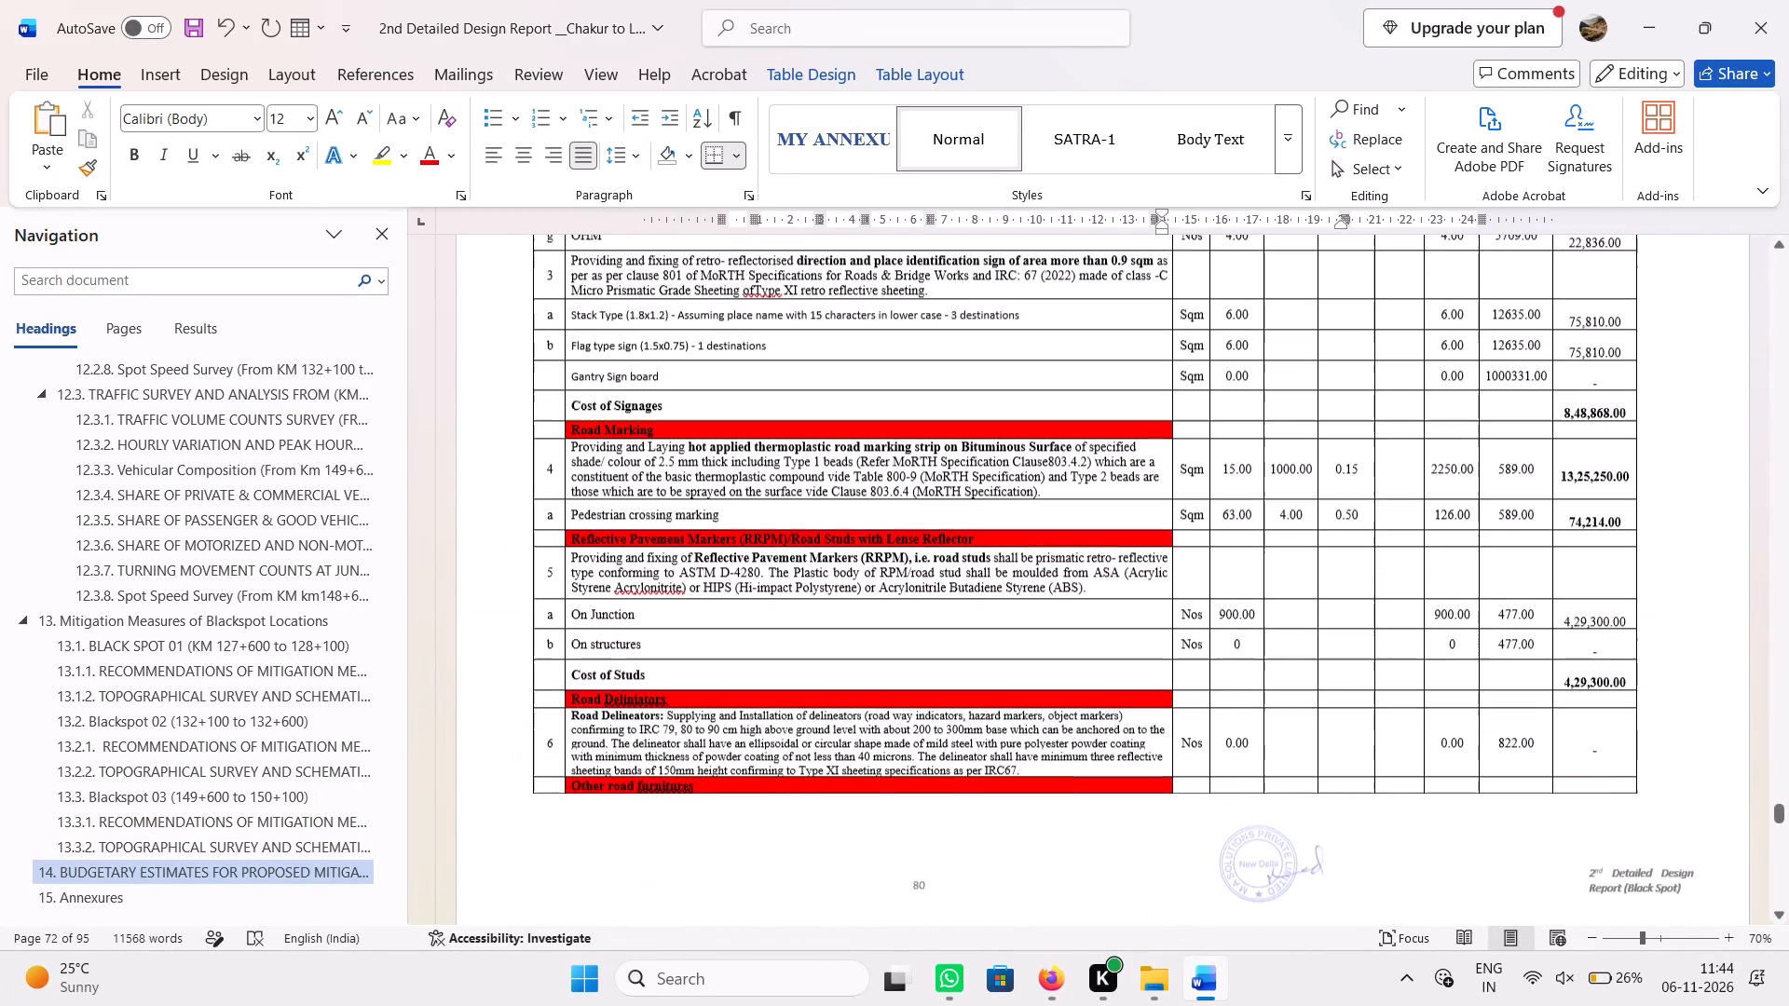
pyautogui.keyDown('ctrl'); pyautogui.scroll(-3, 1025, 538); pyautogui.keyUp('ctrl')
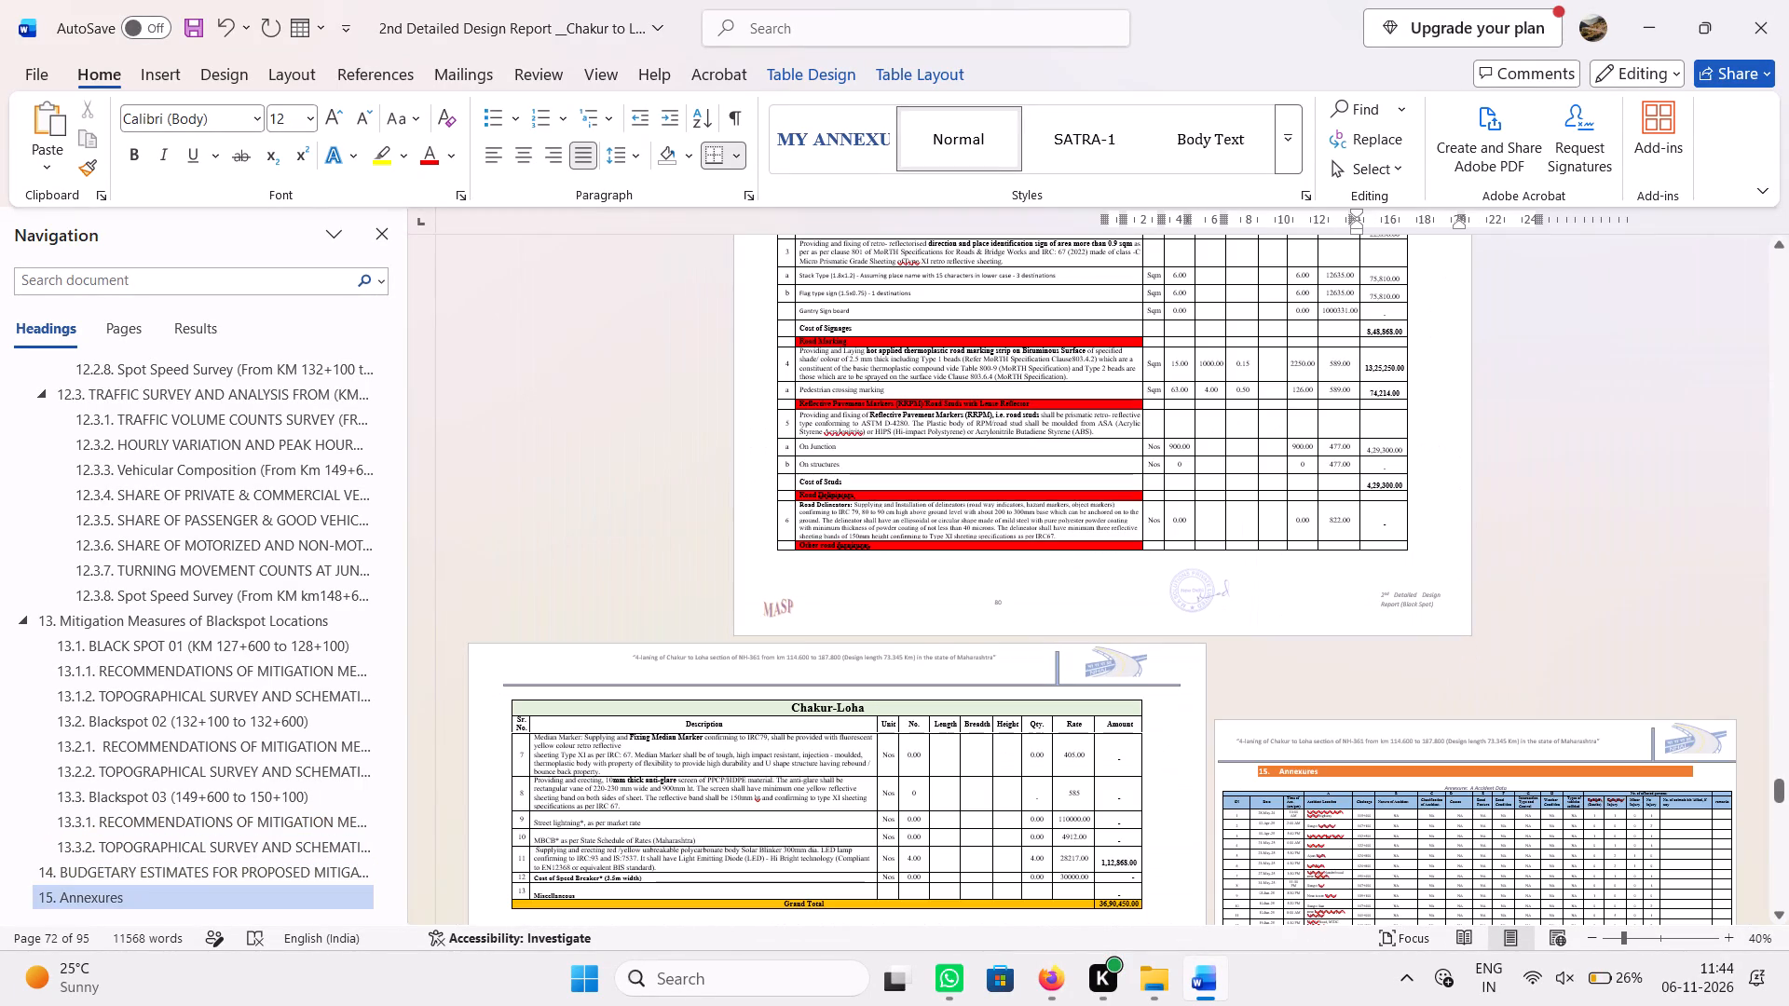
pyautogui.scroll(2, 1025, 538)
pyautogui.scroll(-6, 1025, 538)
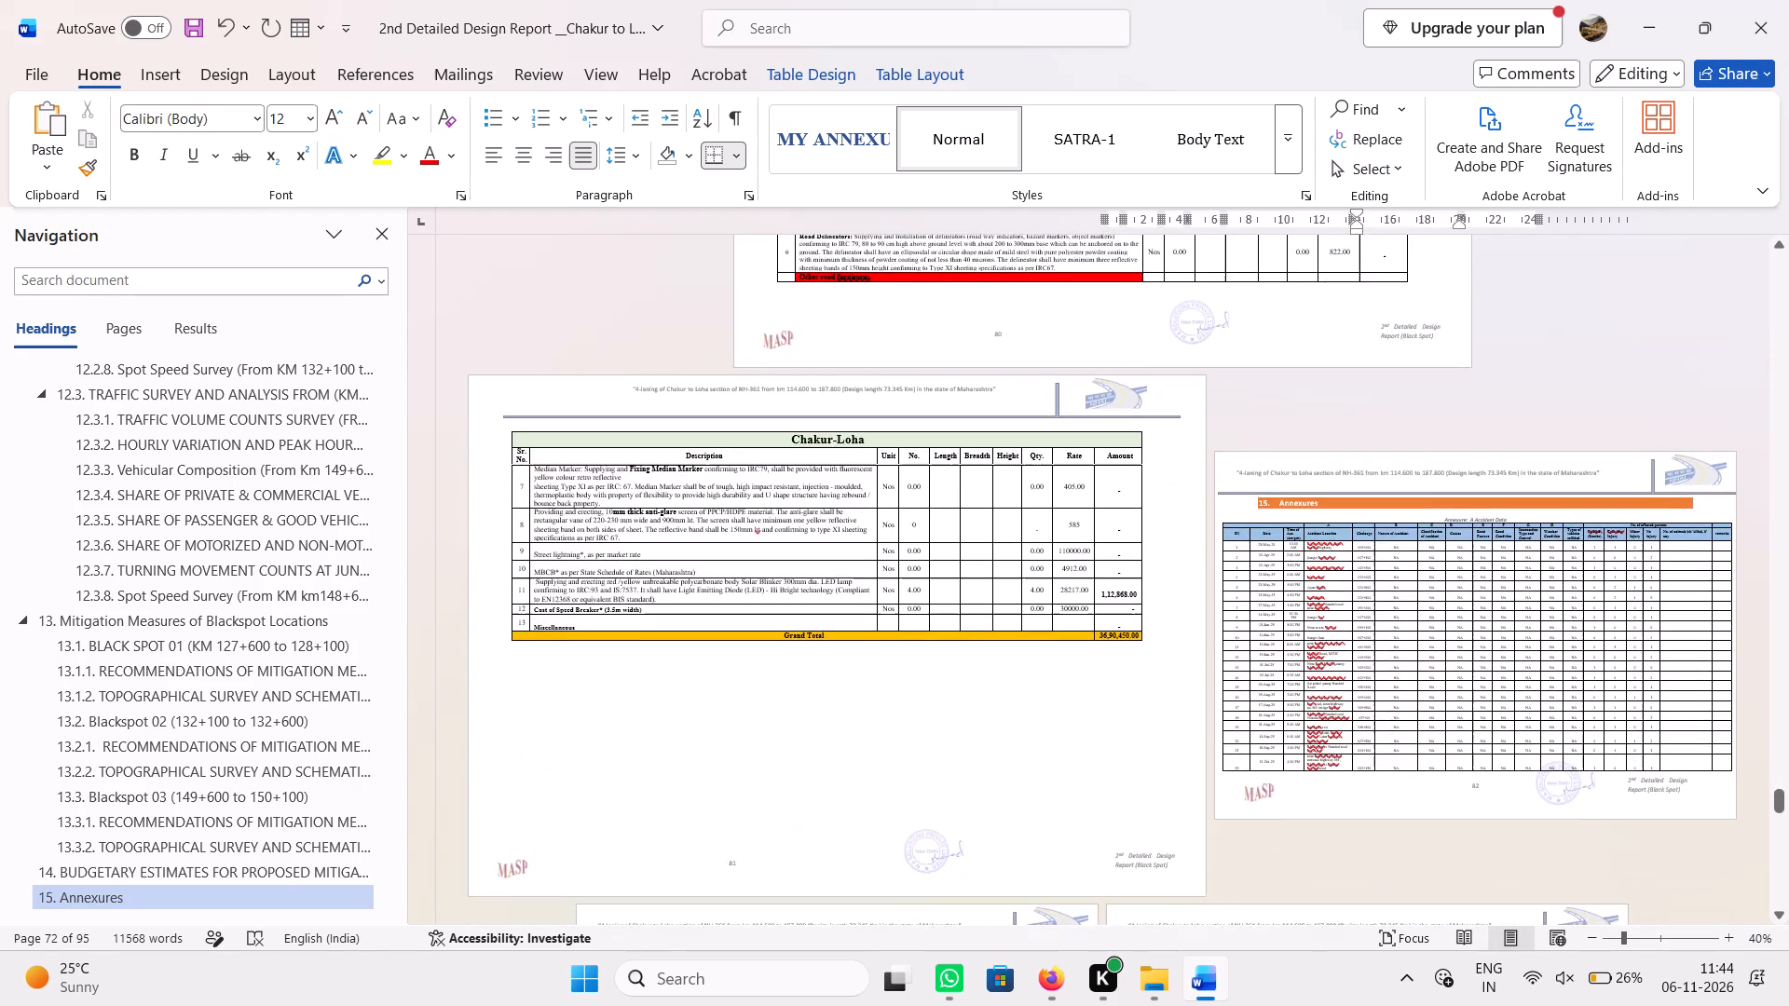
pyautogui.scroll(2, 1025, 538)
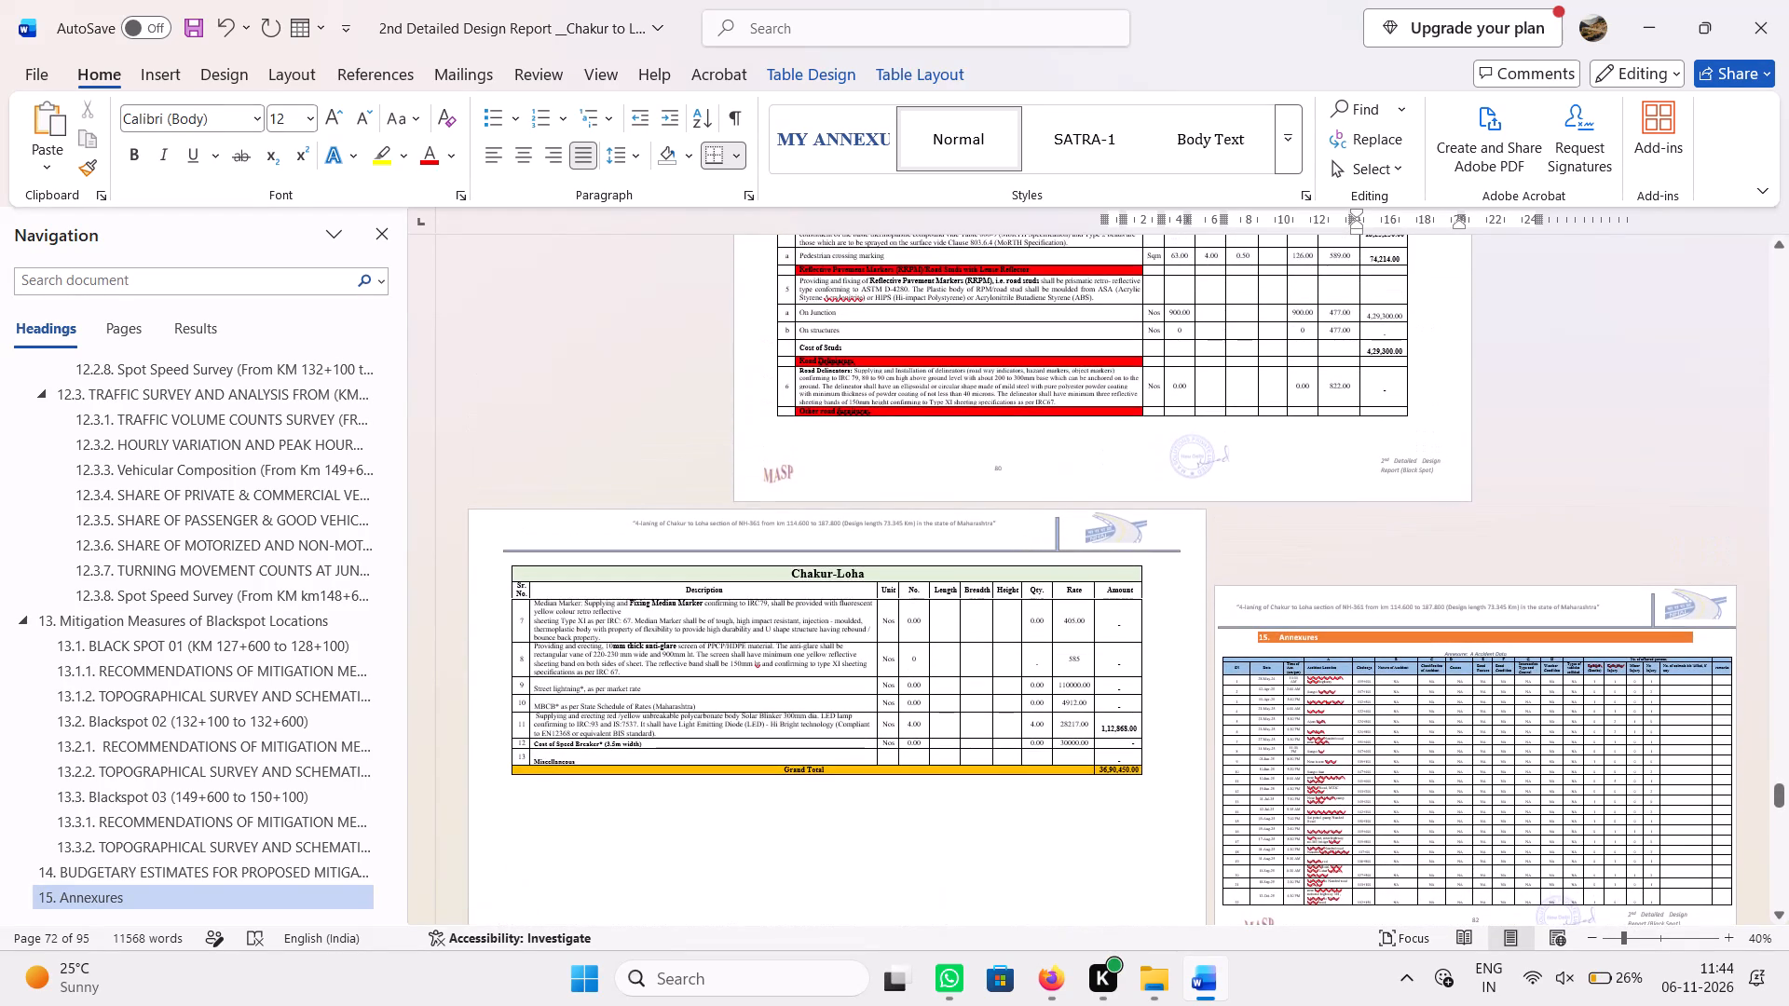
pyautogui.keyDown('ctrl'); pyautogui.scroll(6, 1601, 726); pyautogui.keyUp('ctrl')
pyautogui.scroll(-10, 1547, 673)
# Look through the Annexure A Accident Data table in Section 15, including its continuation on the following page.
pyautogui.scroll(-3, 1218, 673)
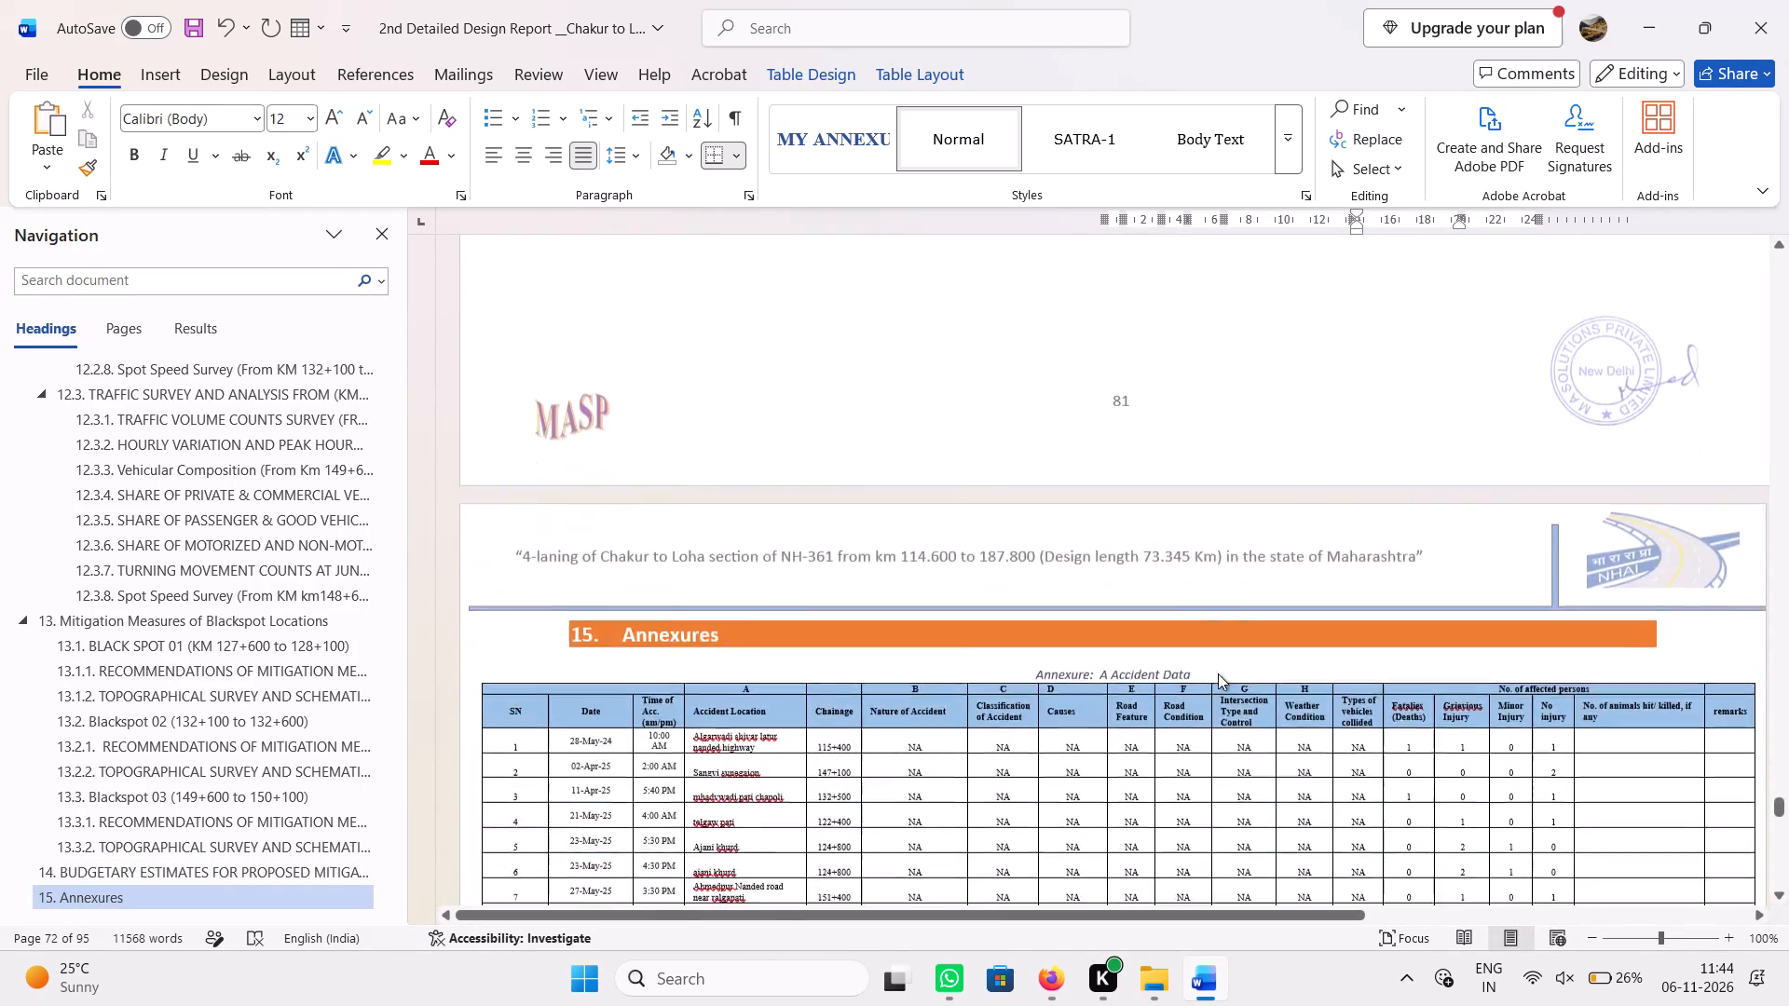
pyautogui.scroll(-1, 1218, 673)
pyautogui.click(698, 483)
pyautogui.click(703, 460)
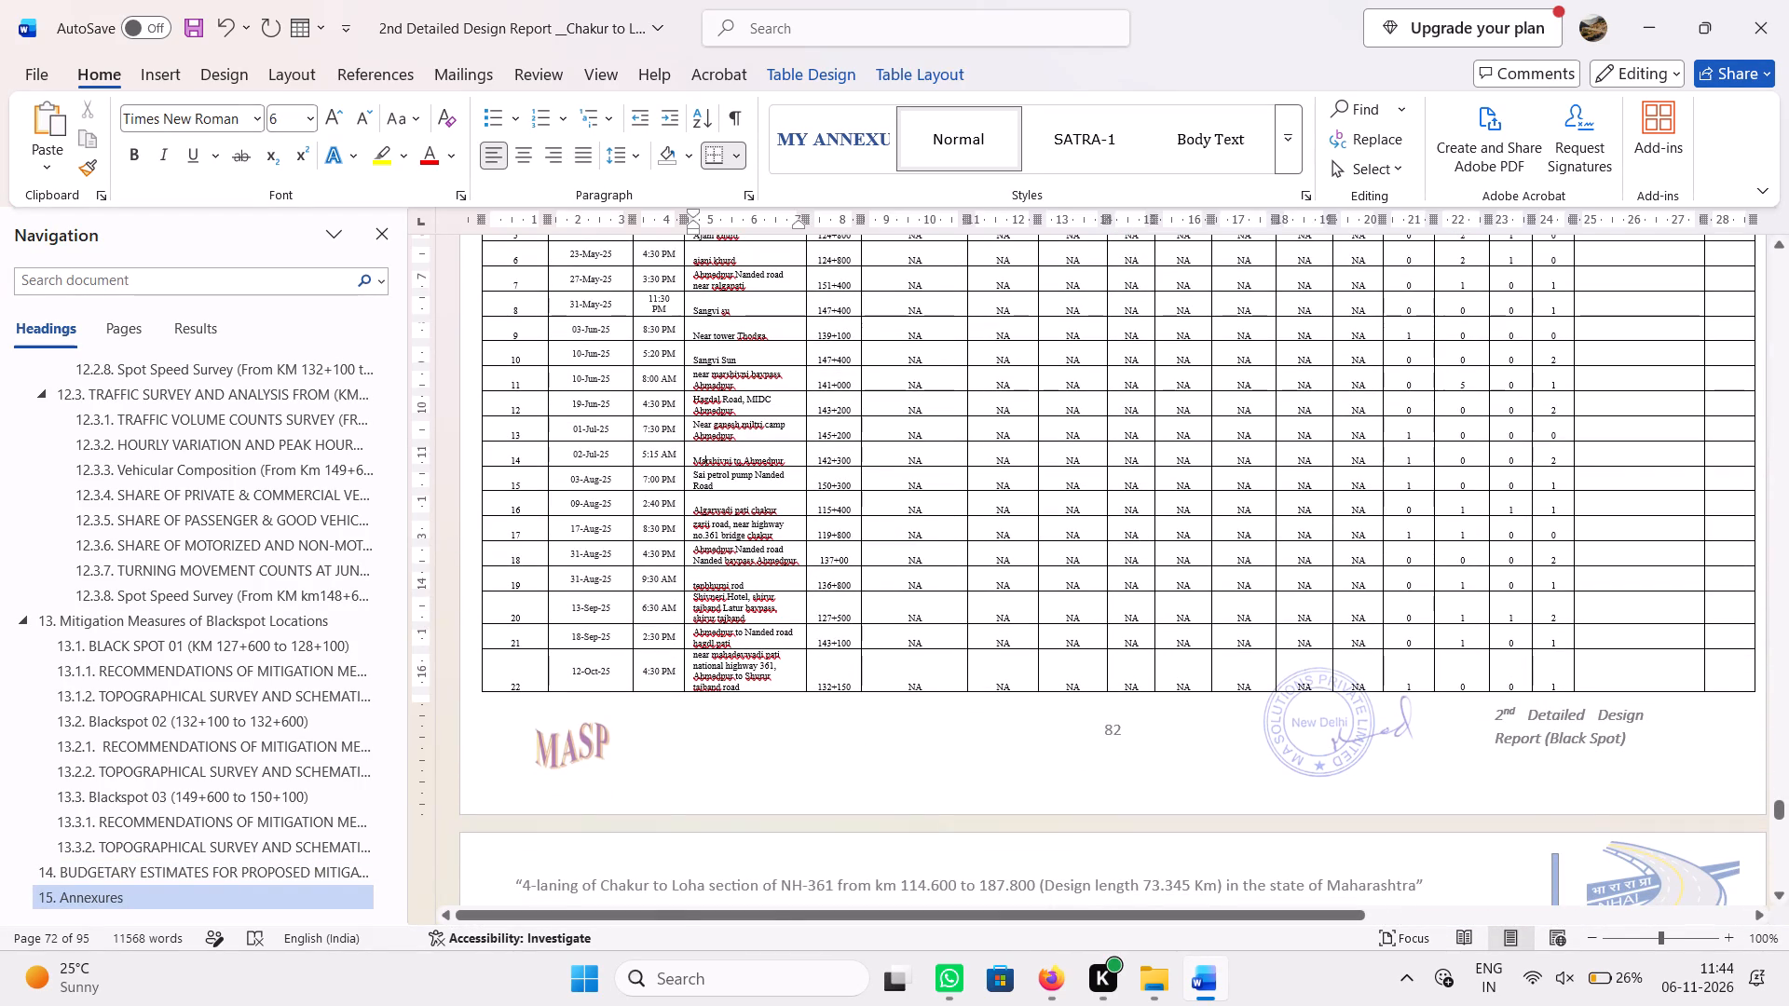
pyautogui.keyDown('ctrl'); pyautogui.scroll(-3, 722, 460); pyautogui.keyUp('ctrl')
pyautogui.scroll(1, 891, 482)
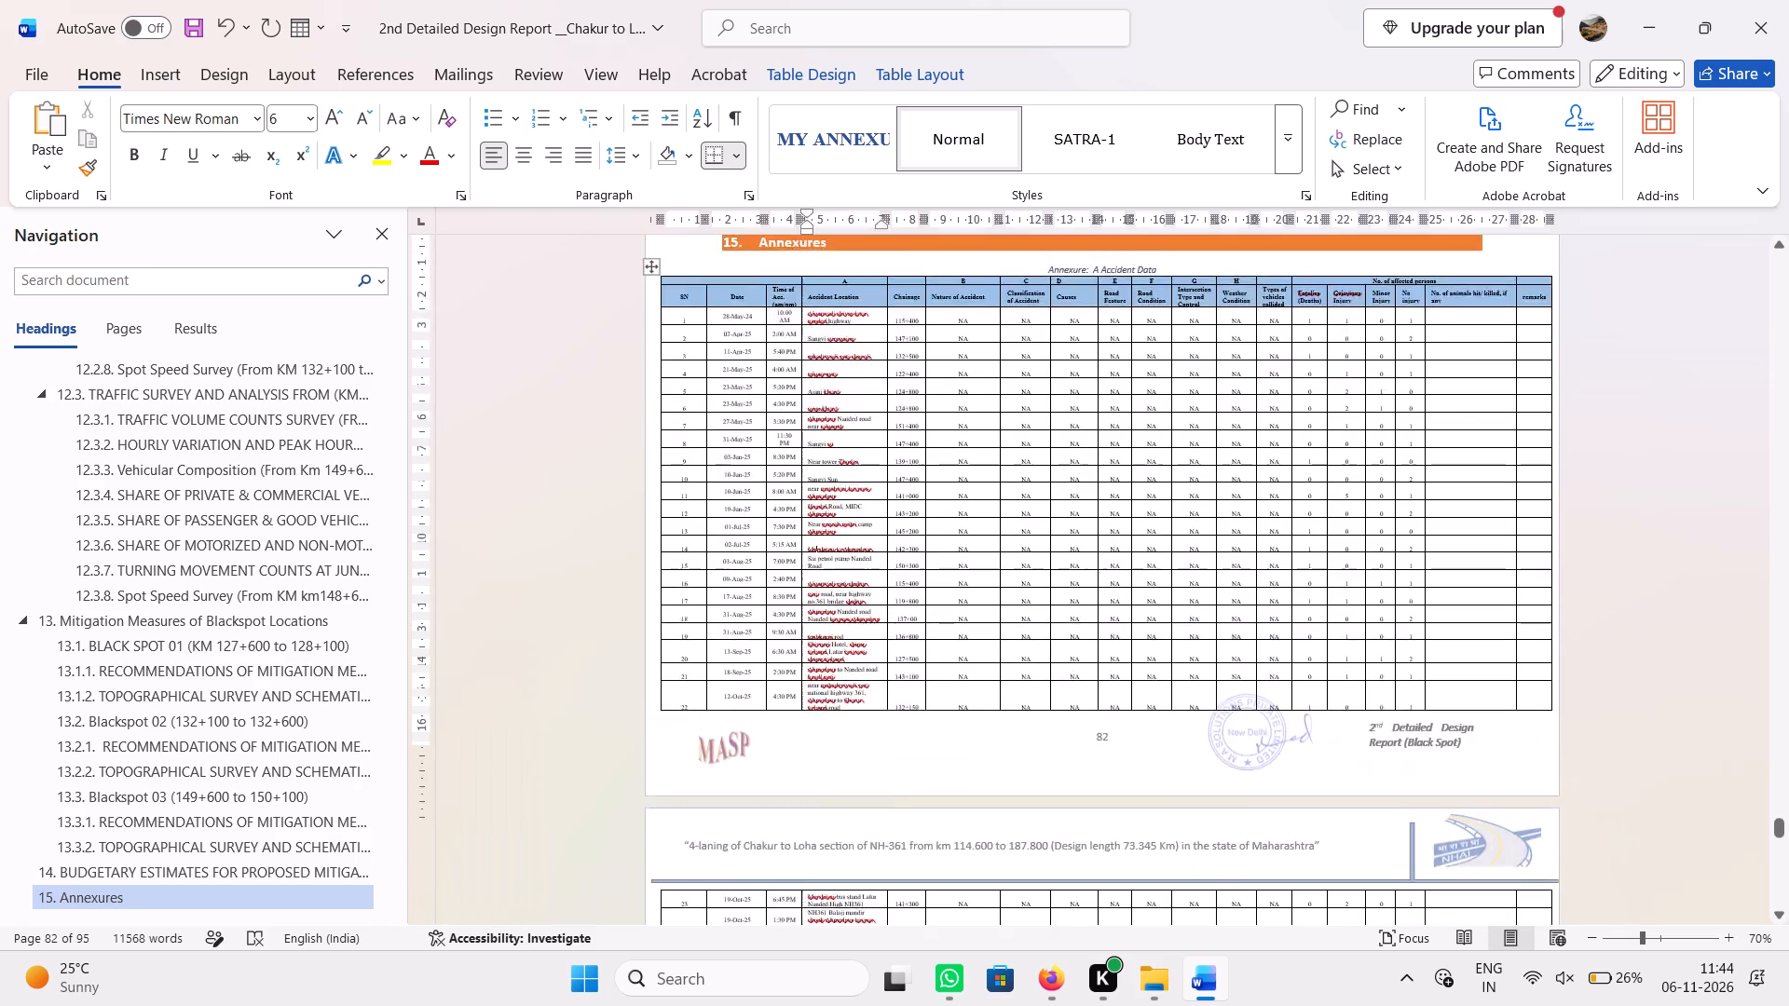
# Delete the empty remarks column from the Annexure A Accident Data table.
pyautogui.scroll(1, 891, 482)
pyautogui.keyDown('ctrl'); pyautogui.scroll(2, 1503, 483); pyautogui.keyUp('ctrl')
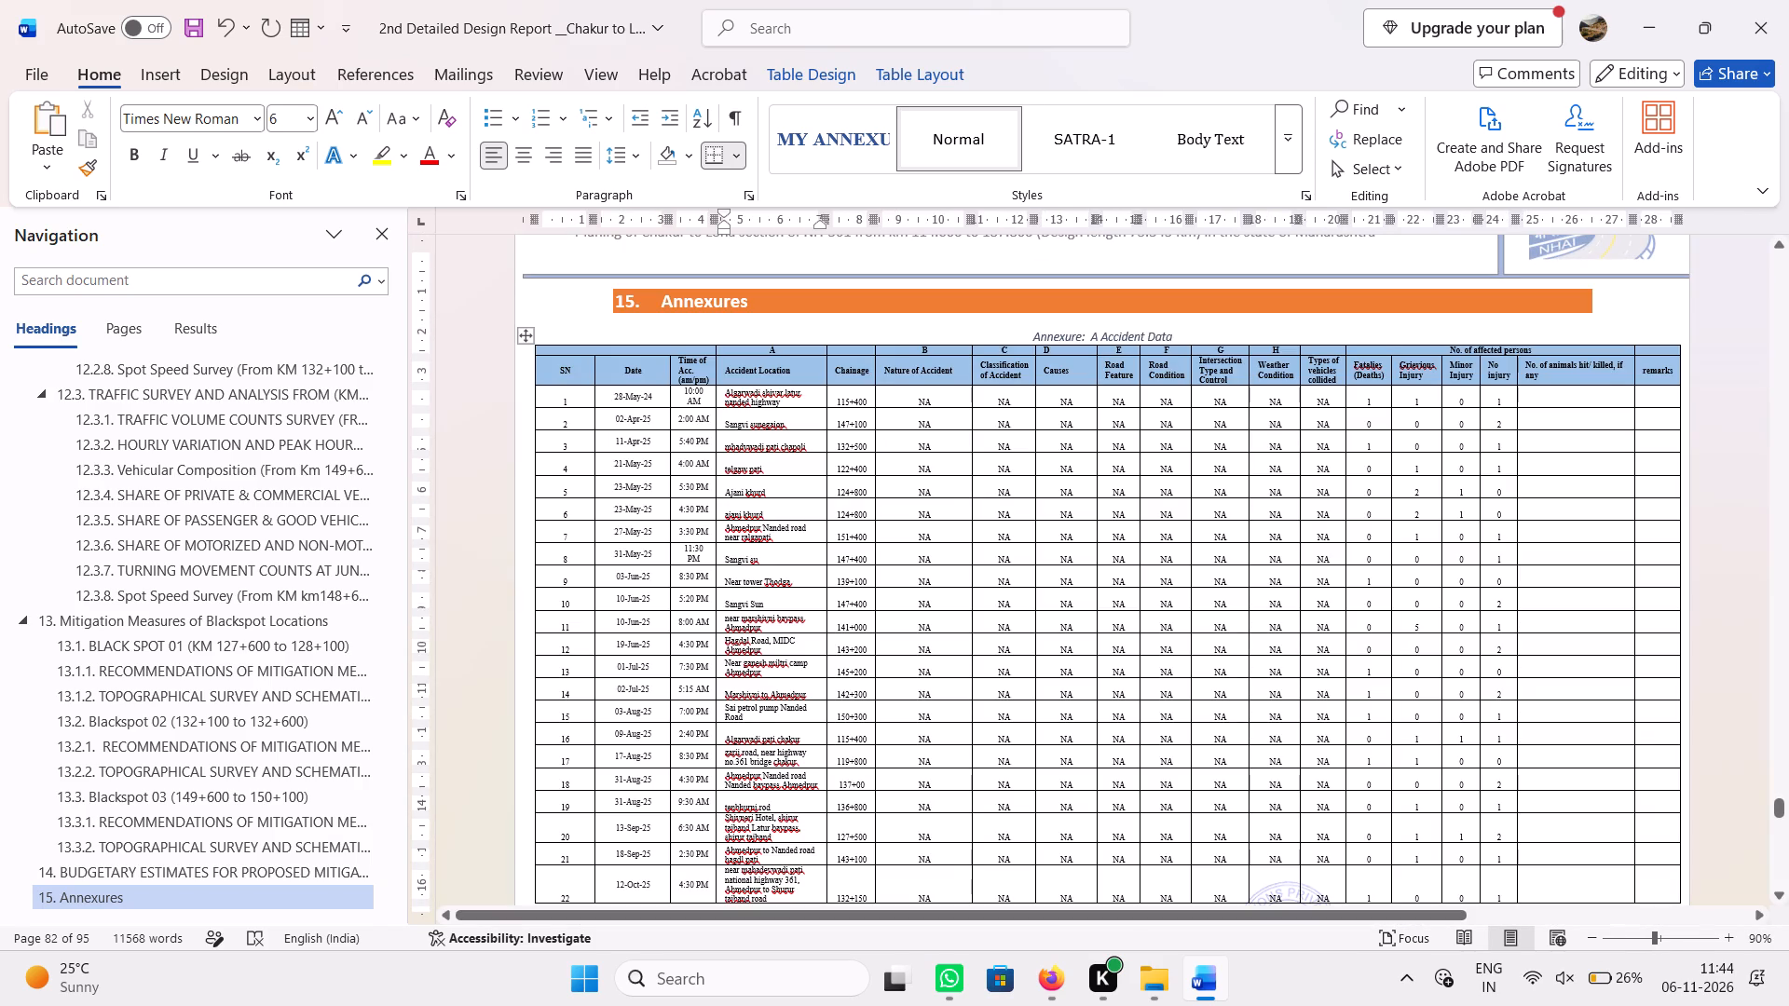
pyautogui.moveTo(1595, 375); pyautogui.dragTo(1644, 367)
pyautogui.click(1558, 370)
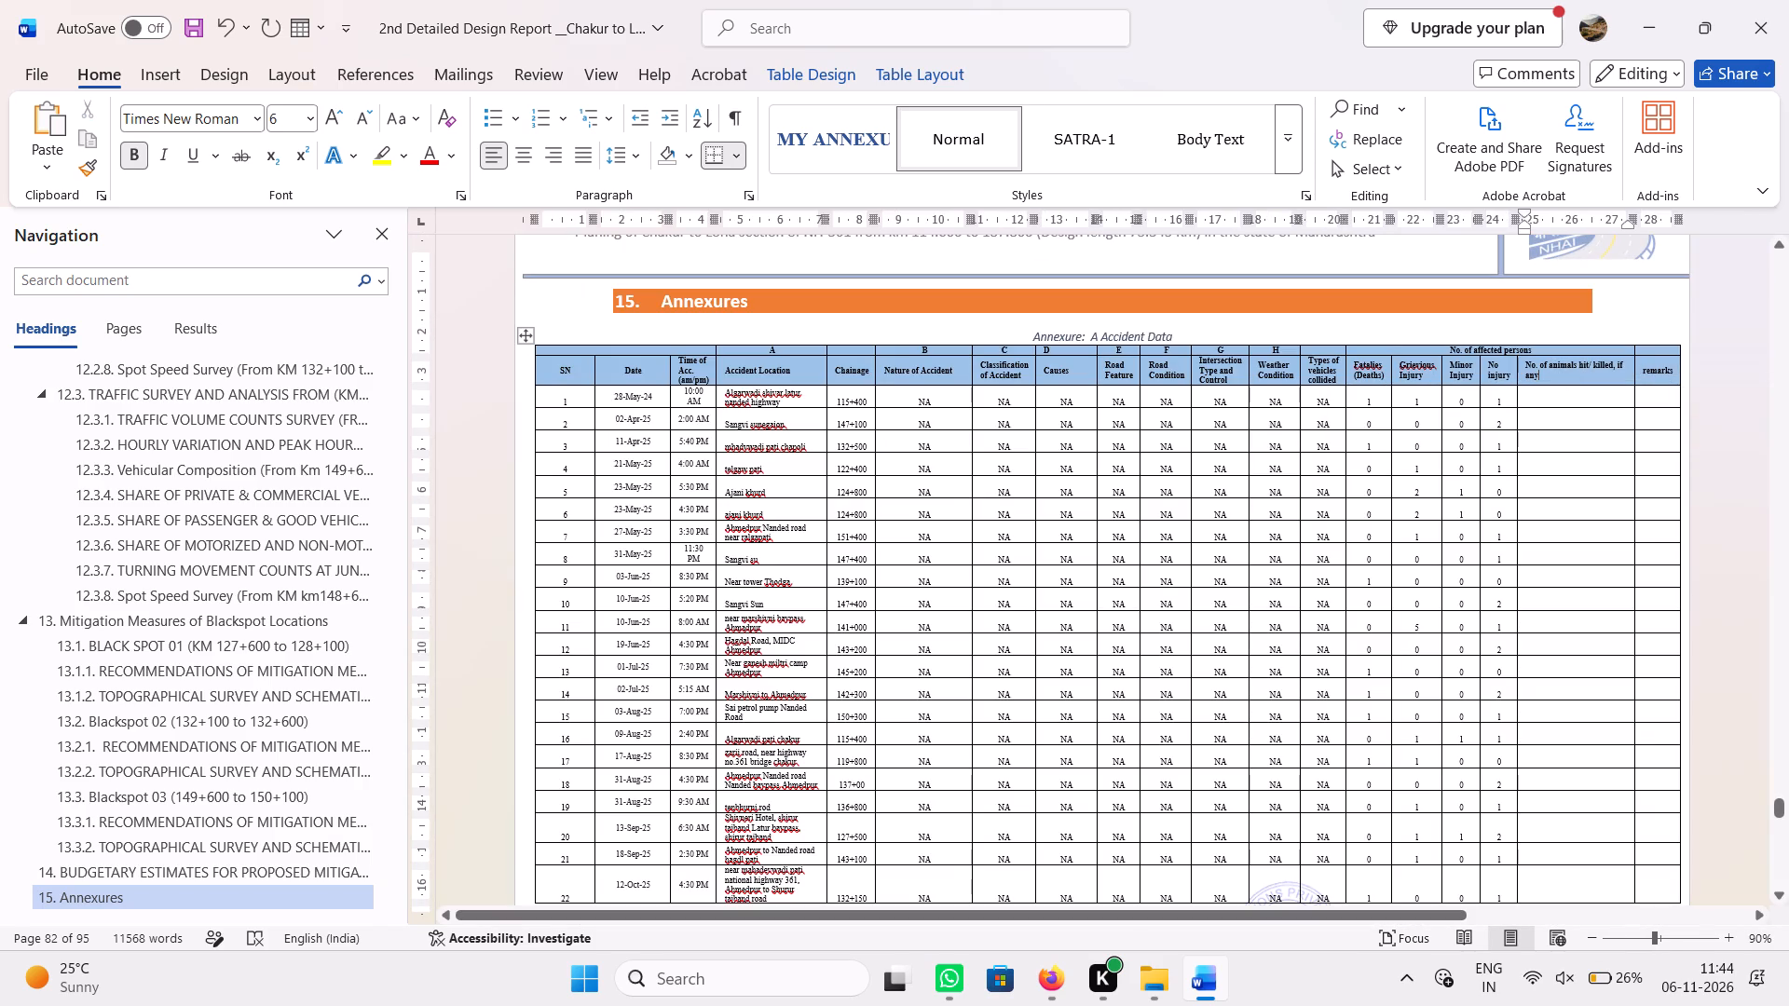
pyautogui.rightClick(1648, 368)
pyautogui.click(1567, 274)
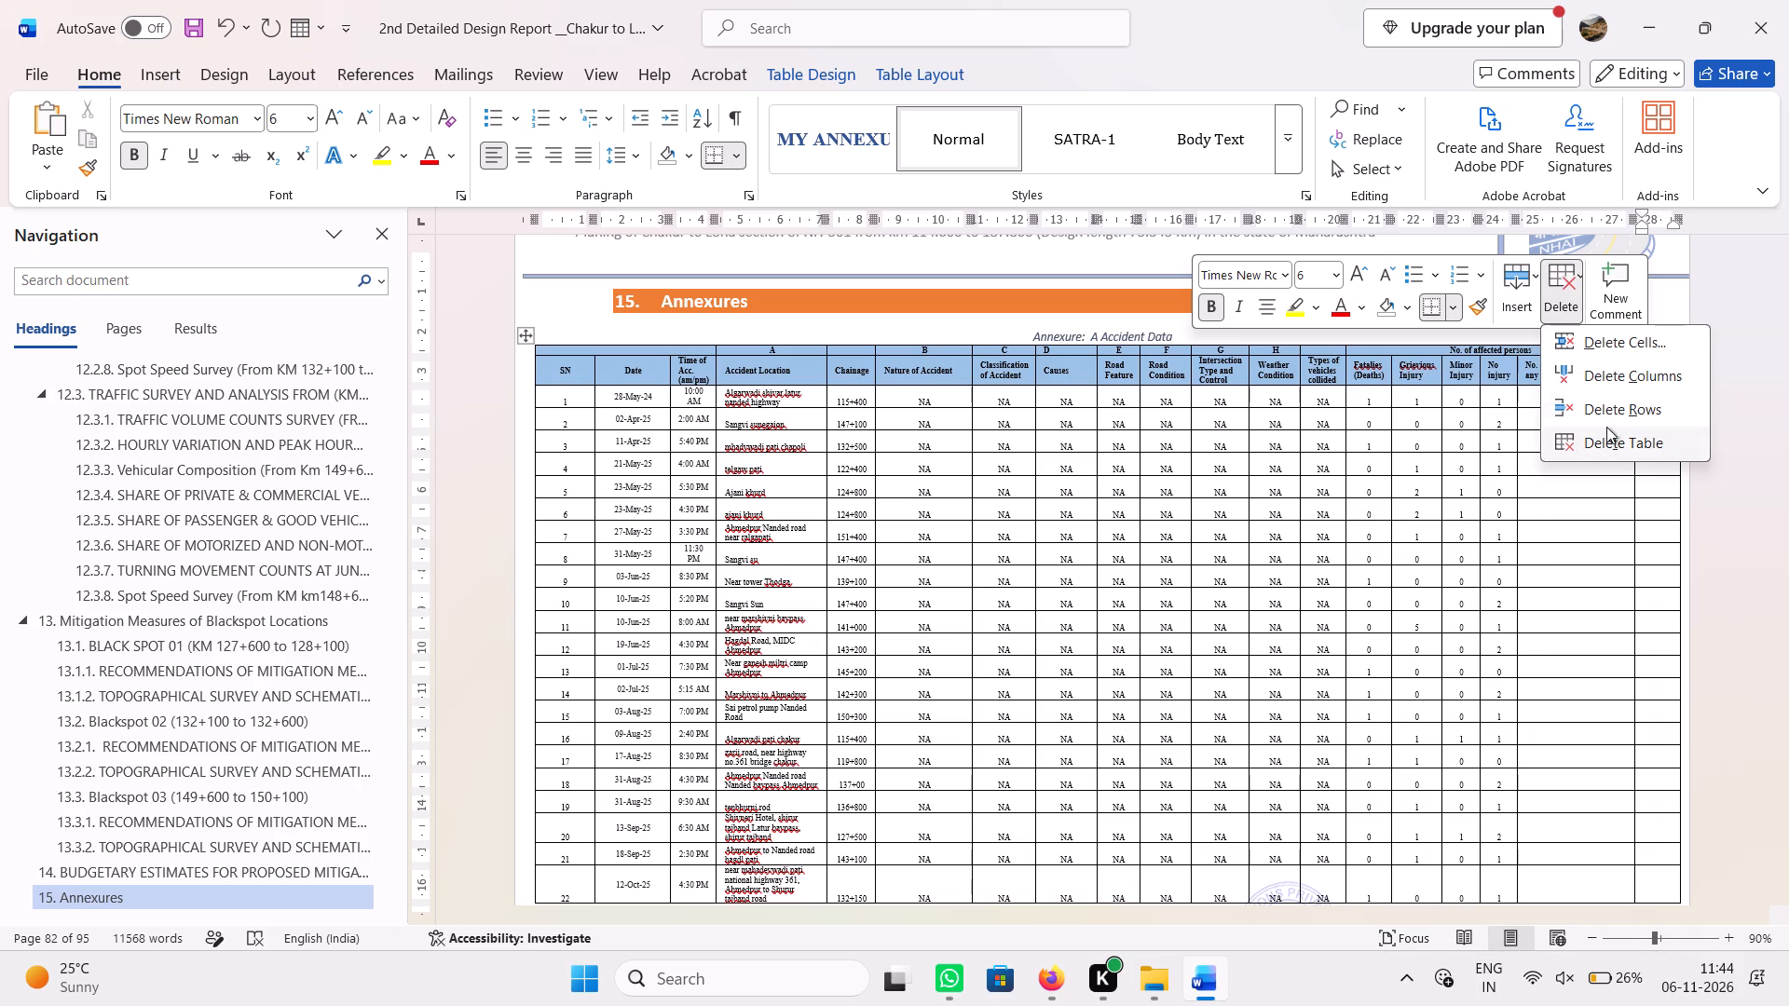
pyautogui.click(1616, 379)
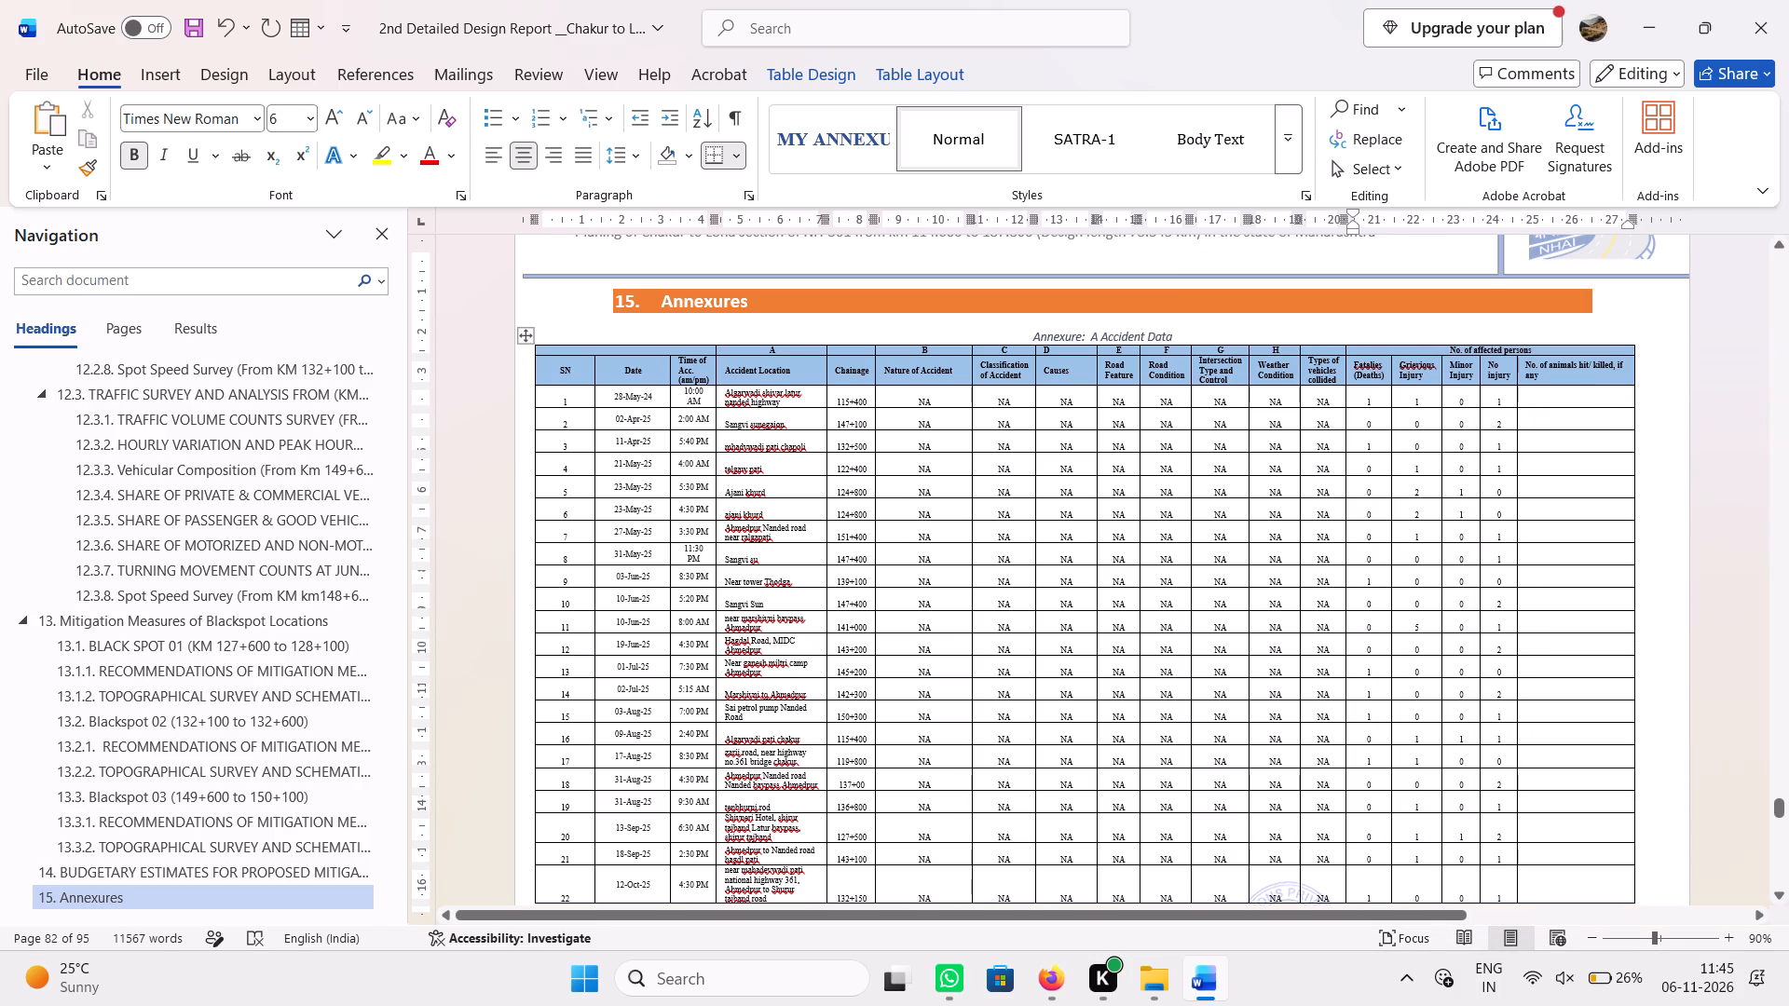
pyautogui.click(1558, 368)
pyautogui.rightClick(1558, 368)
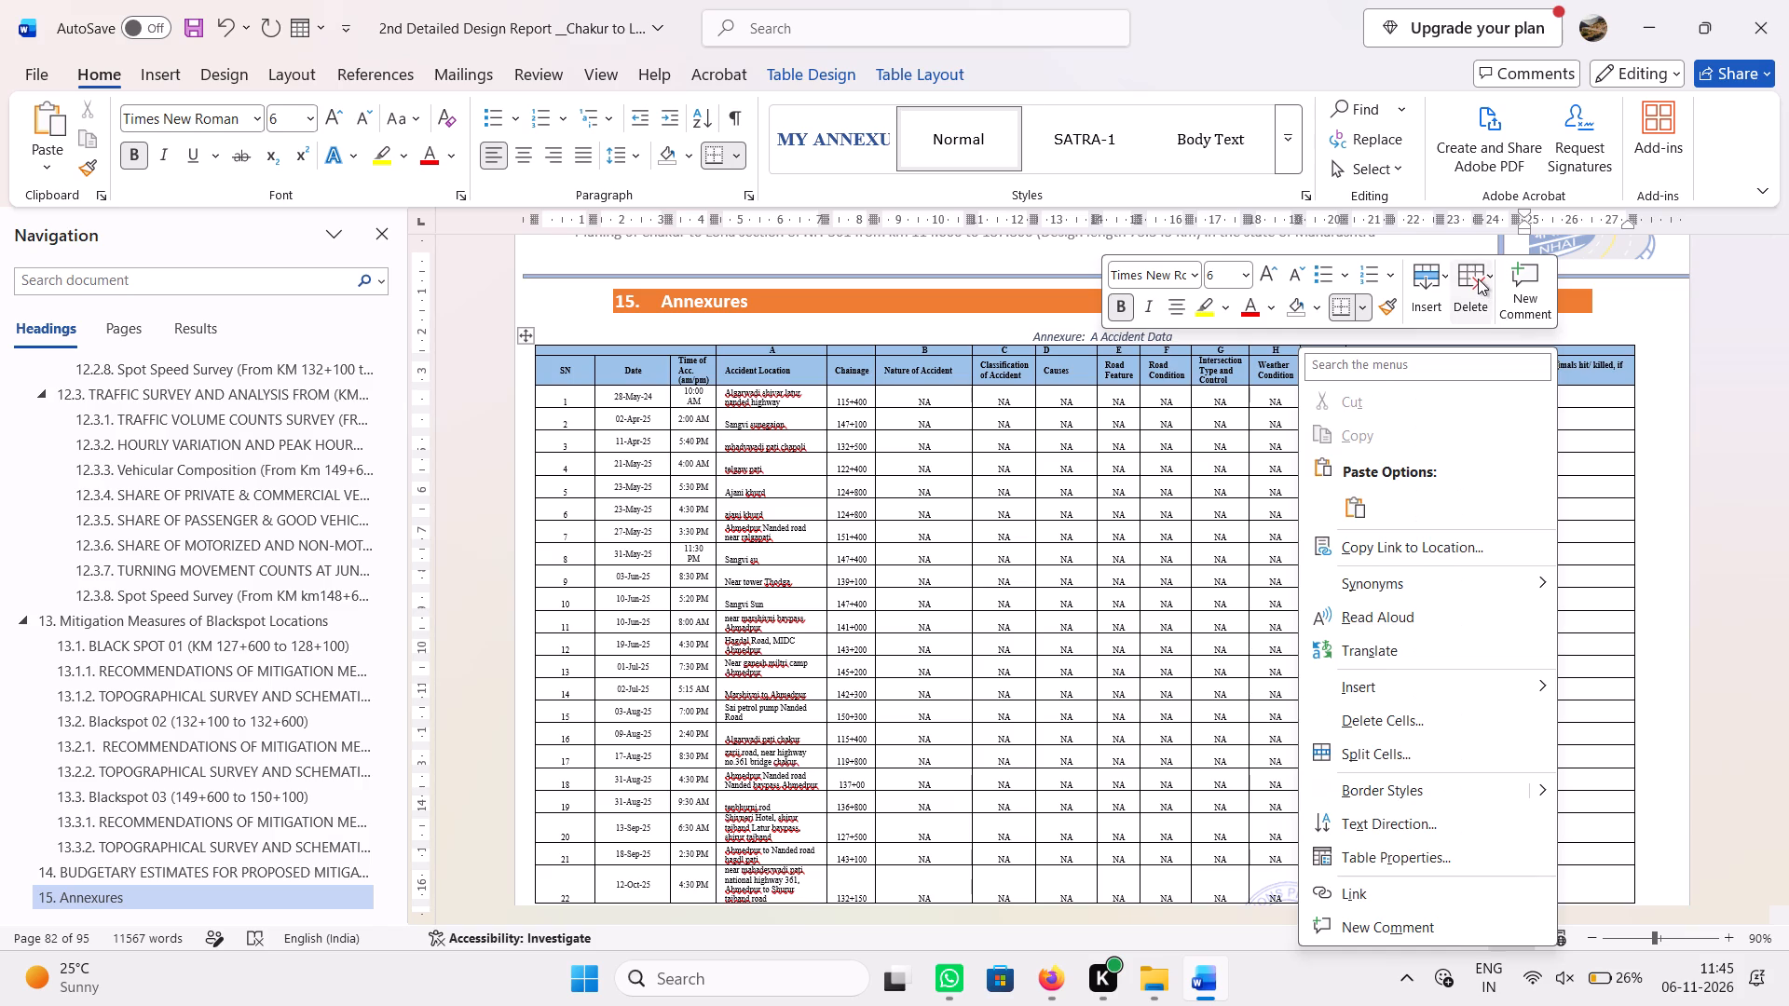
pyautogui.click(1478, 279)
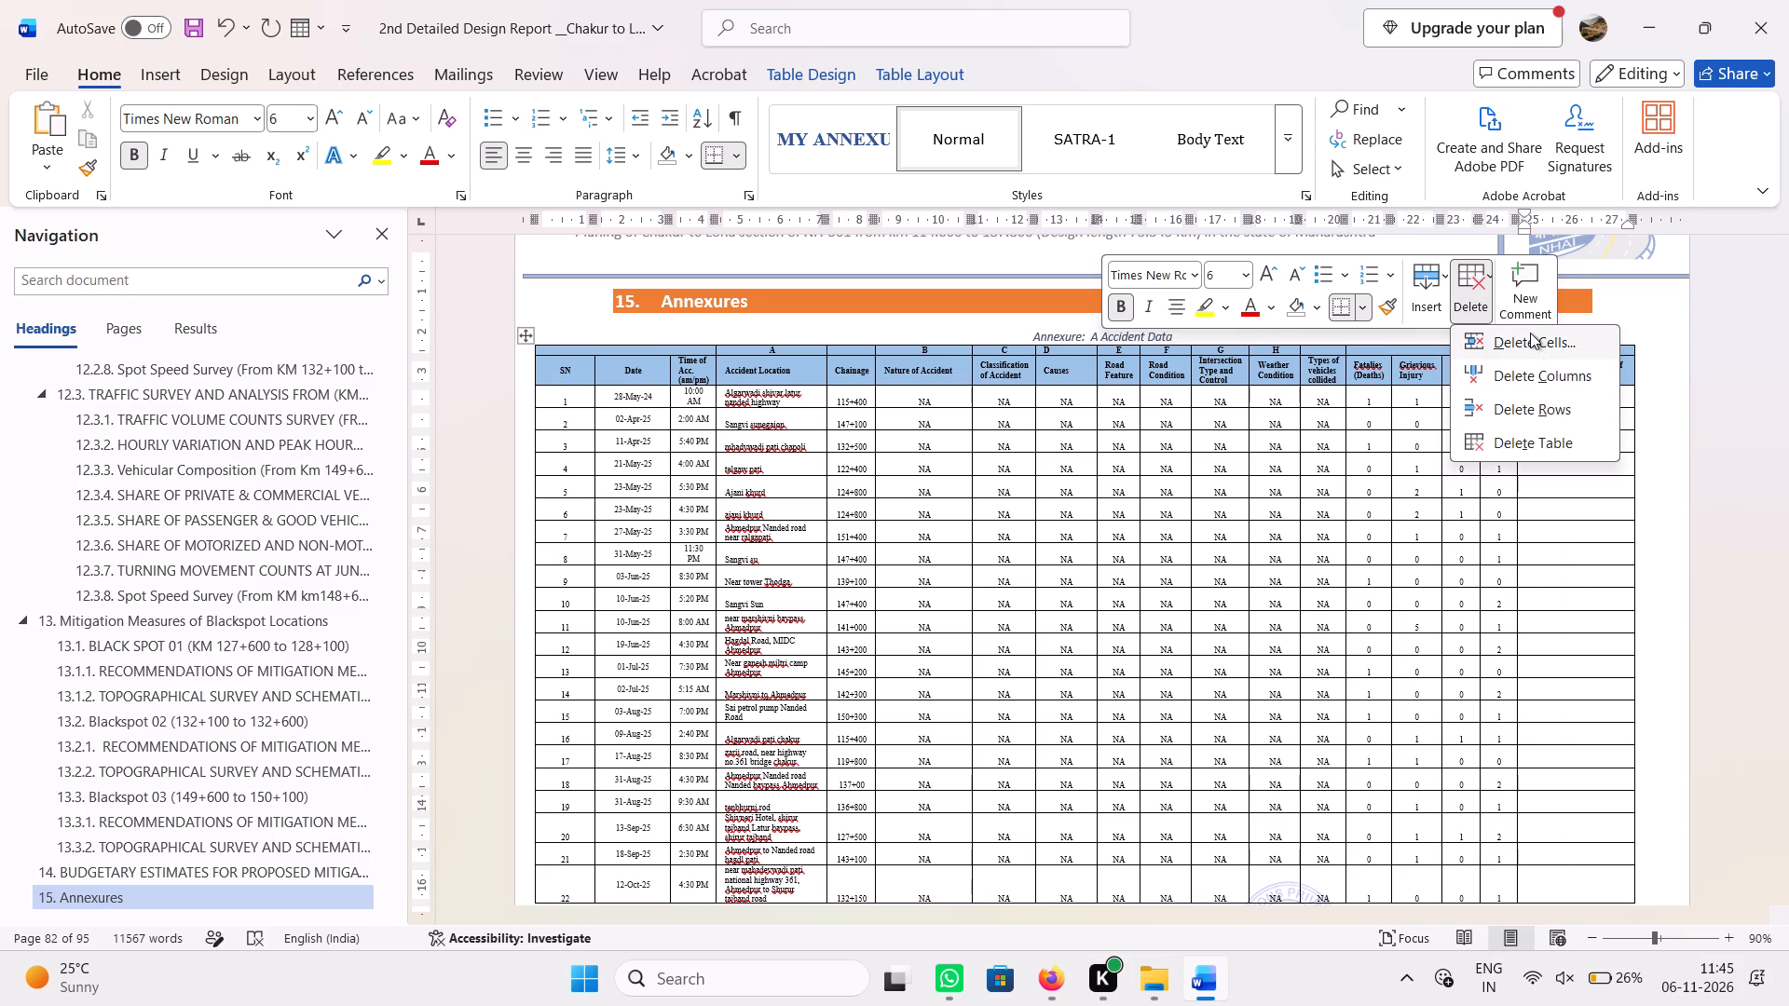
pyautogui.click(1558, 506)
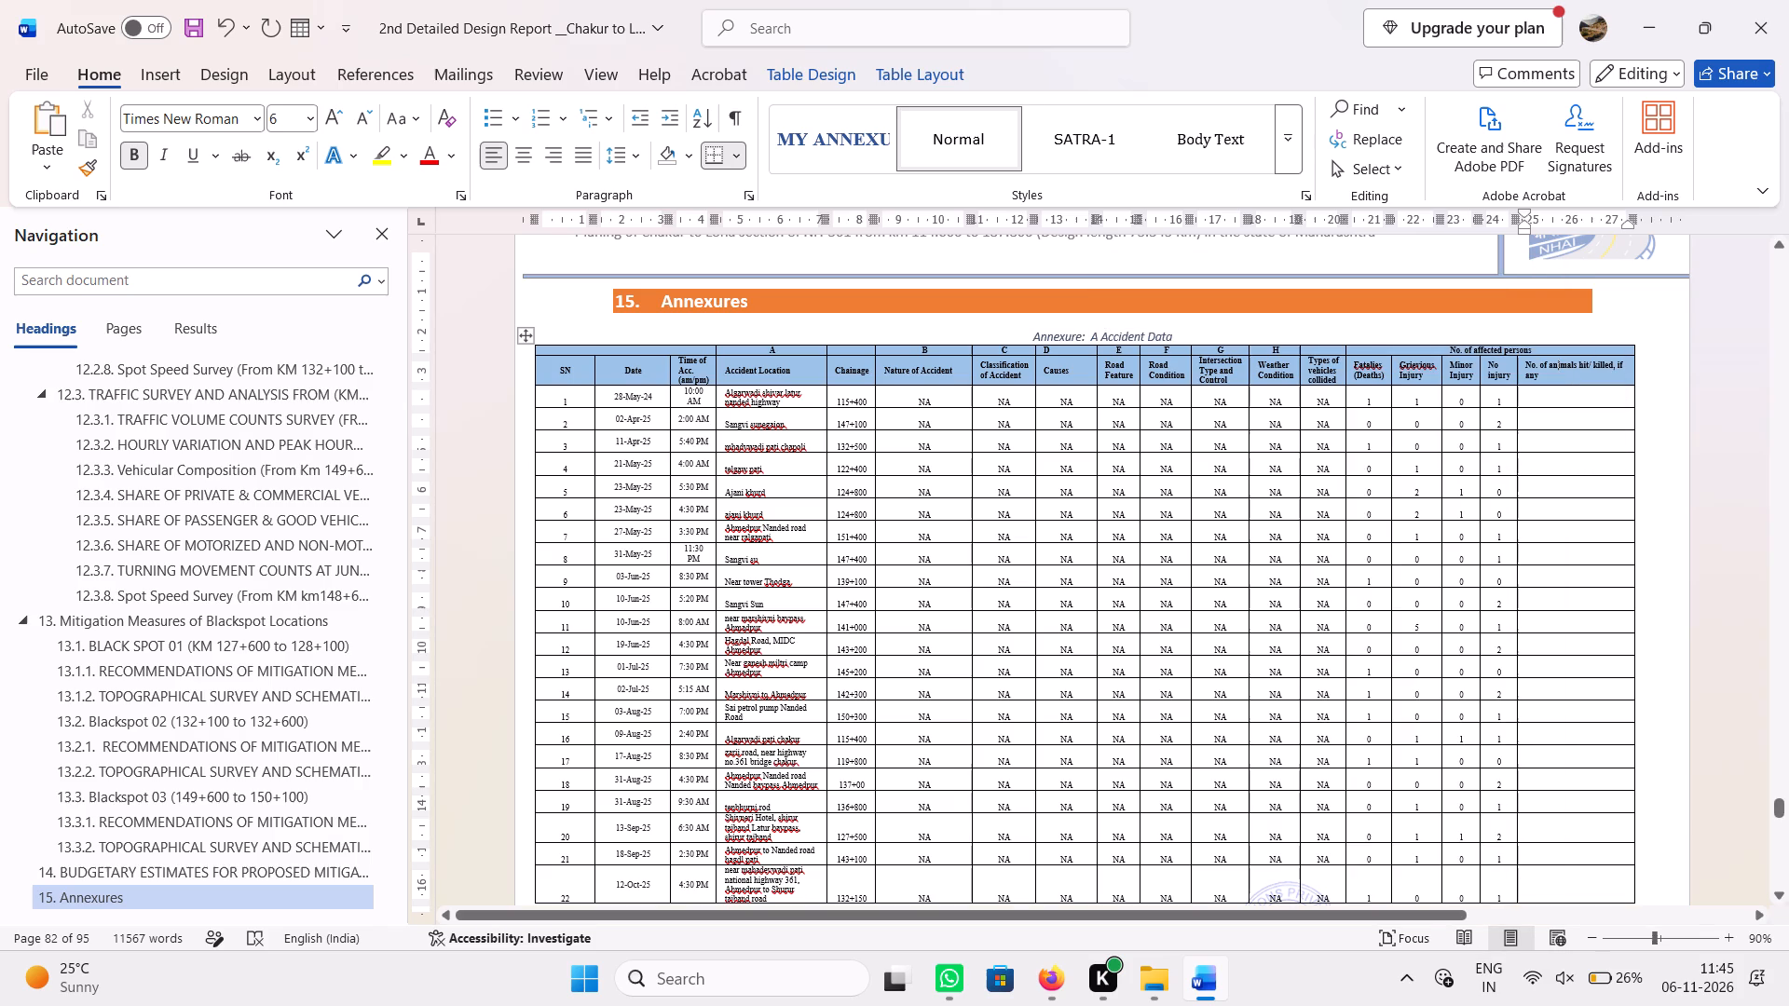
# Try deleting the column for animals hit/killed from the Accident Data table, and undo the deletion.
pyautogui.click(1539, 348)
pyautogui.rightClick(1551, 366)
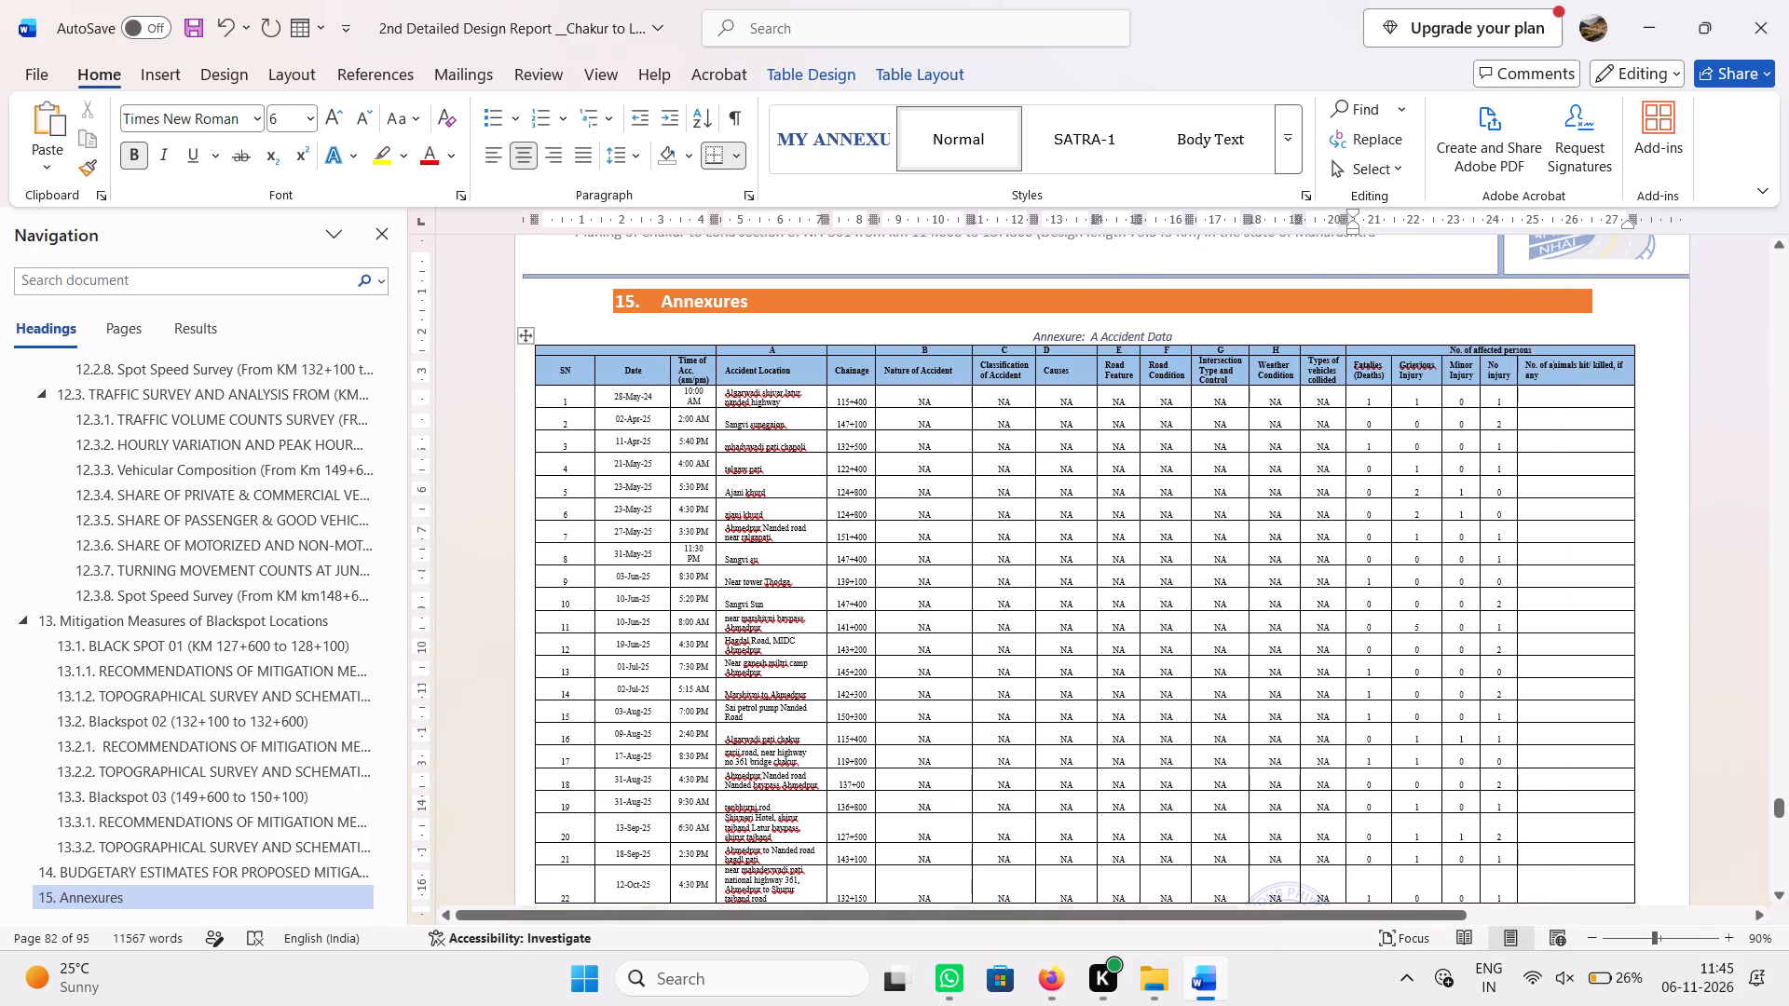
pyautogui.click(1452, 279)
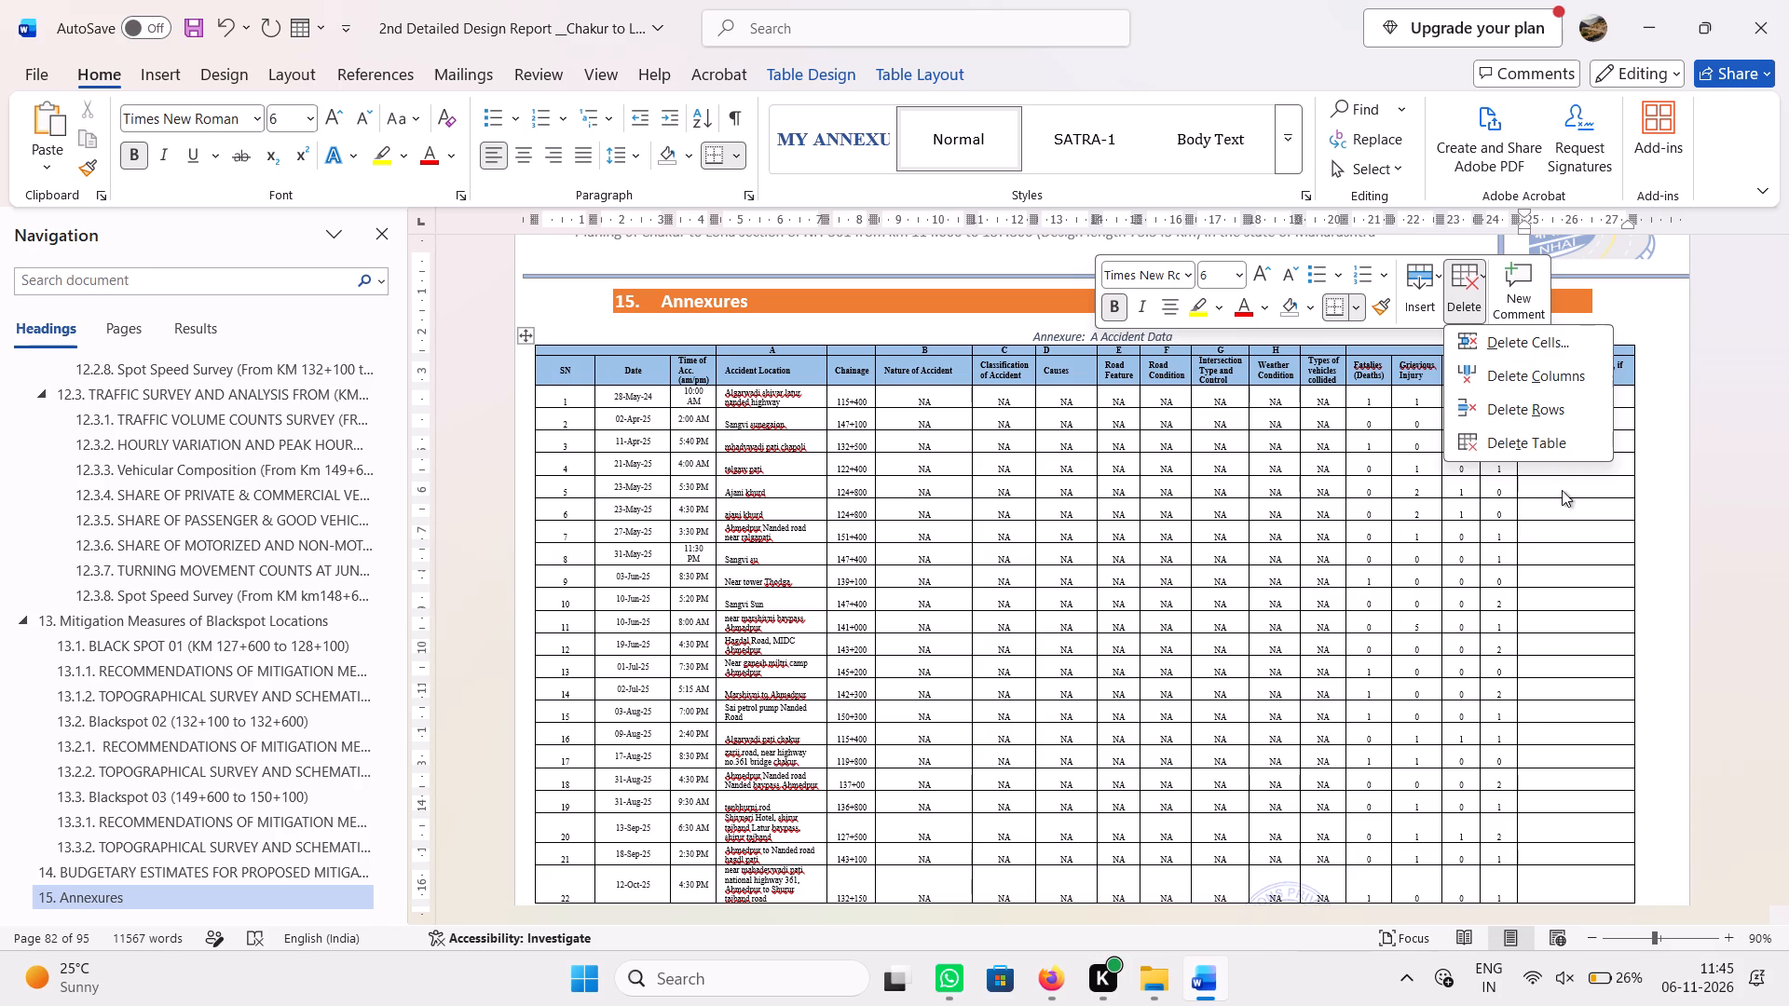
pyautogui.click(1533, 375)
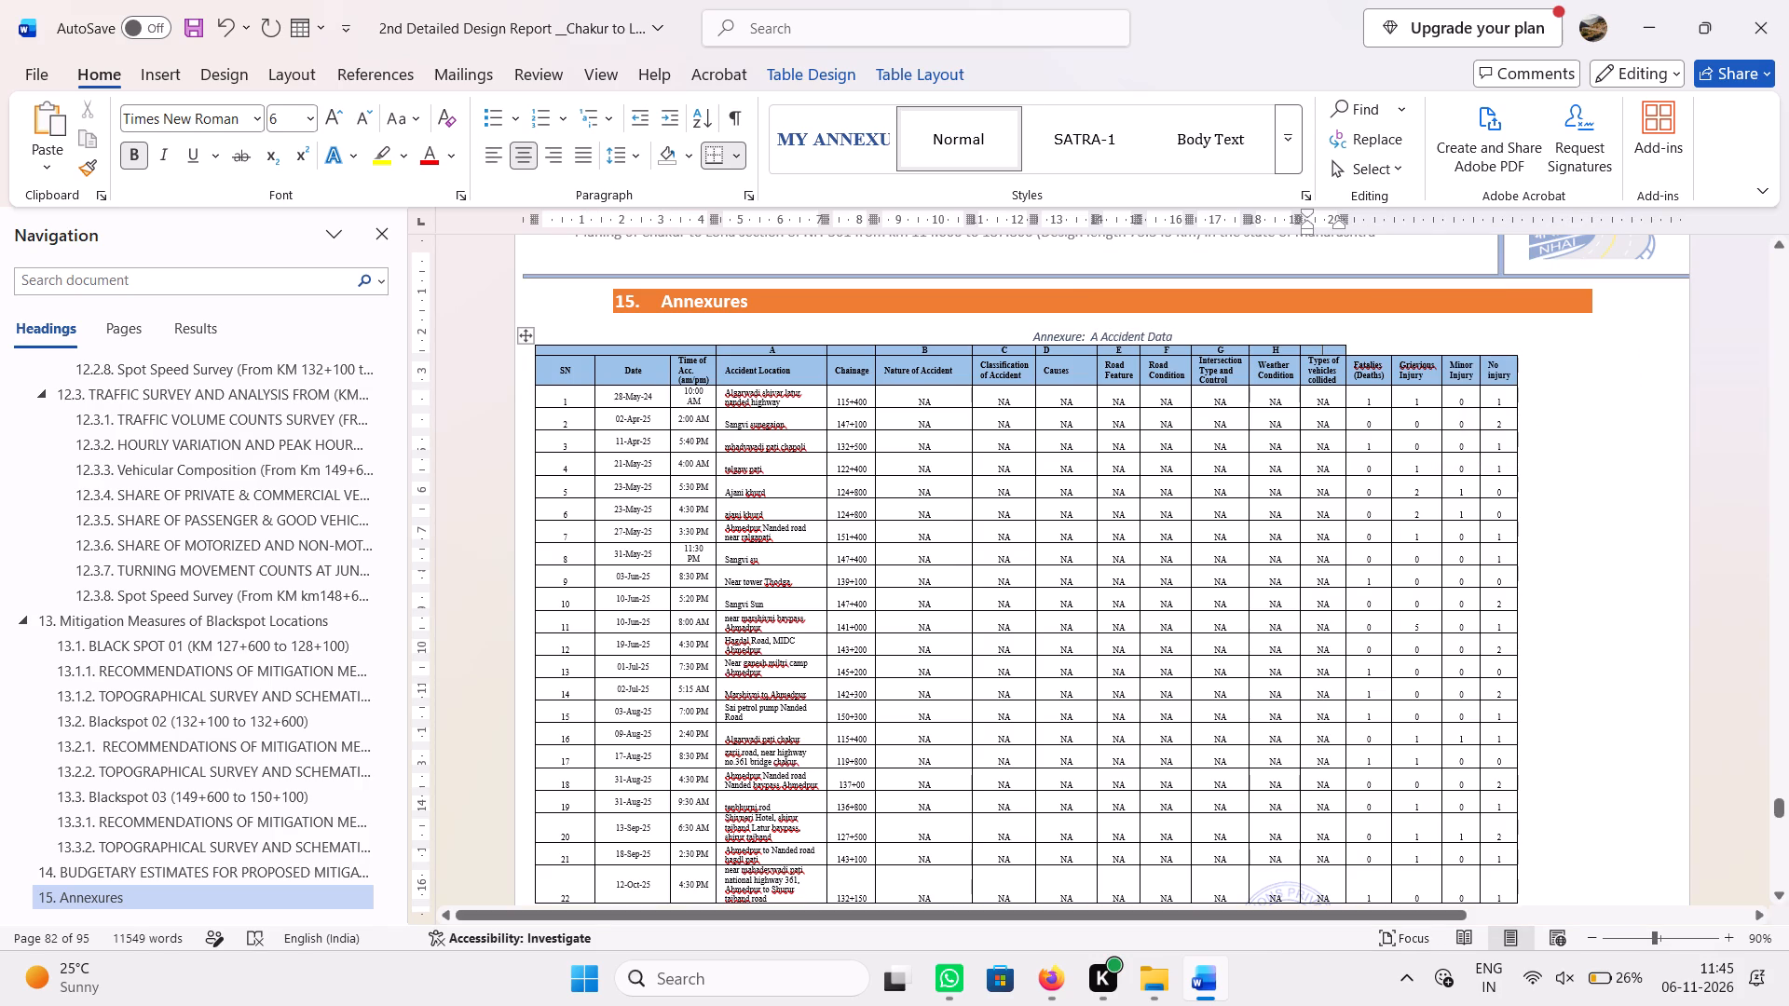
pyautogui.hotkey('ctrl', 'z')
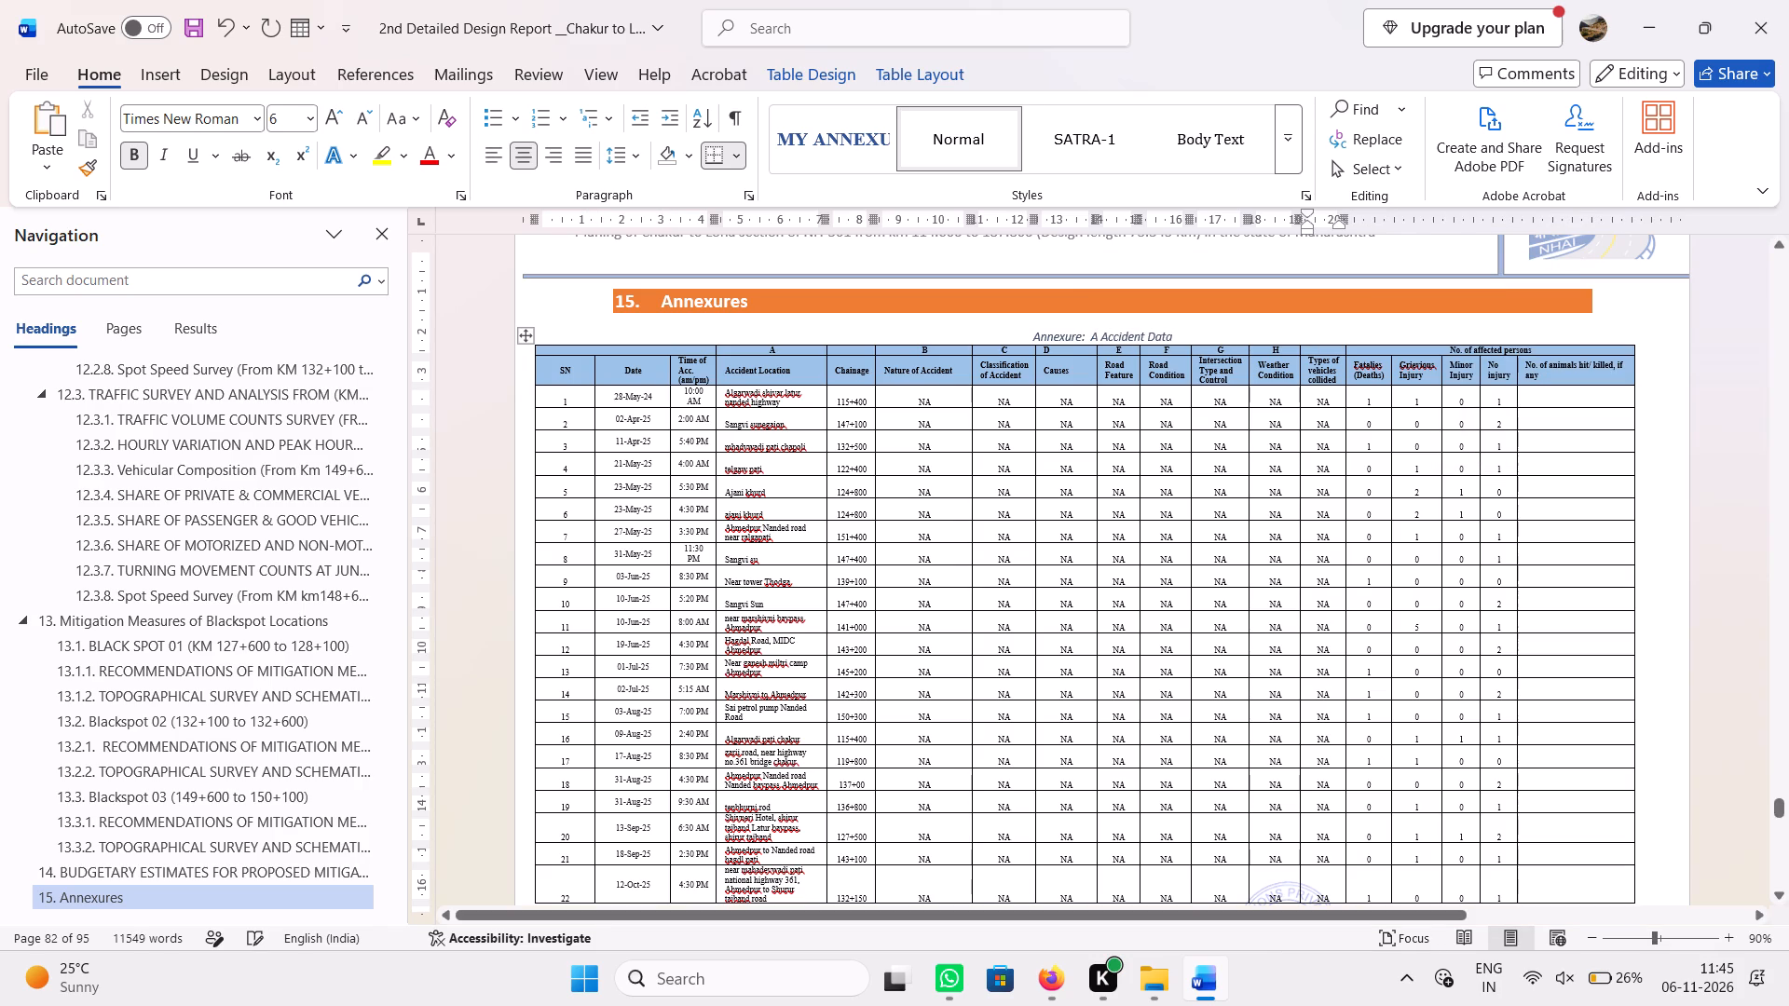
# Split the merged "No. of affected persons" header cell into two columns and align the divider with the start of the animals hit/killed column.
pyautogui.click(1551, 374)
pyautogui.click(1555, 358)
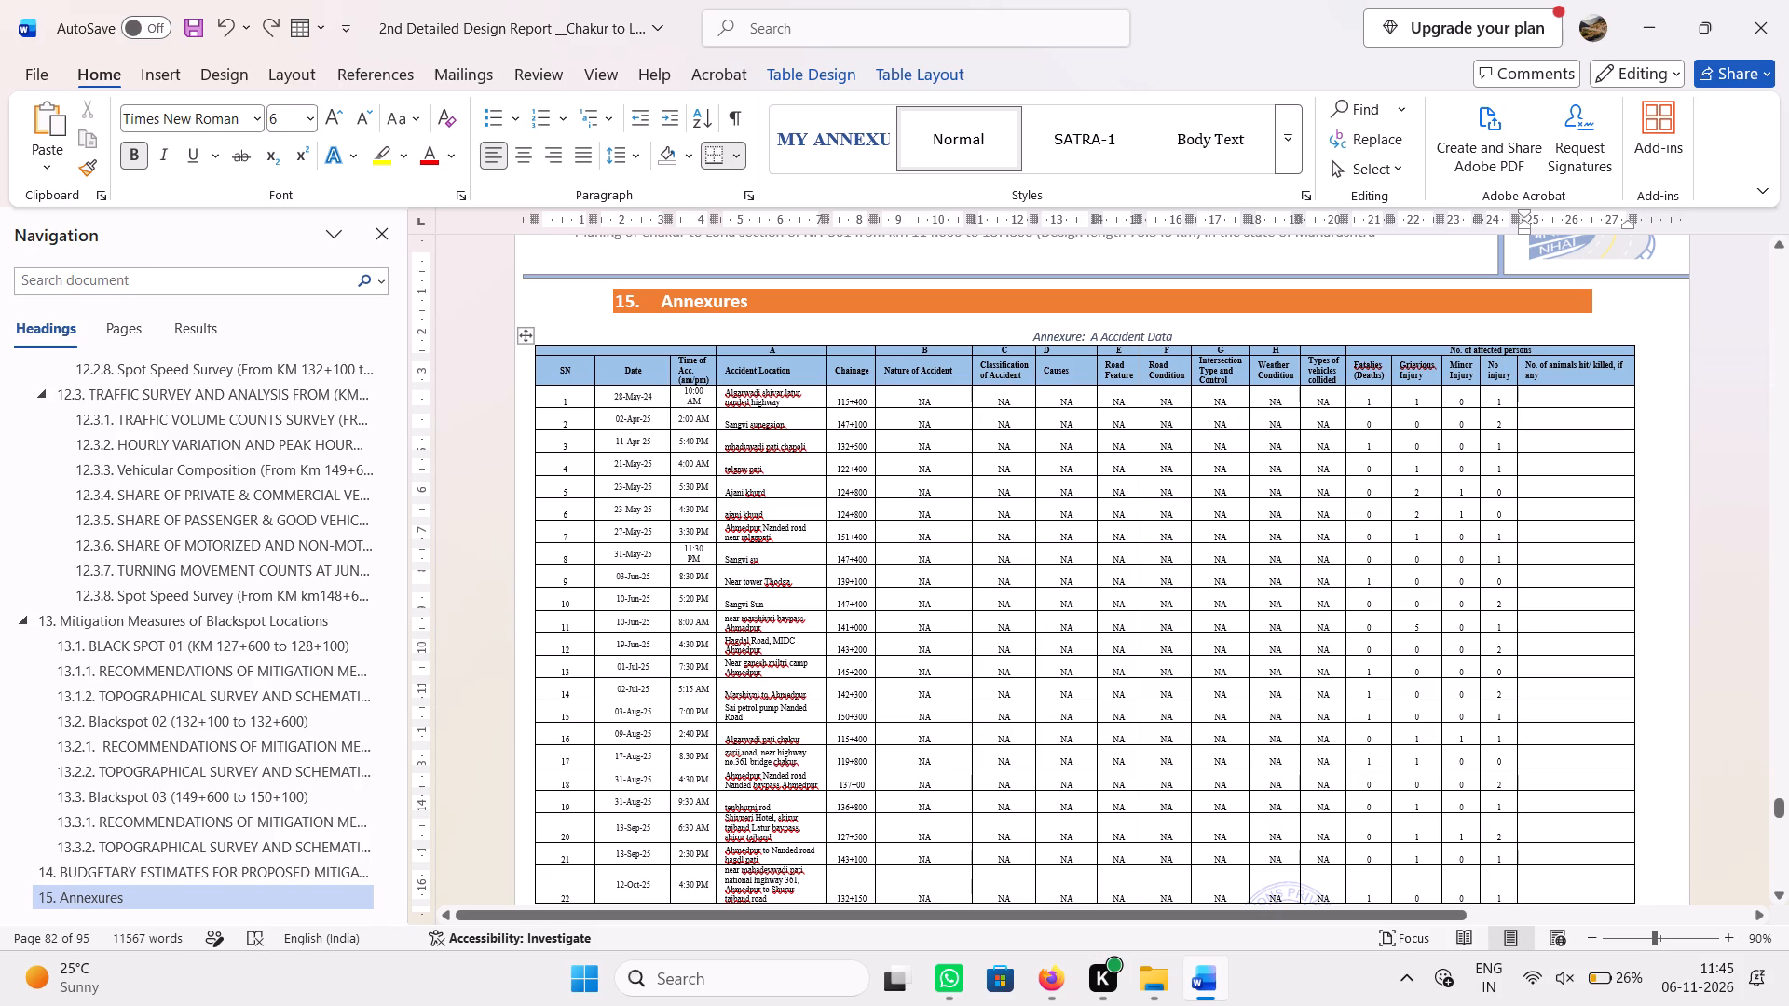
pyautogui.click(1544, 349)
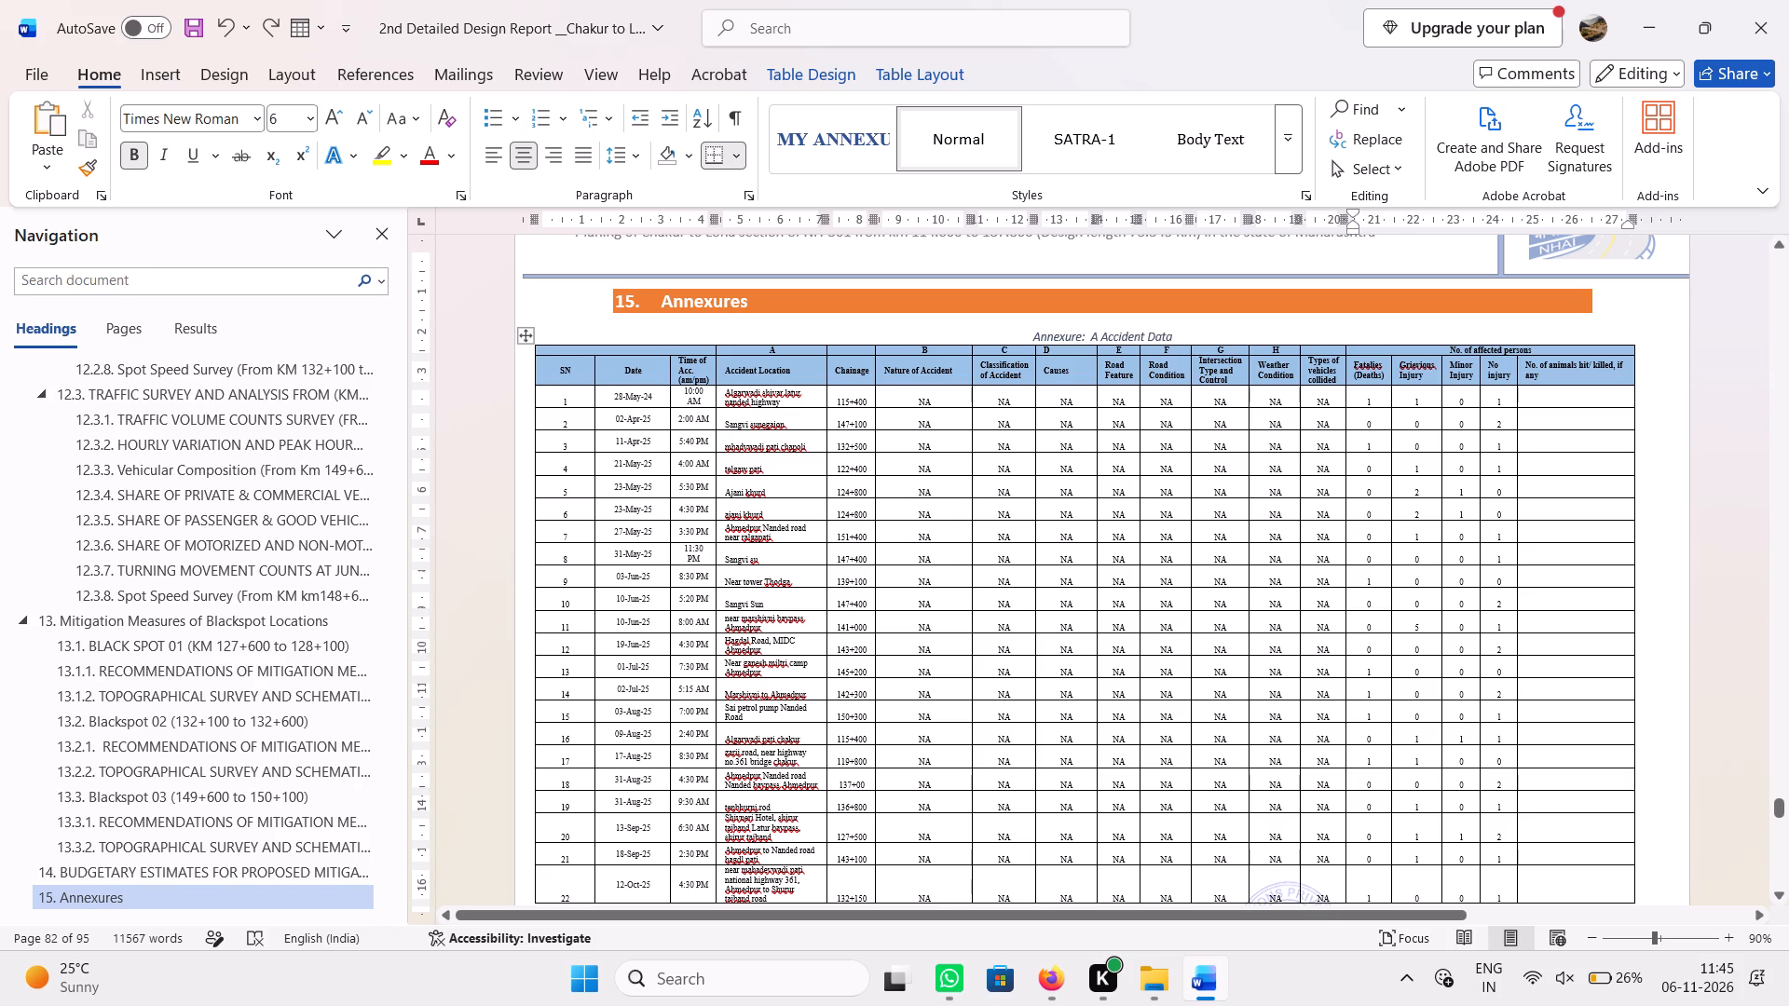
pyautogui.click(929, 76)
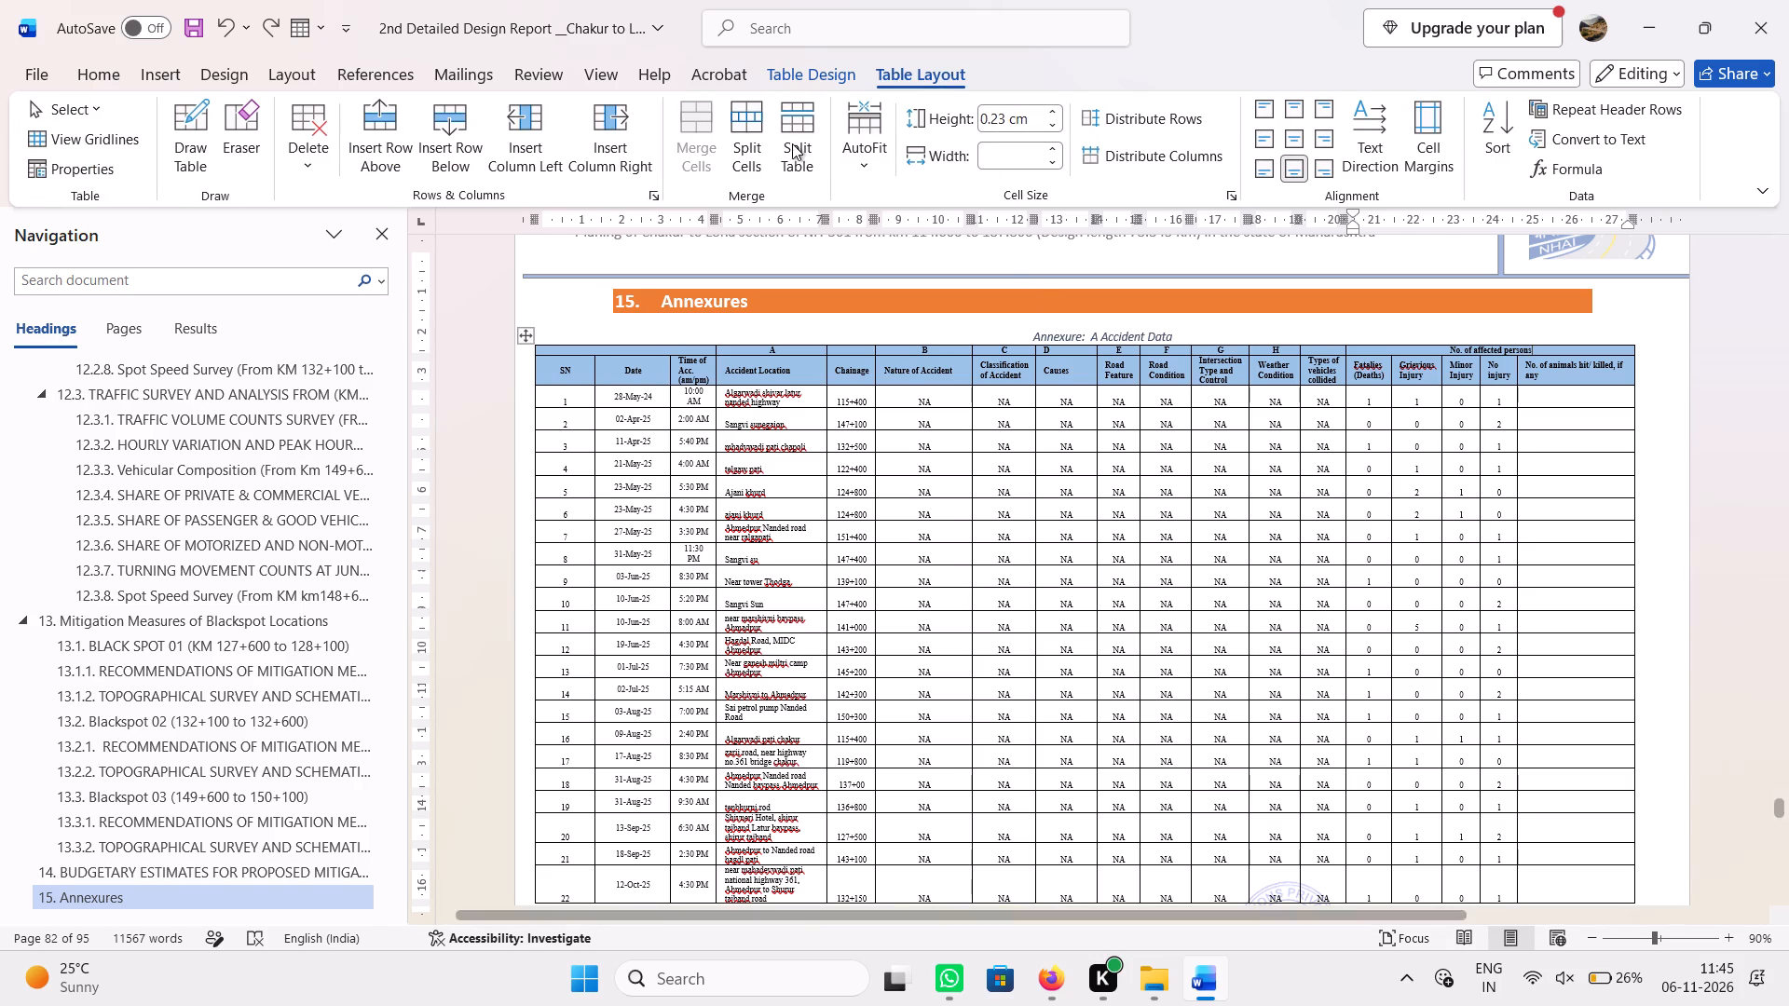
pyautogui.click(751, 125)
pyautogui.click(816, 520)
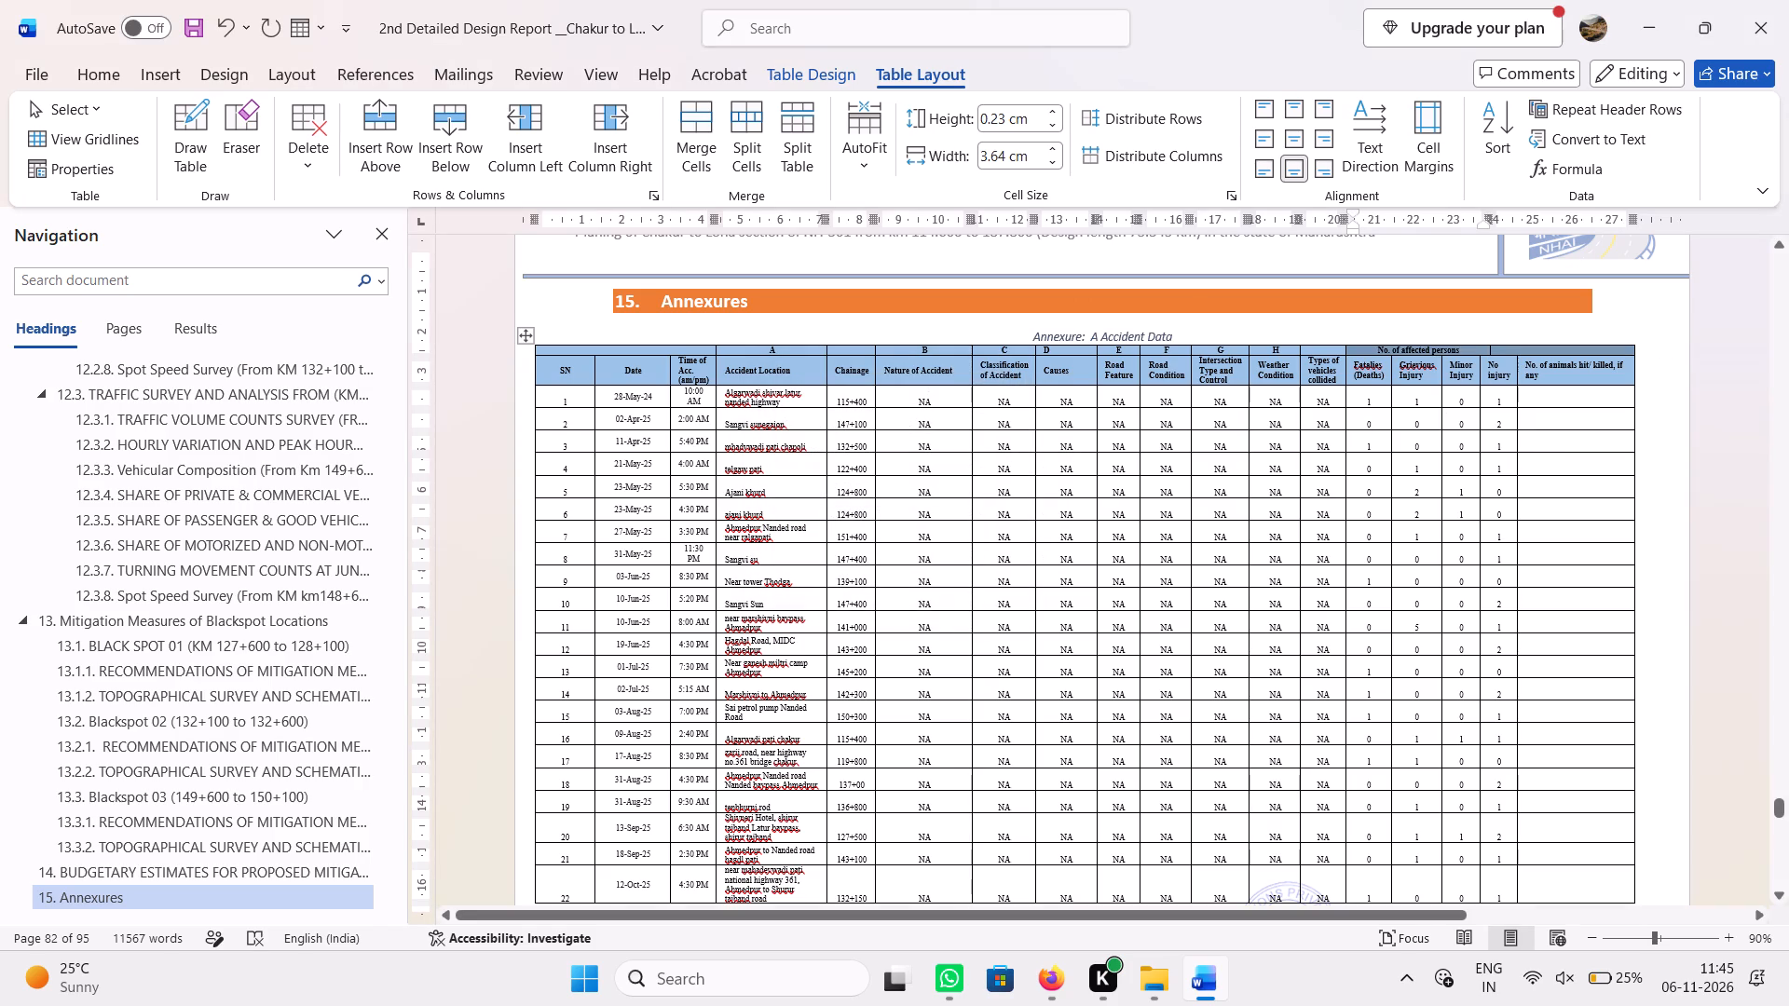
pyautogui.moveTo(1489, 352); pyautogui.dragTo(1517, 352)
# Delete the "No. of animals hit/killed, if any" column together with its split header cell from the Accident Data table.
pyautogui.click(1541, 368)
pyautogui.click(1544, 347)
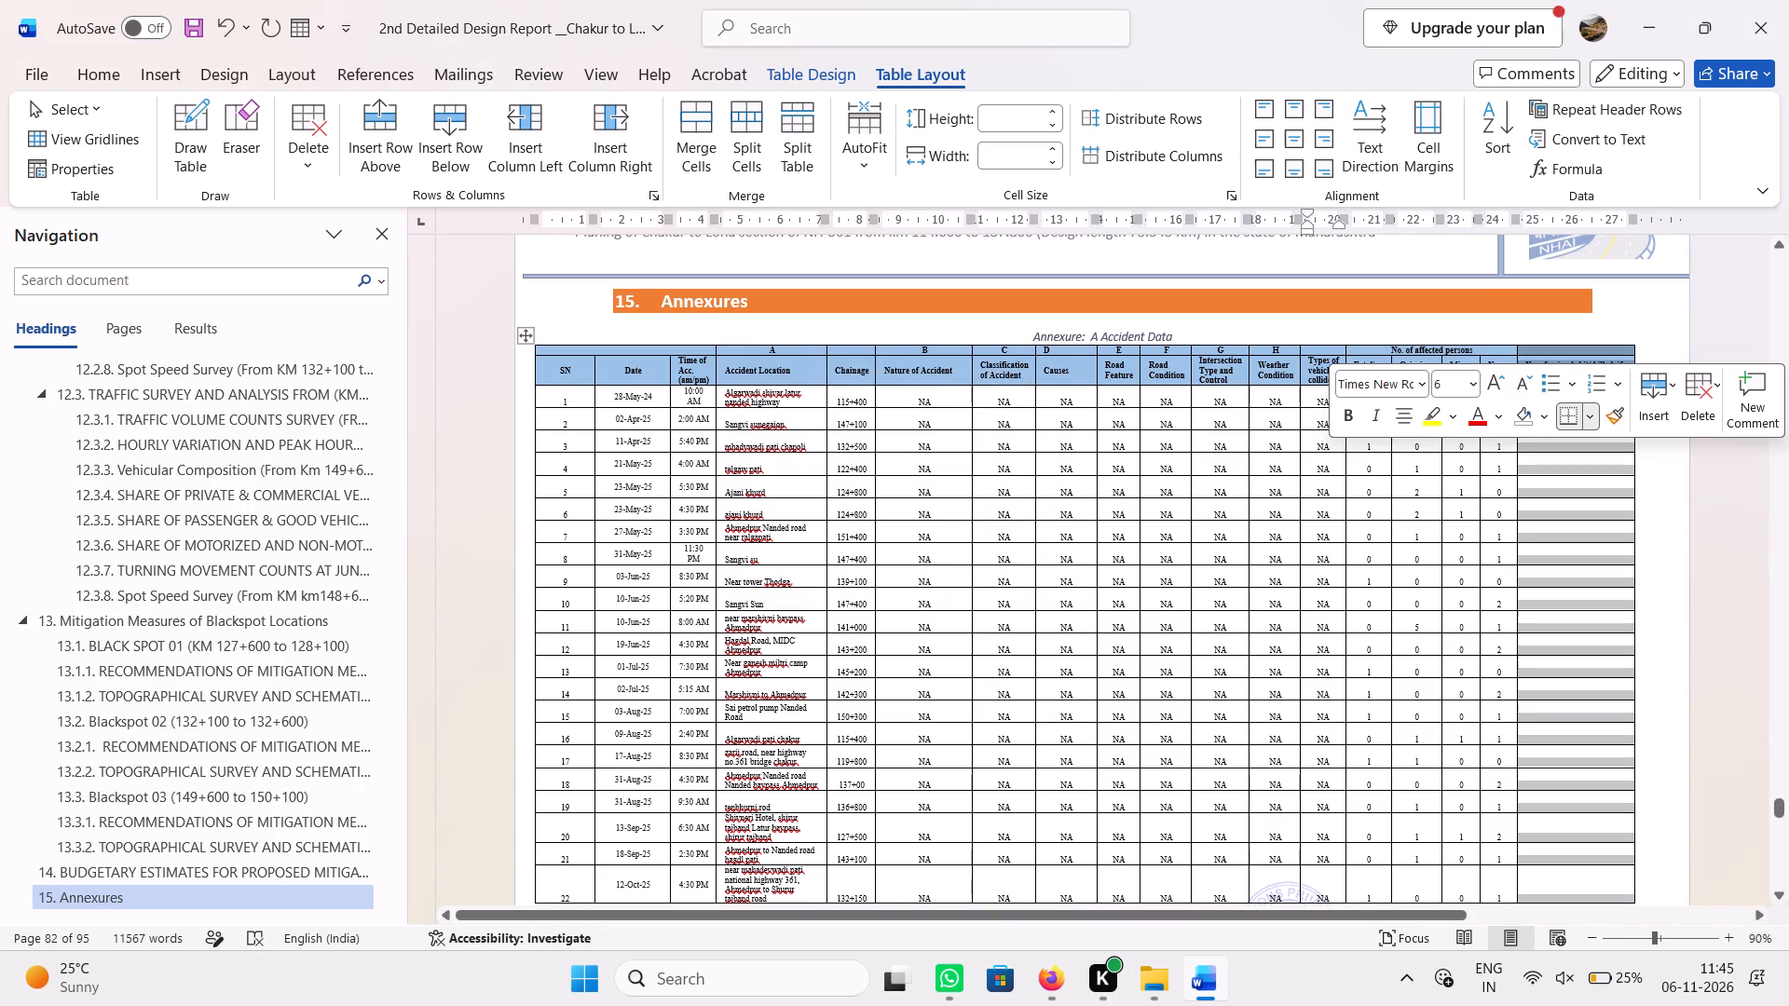
pyautogui.click(1710, 395)
pyautogui.click(1698, 487)
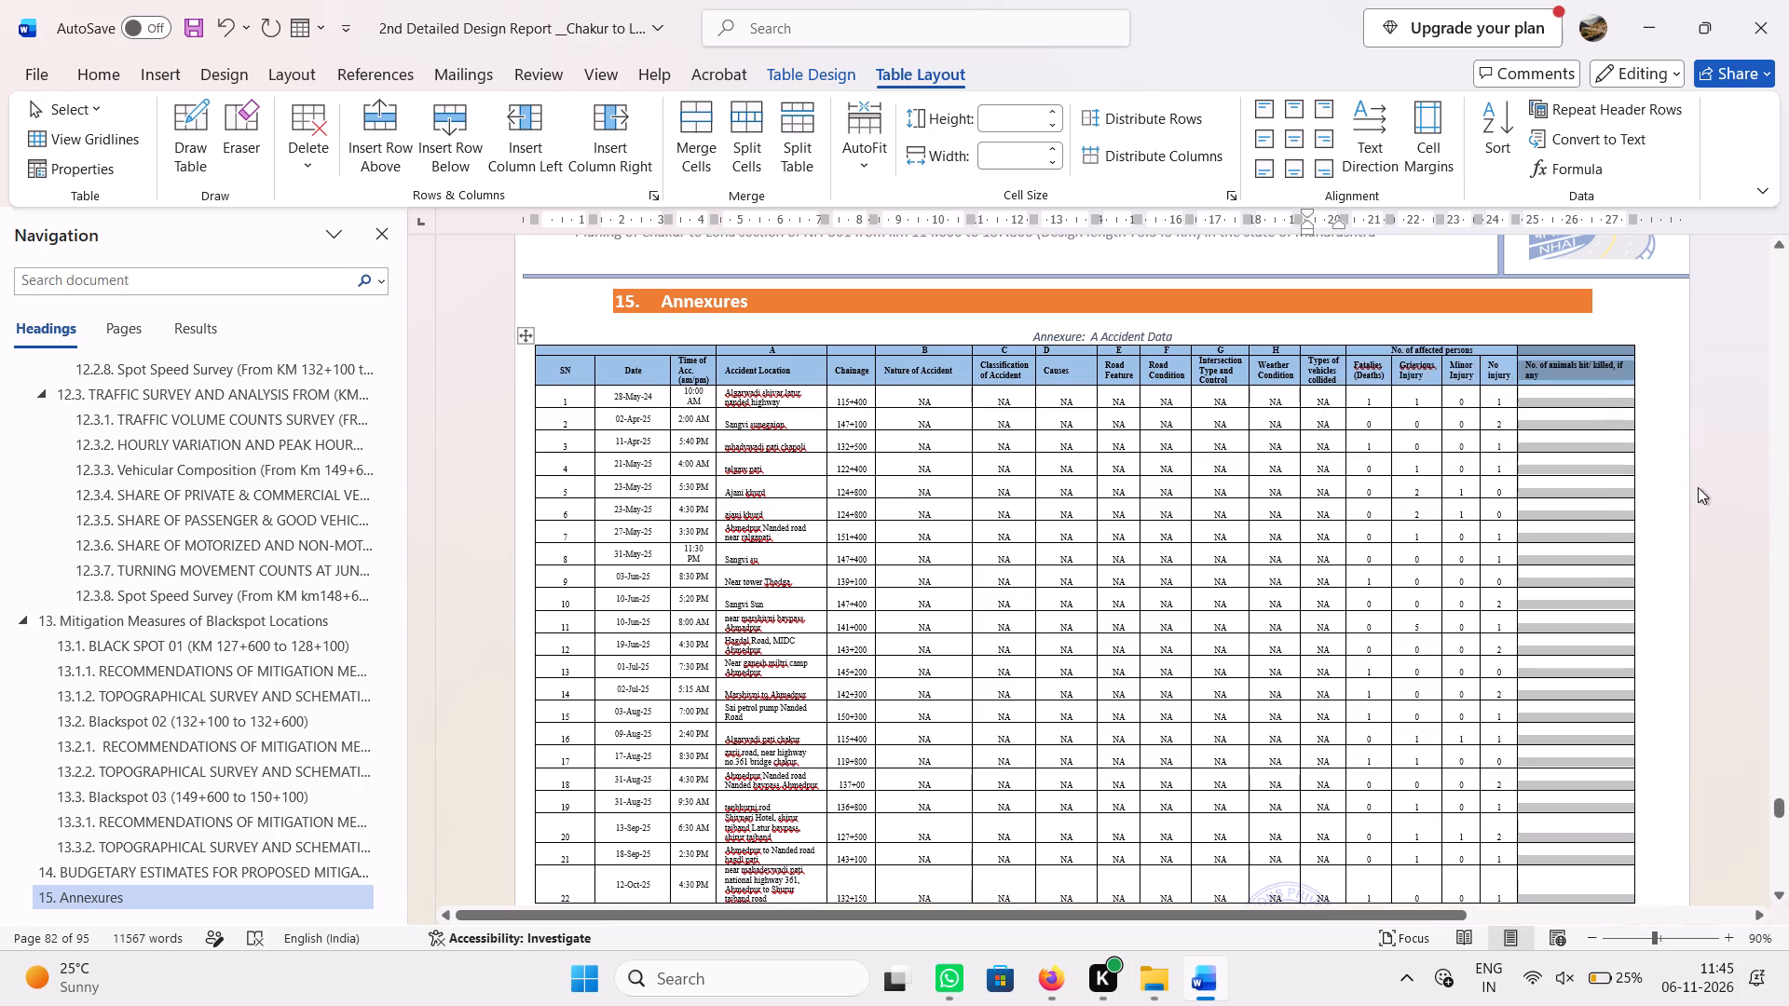
# AutoFit the entire Annexure A Accident Data table to the window.
pyautogui.click(526, 334)
pyautogui.rightClick(526, 334)
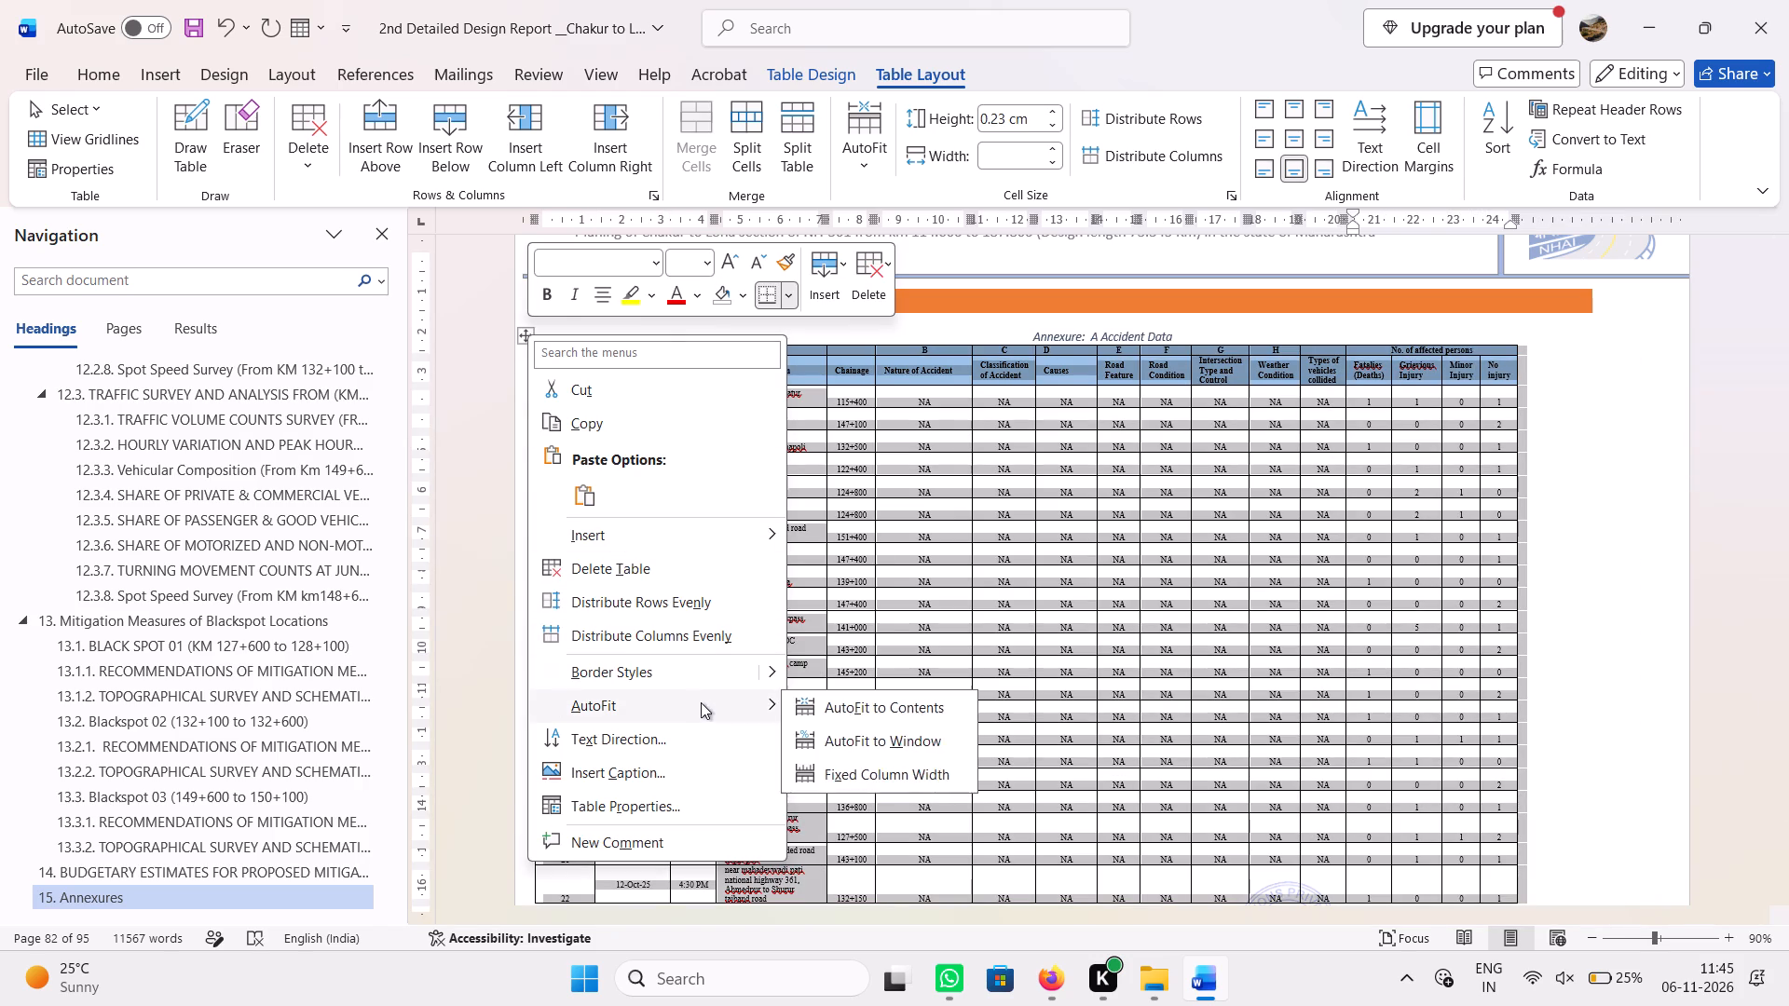
pyautogui.click(701, 703)
pyautogui.click(884, 734)
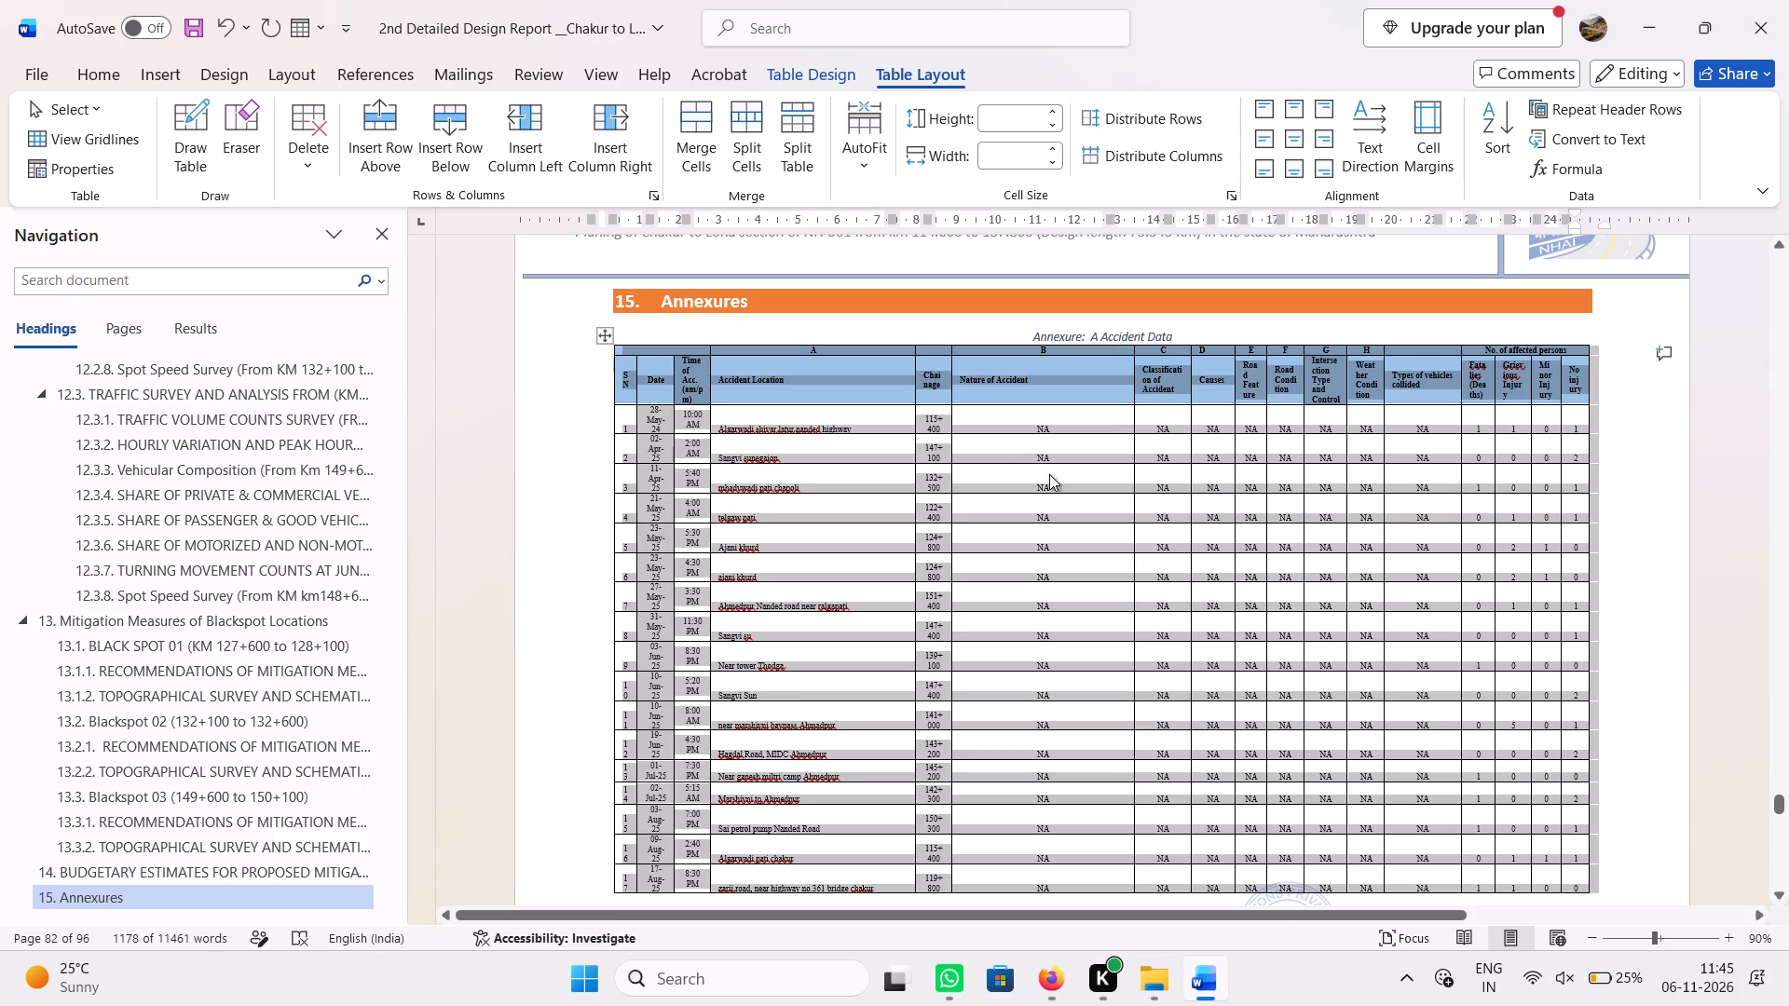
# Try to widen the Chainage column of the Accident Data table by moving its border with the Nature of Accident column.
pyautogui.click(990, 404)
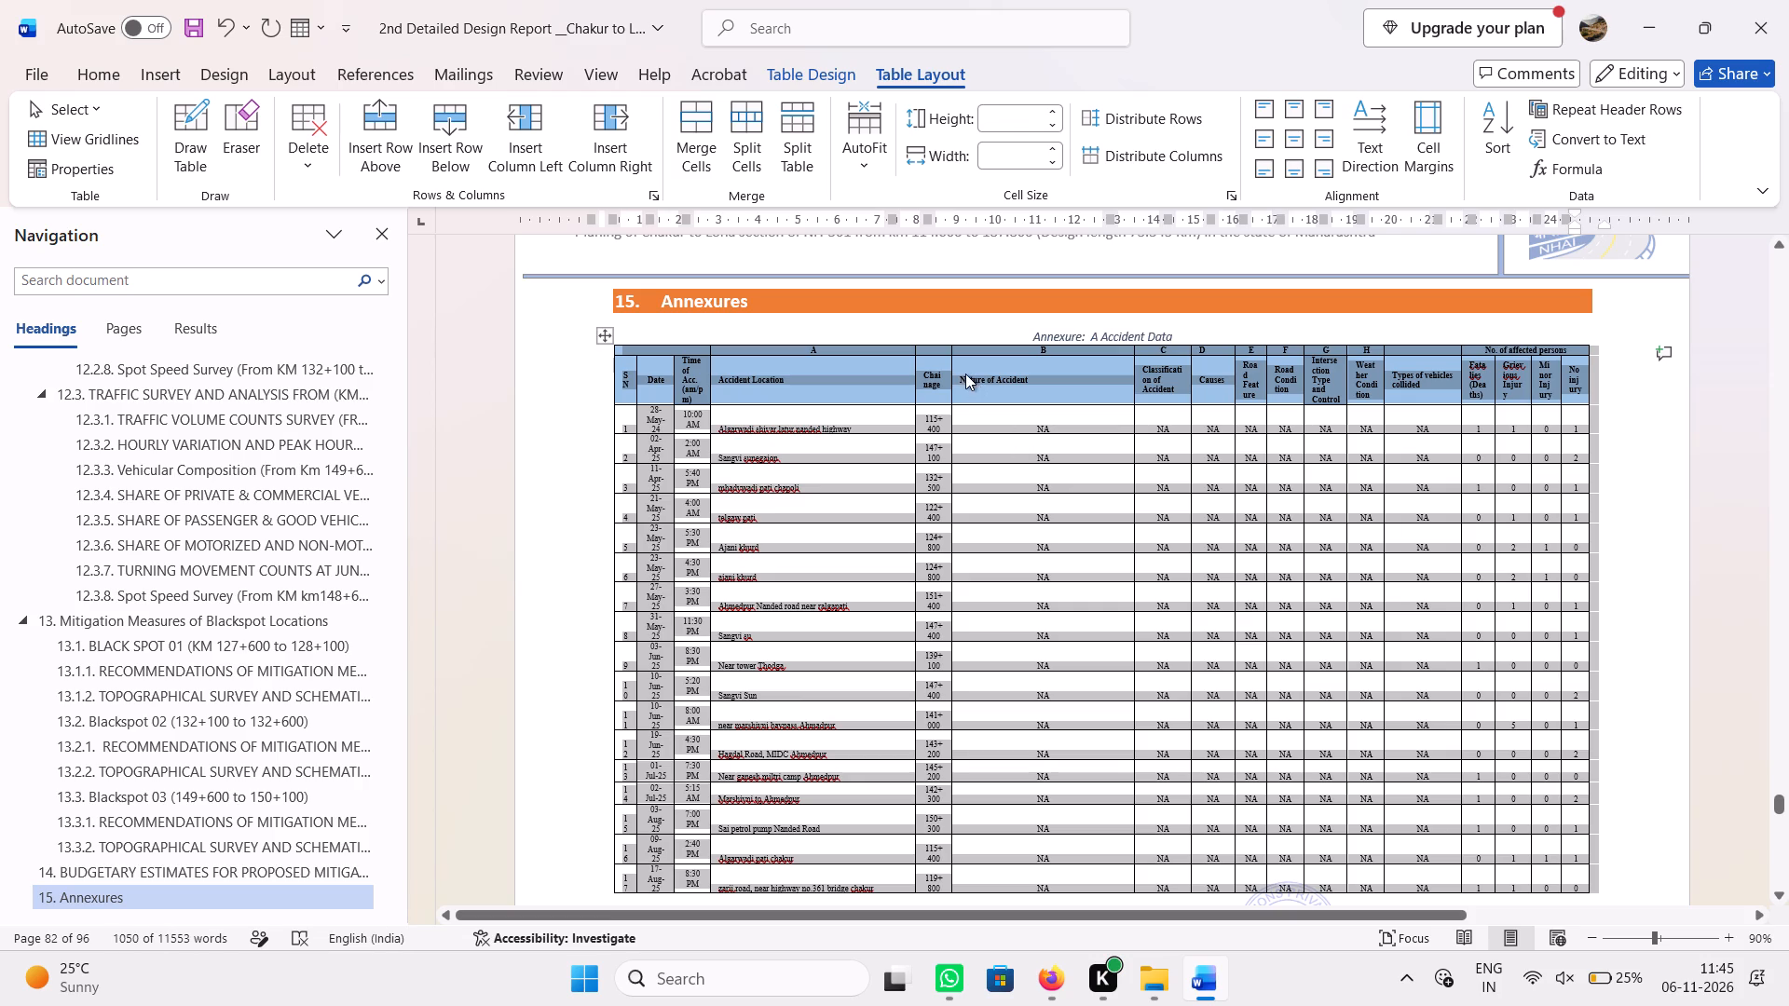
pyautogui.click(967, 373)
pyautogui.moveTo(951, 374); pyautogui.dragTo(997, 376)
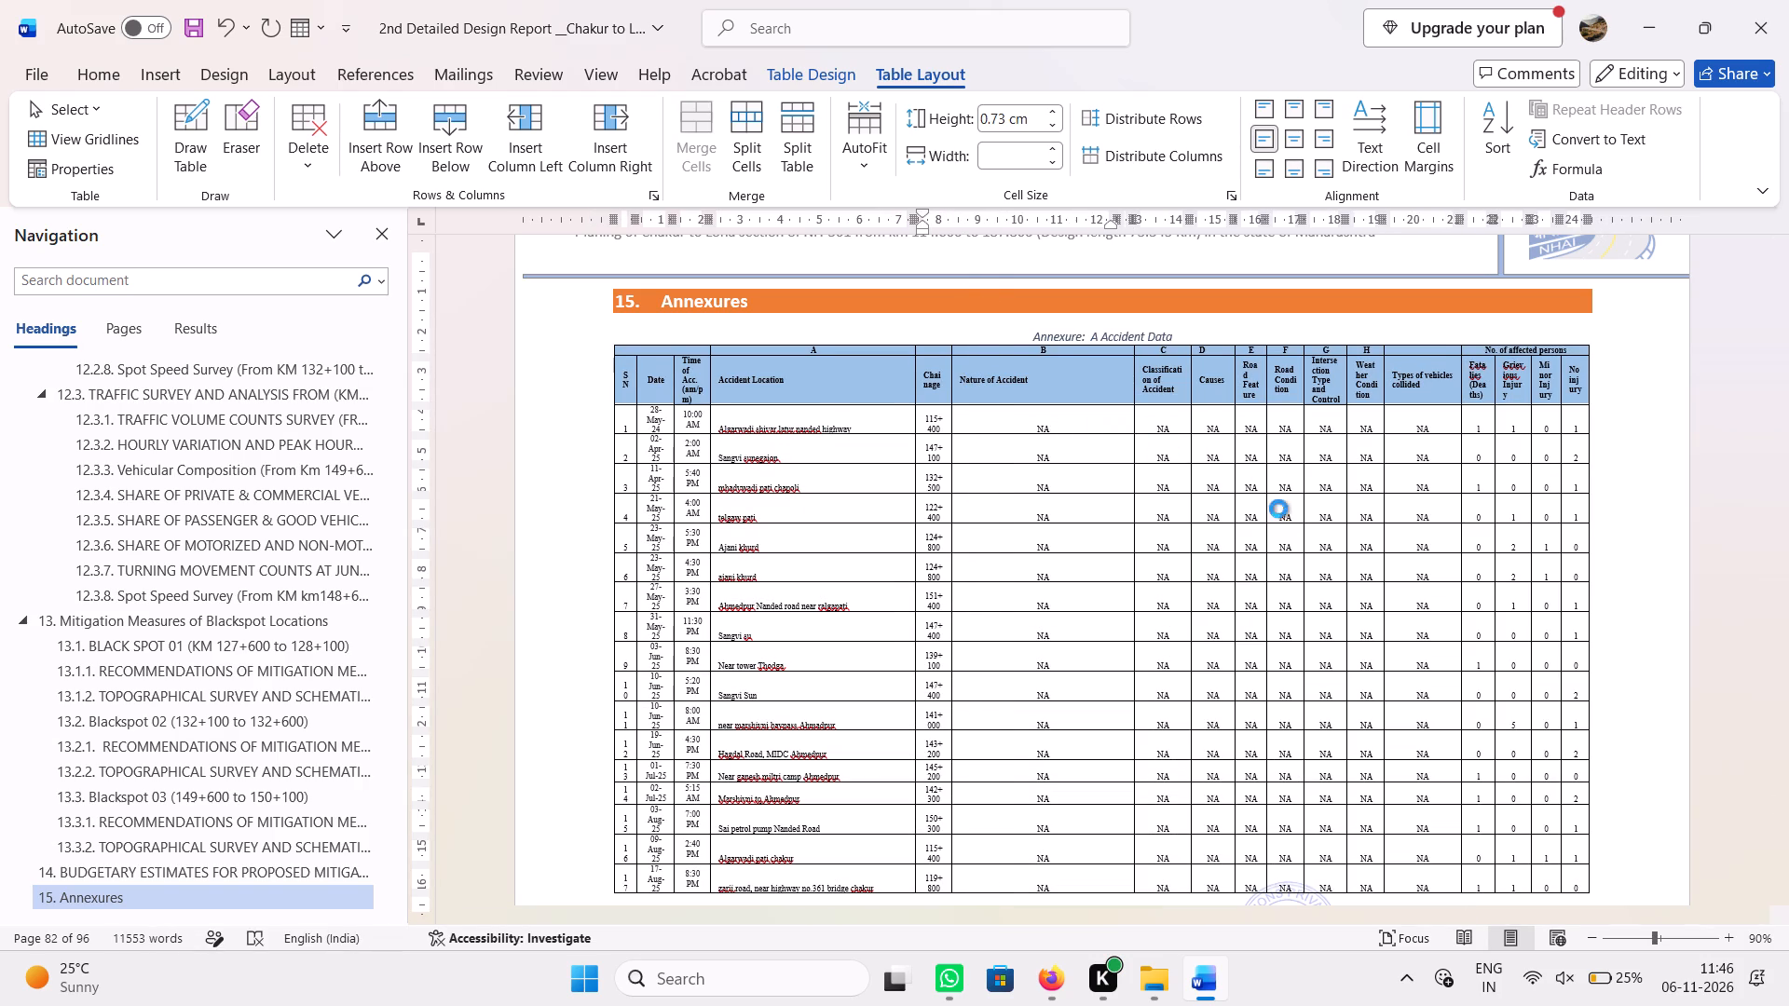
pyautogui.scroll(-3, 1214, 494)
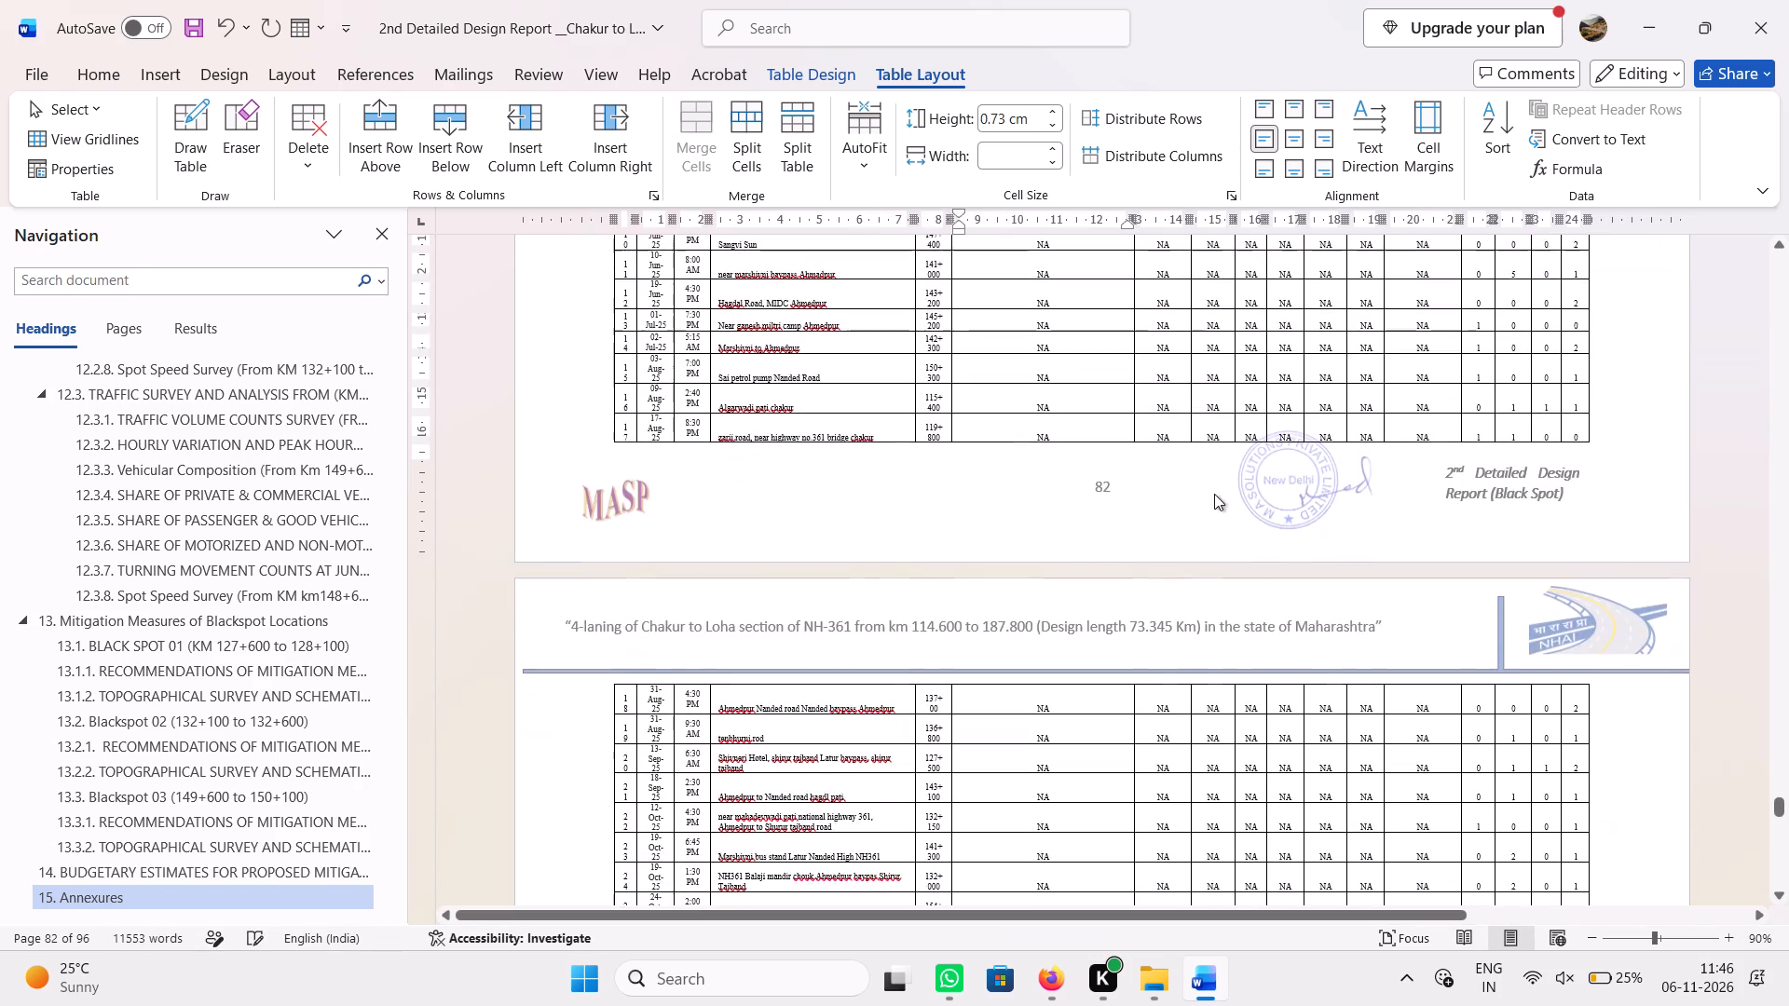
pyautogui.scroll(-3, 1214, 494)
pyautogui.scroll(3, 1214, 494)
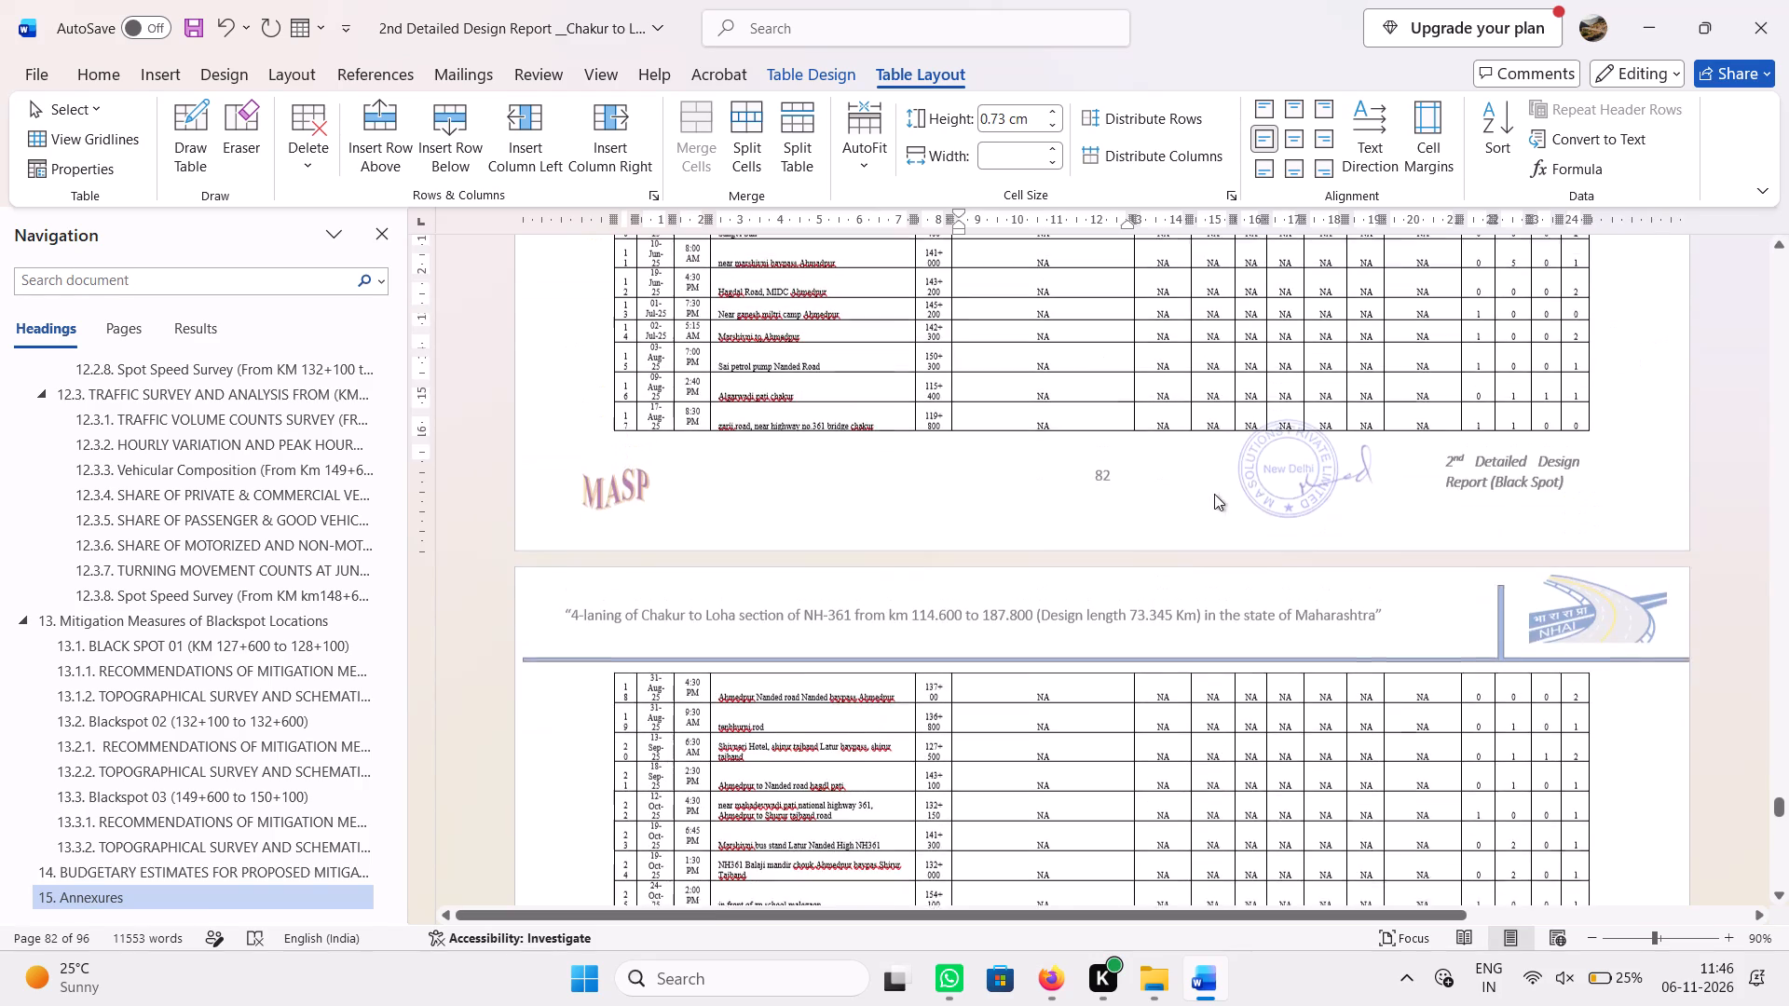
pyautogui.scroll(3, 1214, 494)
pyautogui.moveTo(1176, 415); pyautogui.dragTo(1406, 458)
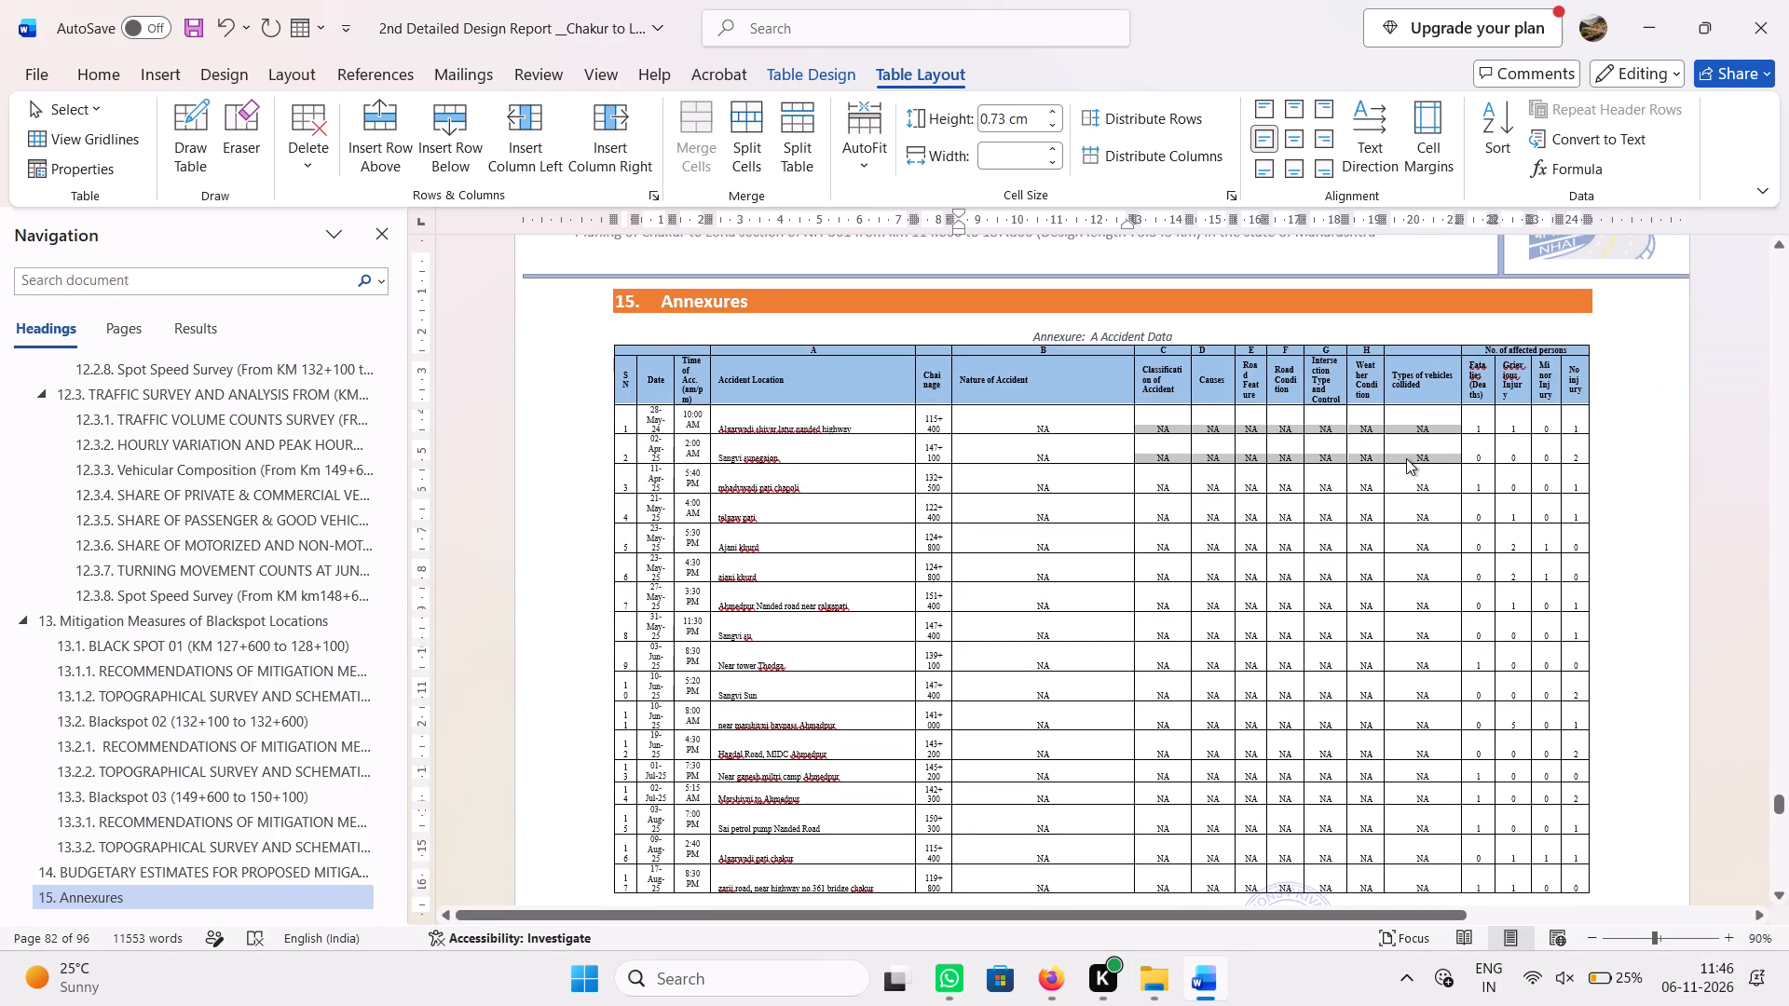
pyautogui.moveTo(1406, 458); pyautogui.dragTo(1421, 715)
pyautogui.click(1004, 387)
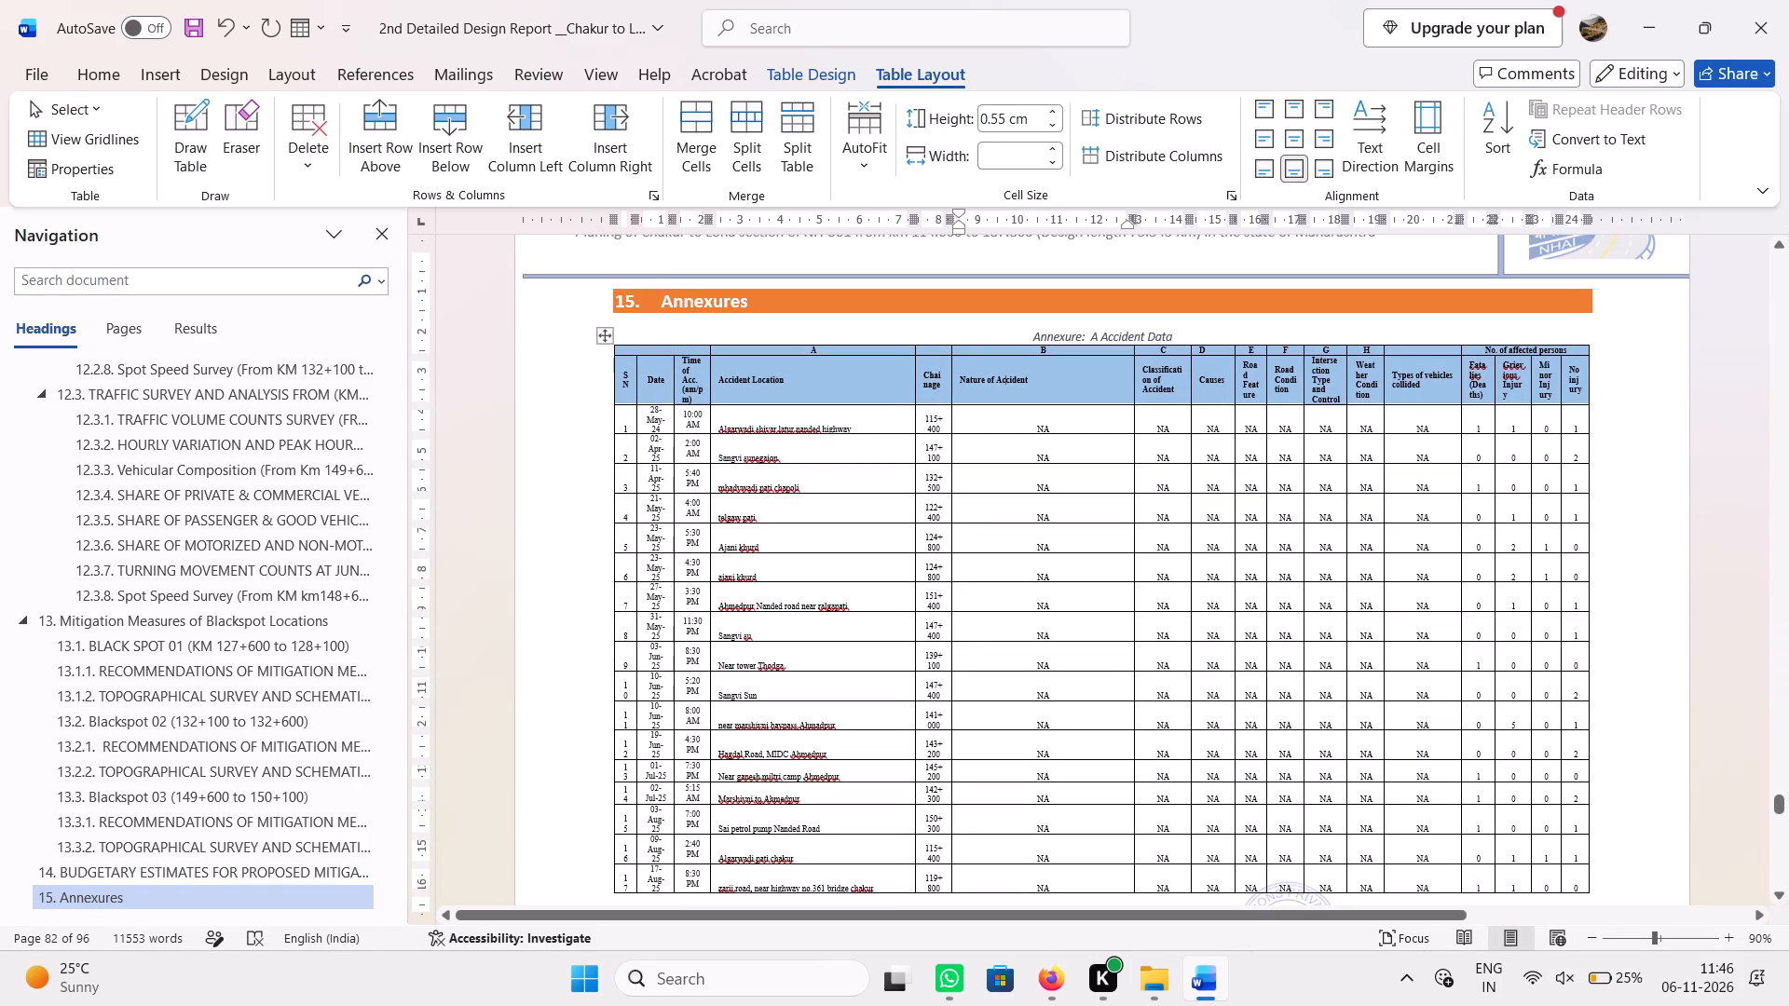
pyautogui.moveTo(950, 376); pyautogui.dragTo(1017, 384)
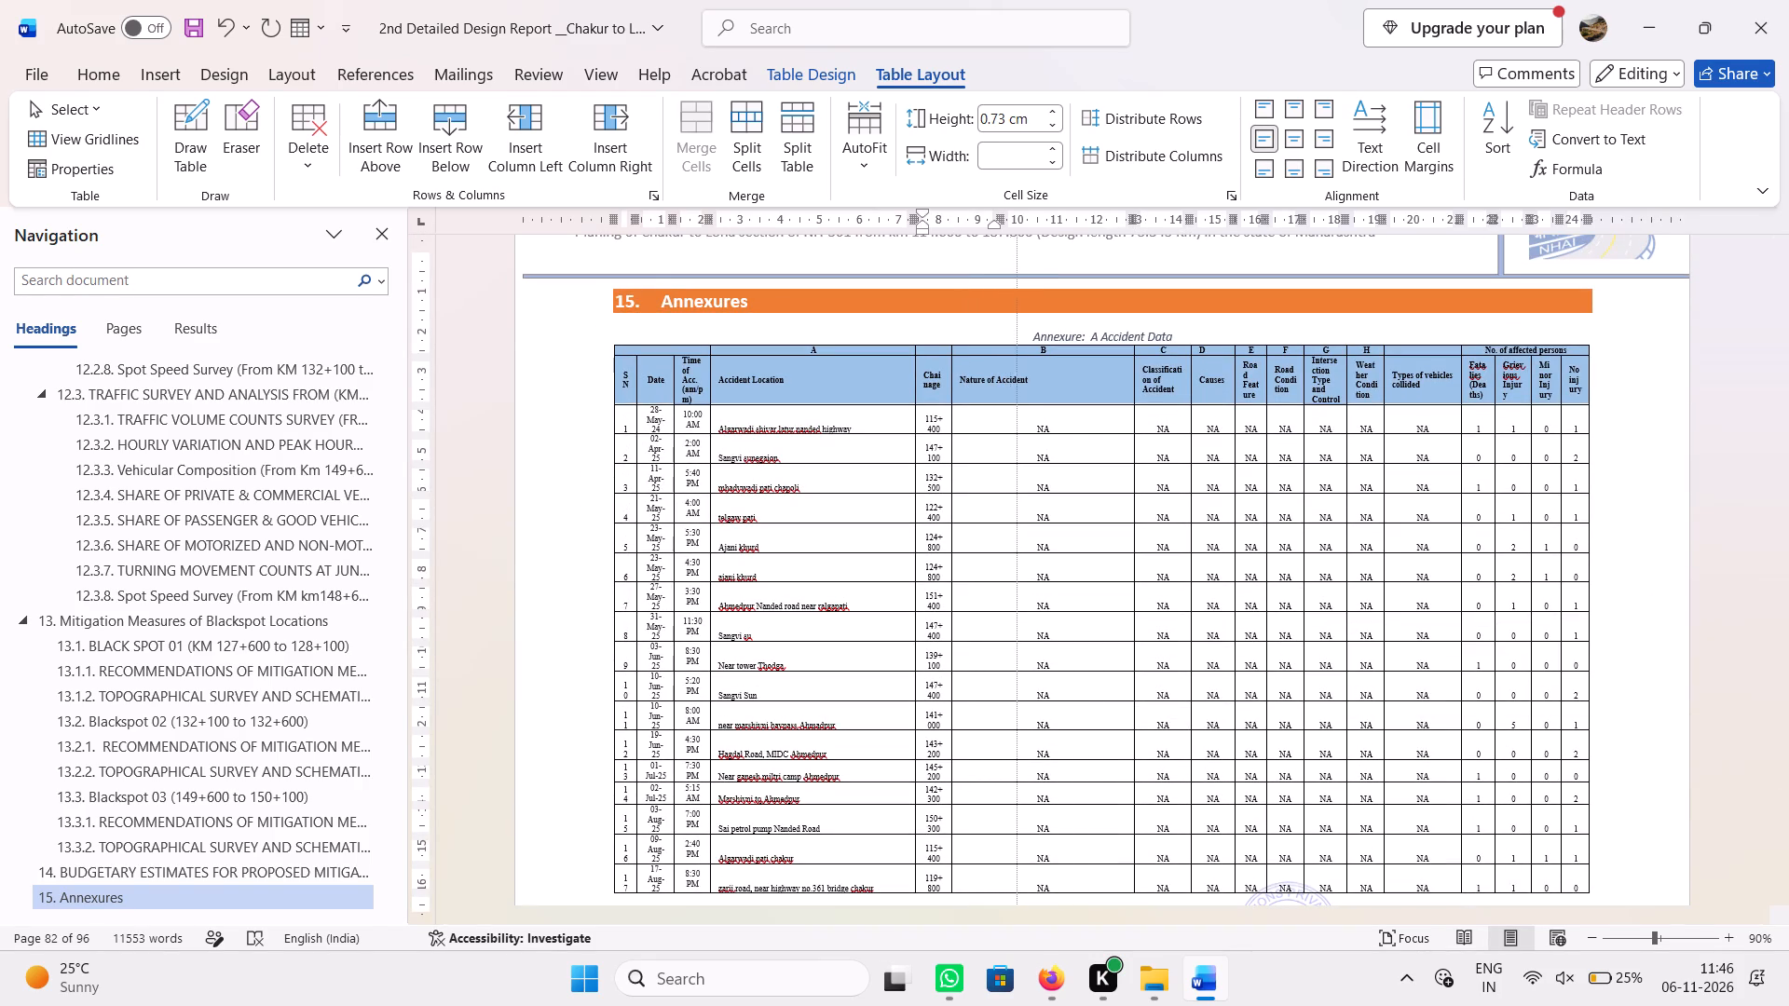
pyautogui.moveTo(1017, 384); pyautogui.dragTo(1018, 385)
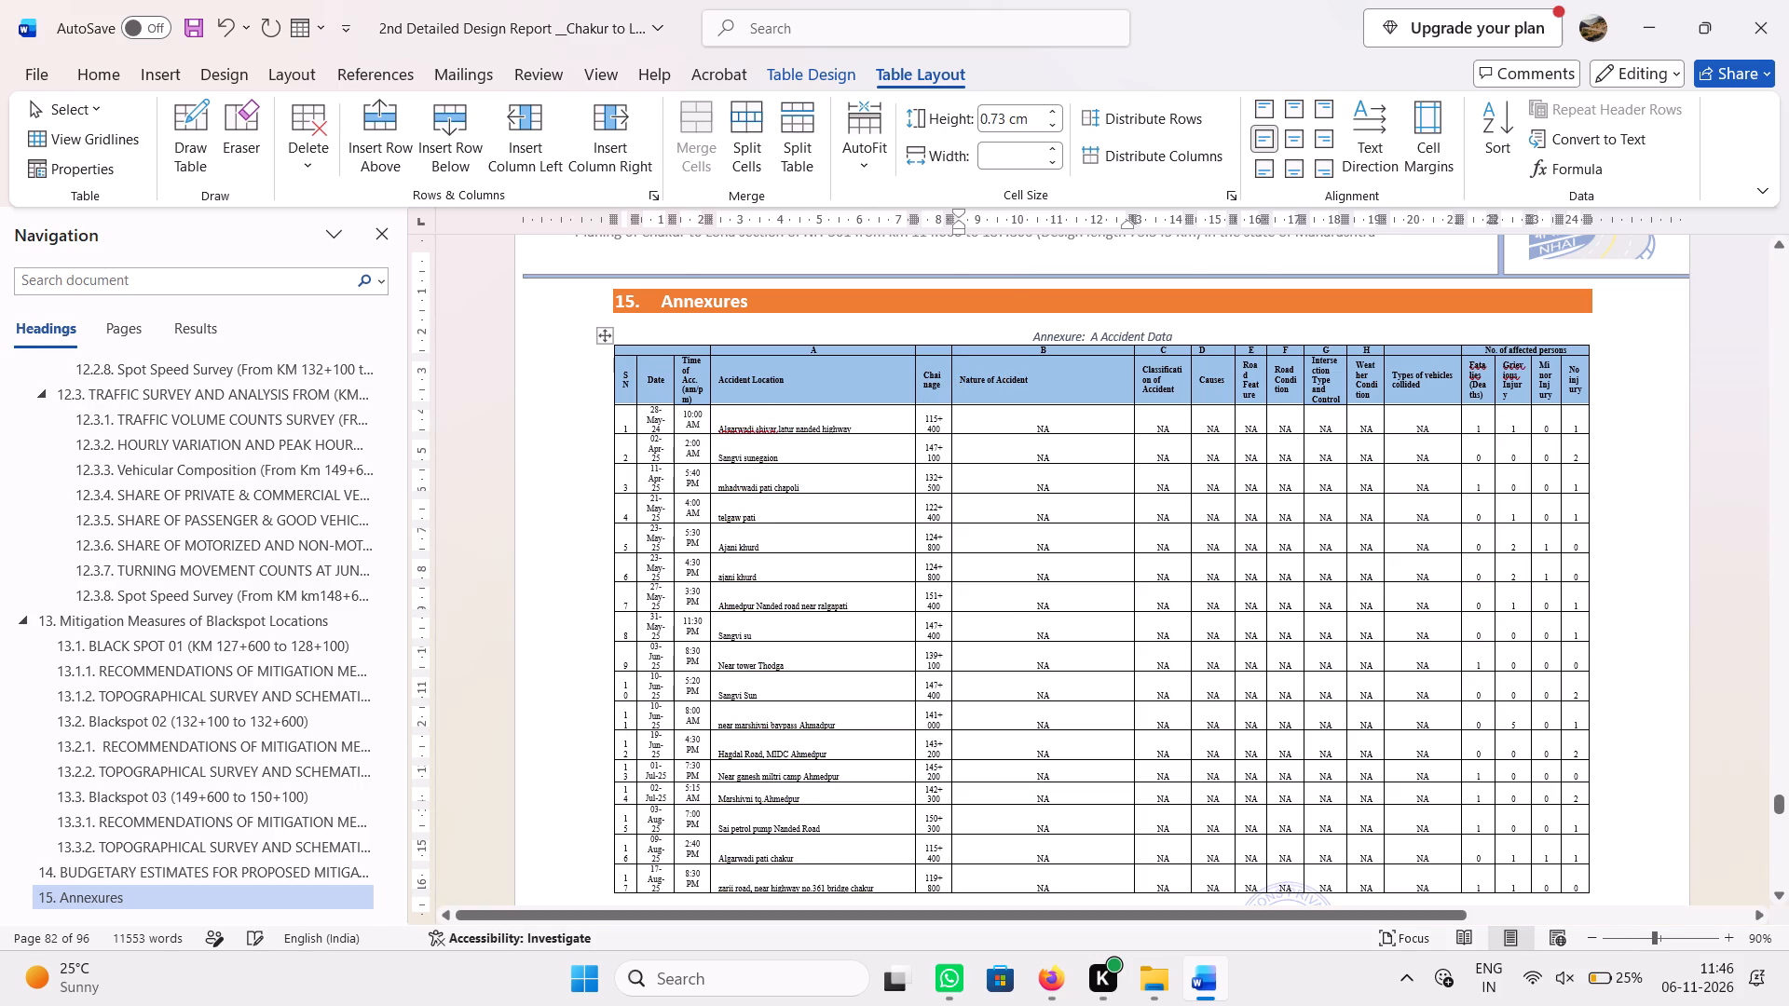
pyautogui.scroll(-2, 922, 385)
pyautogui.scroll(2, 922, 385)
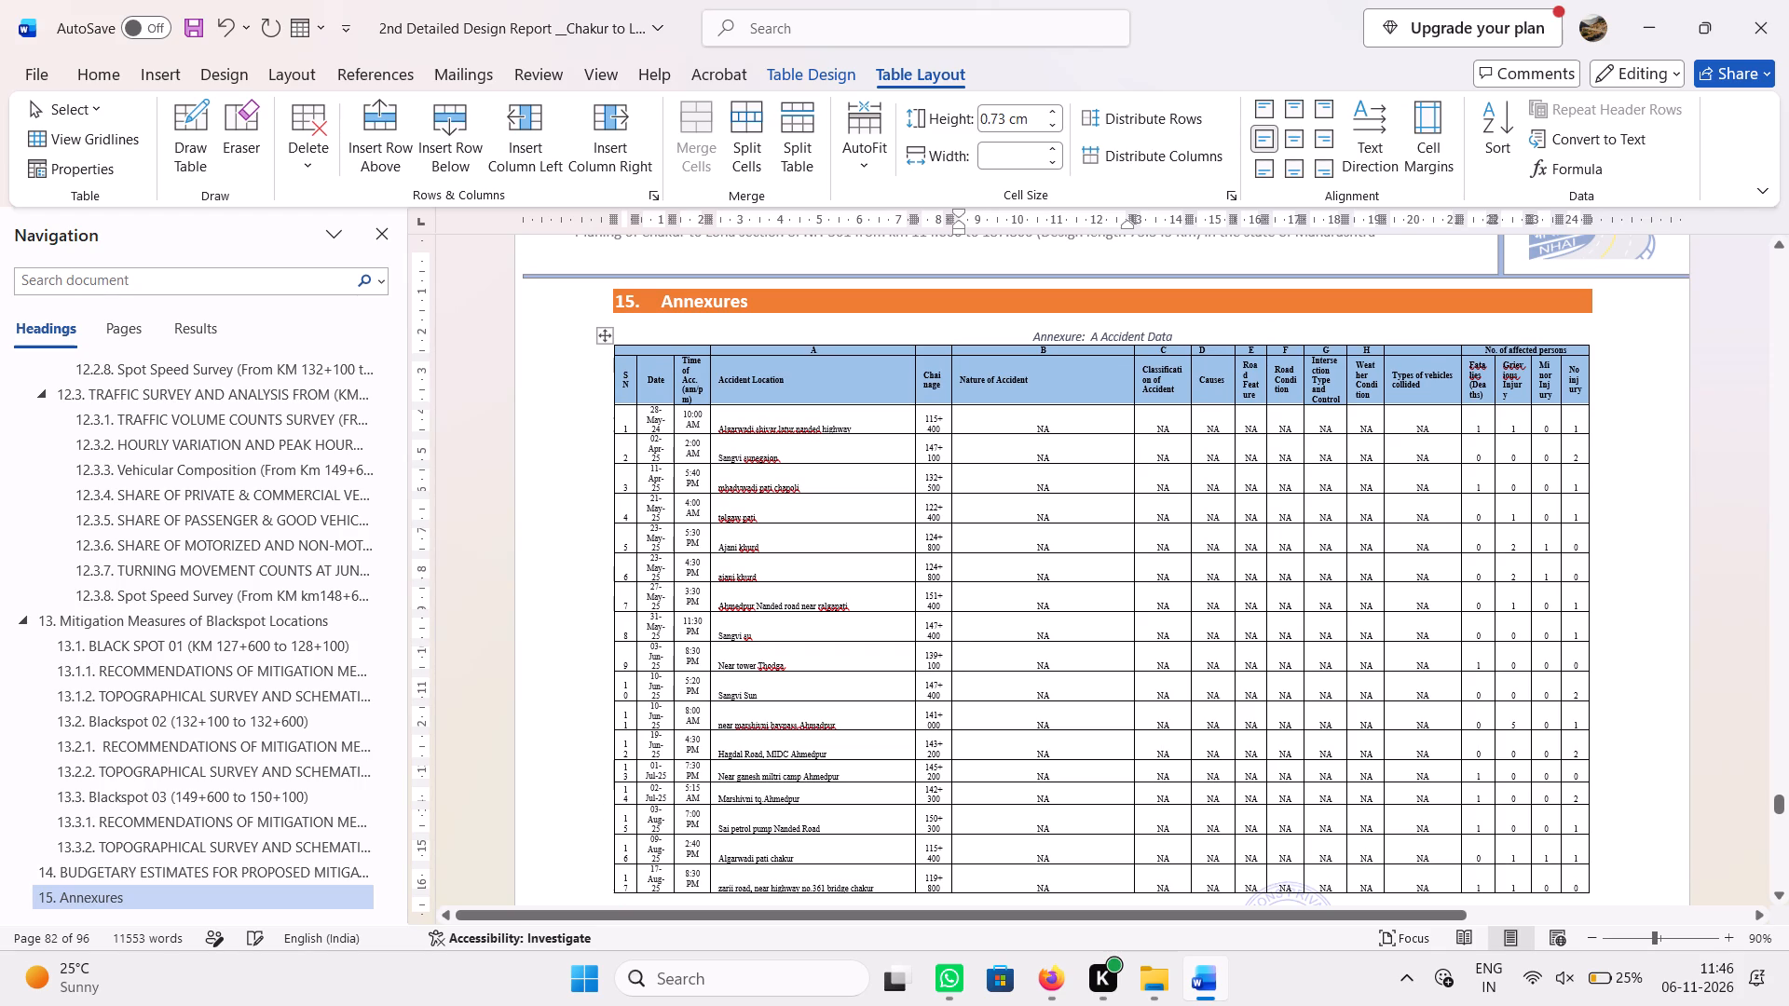
# Apply the fixed column width AutoFit option to the entire Accident Data table.
pyautogui.click(603, 336)
pyautogui.rightClick(603, 336)
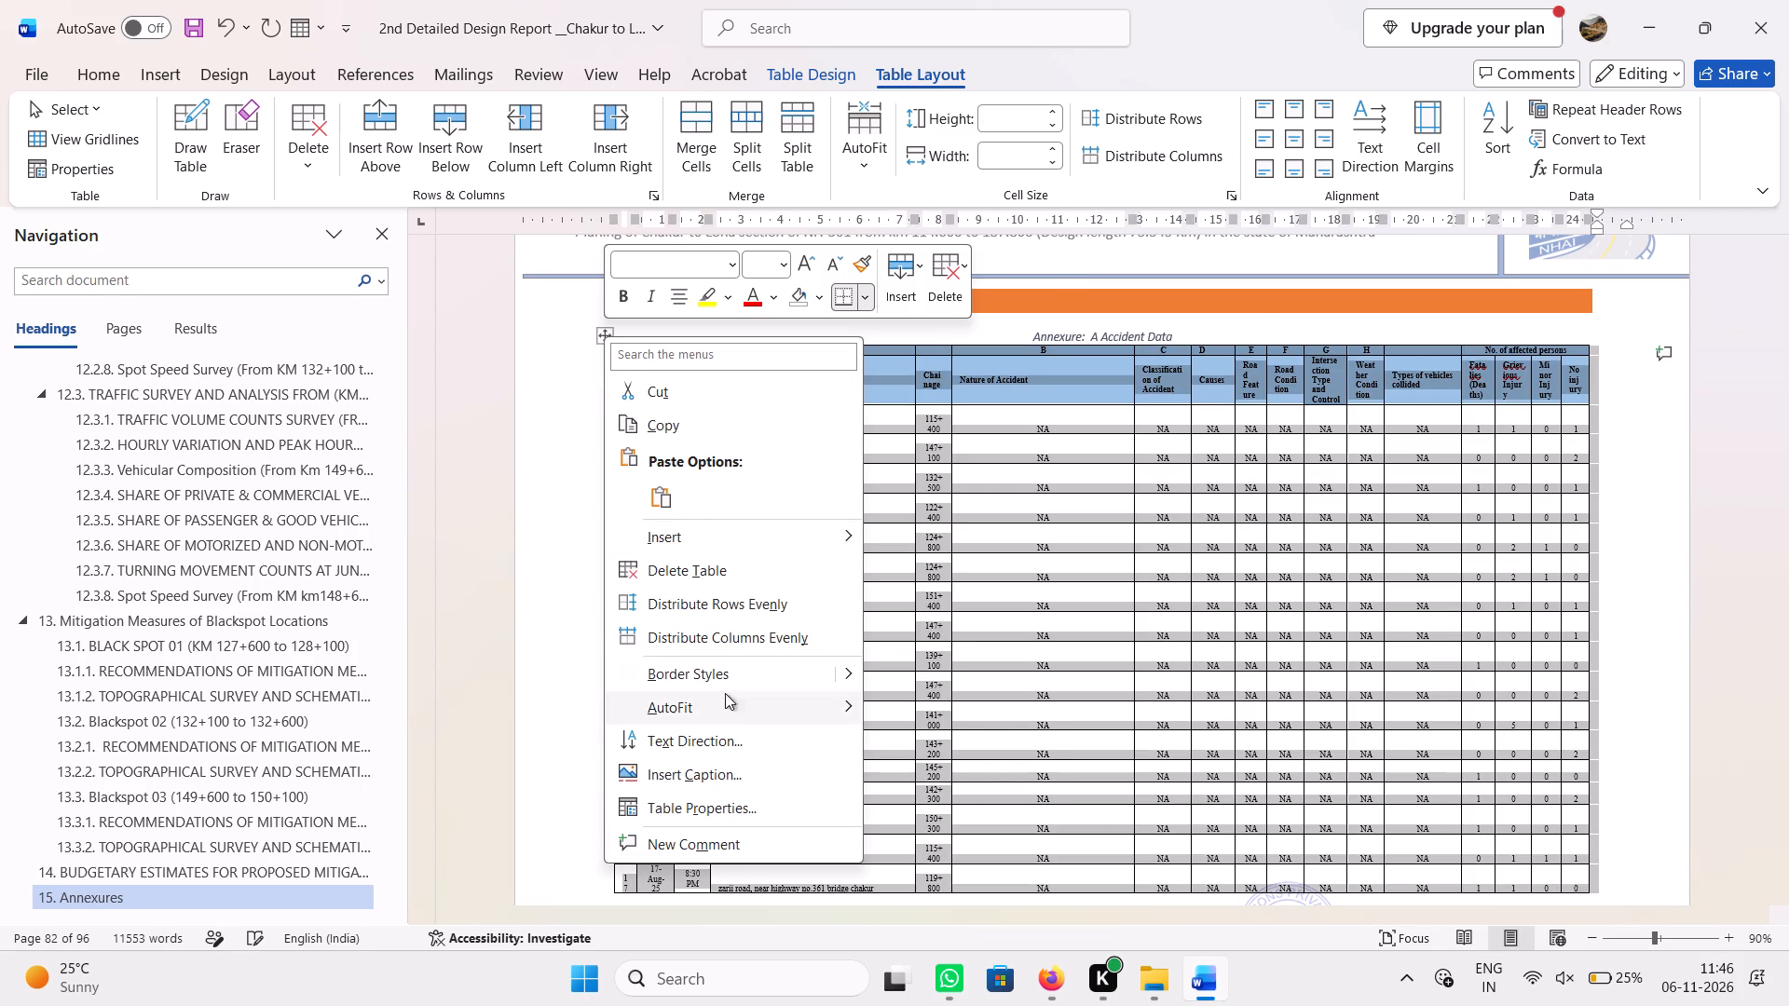
pyautogui.click(729, 709)
pyautogui.click(982, 773)
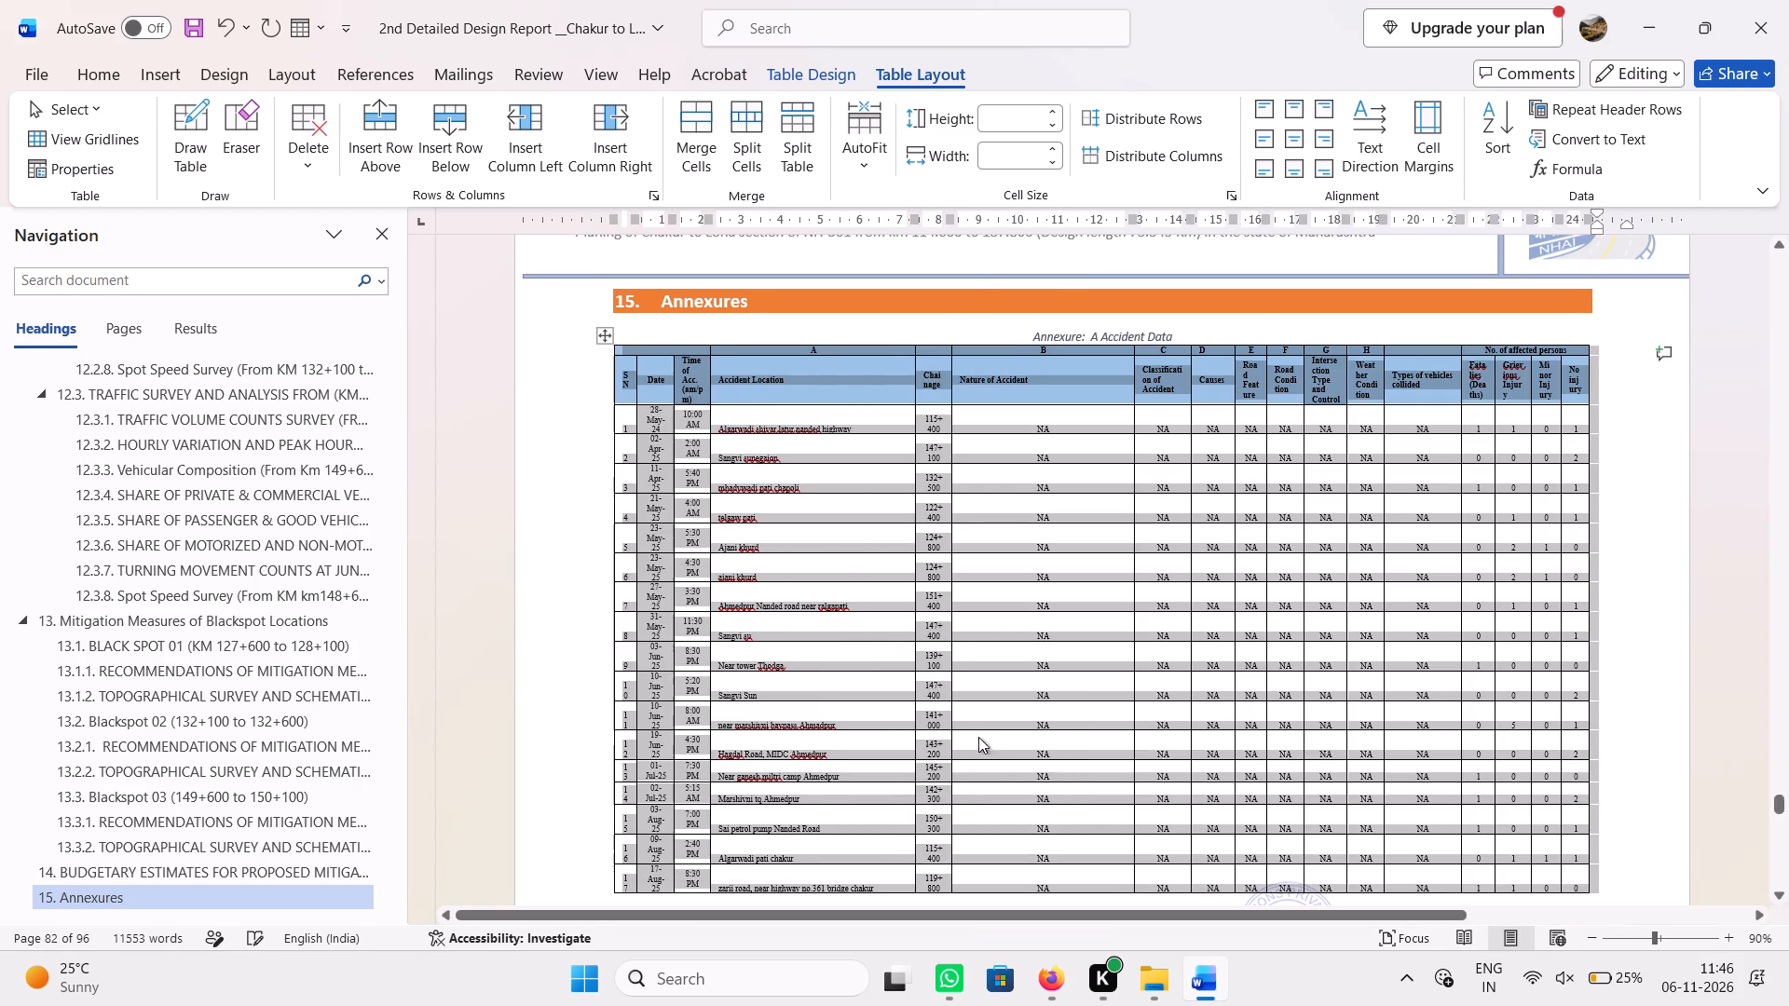
# Narrow the Nature of Accident column and widen the Accident Location and Chainage columns so each chainage value fits on one line.
pyautogui.click(1009, 374)
pyautogui.moveTo(951, 374); pyautogui.dragTo(972, 374)
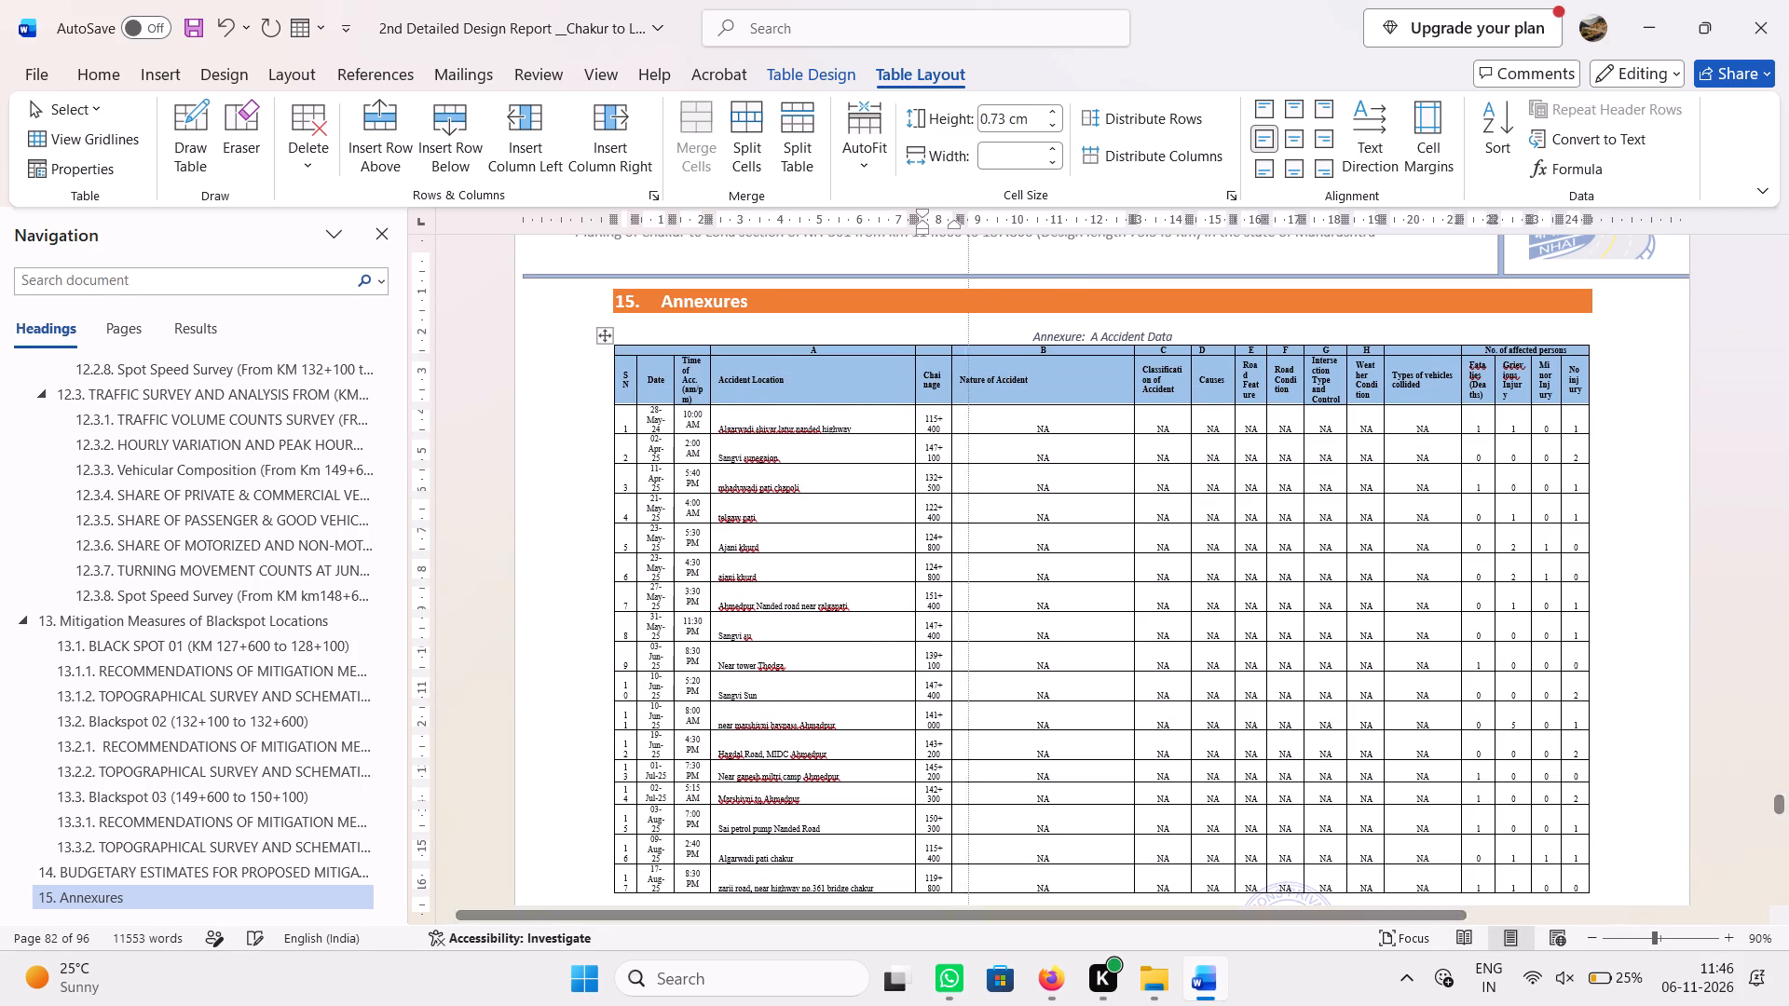
pyautogui.moveTo(972, 374); pyautogui.dragTo(1070, 388)
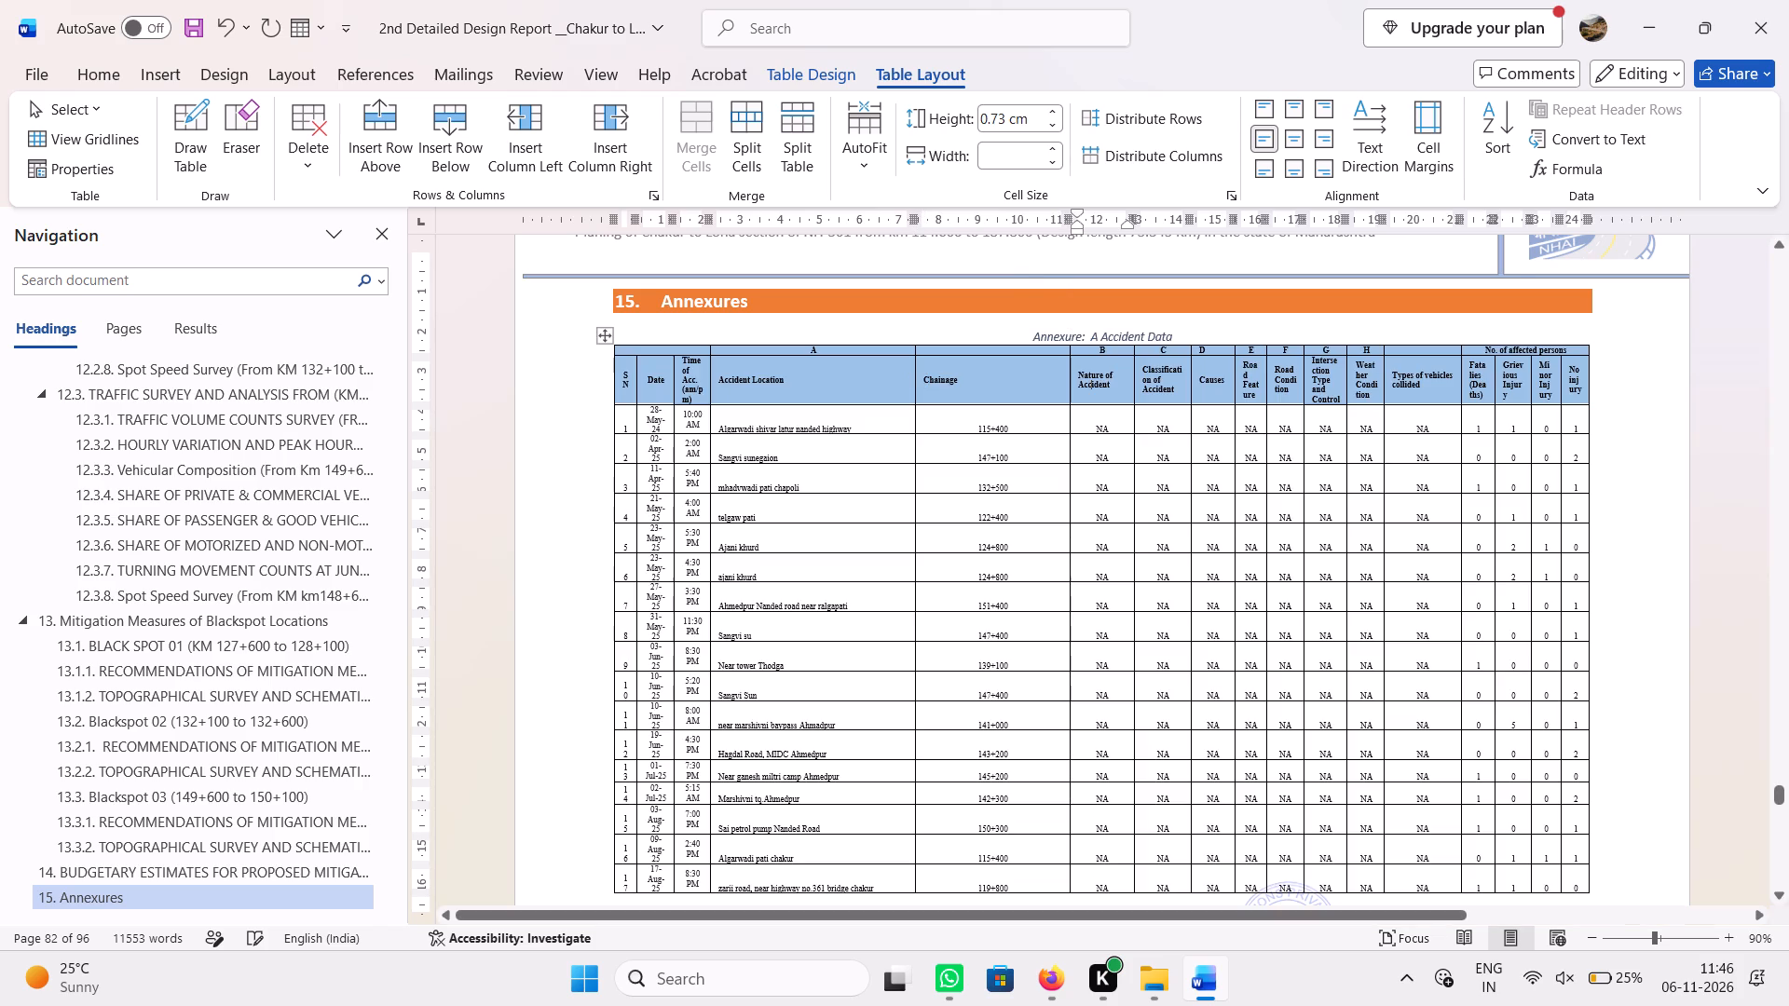
pyautogui.moveTo(912, 387); pyautogui.dragTo(948, 389)
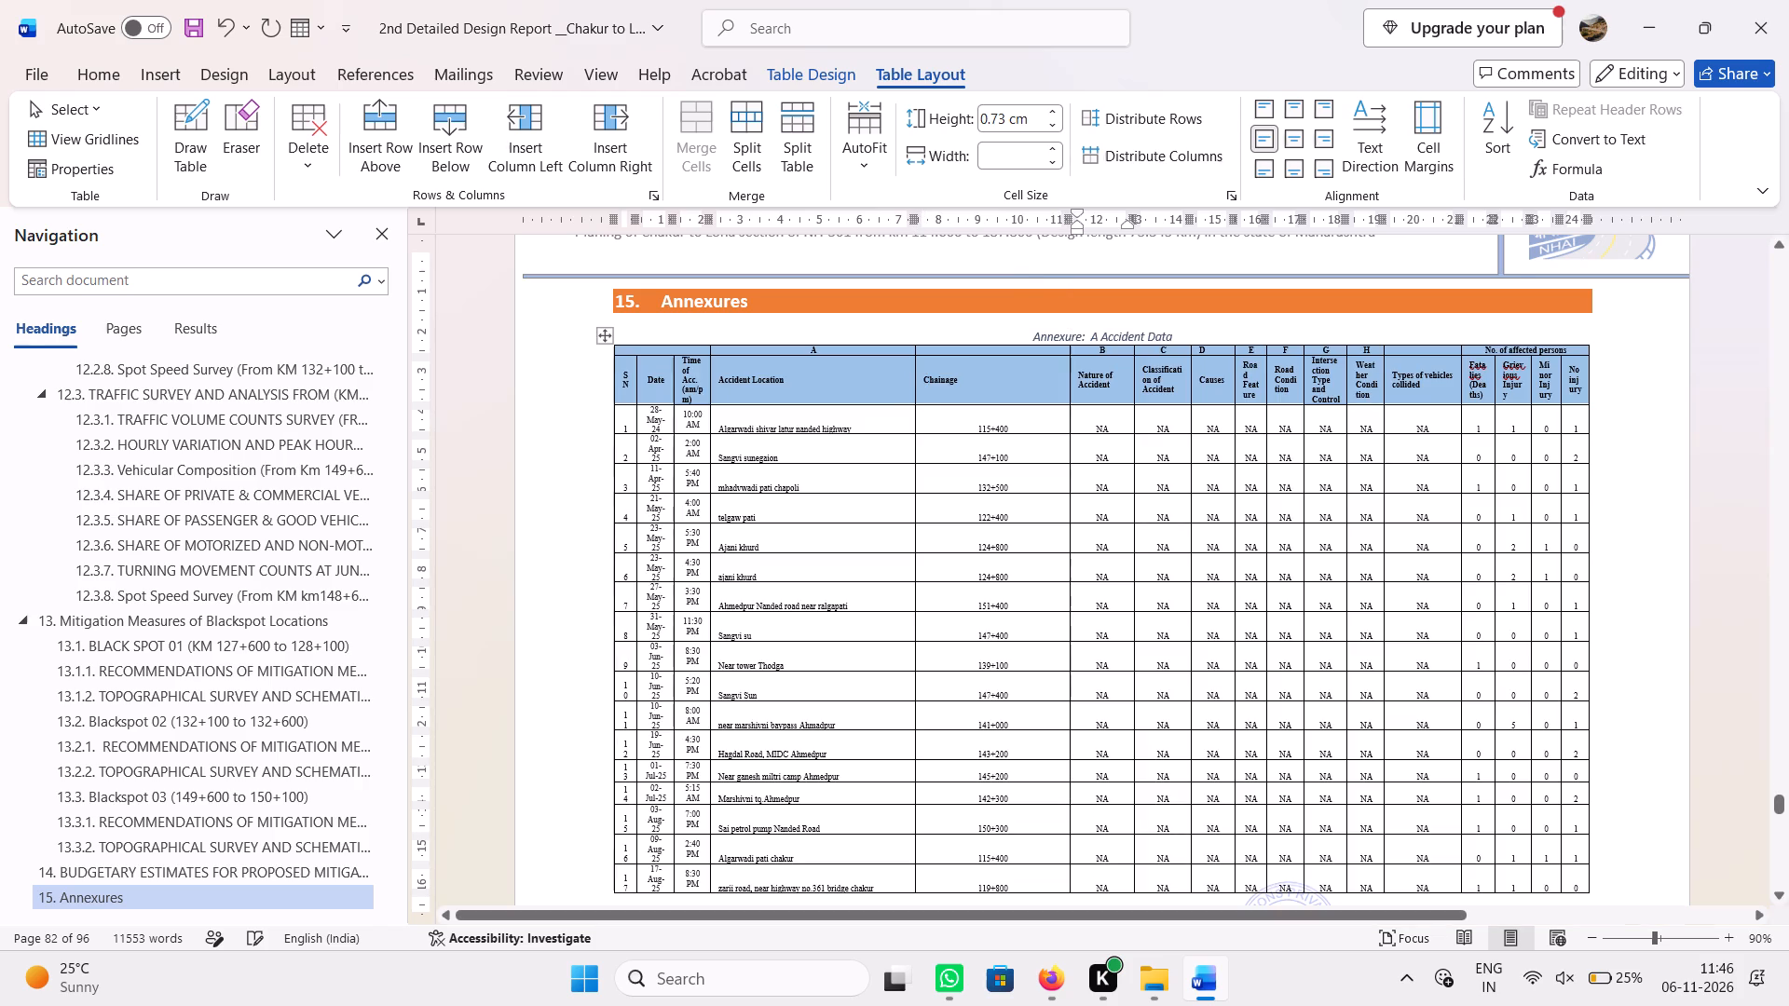
pyautogui.moveTo(948, 389); pyautogui.dragTo(970, 390)
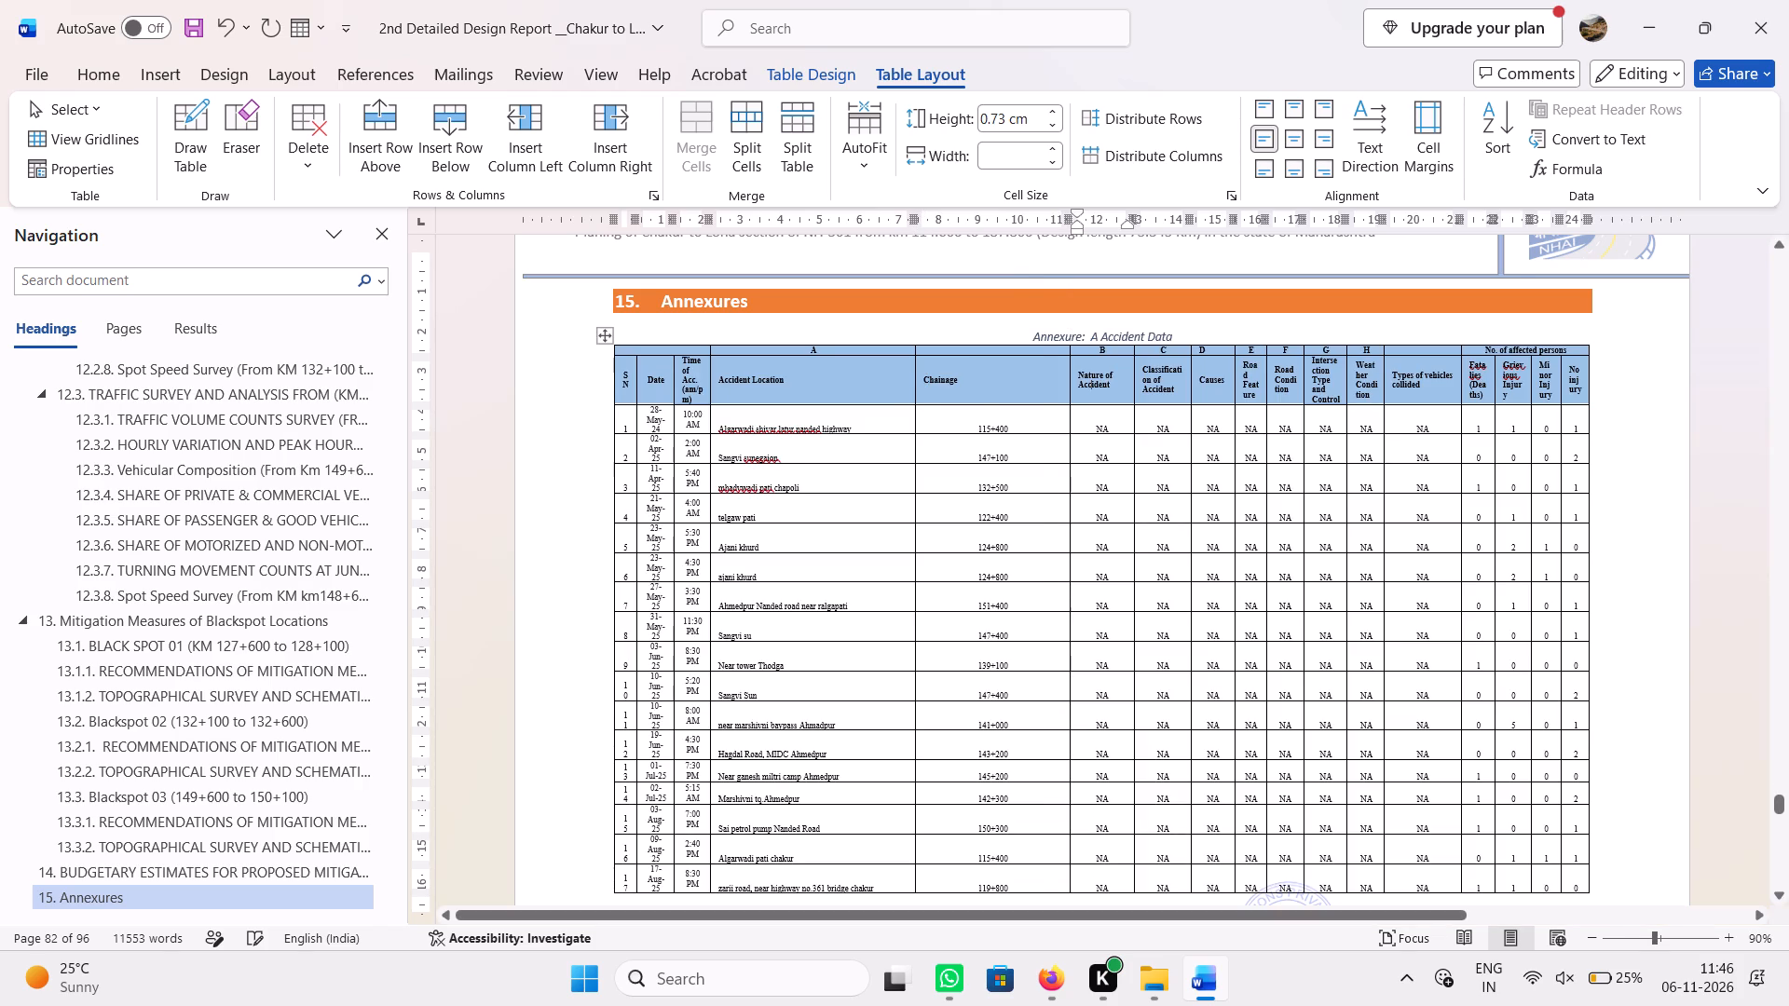
pyautogui.moveTo(915, 374); pyautogui.dragTo(988, 383)
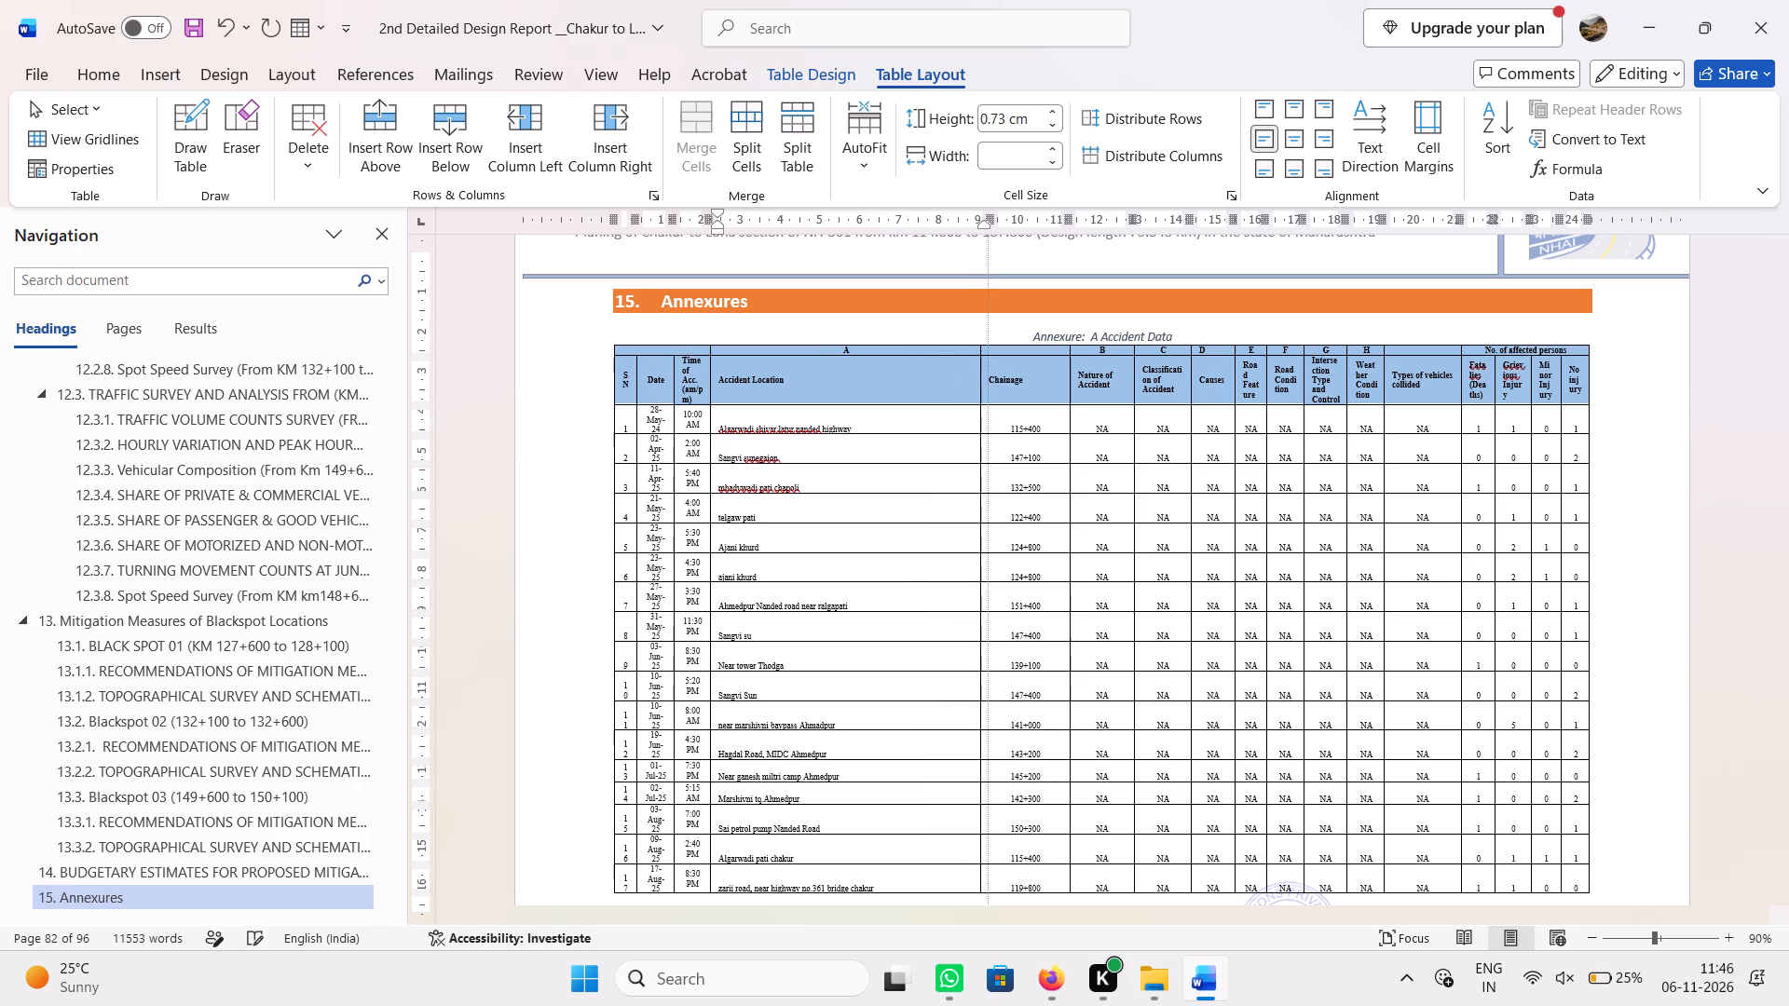
pyautogui.moveTo(988, 383); pyautogui.dragTo(990, 384)
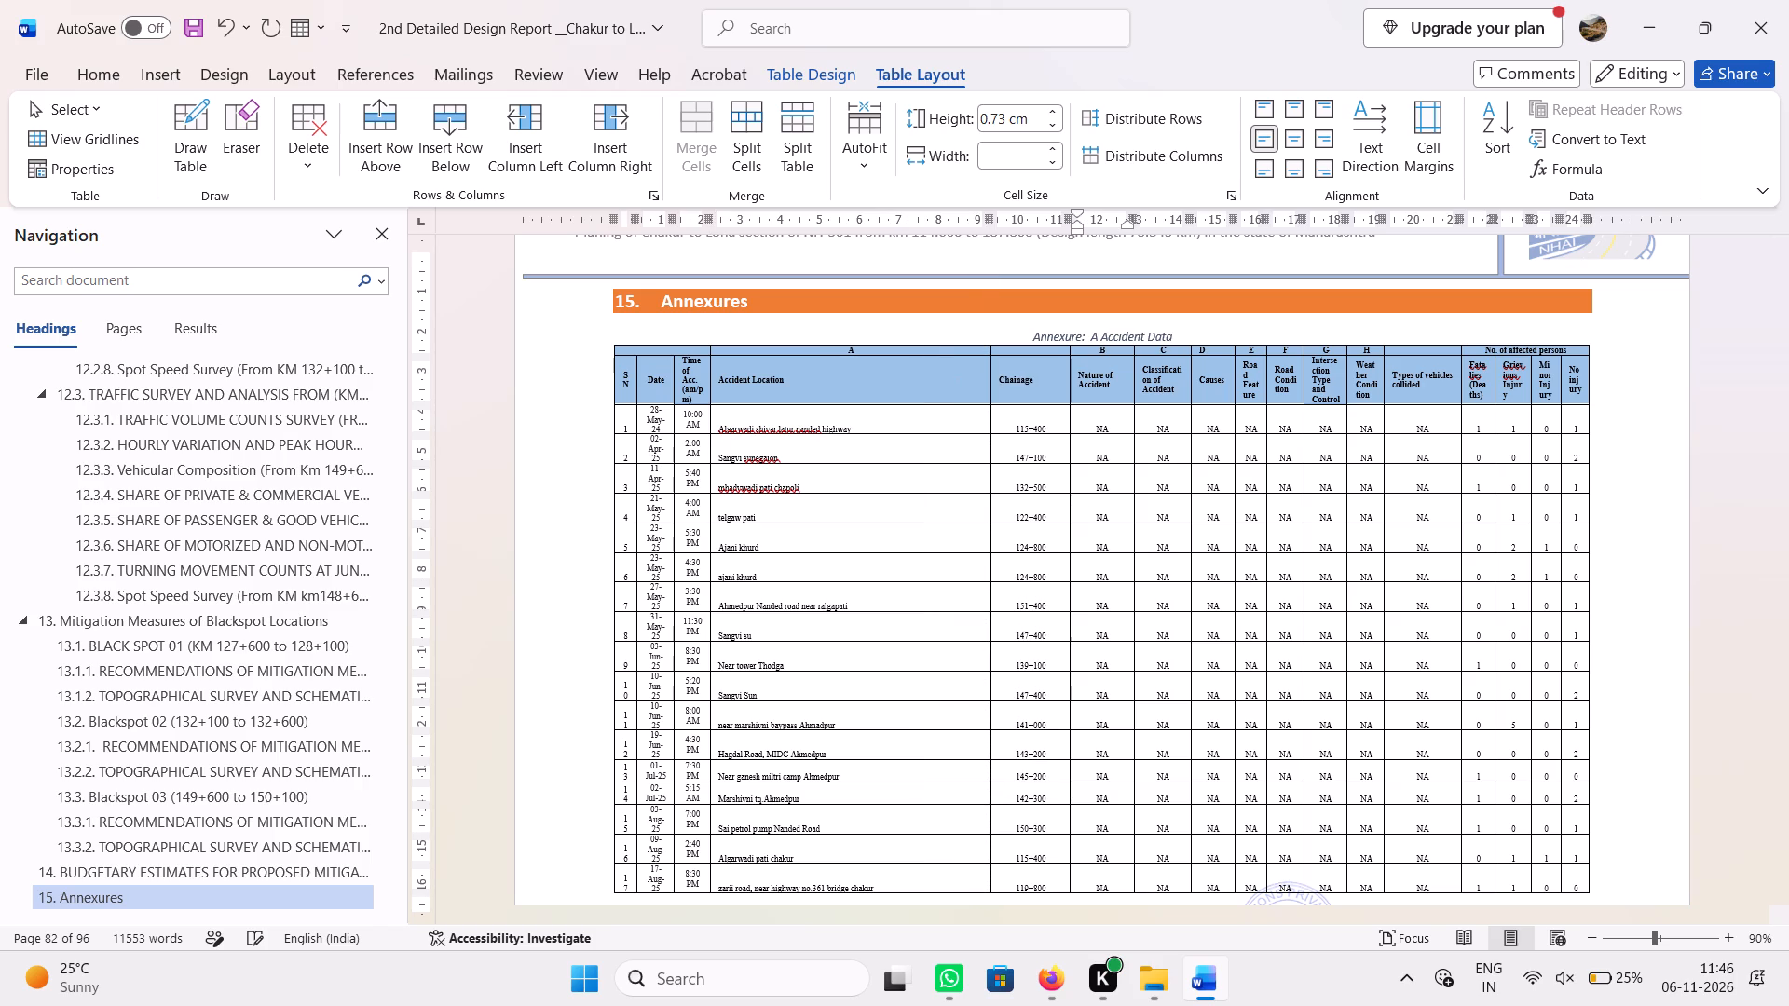
# Widen the Time of Acc. and Date columns, taking width from Accident Location, so dates and times each fit on one line.
pyautogui.click(787, 381)
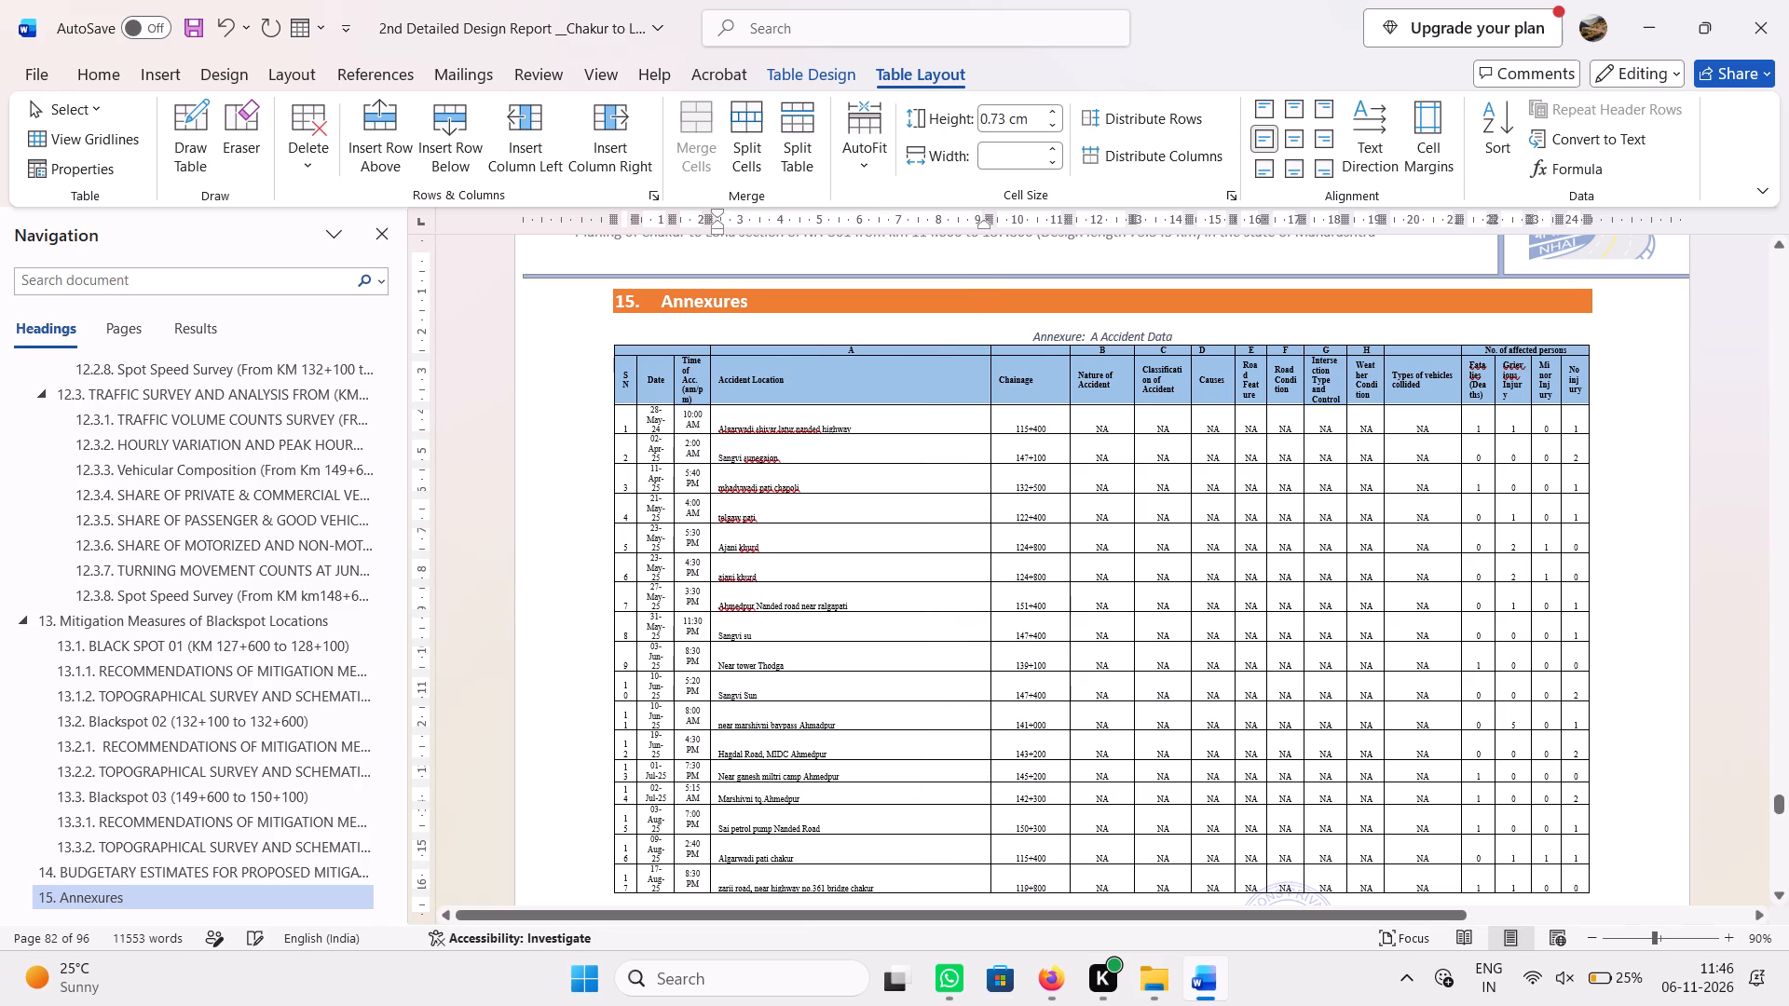
pyautogui.moveTo(709, 382); pyautogui.dragTo(778, 392)
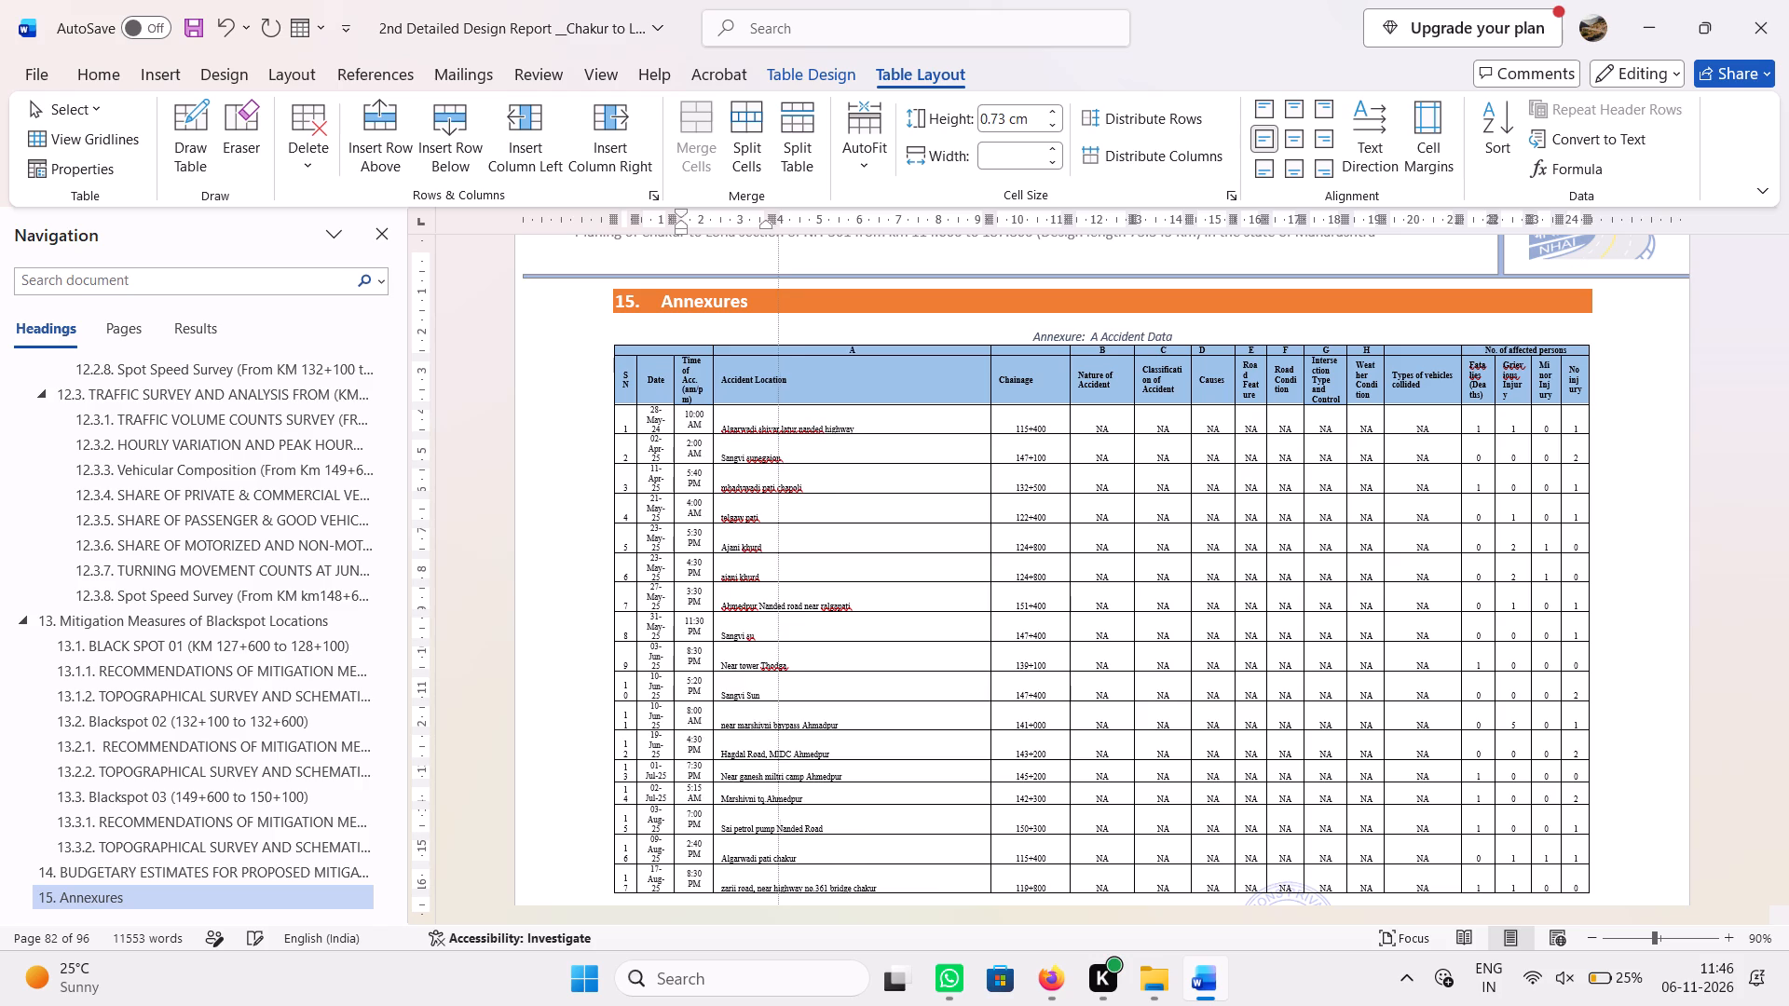
pyautogui.moveTo(778, 392); pyautogui.dragTo(816, 398)
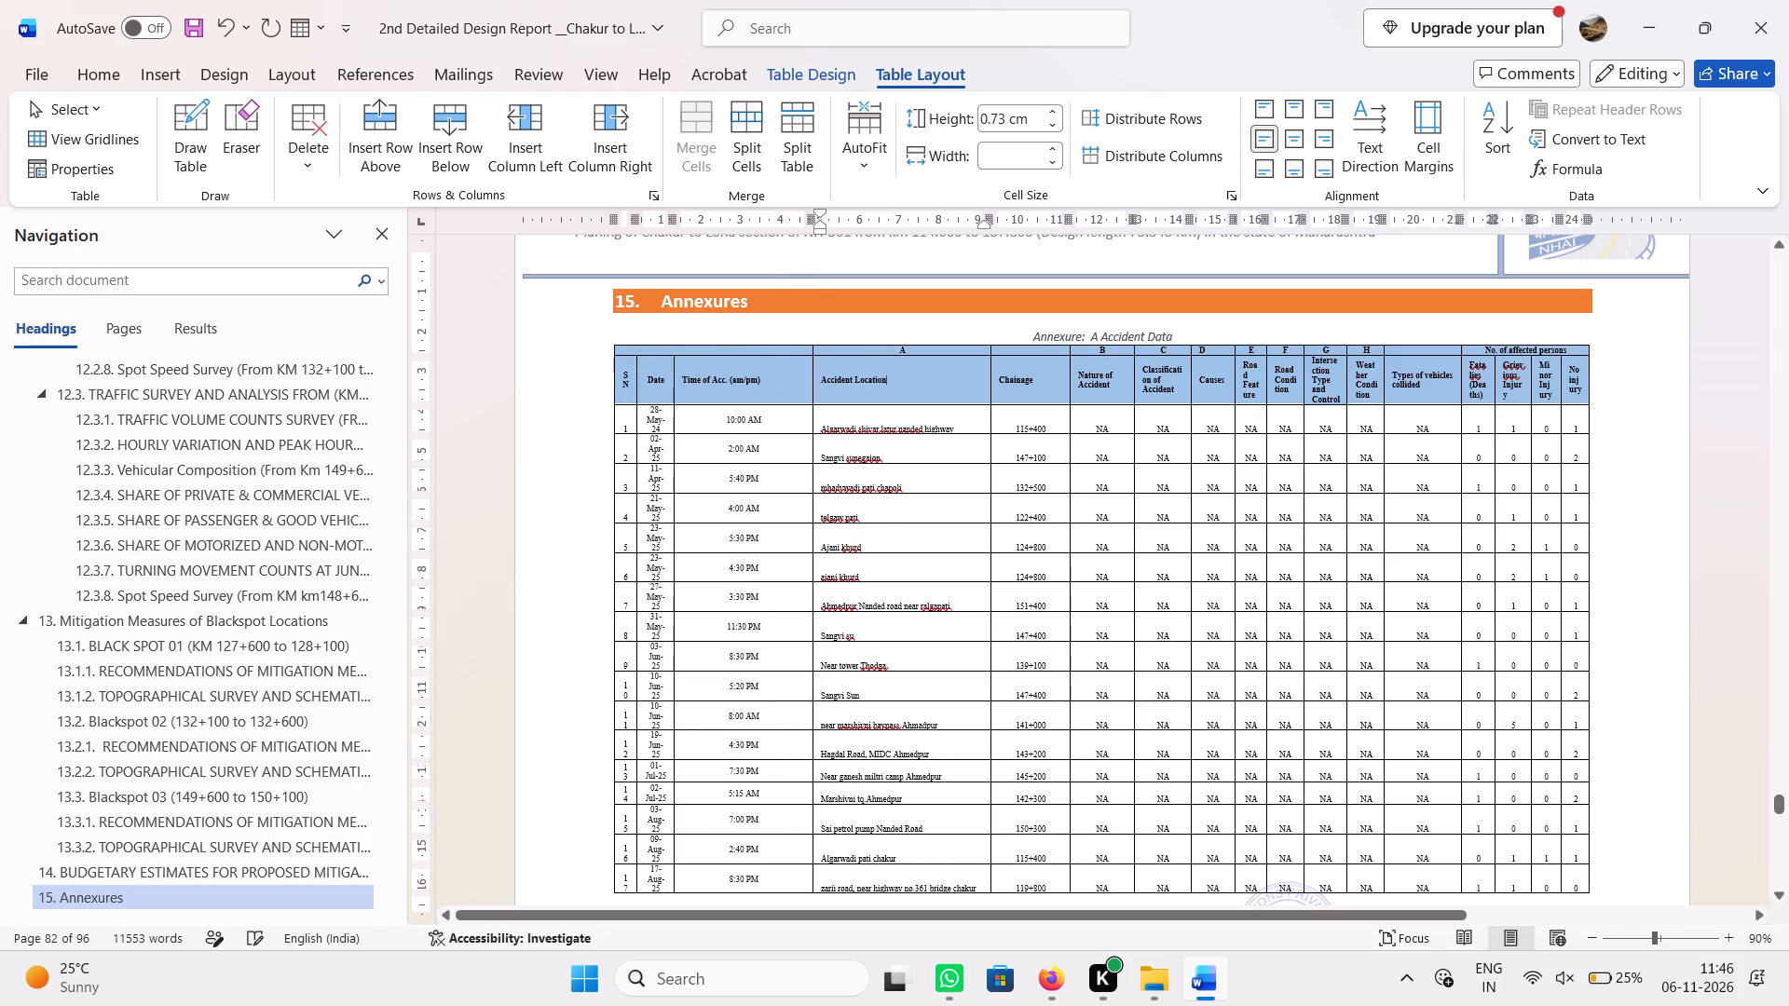
pyautogui.moveTo(671, 374); pyautogui.dragTo(695, 377)
pyautogui.moveTo(672, 379); pyautogui.dragTo(706, 385)
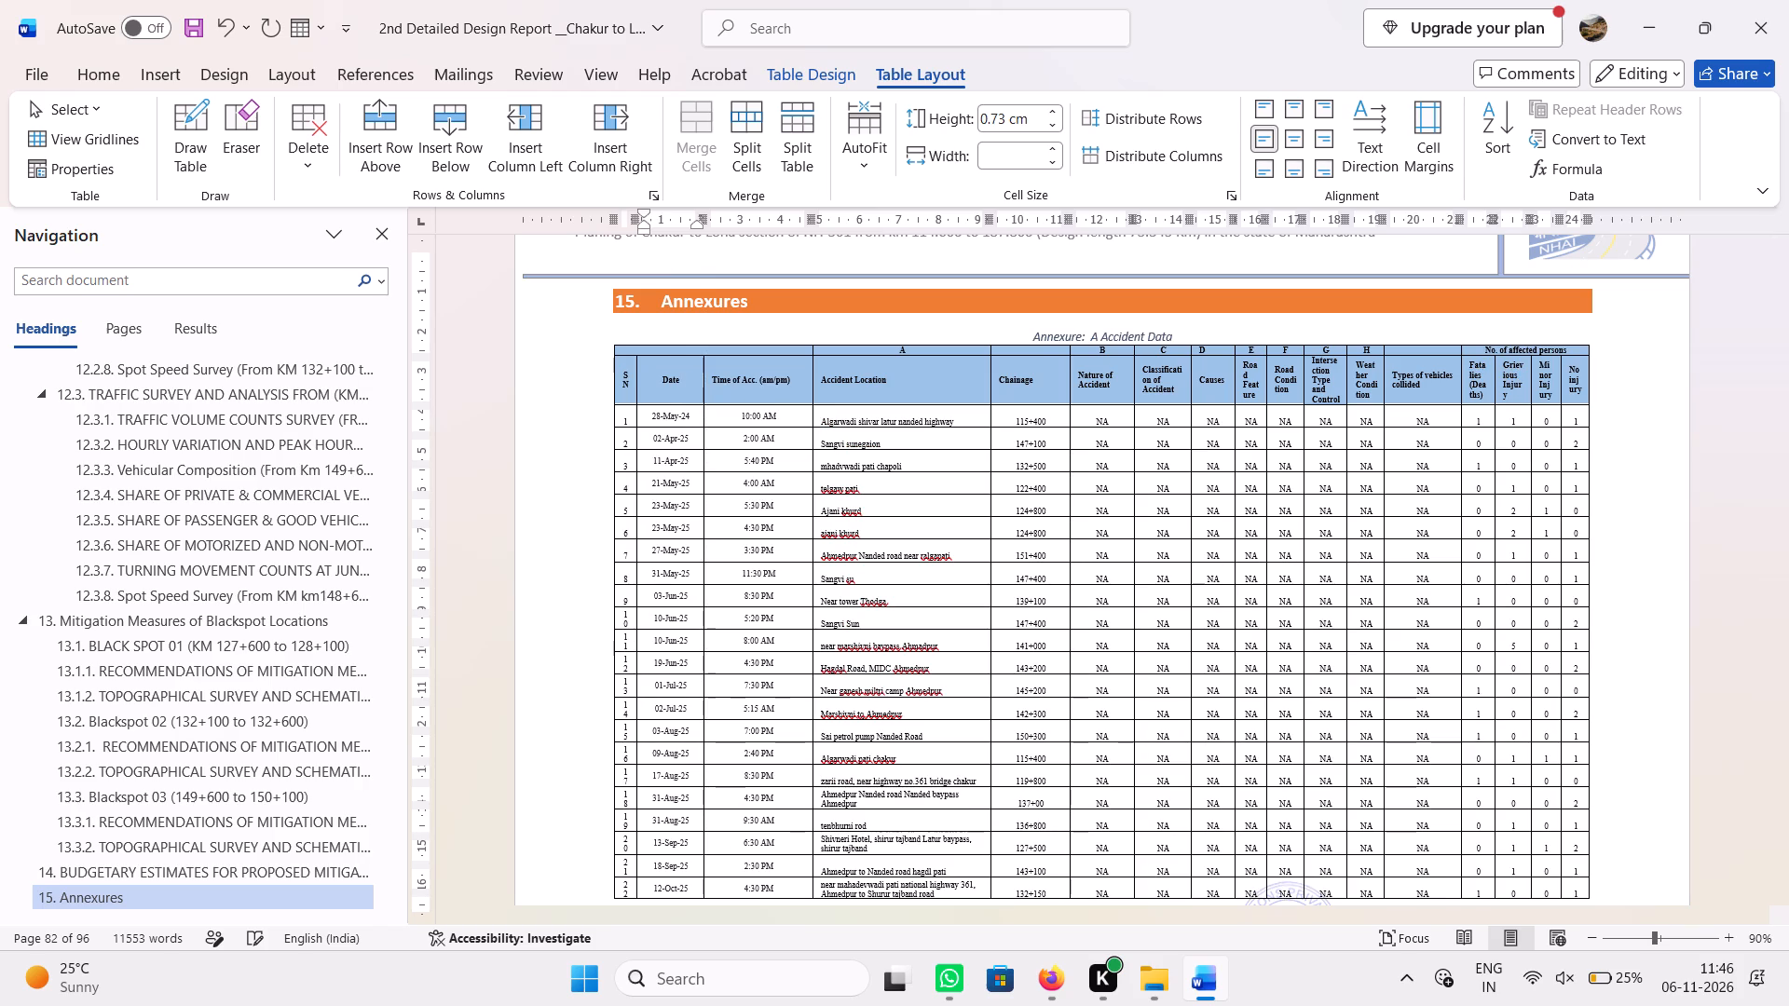
# Save the report with the resized Accident Data table.
pyautogui.click(876, 466)
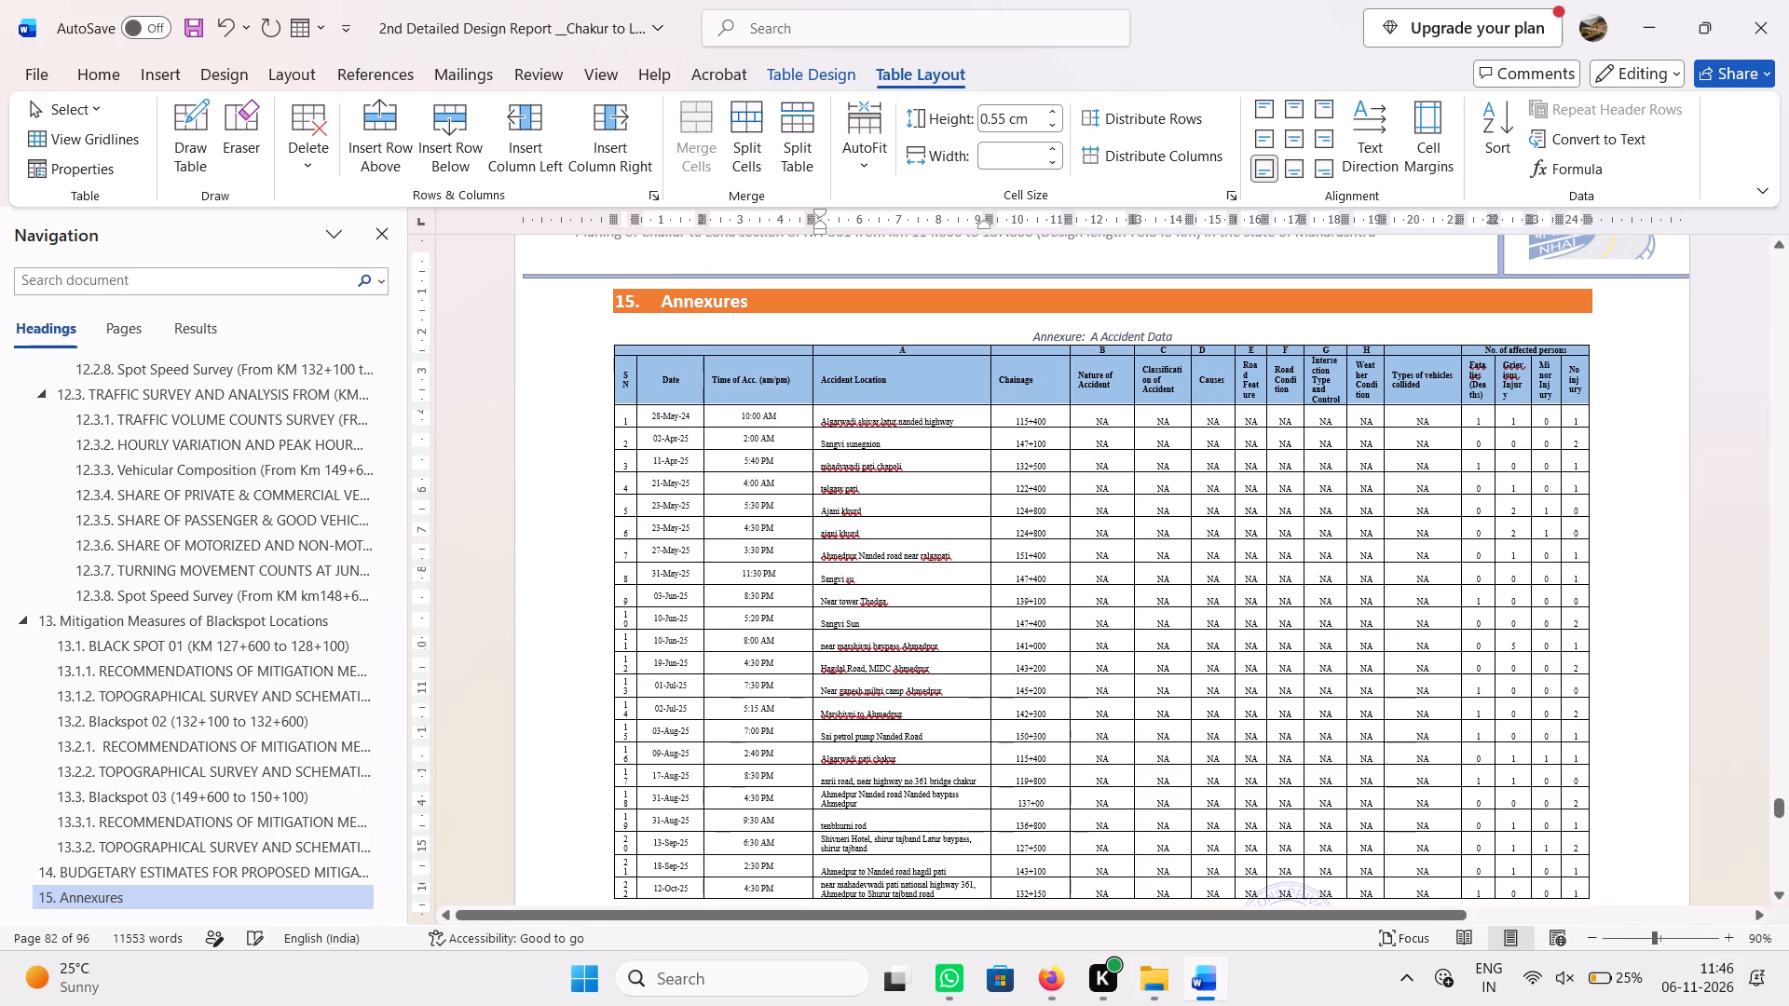
pyautogui.hotkey('ctrl', 's')
pyautogui.click(876, 466)
pyautogui.hotkey('ctrl', 's')
pyautogui.click(26, 73)
pyautogui.click(87, 331)
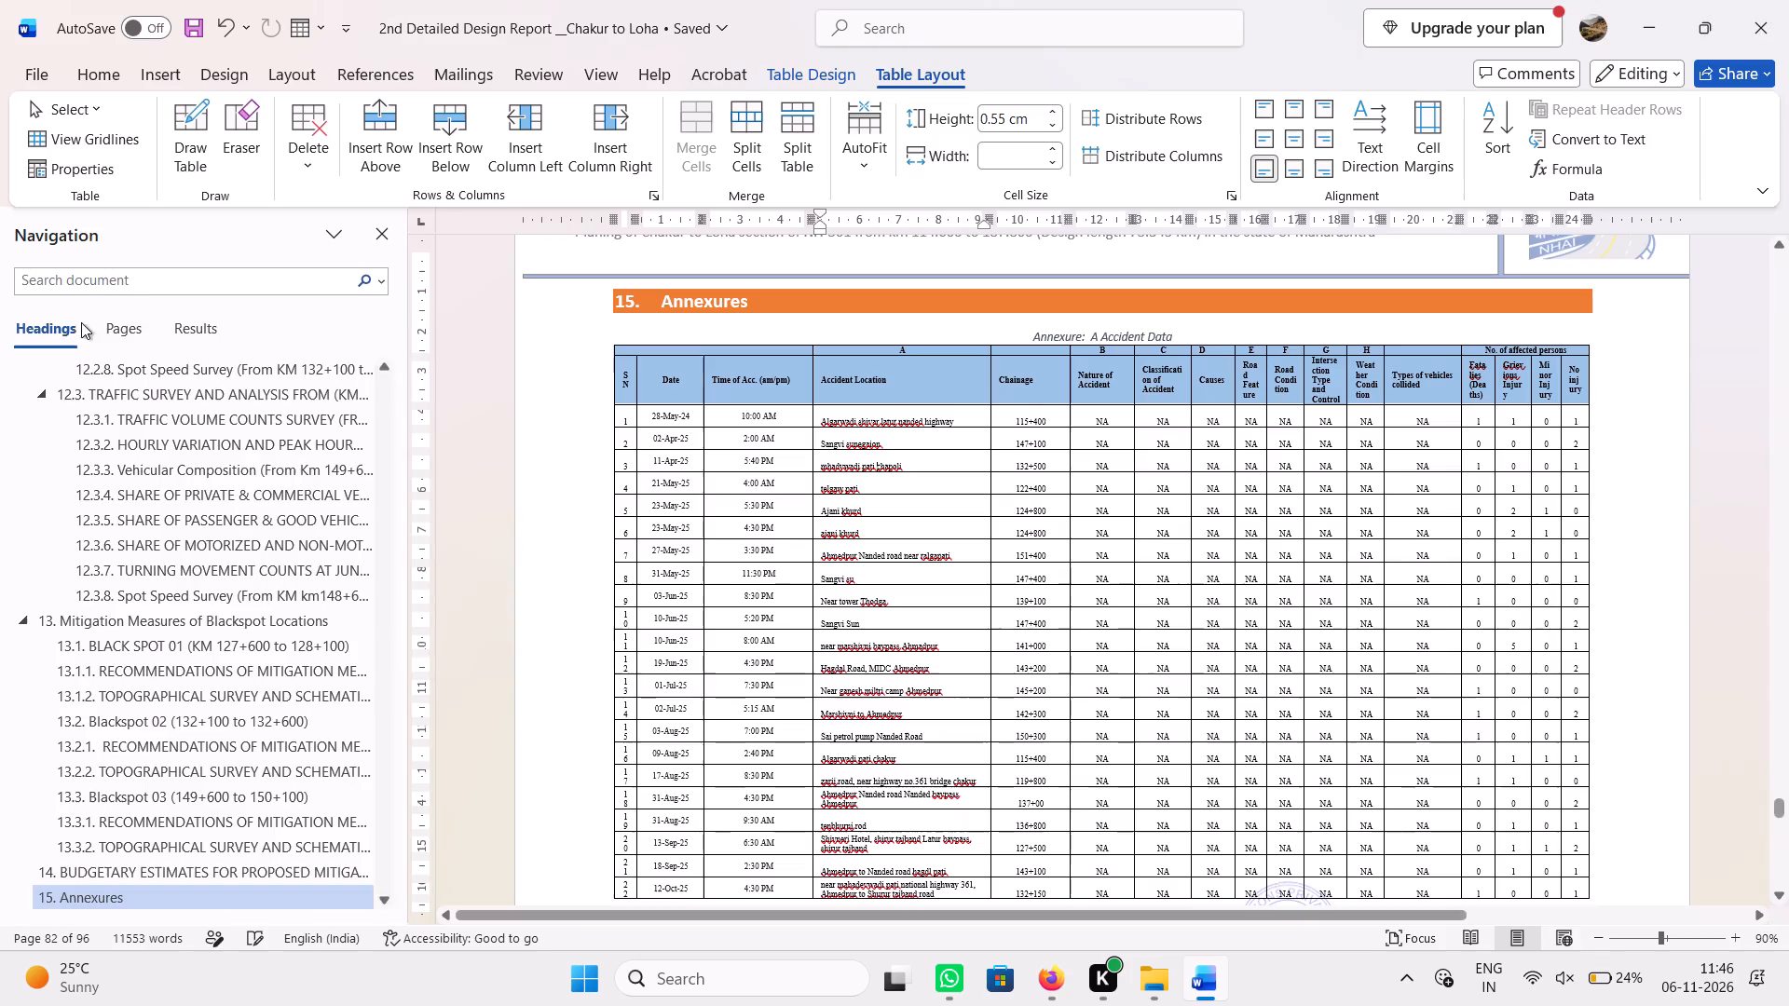
# Zoom out to a multi-page overview and examine the page layout from the annexures back to the traffic survey sections.
pyautogui.scroll(12, 724, 447)
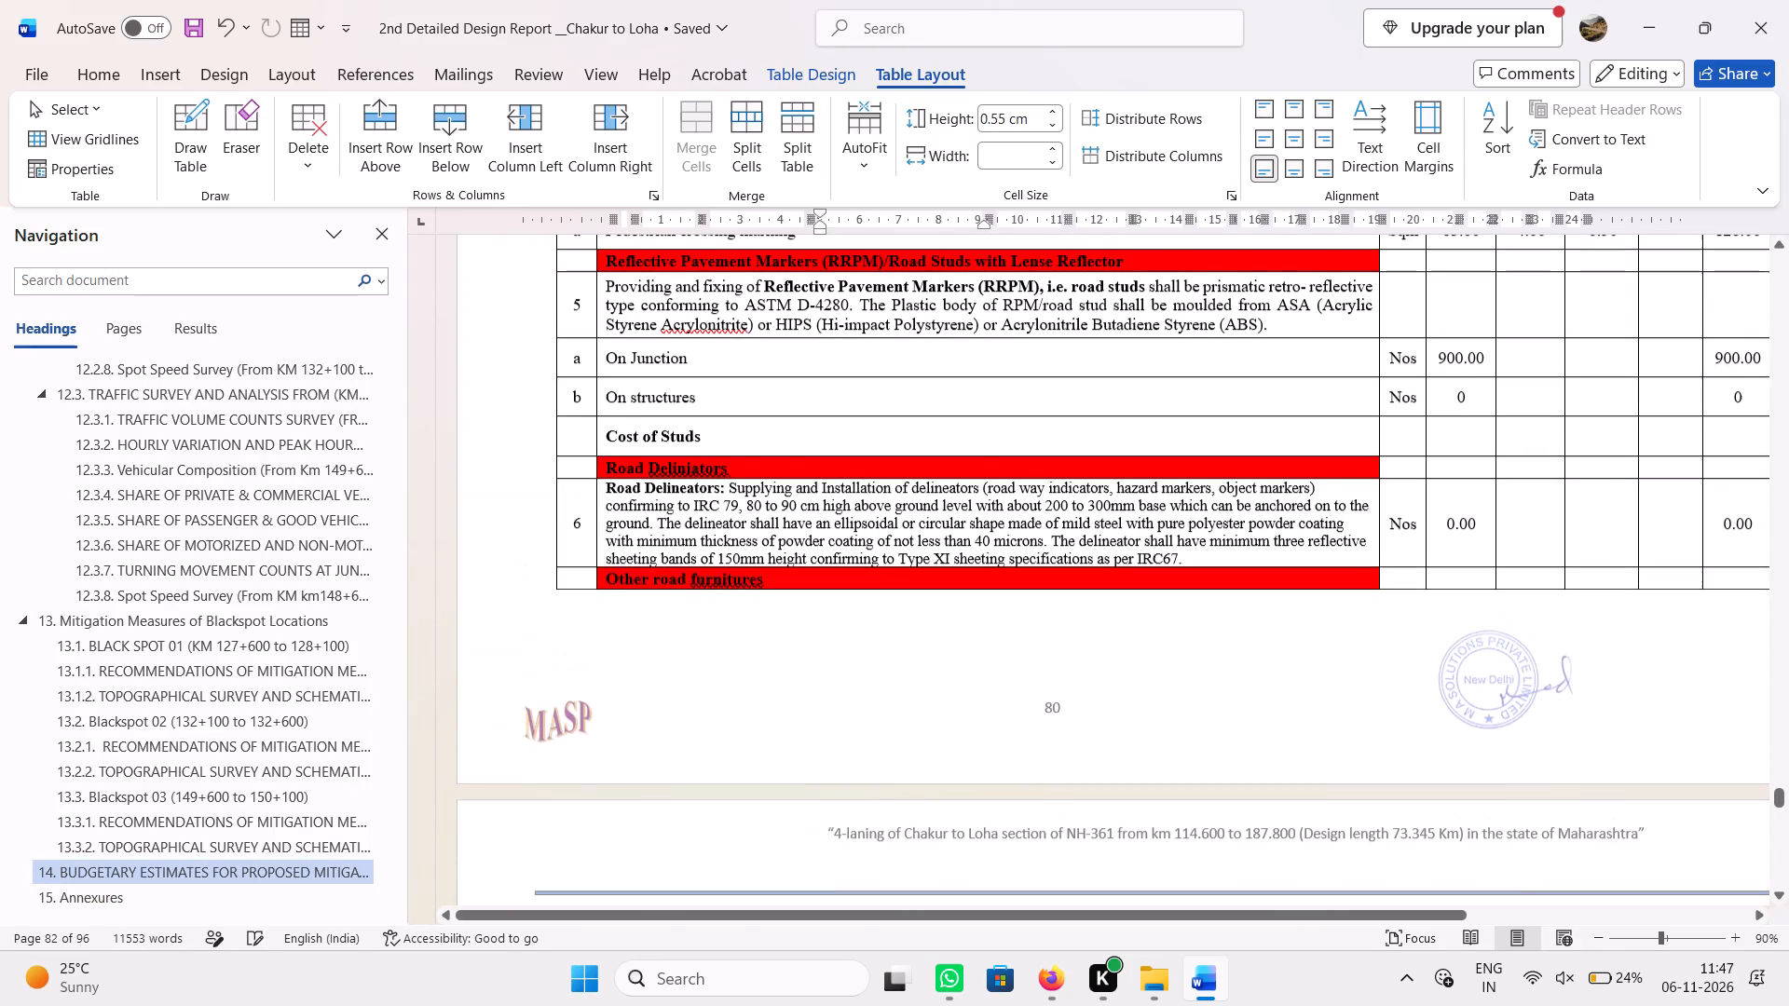
pyautogui.keyDown('ctrl'); pyautogui.scroll(-7, 725, 447); pyautogui.keyUp('ctrl')
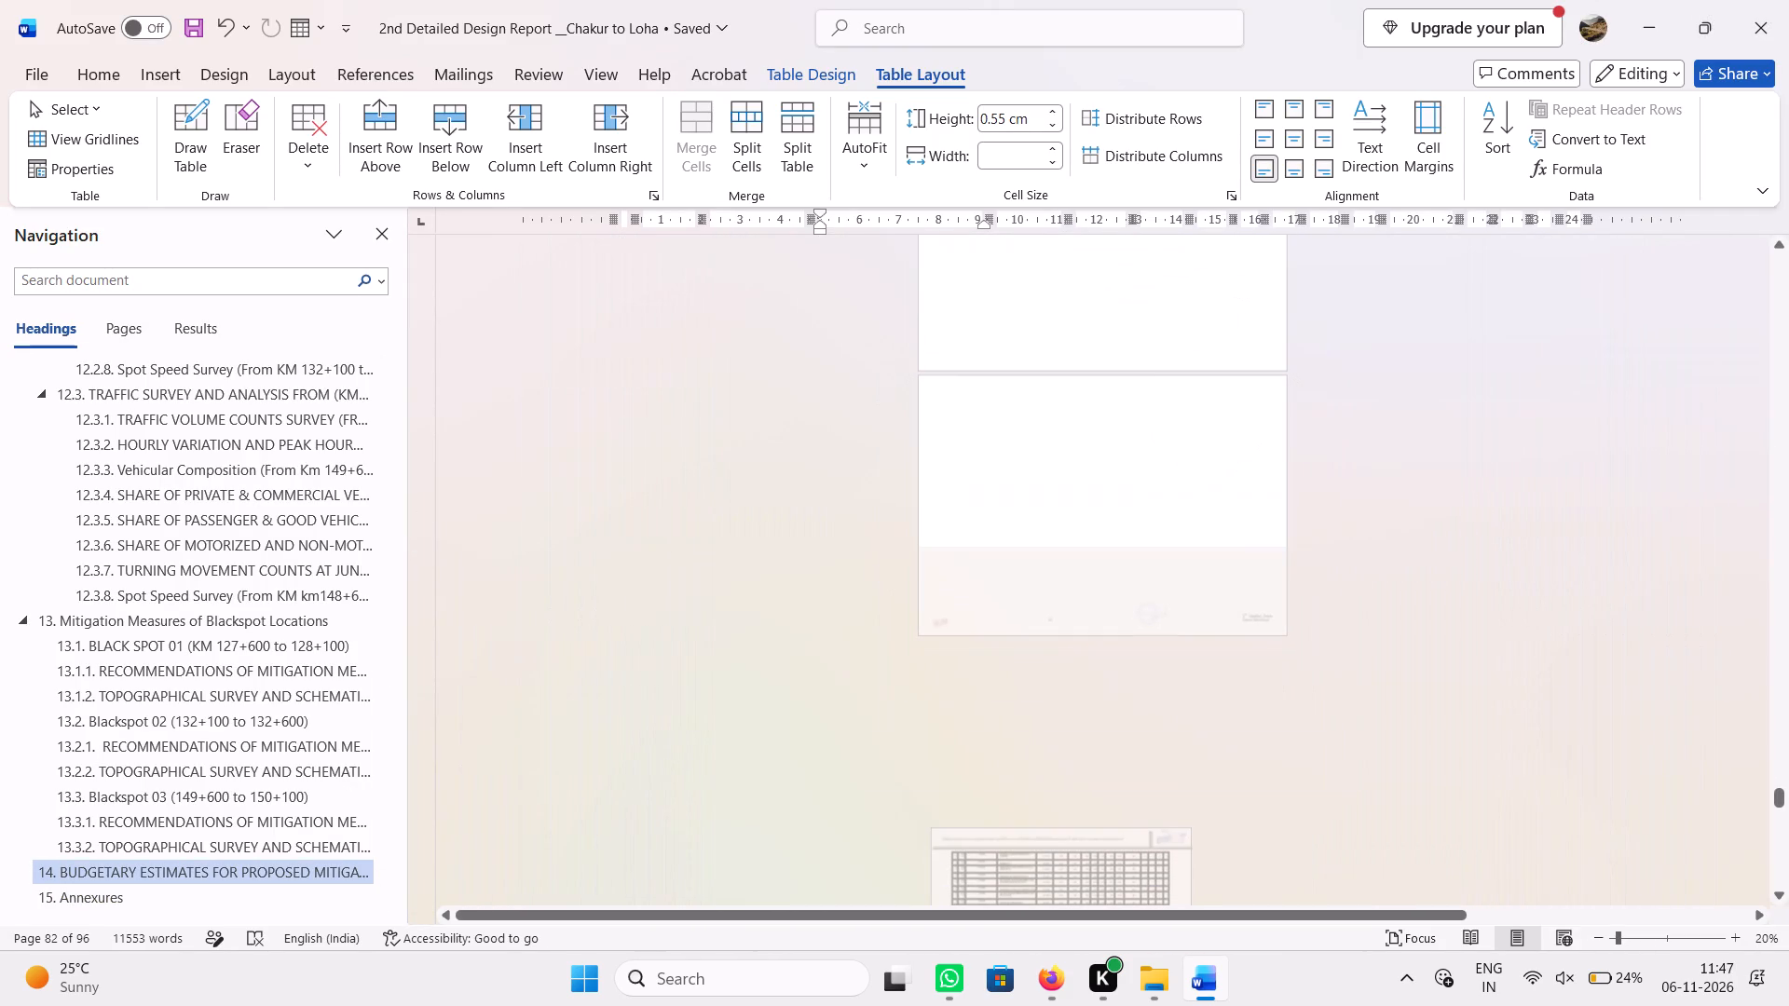
pyautogui.scroll(-4, 979, 512)
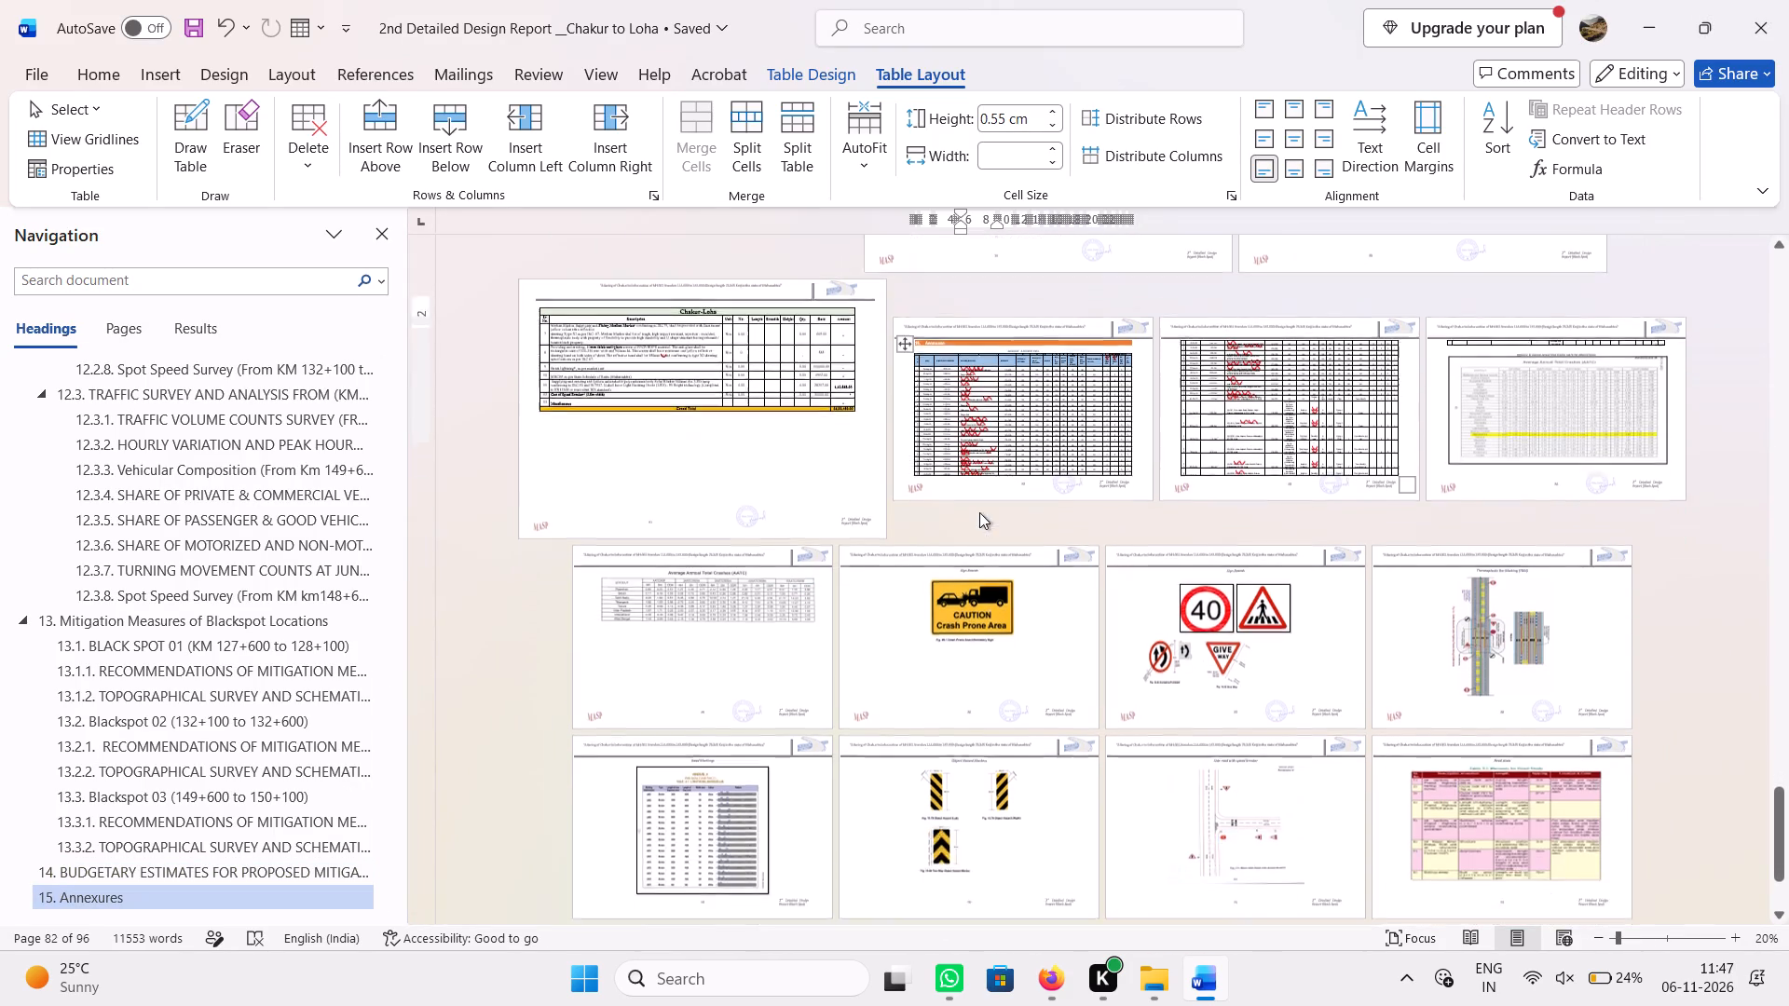
pyautogui.scroll(-3, 979, 512)
pyautogui.scroll(20, 979, 512)
pyautogui.scroll(20, 979, 512)
pyautogui.scroll(5, 979, 512)
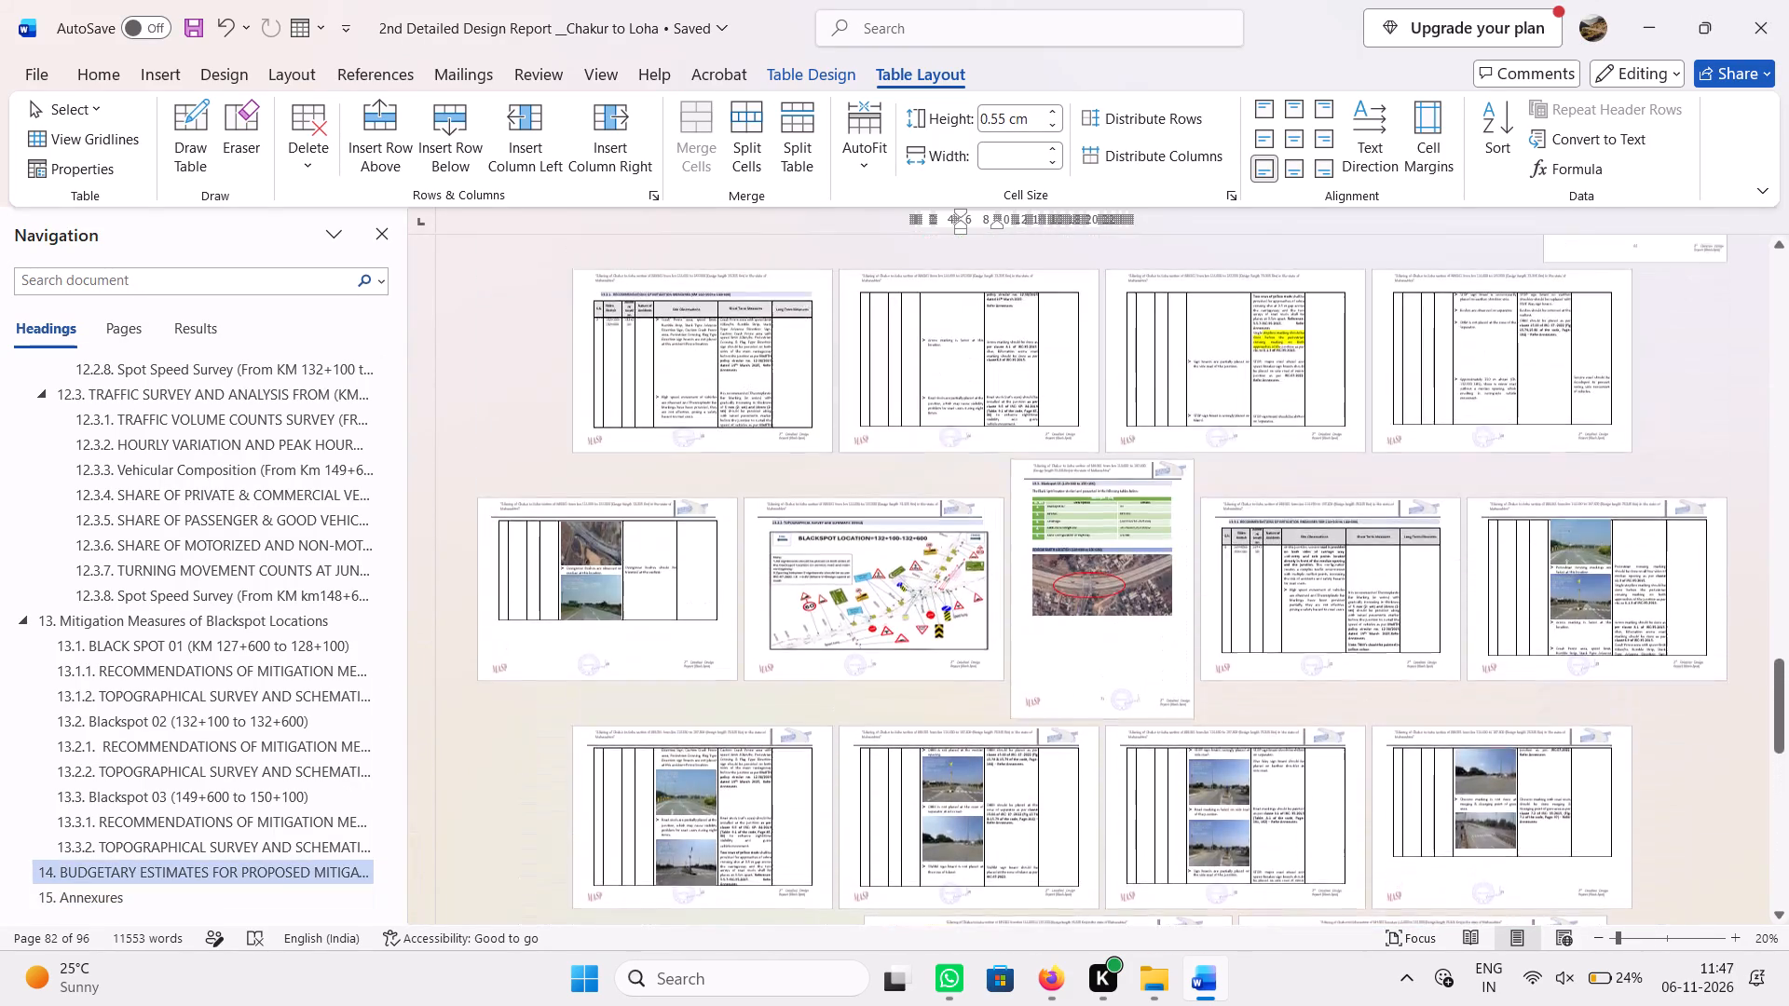
pyautogui.scroll(11, 979, 512)
pyautogui.scroll(17, 979, 512)
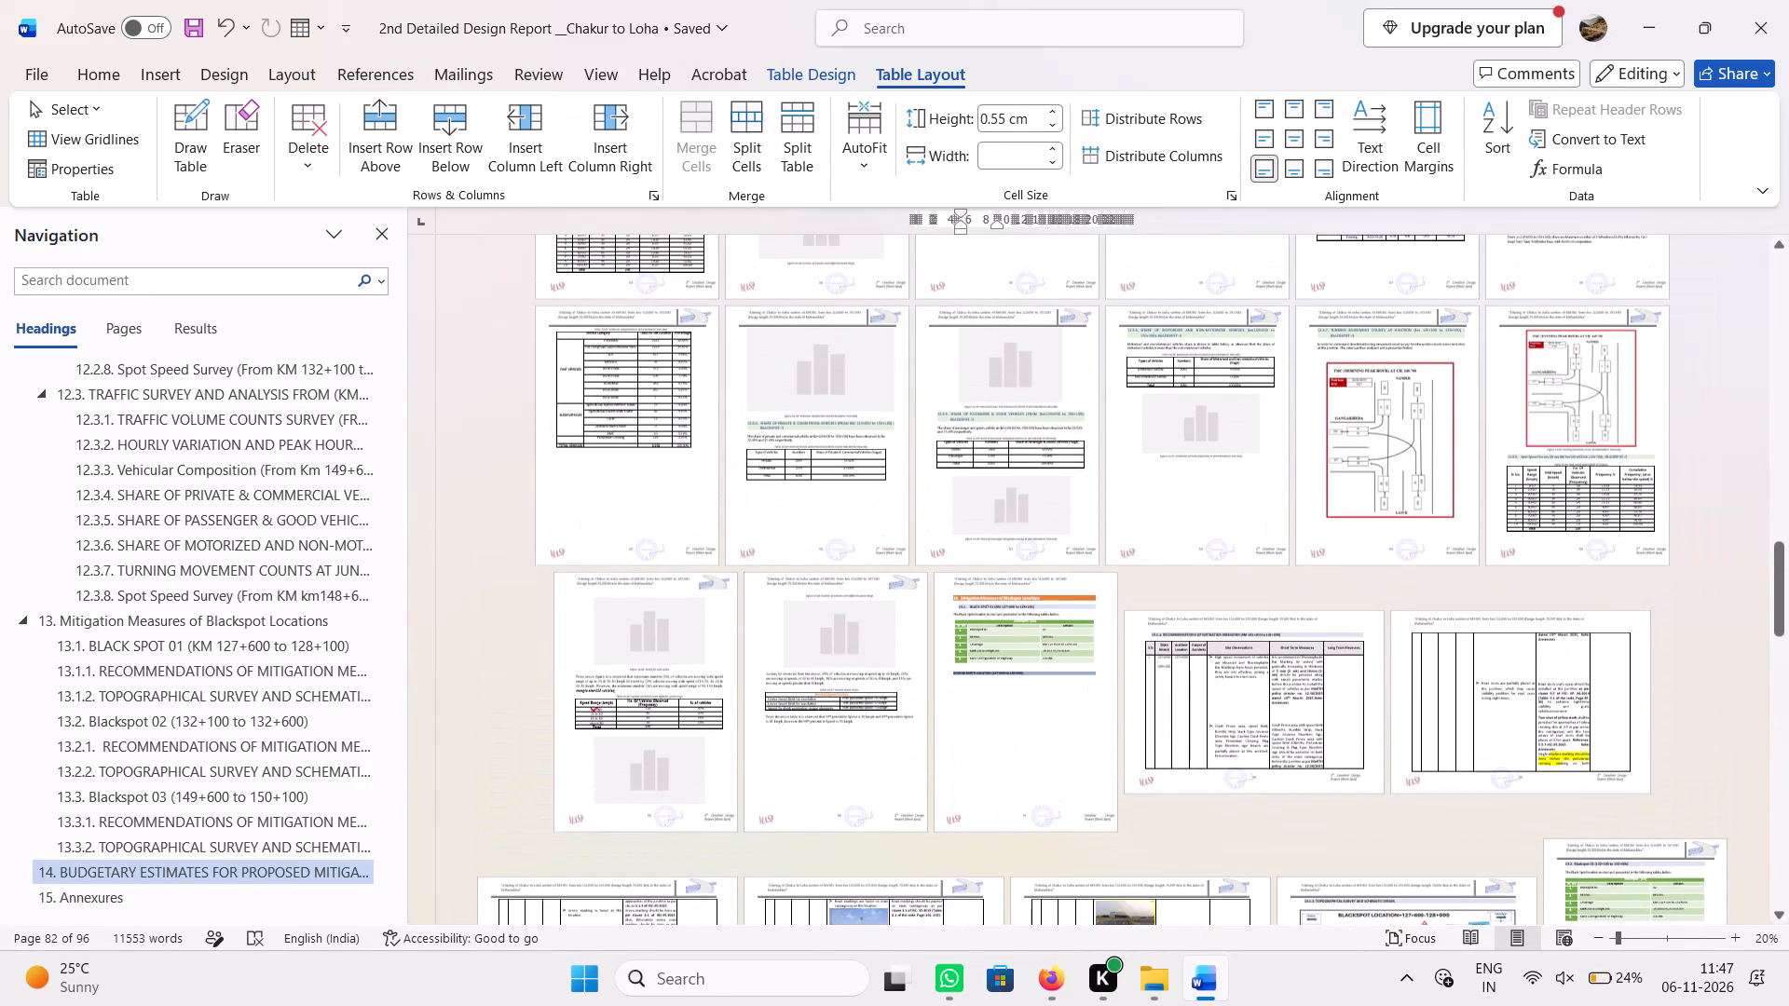
pyautogui.scroll(18, 1358, 392)
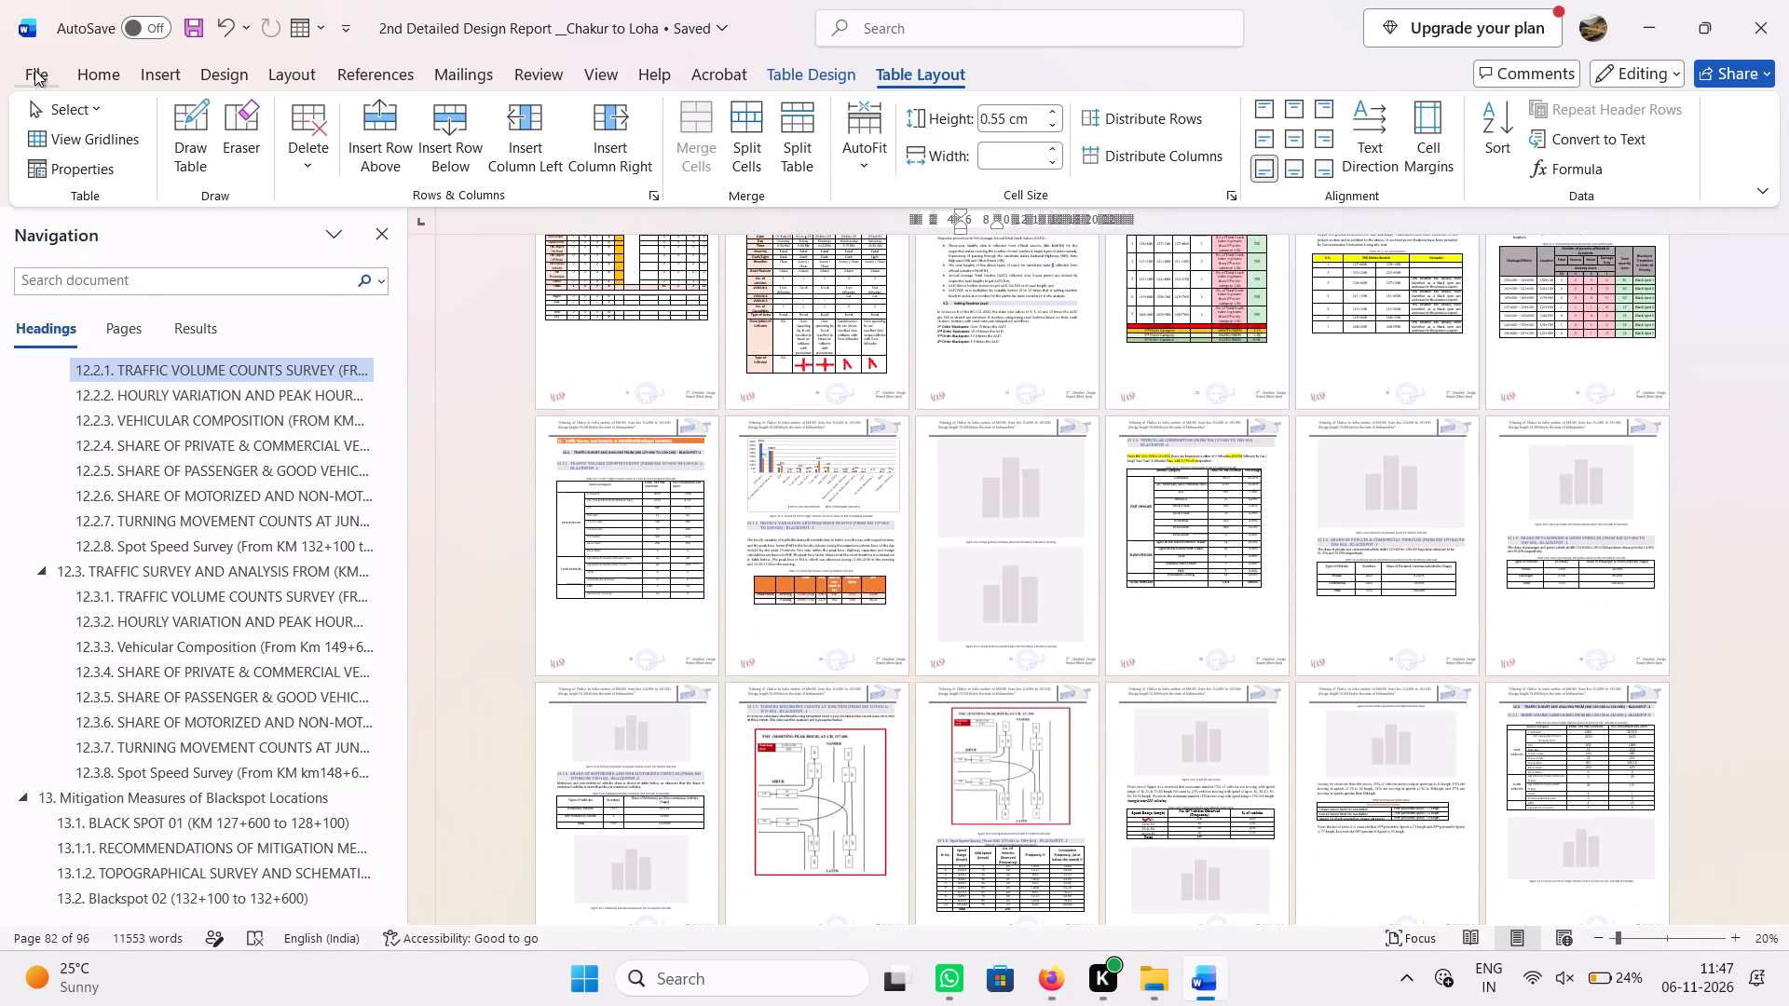
# Save the report again and close the document.
pyautogui.click(34, 70)
pyautogui.click(90, 338)
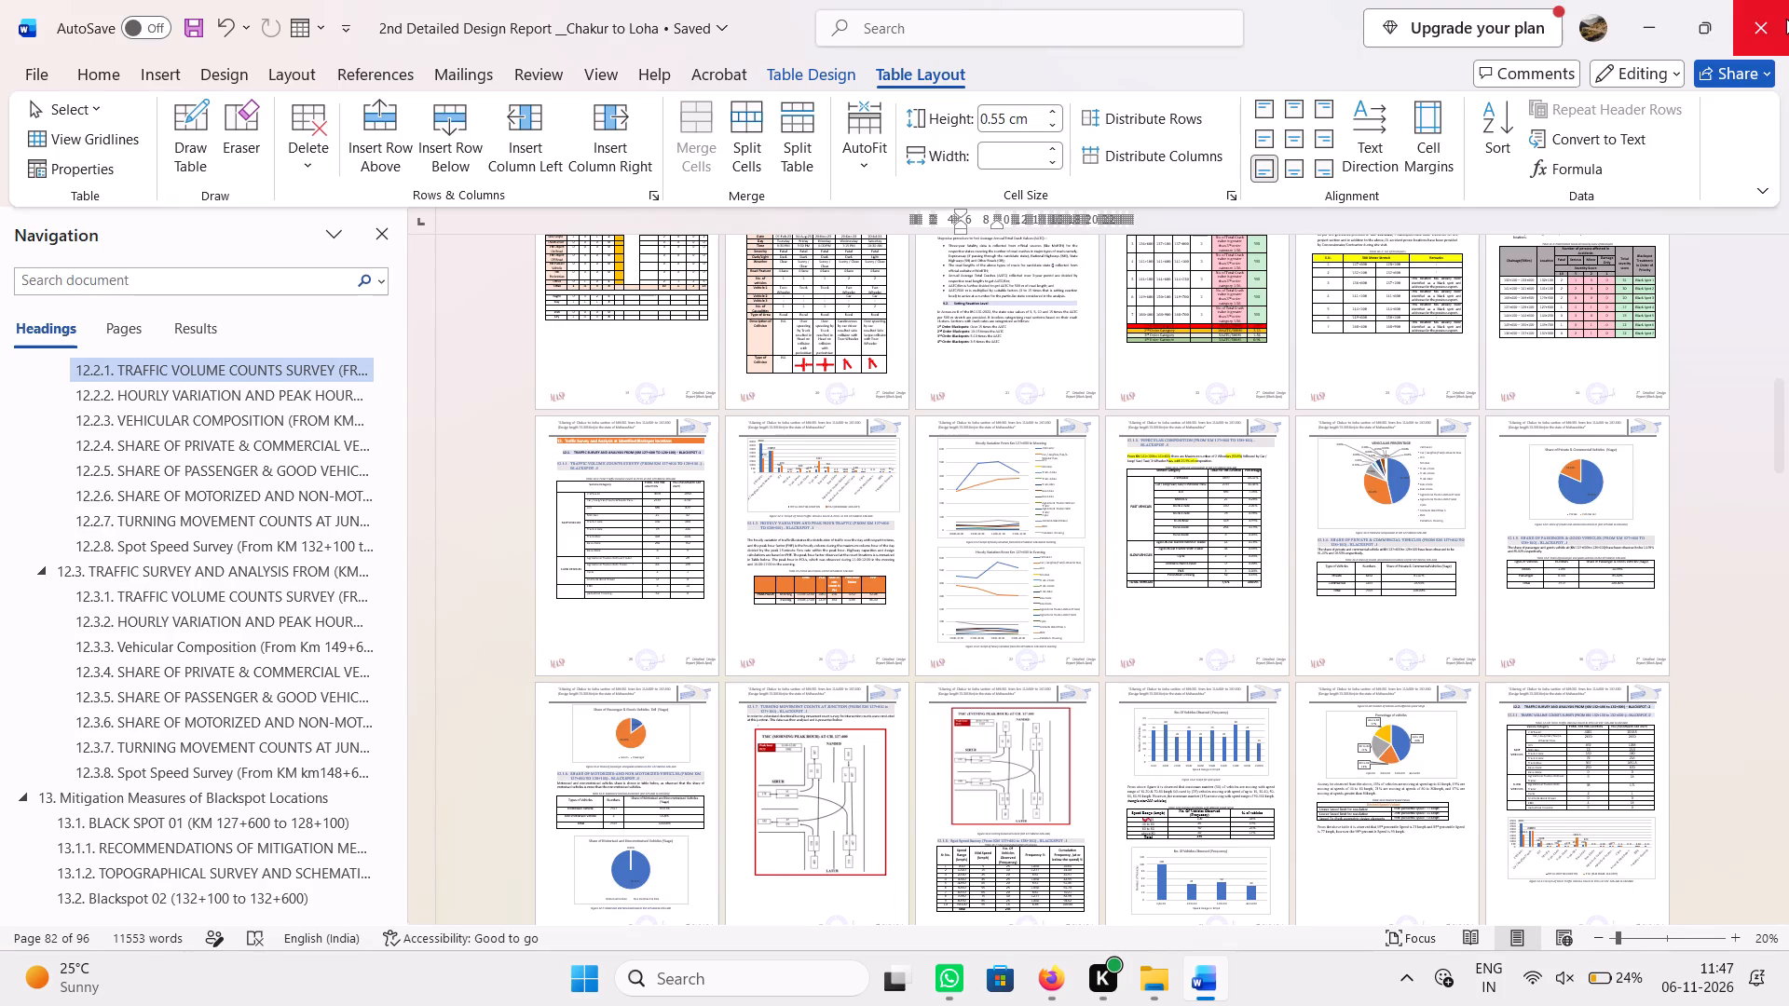
pyautogui.click(1785, 15)
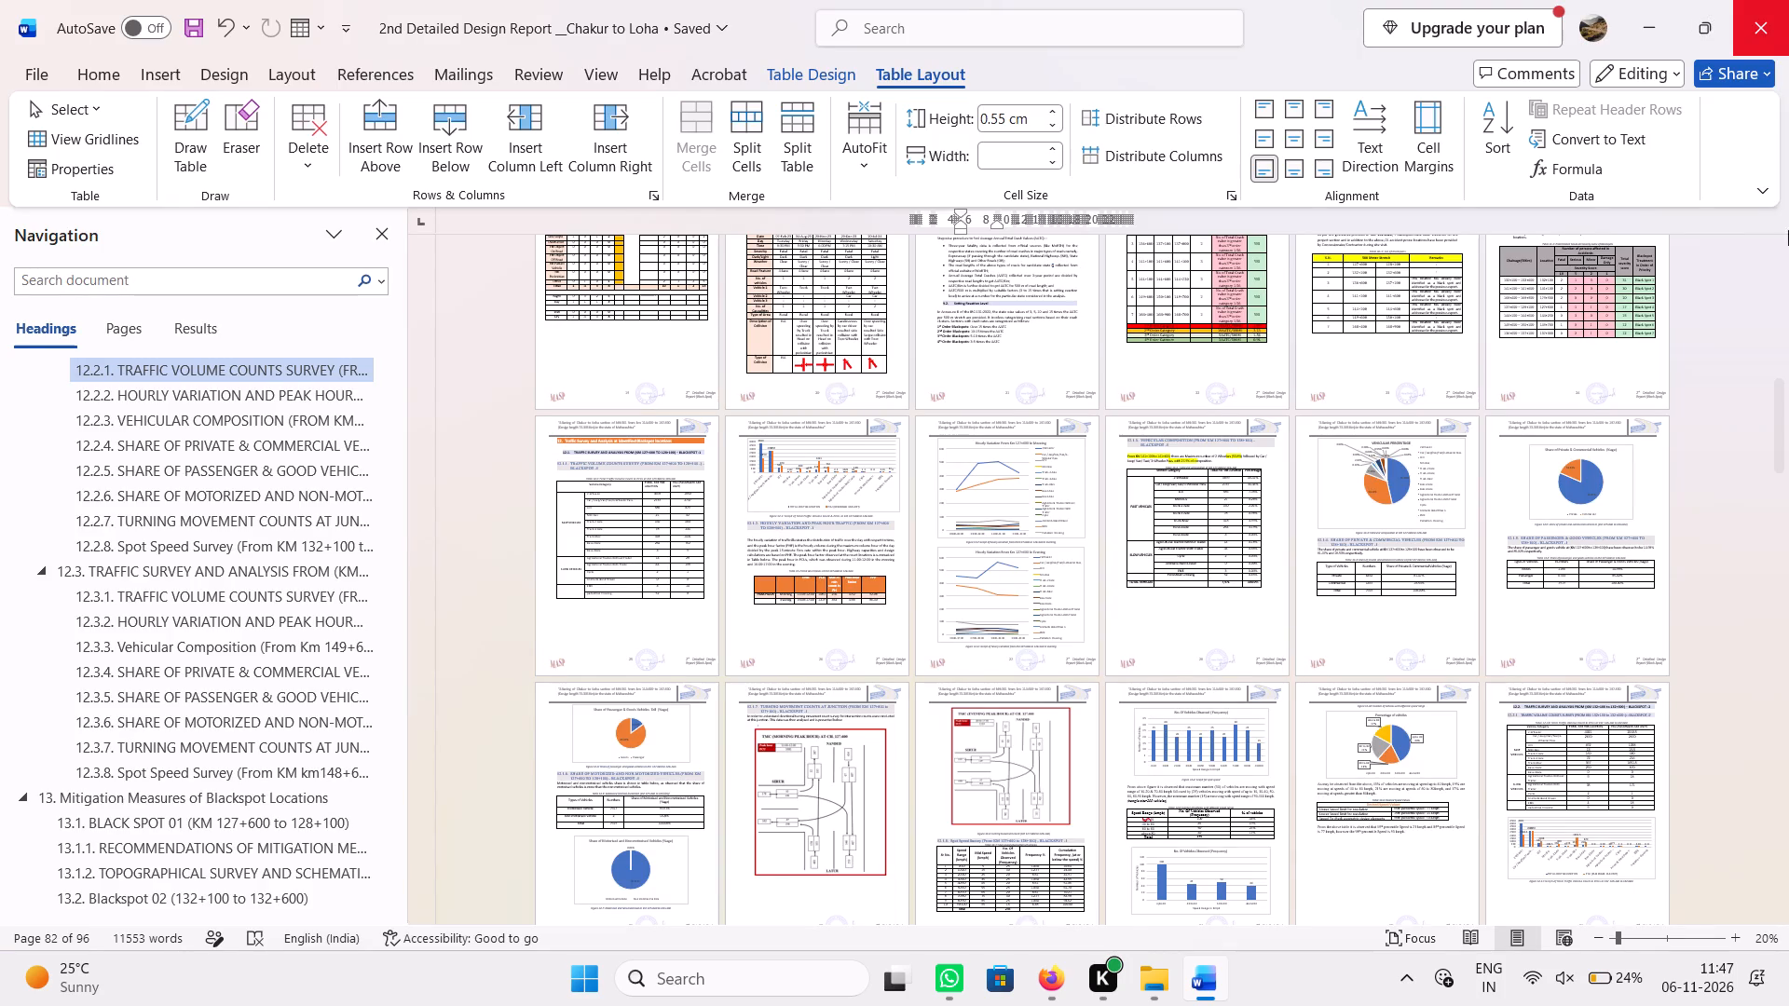
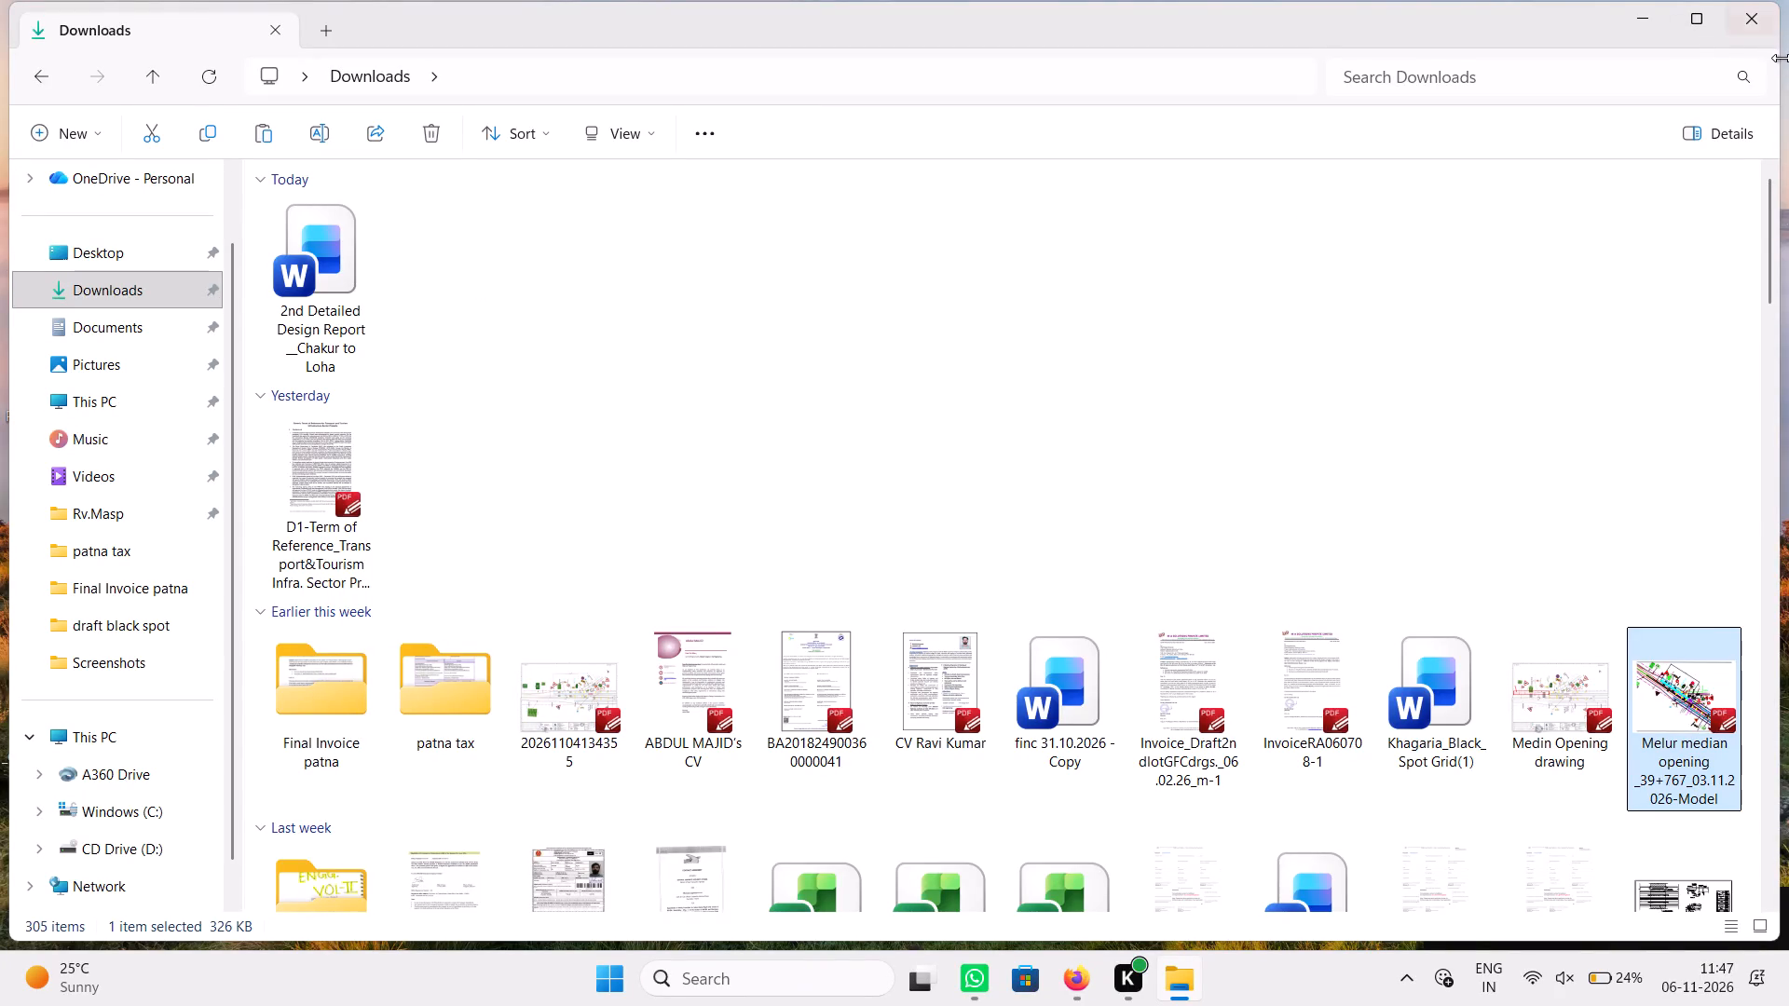
# Narrow the Downloads window to expose the open WhatsApp chat and attach the 2nd Detailed Design Report__Chakur to Loha document to that chat.
pyautogui.moveTo(1782, 58); pyautogui.dragTo(1031, 93)
pyautogui.moveTo(337, 255); pyautogui.dragTo(1161, 582)
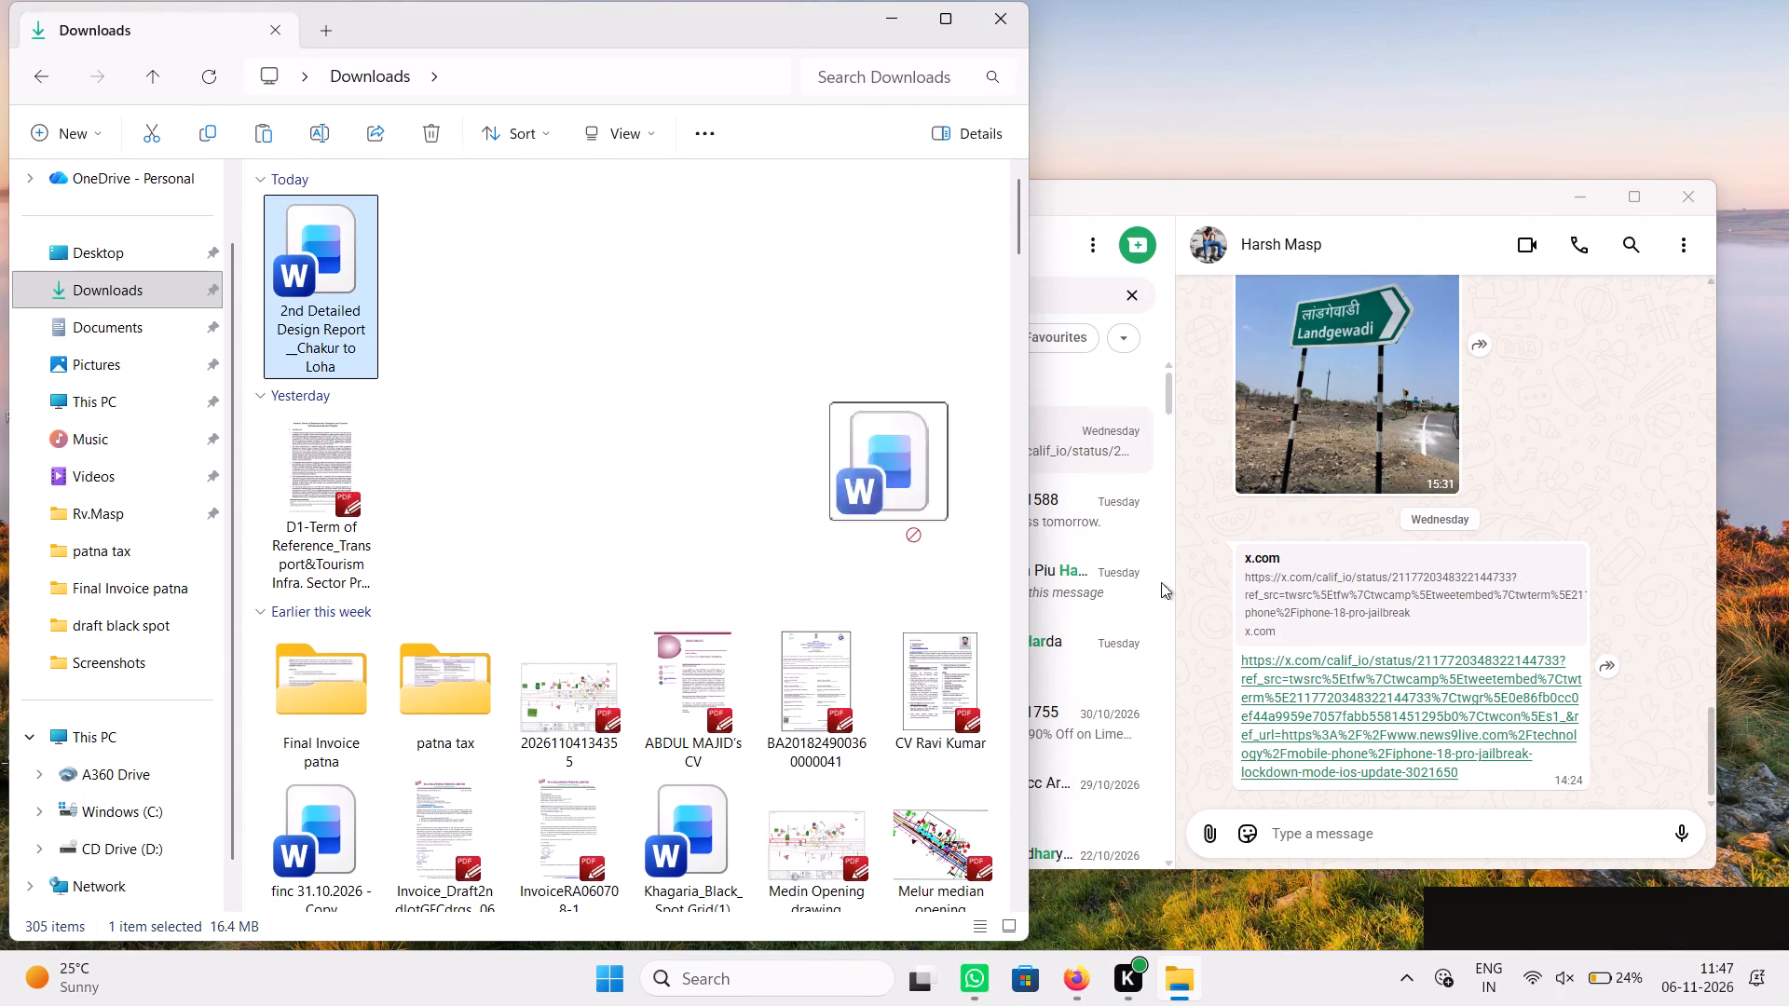
pyautogui.moveTo(1161, 582); pyautogui.dragTo(1438, 630)
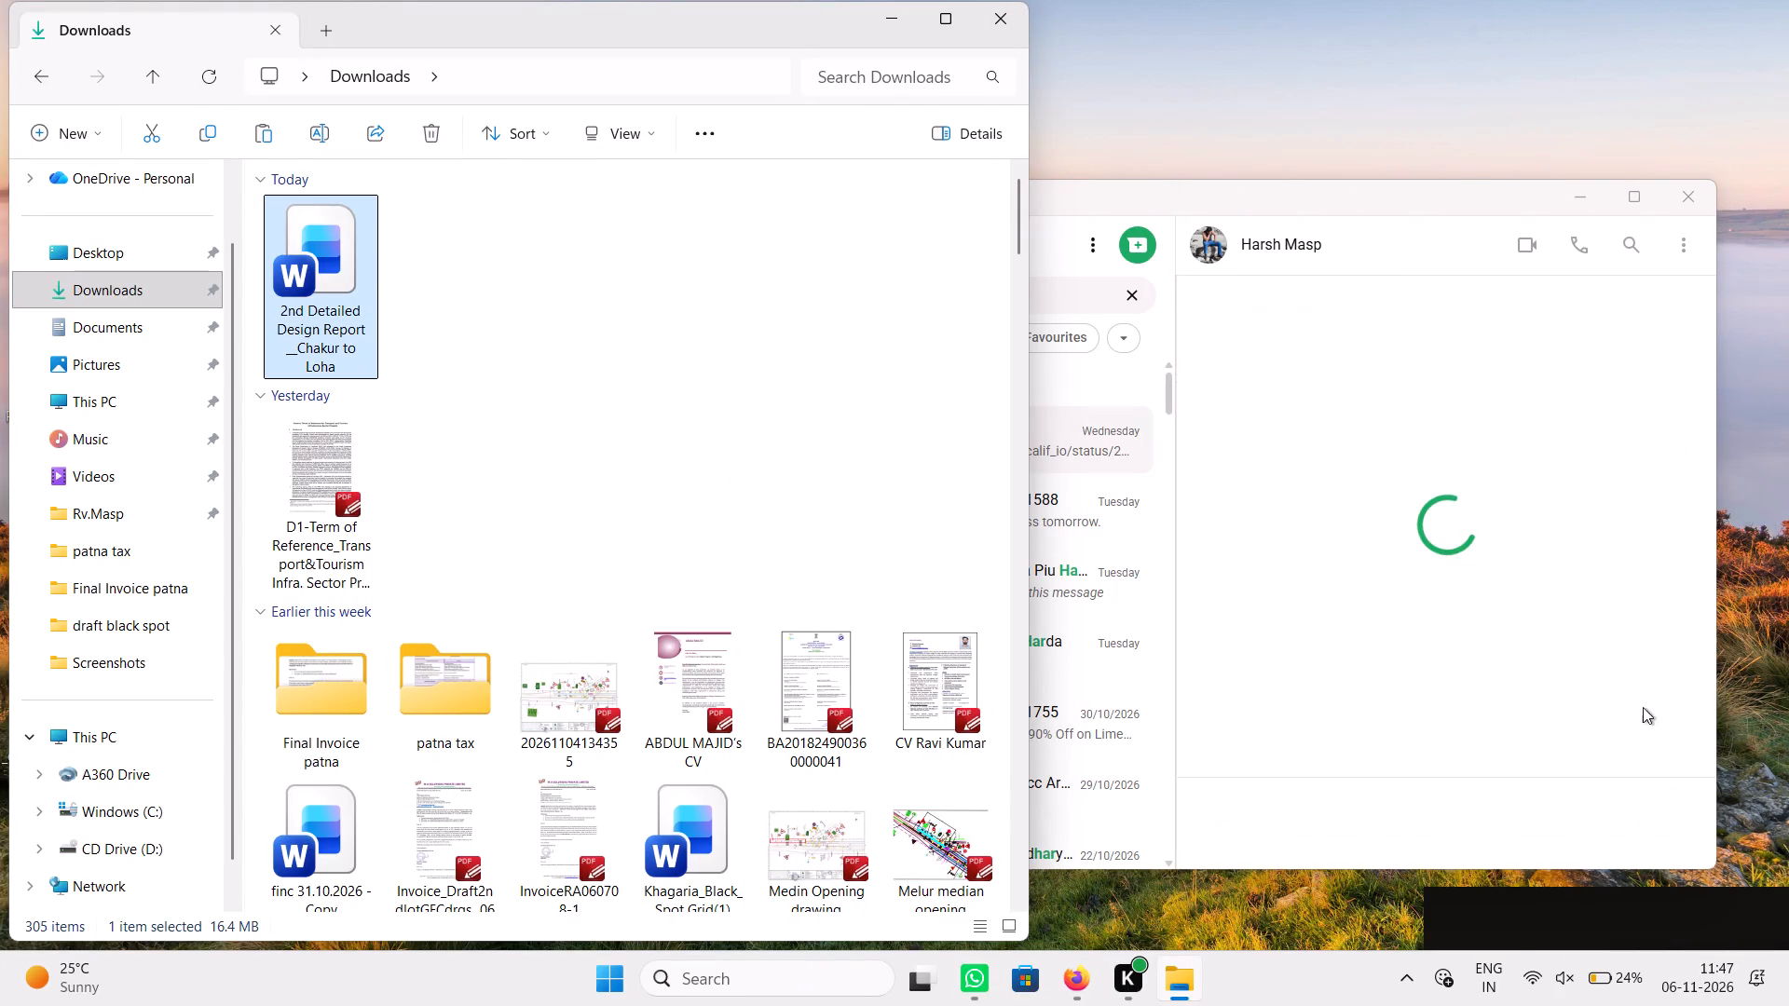
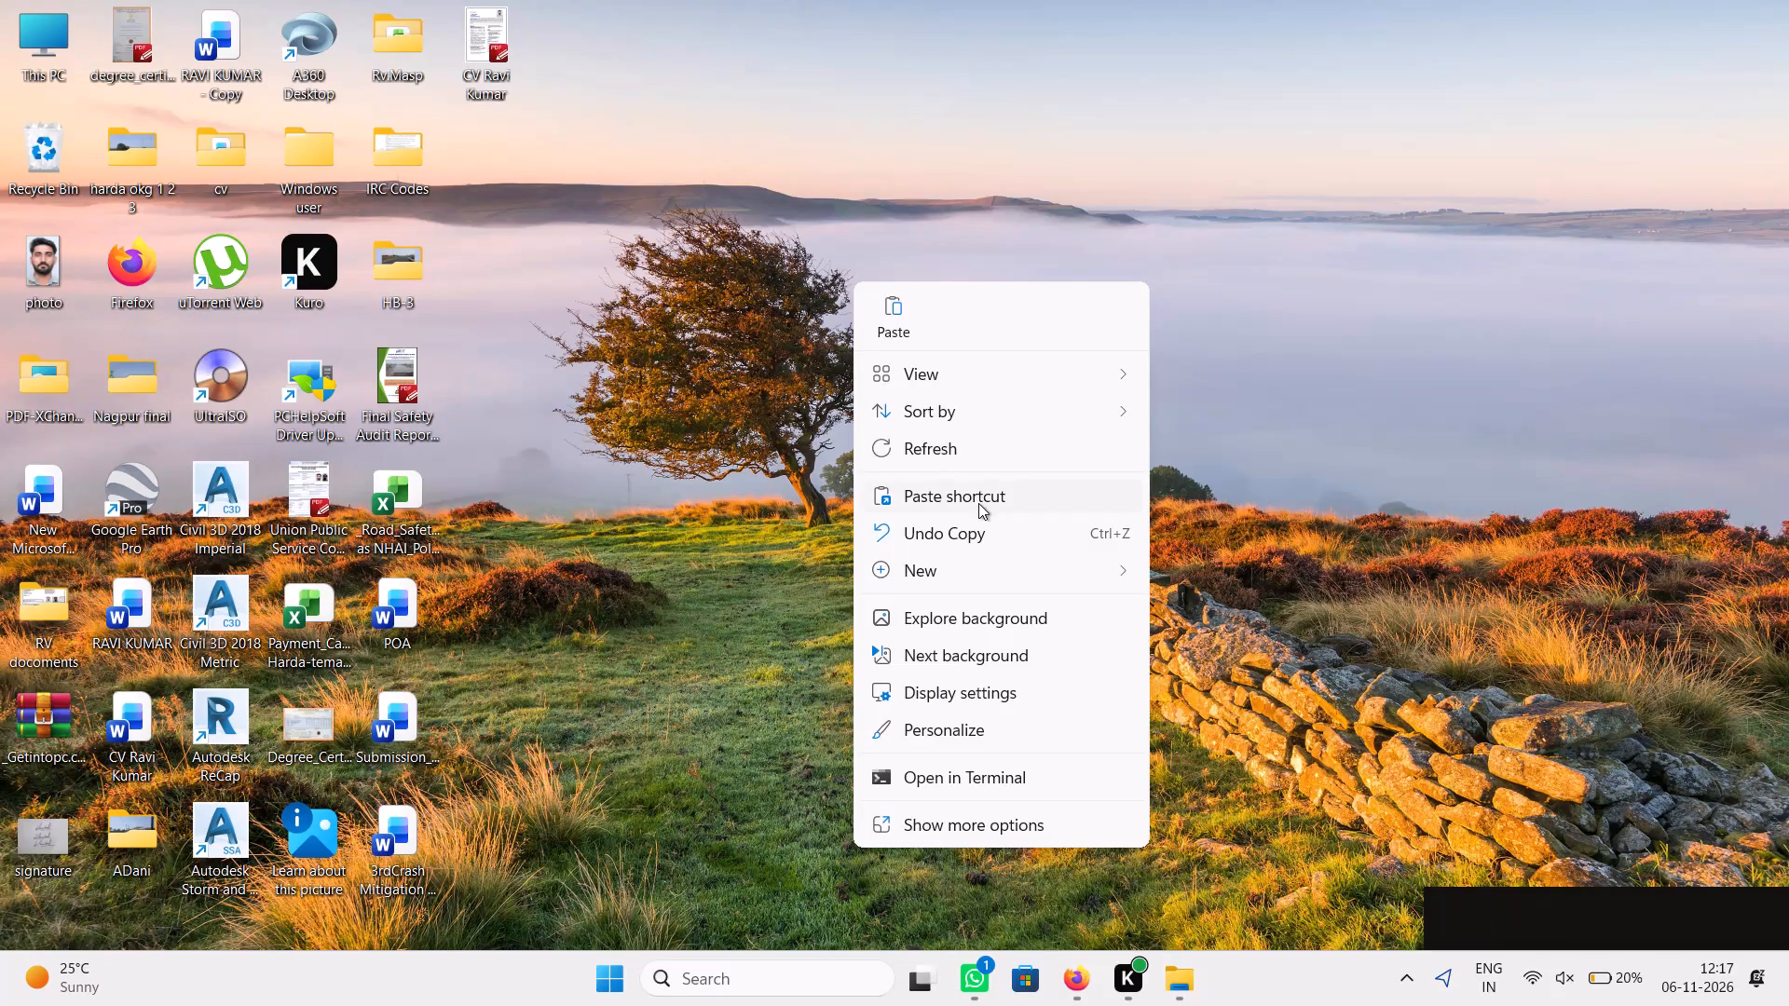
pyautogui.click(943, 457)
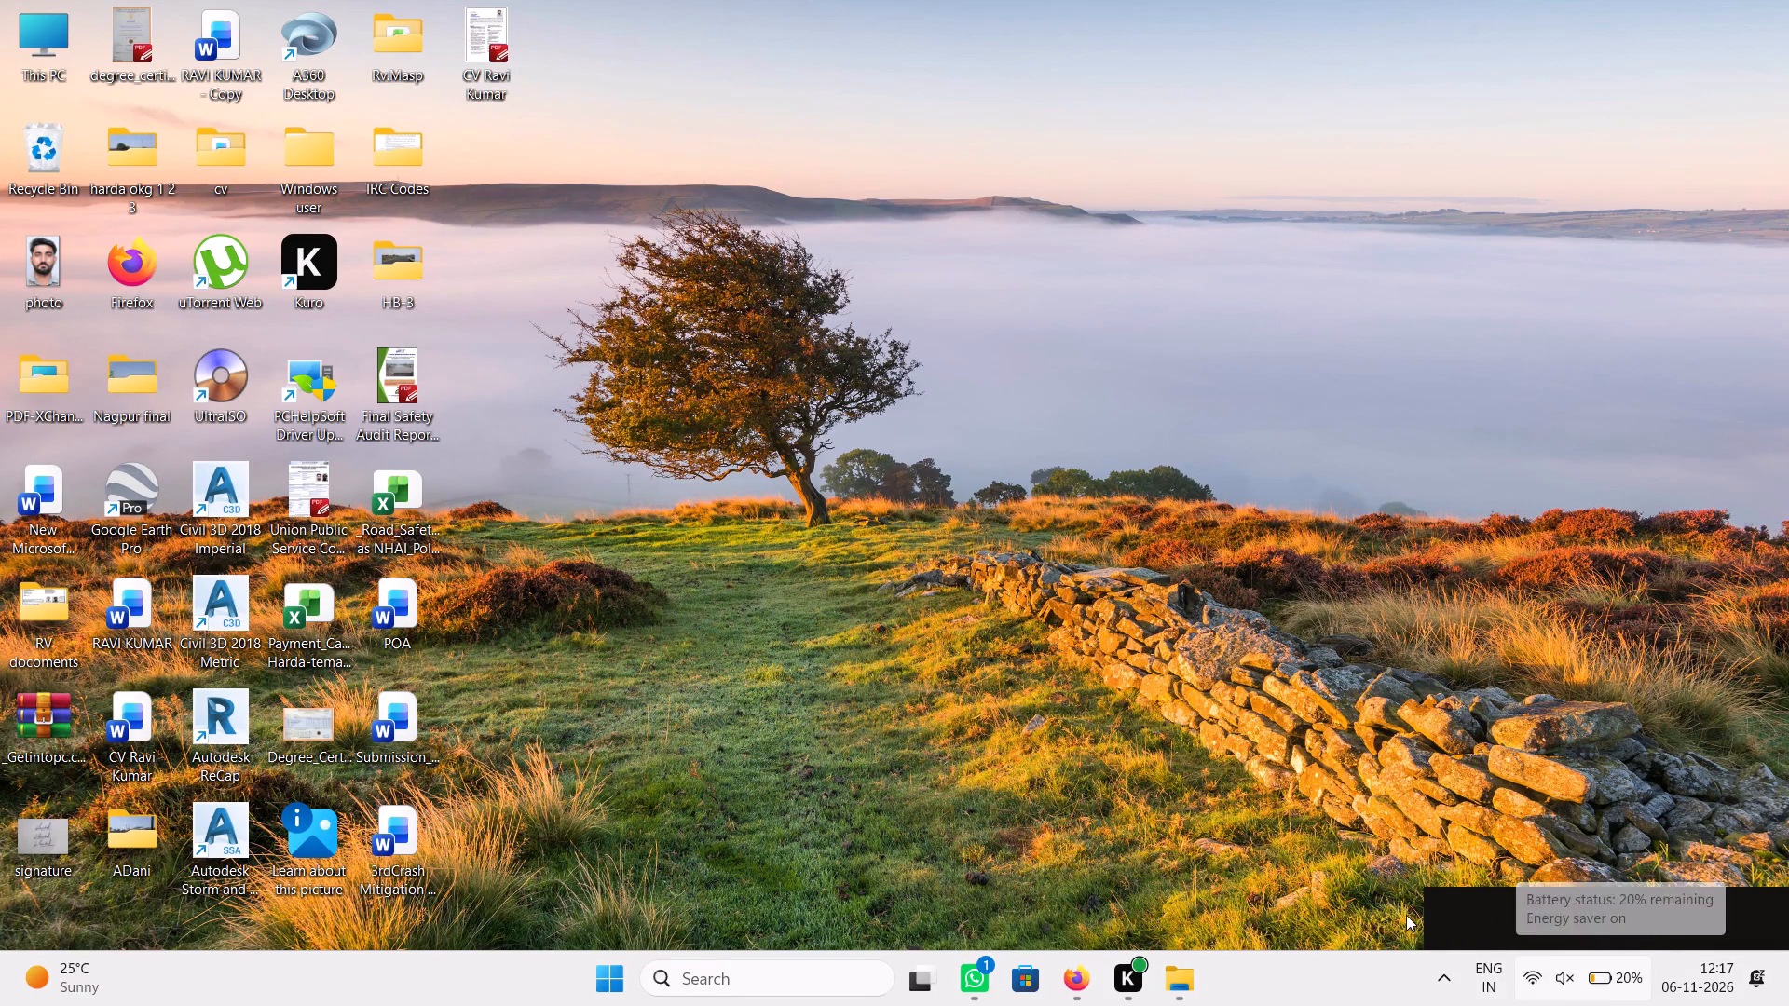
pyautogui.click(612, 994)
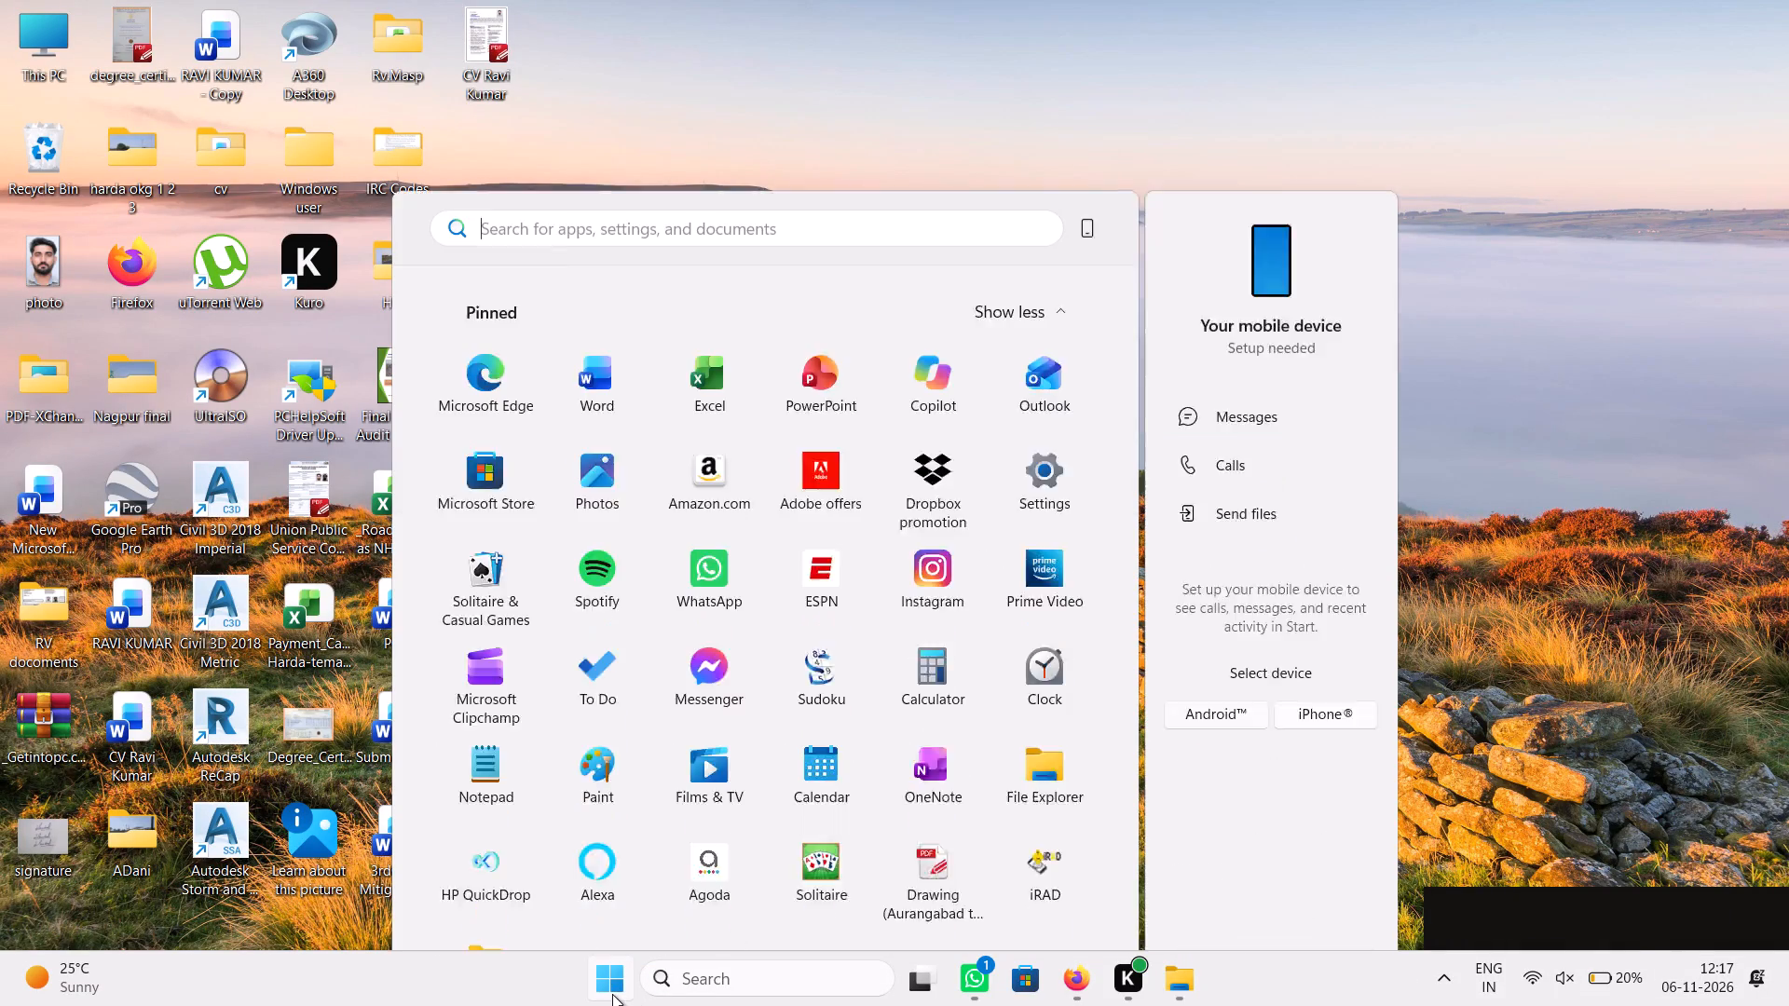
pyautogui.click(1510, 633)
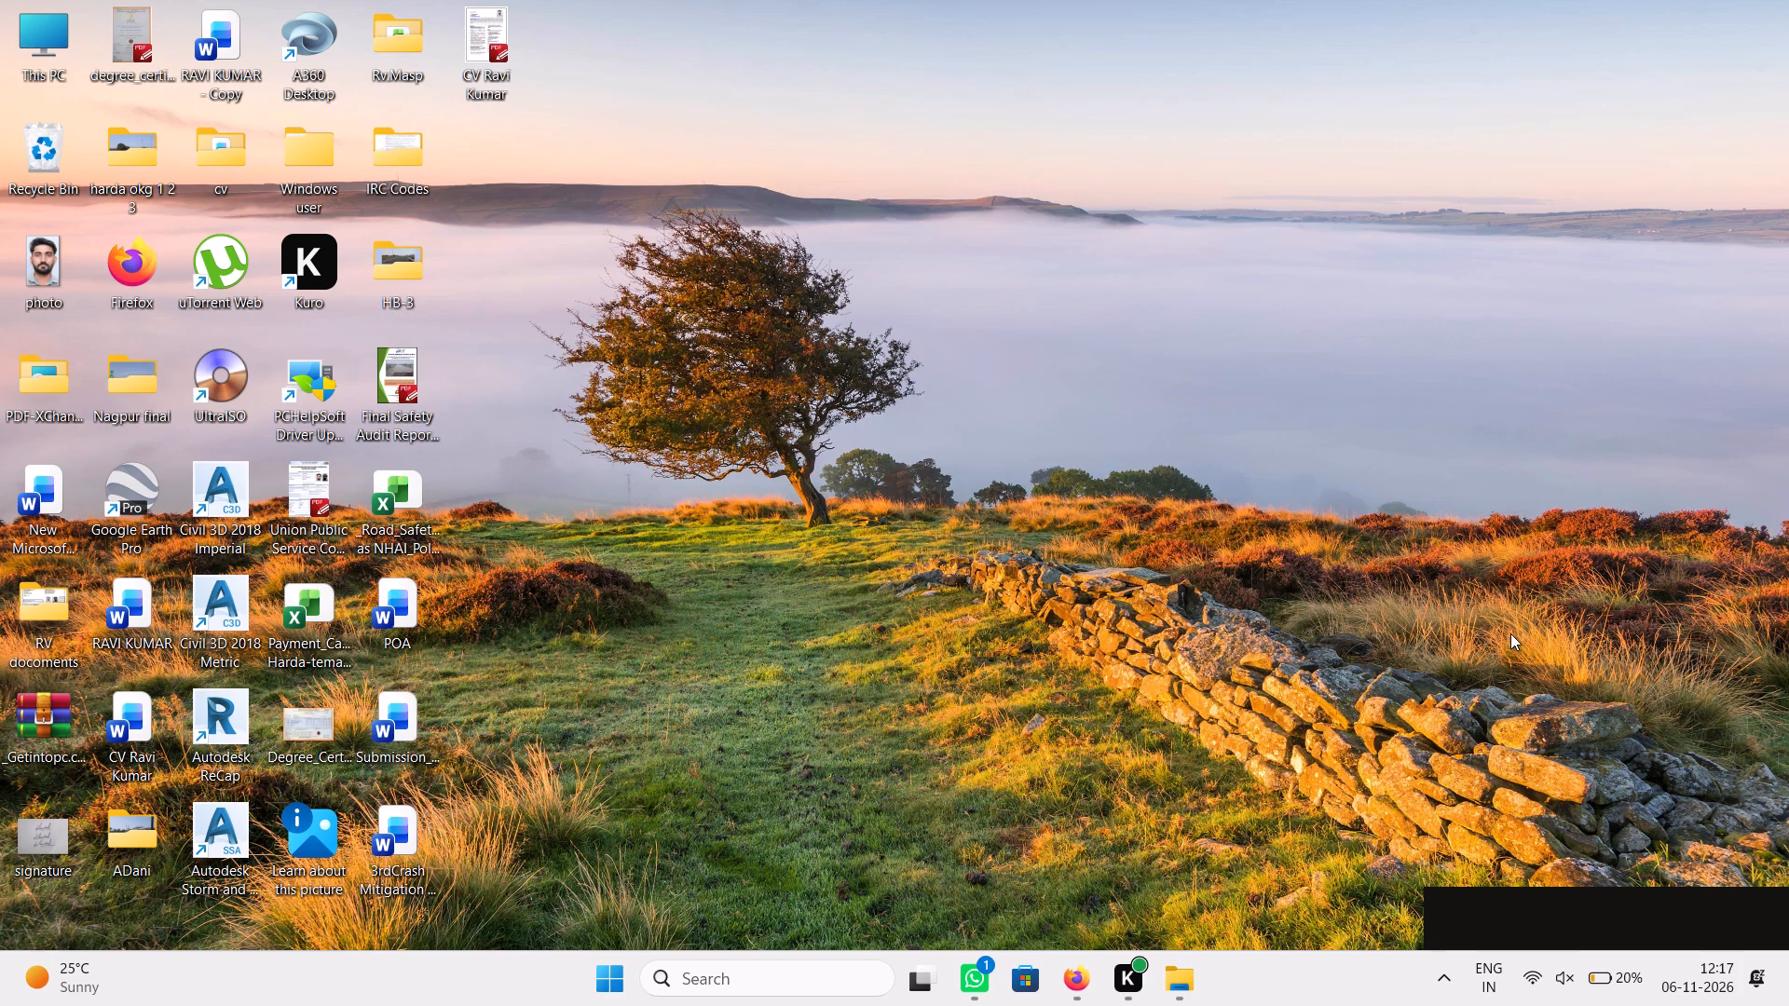